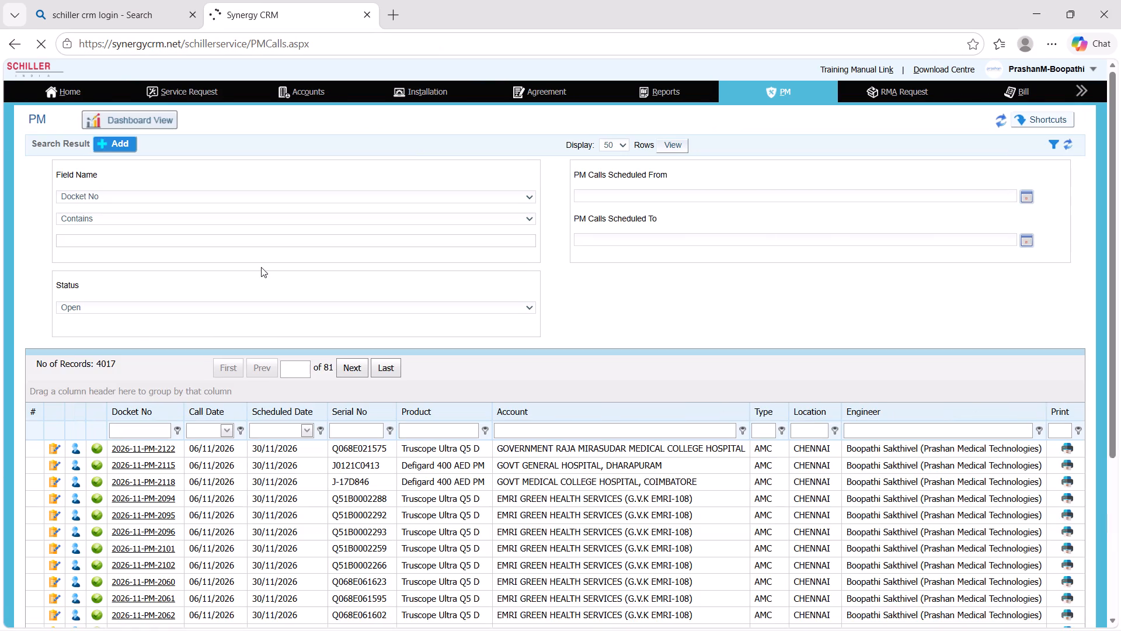
{"action": "left_click", "coordinate": [355, 435]}
{"action": "left_click", "coordinate": [357, 431]}
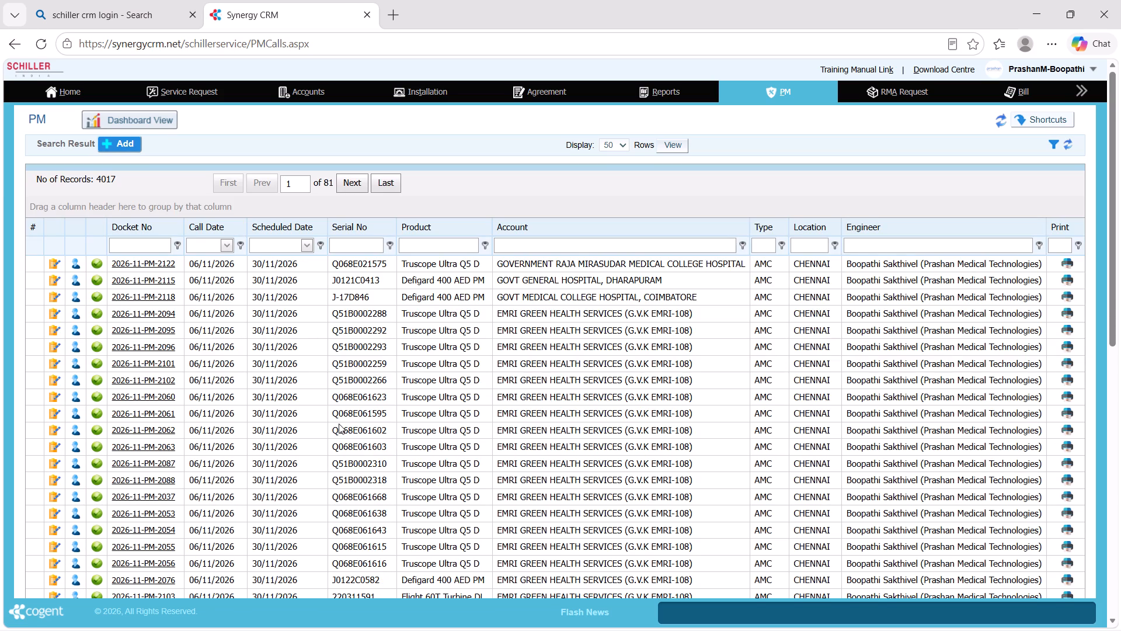
{"action": "left_click", "coordinate": [367, 247]}
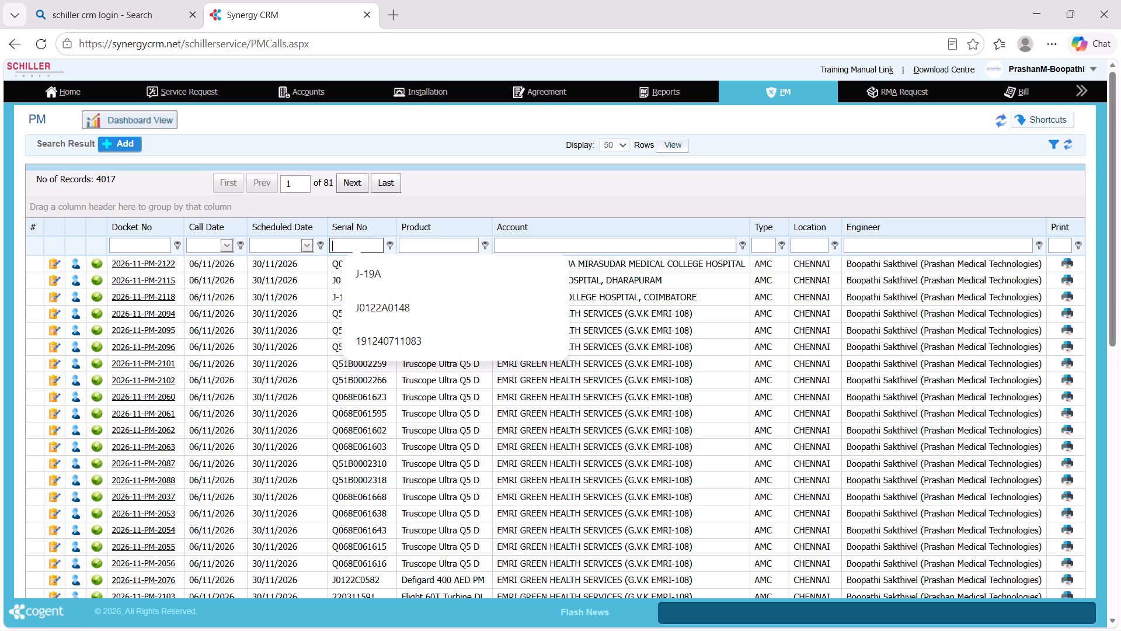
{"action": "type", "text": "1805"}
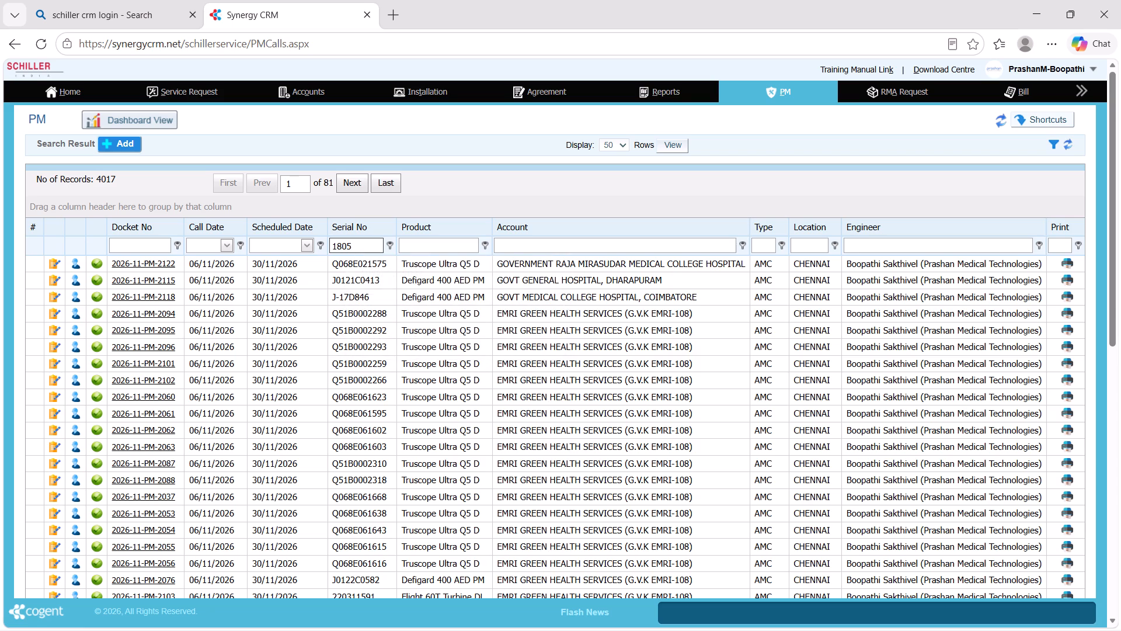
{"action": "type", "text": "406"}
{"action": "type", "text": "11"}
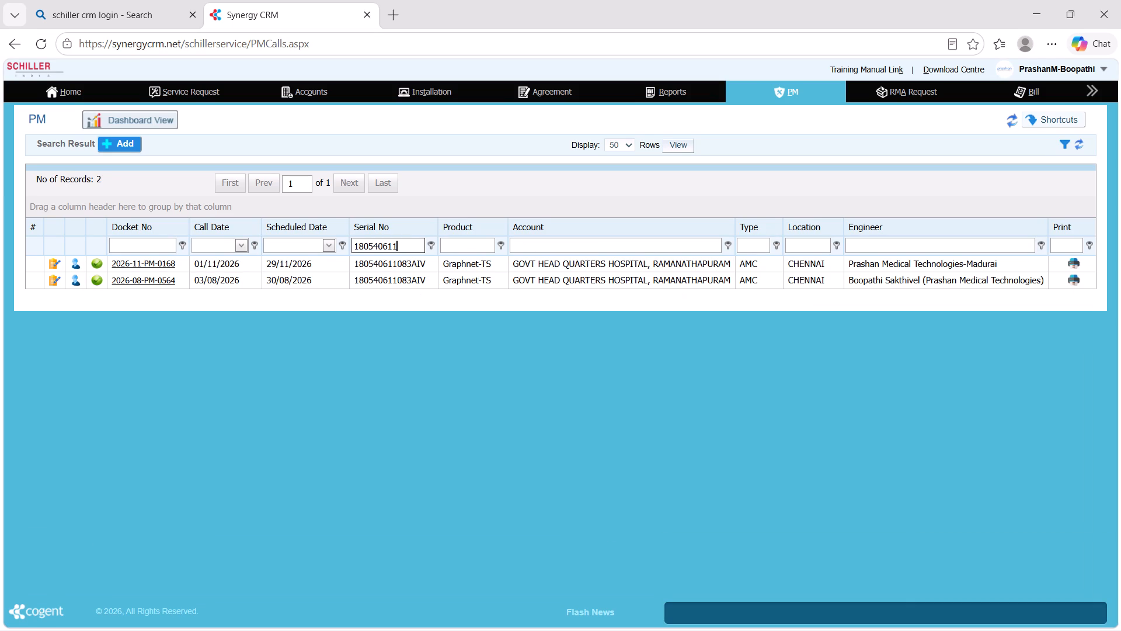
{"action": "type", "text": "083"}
Open docket 2026-08-PM-0564 for editing and set its call date to 26/08/2026.
{"action": "left_click", "coordinate": [158, 279]}
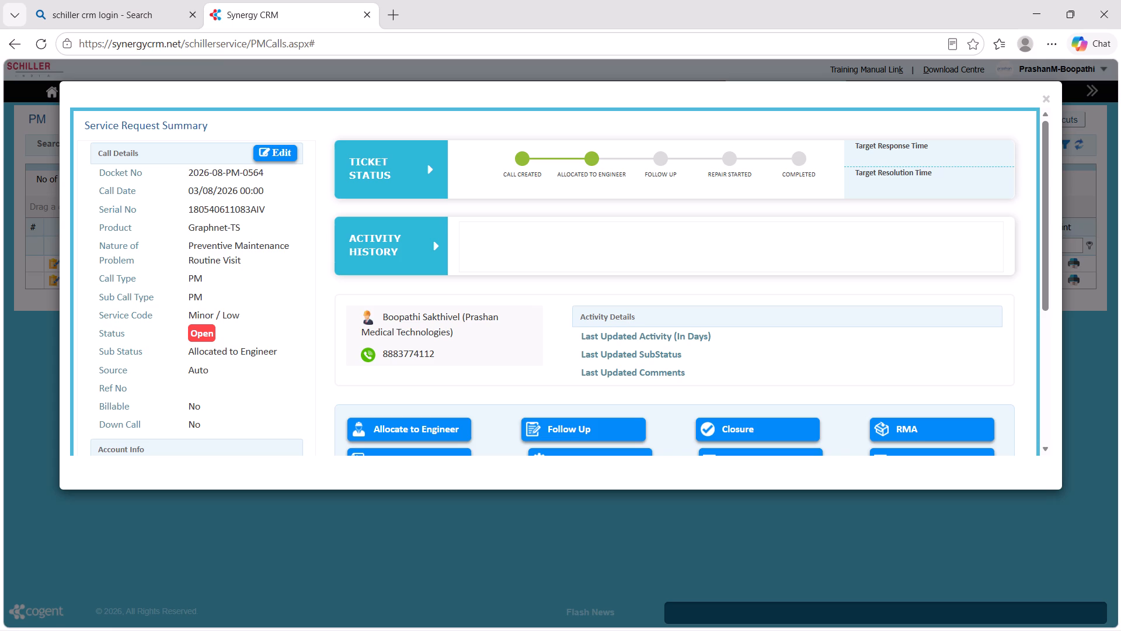
{"action": "left_click", "coordinate": [283, 150]}
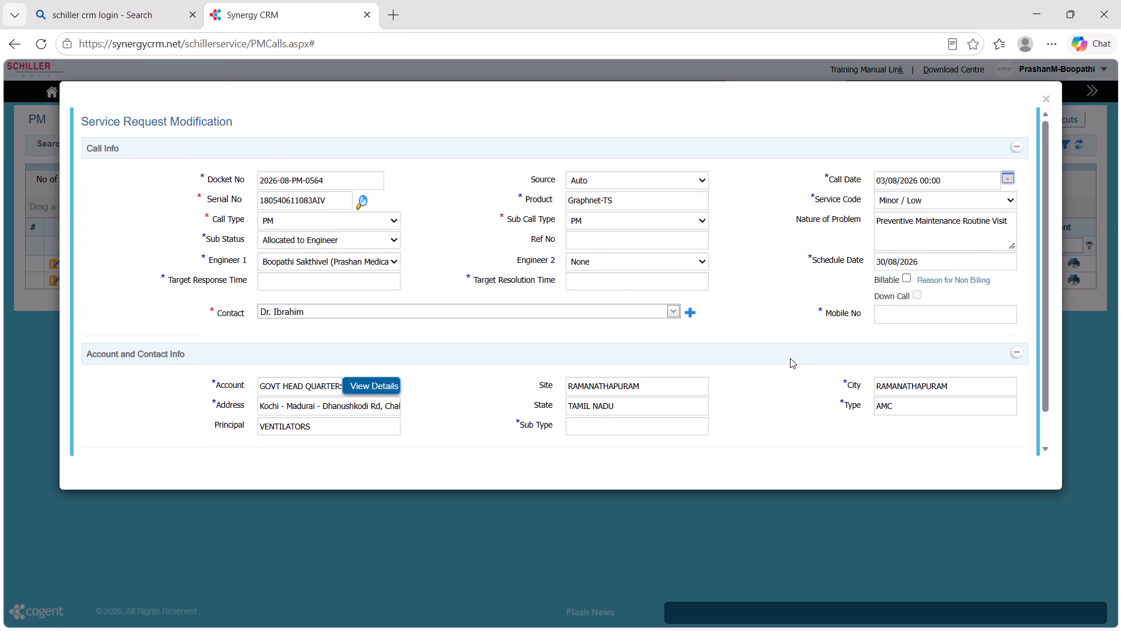
{"action": "scroll", "coordinate": [790, 358], "scroll_direction": "down", "scroll_amount": 1}
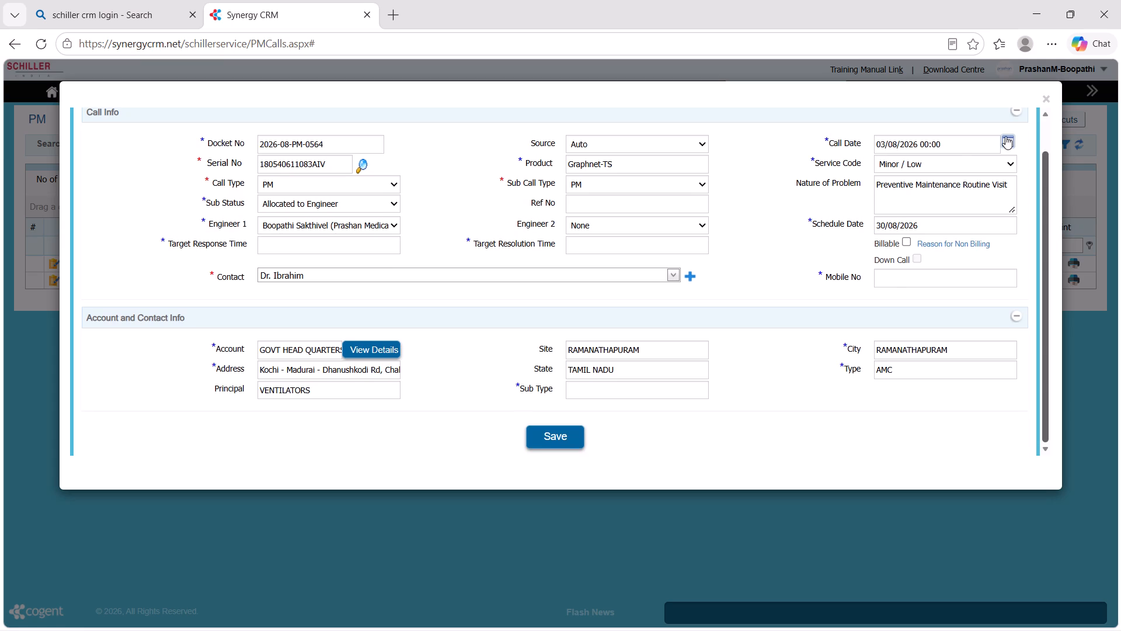
{"action": "left_click", "coordinate": [1004, 141]}
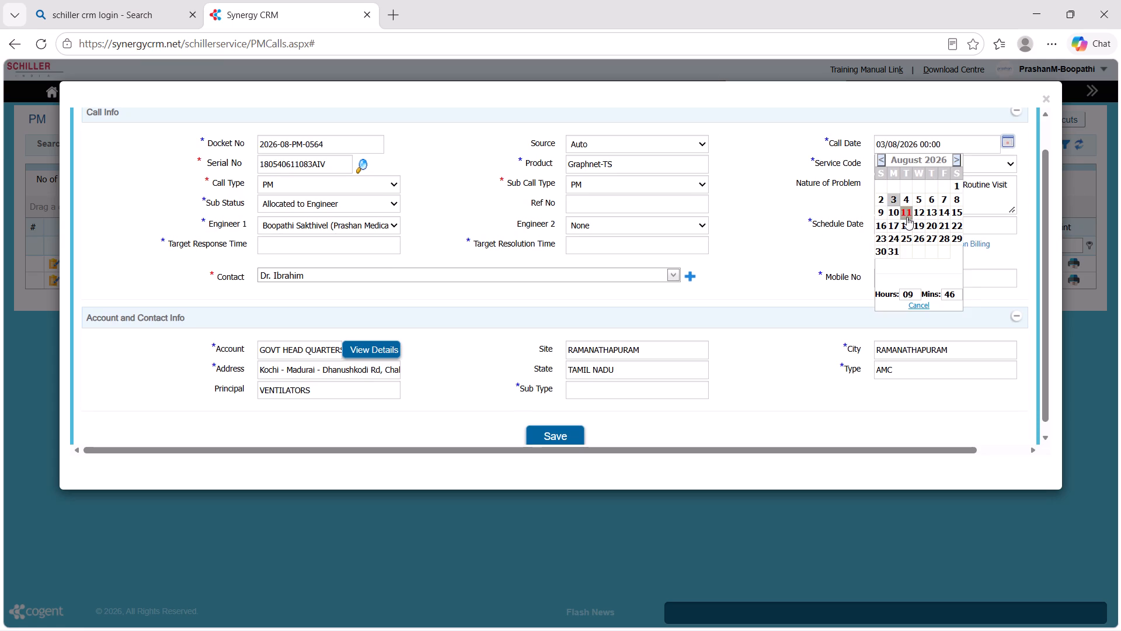
{"action": "left_click", "coordinate": [916, 238]}
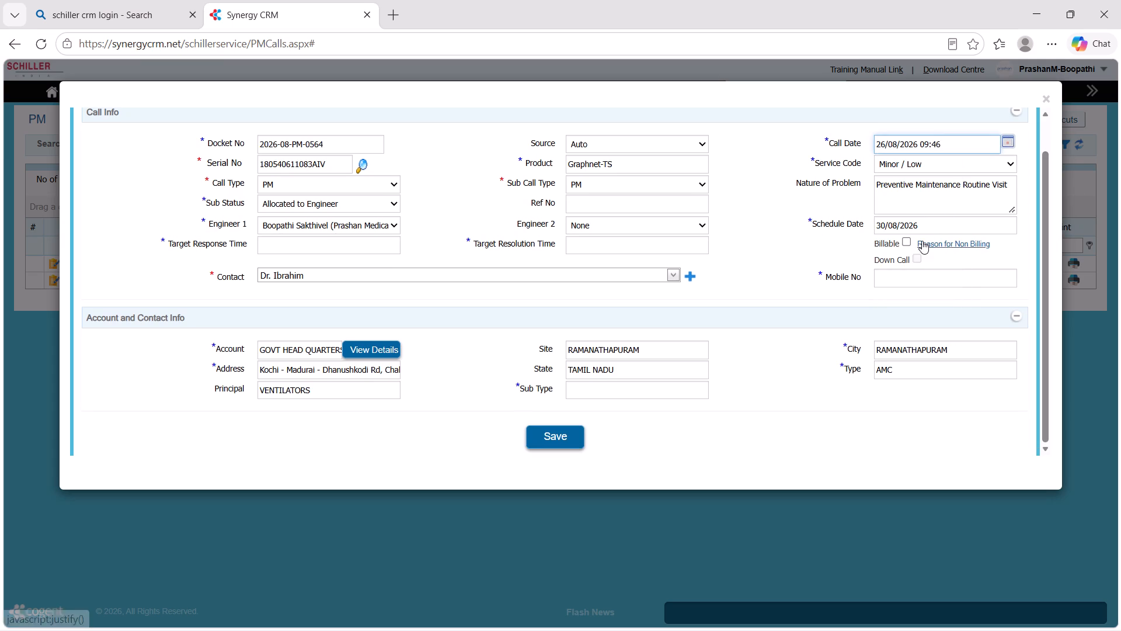
Save AMC as the justification for non billing, and save the modified service request.
{"action": "left_click", "coordinate": [922, 241]}
{"action": "left_click", "coordinate": [187, 130]}
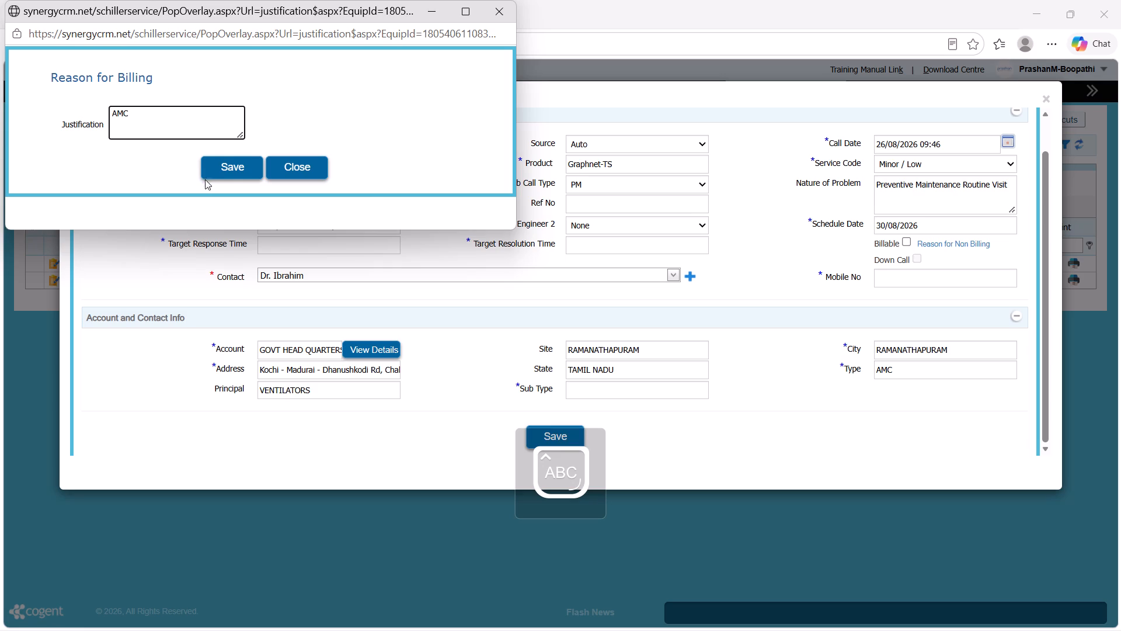
{"action": "left_click", "coordinate": [227, 171]}
{"action": "scroll", "coordinate": [565, 464], "scroll_direction": "down", "scroll_amount": 5}
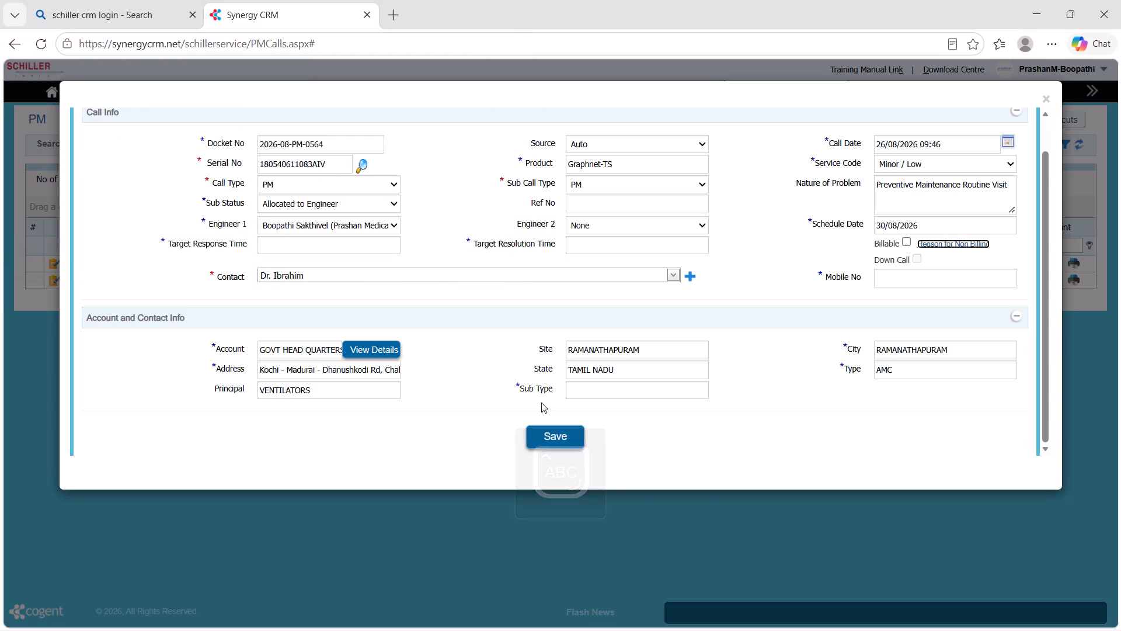
{"action": "left_click", "coordinate": [558, 436]}
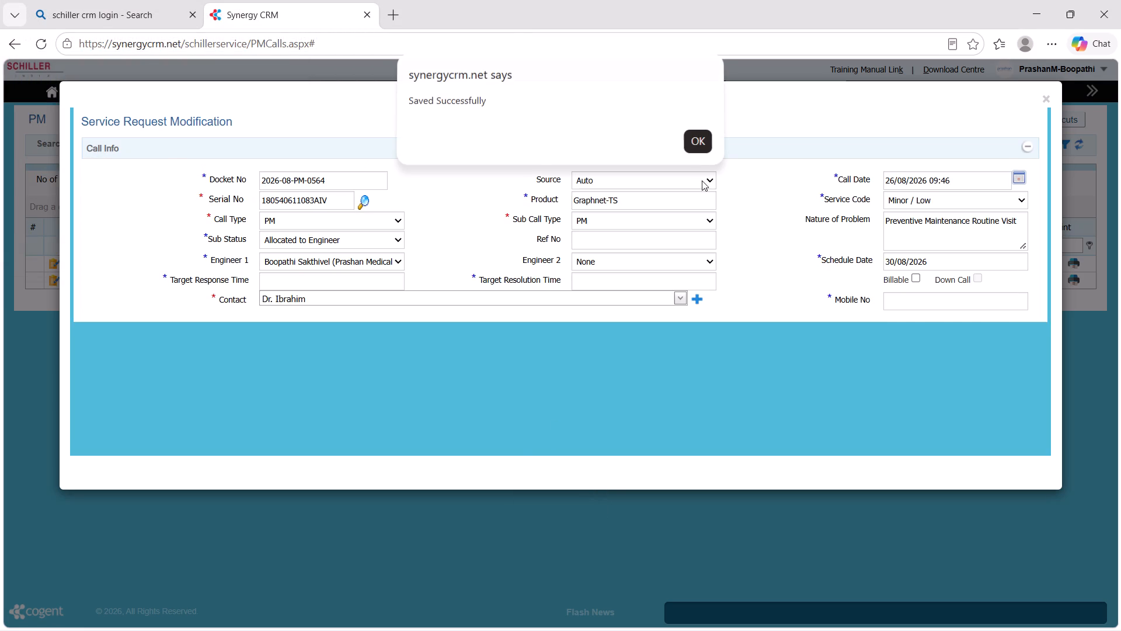
{"action": "left_click", "coordinate": [695, 140]}
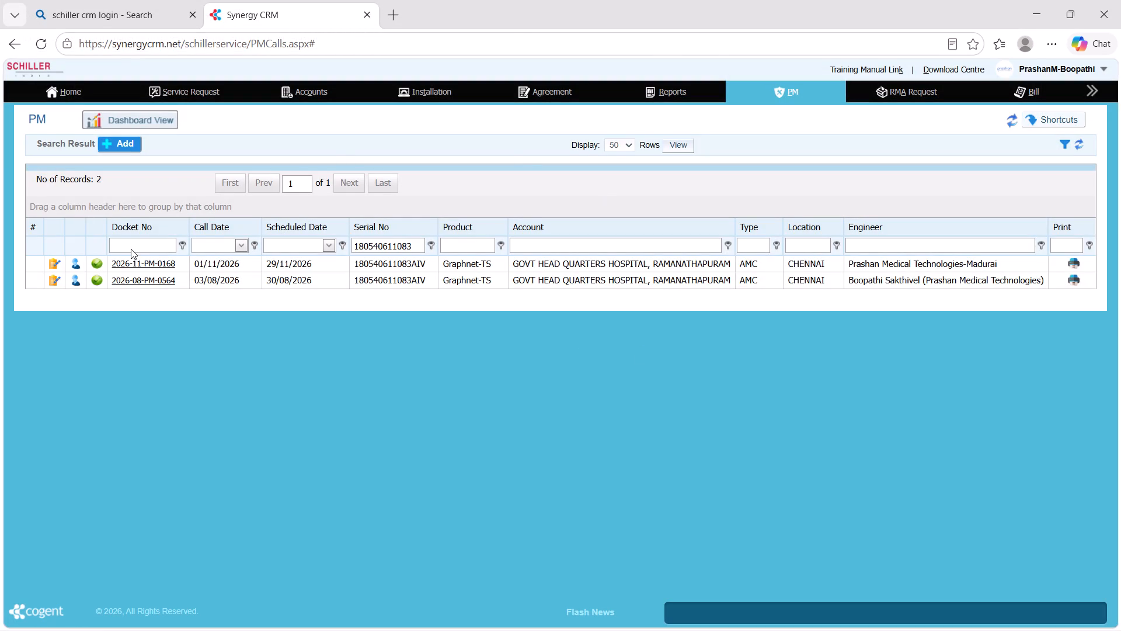
{"action": "left_click", "coordinate": [127, 277]}
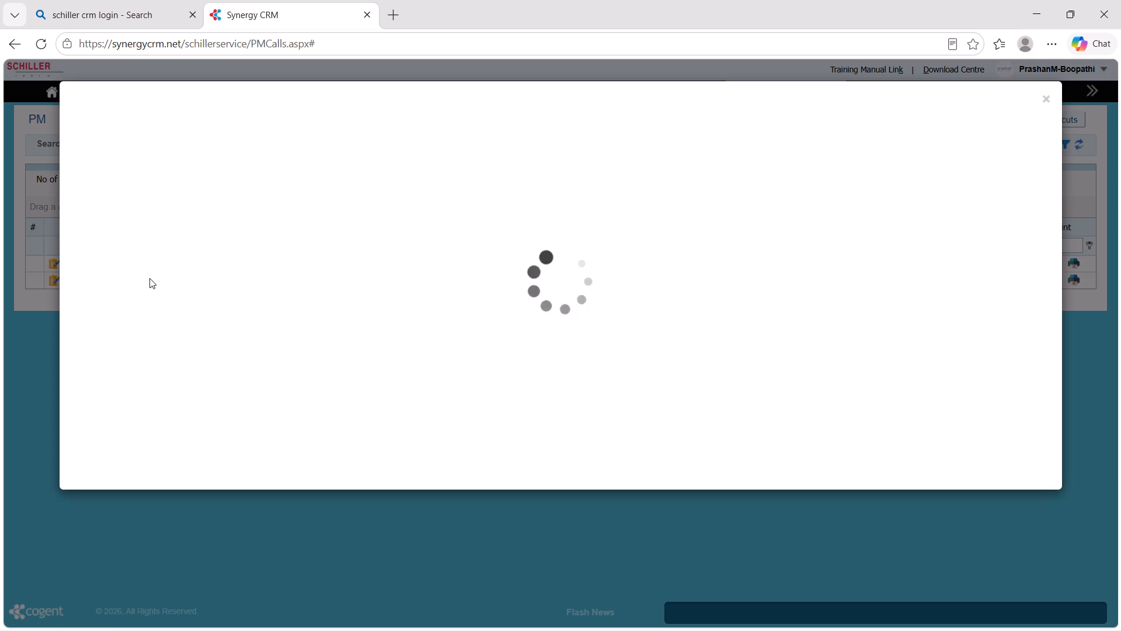
{"action": "scroll", "coordinate": [364, 376], "scroll_direction": "down", "scroll_amount": 4}
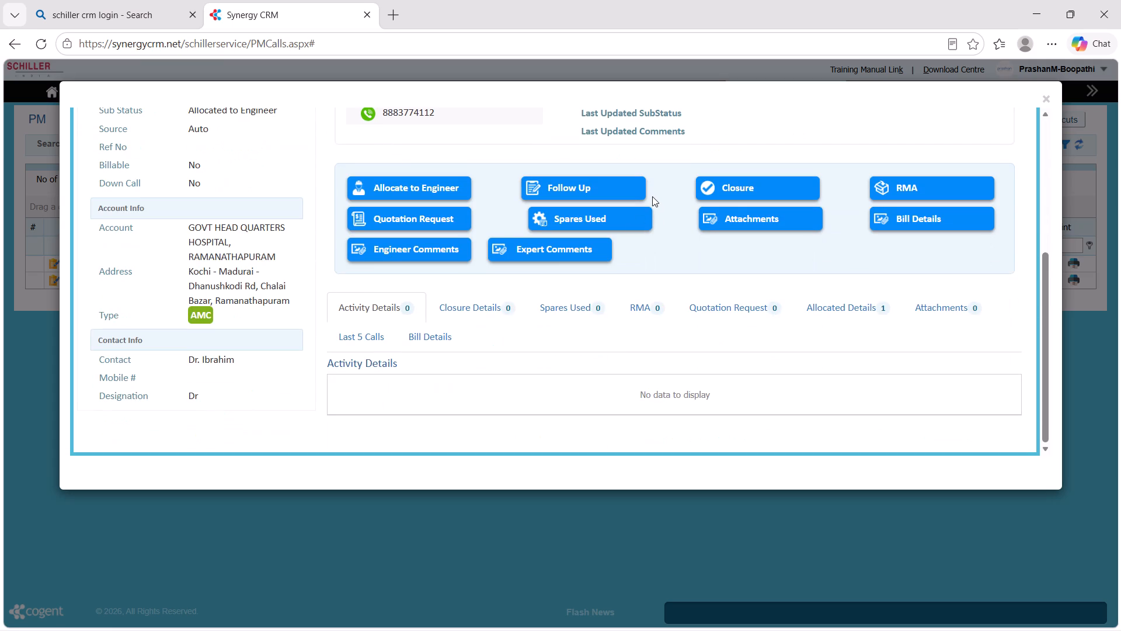
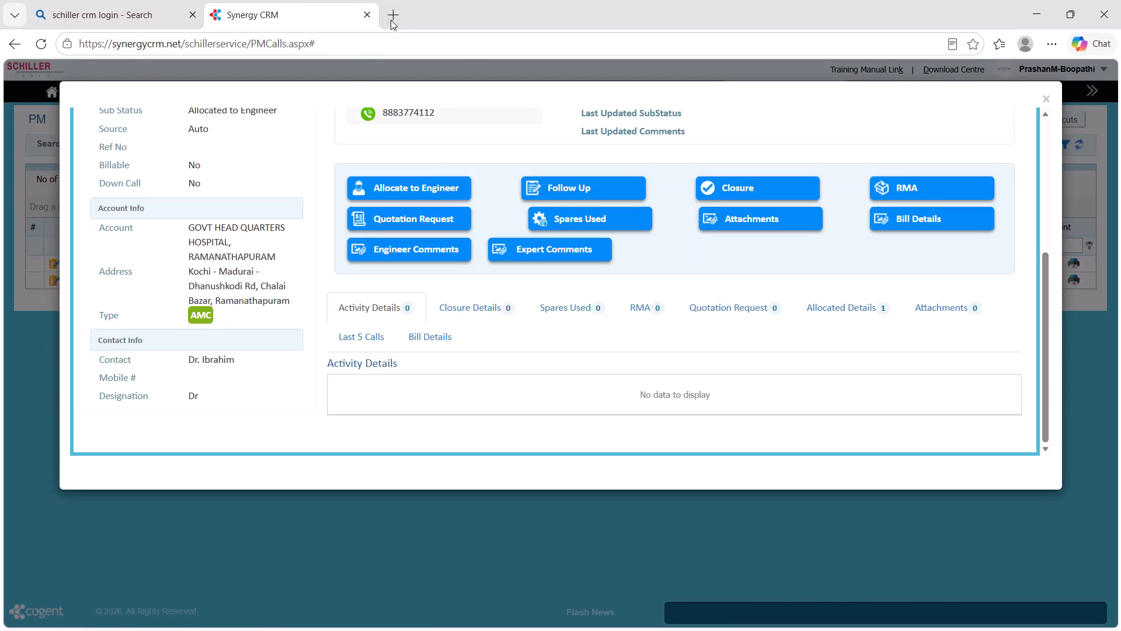
Open a new browser tab, keeping the CRM service request open.
{"action": "left_click", "coordinate": [395, 19]}
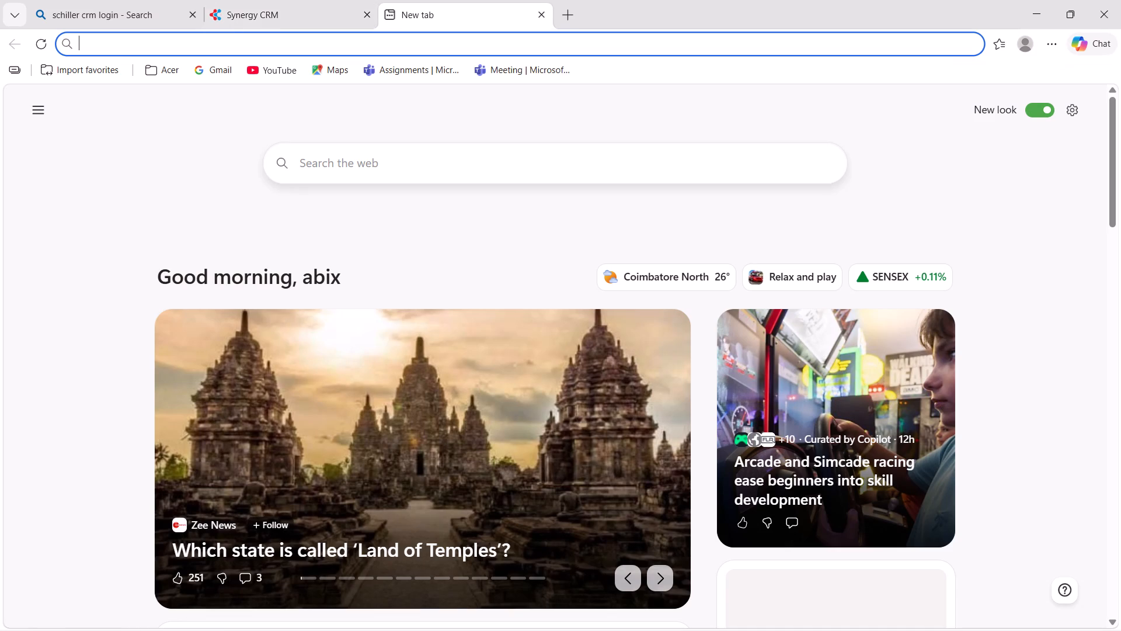
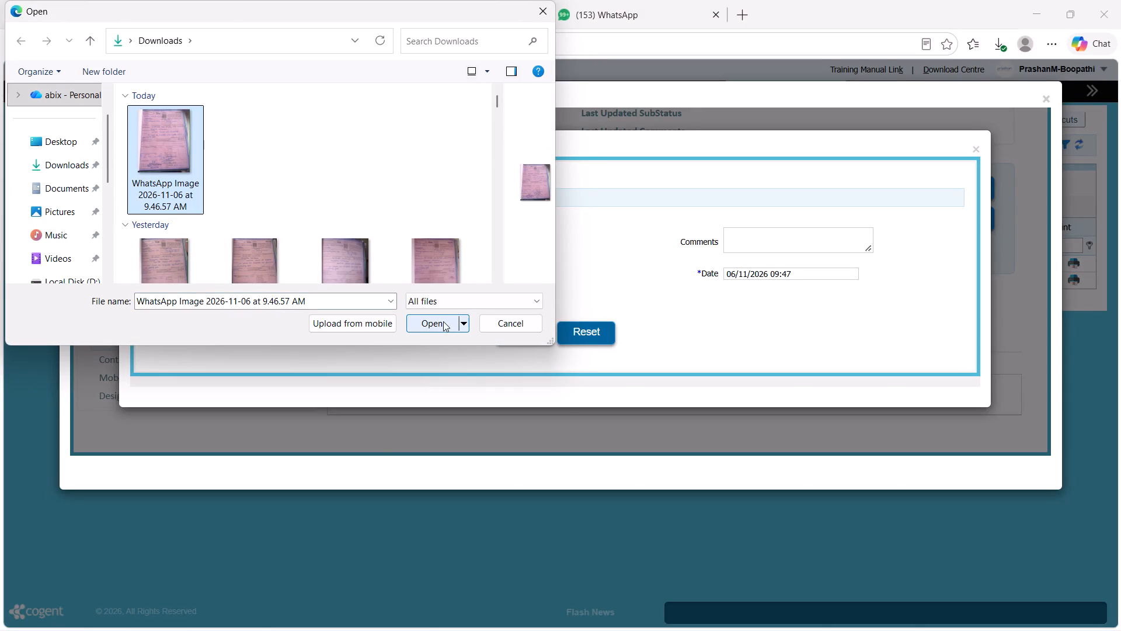
Attach the downloaded image WhatsApp Image 2026-11-06 at 9.46.57 AM to the service request and submit the upload.
{"action": "left_click", "coordinate": [443, 321]}
{"action": "left_click", "coordinate": [513, 330]}
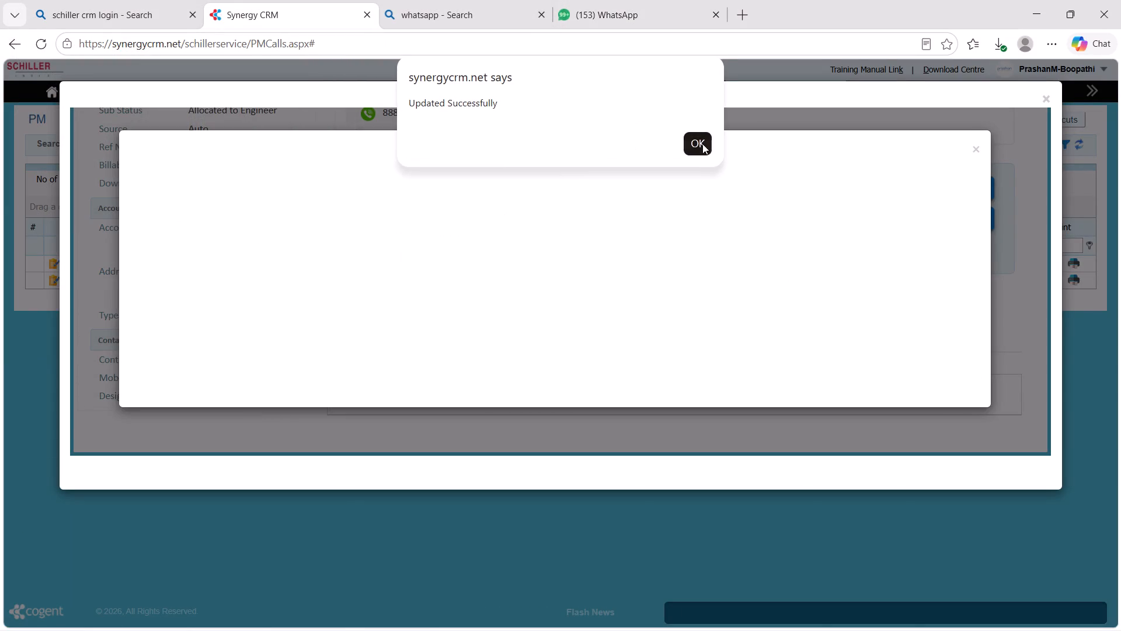
{"action": "left_click", "coordinate": [702, 144]}
{"action": "left_click", "coordinate": [759, 183]}
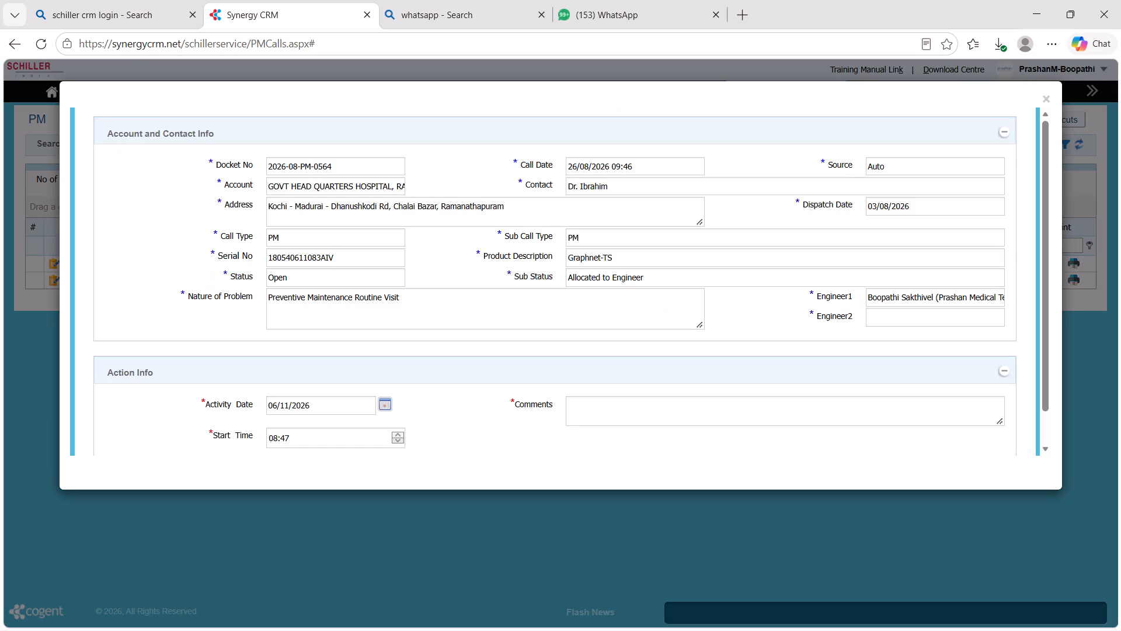
{"action": "scroll", "coordinate": [391, 236], "scroll_direction": "down", "scroll_amount": 3}
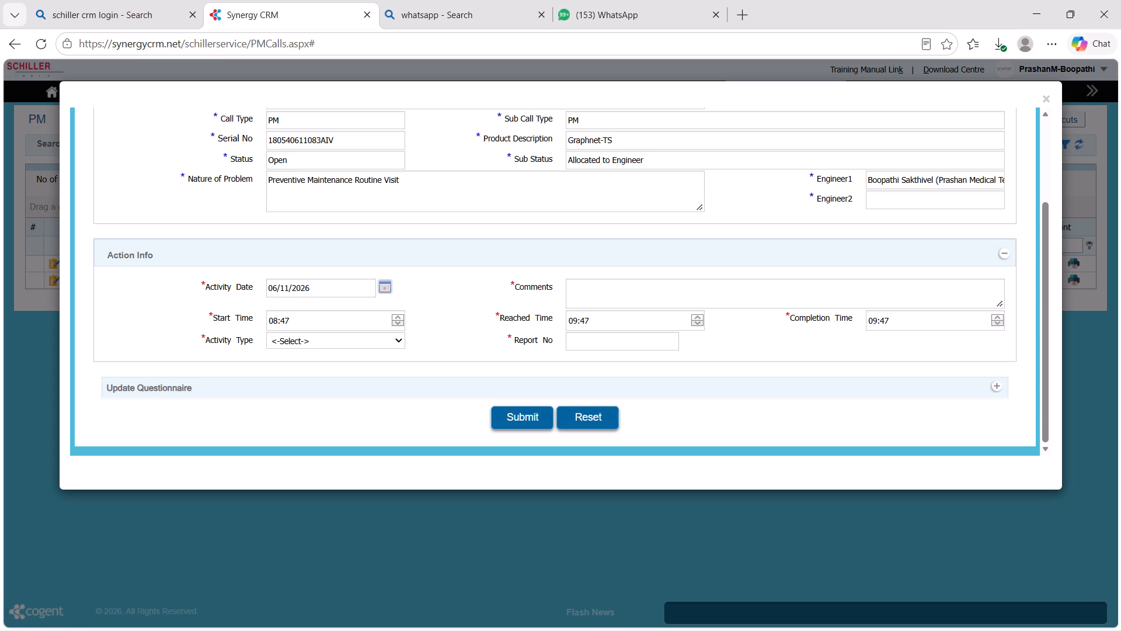
Set the call action's activity date to 27/08/2026 and its activity type to PM.
{"action": "left_click", "coordinate": [385, 282]}
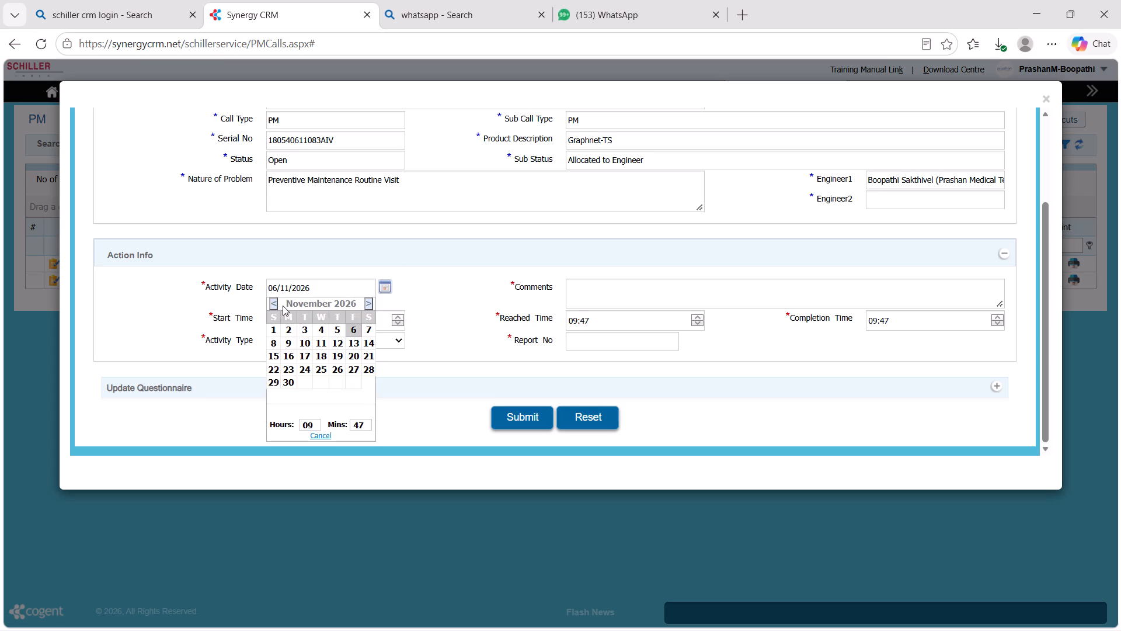
{"action": "double_click", "coordinate": [276, 305]}
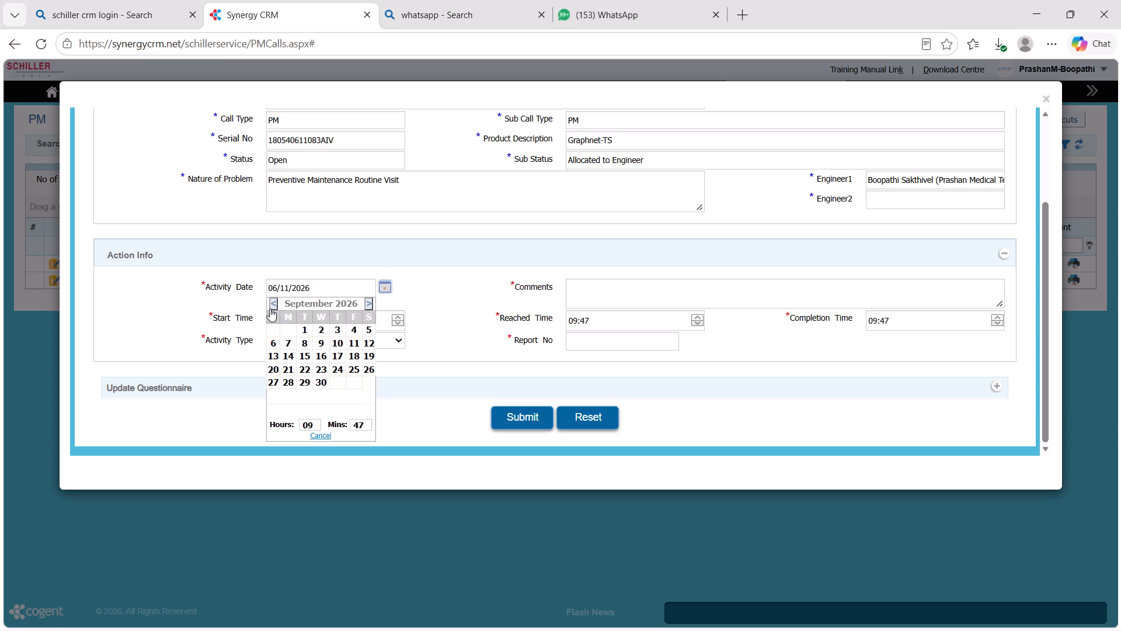
{"action": "left_click", "coordinate": [269, 305]}
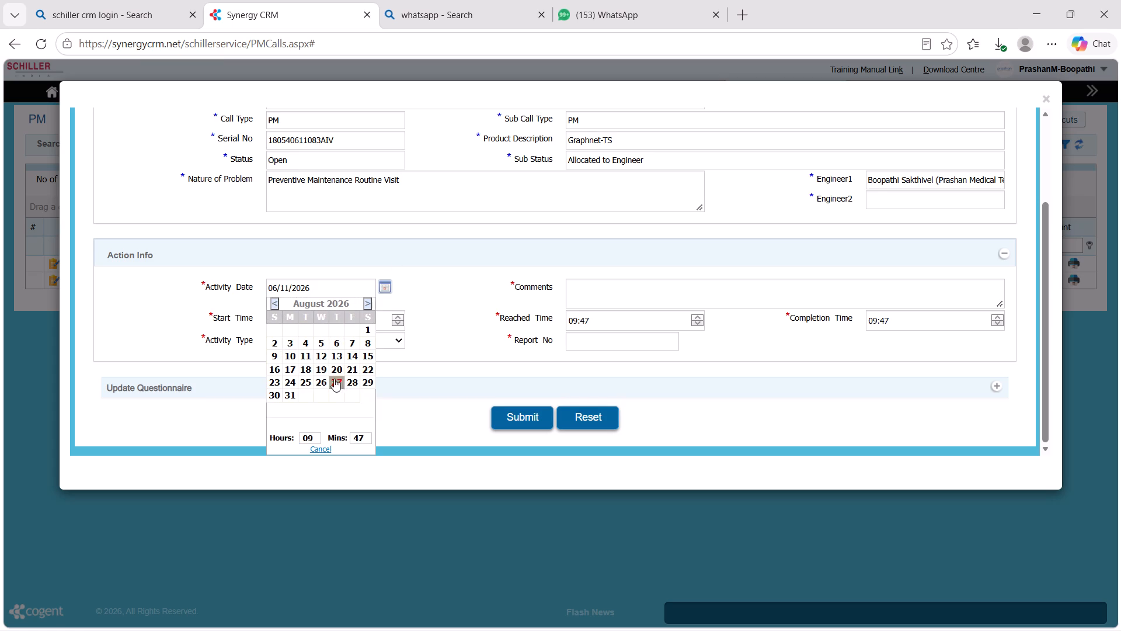
{"action": "left_click", "coordinate": [335, 379]}
{"action": "left_click", "coordinate": [309, 337]}
{"action": "left_click", "coordinate": [319, 451]}
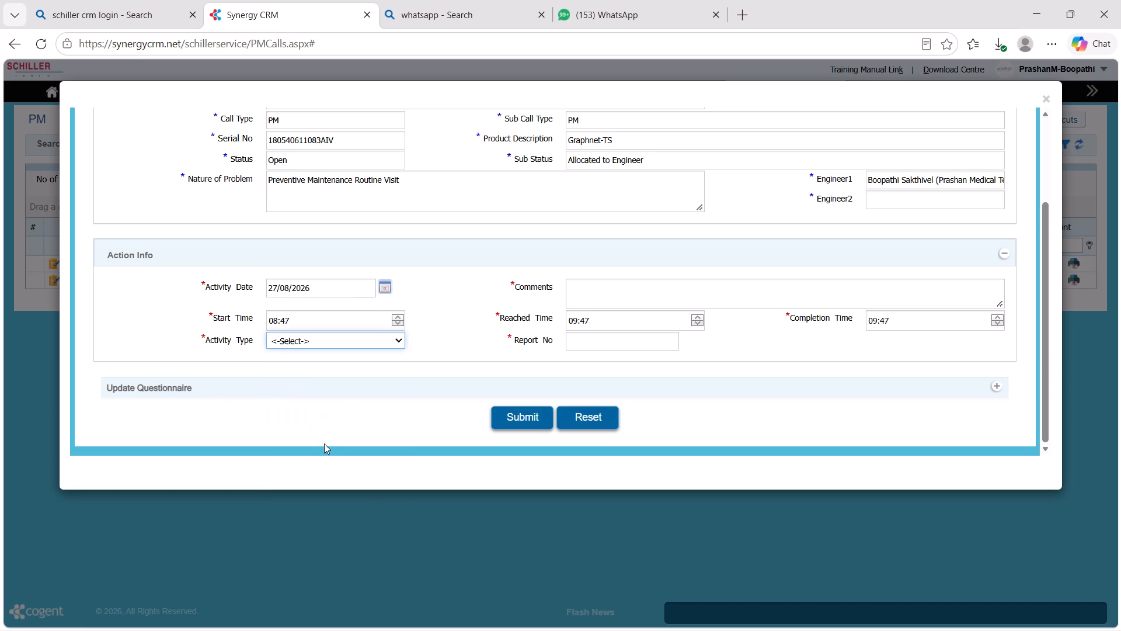
Enter PM COMPLETED as the action comment and D-49040 as the report number.
{"action": "left_click", "coordinate": [624, 295]}
{"action": "type", "text": "PM COMPLETED"}
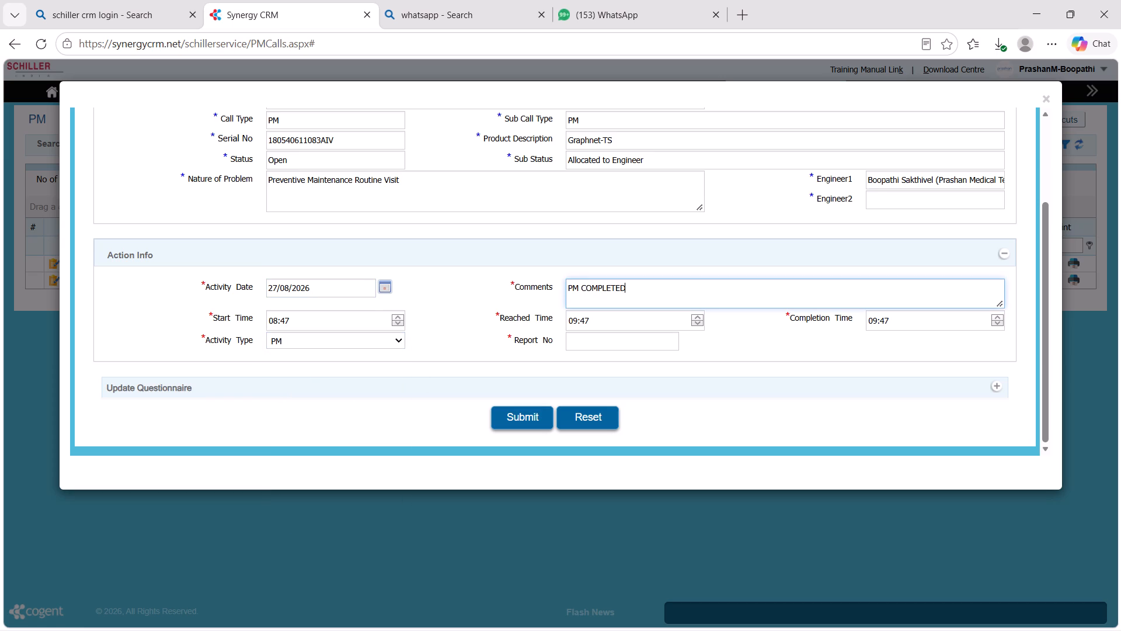
{"action": "left_click", "coordinate": [649, 335]}
{"action": "key", "text": "d"}
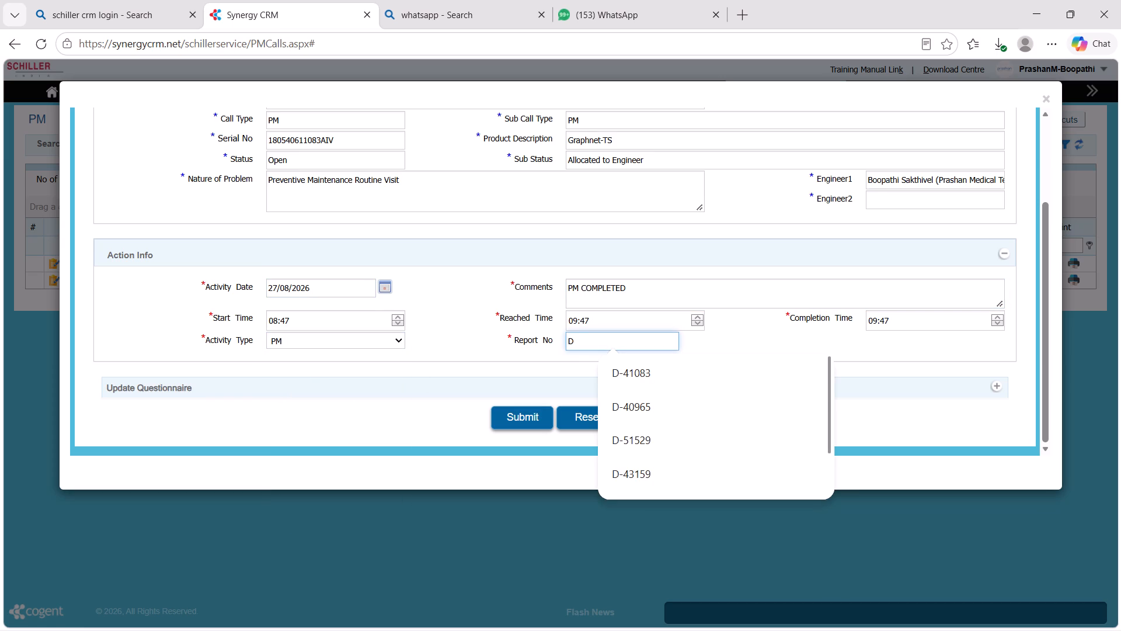
{"action": "key", "text": "minus"}
{"action": "type", "text": "490"}
{"action": "type", "text": "40"}
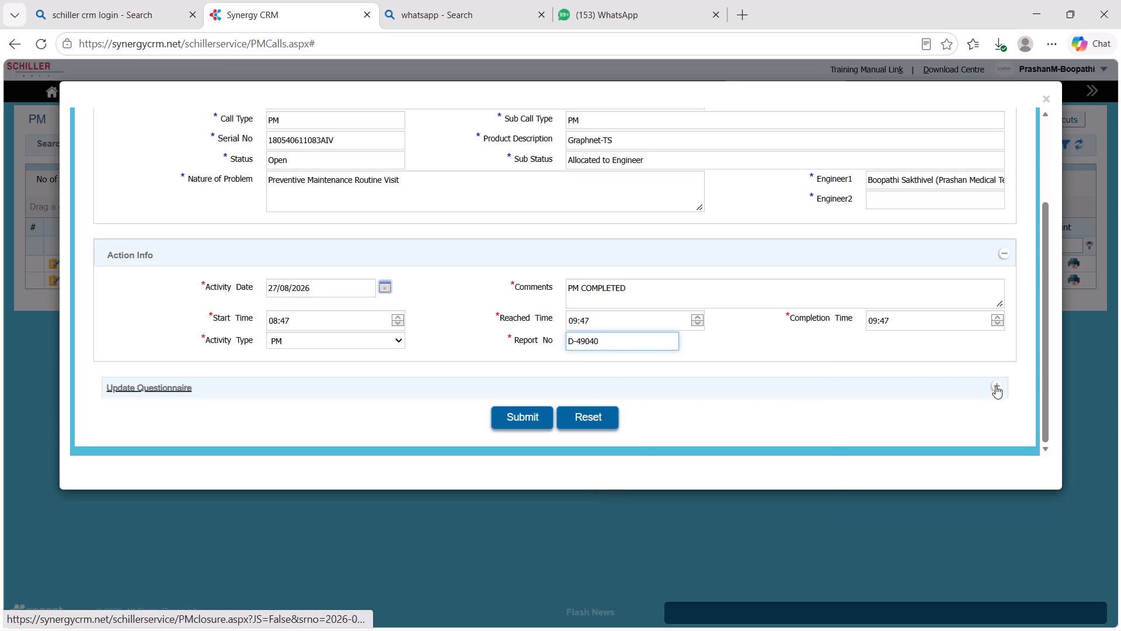
Answer the questionnaire: mains supply voltage 230V, grounding/earthing 0, UPS/stabilizer NA, accessories/consumable condition GOOD, and environmental condition GOOD.
{"action": "left_click", "coordinate": [995, 386]}
{"action": "scroll", "coordinate": [770, 348], "scroll_direction": "down", "scroll_amount": 4}
{"action": "left_click", "coordinate": [786, 154]}
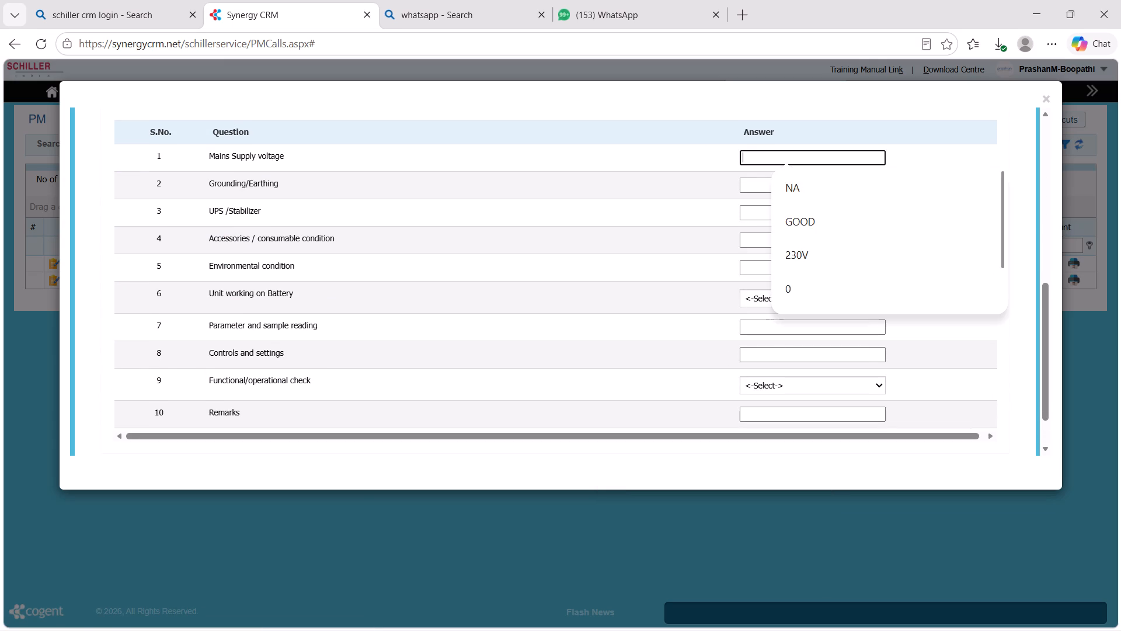
{"action": "left_click", "coordinate": [834, 257]}
{"action": "left_click", "coordinate": [805, 177]}
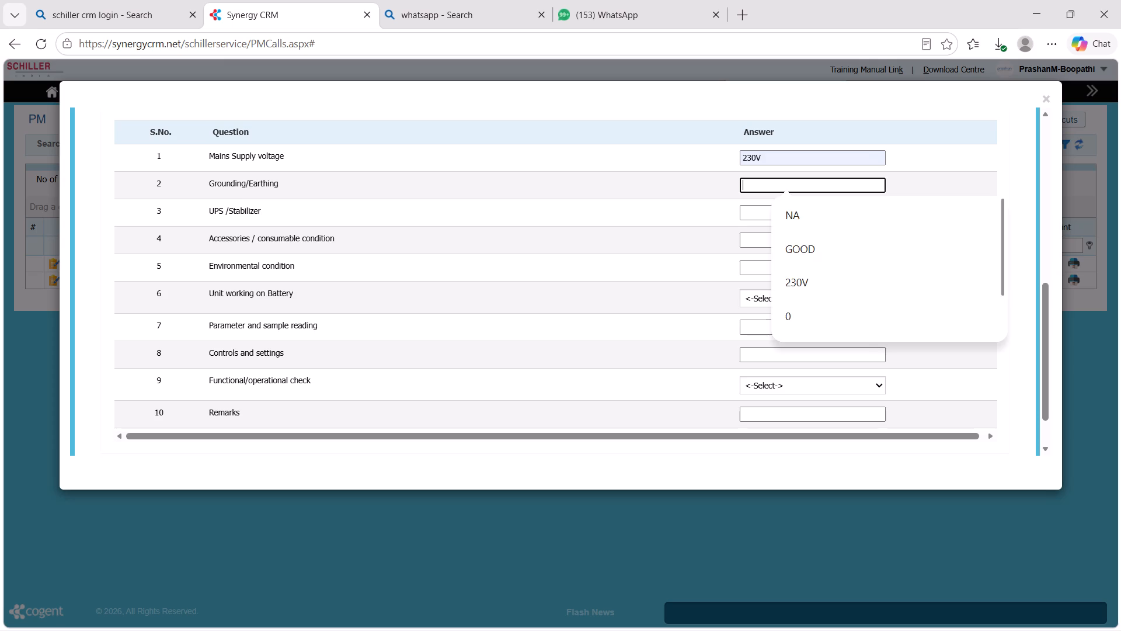
{"action": "left_click", "coordinate": [823, 310]}
{"action": "left_click", "coordinate": [807, 212]}
{"action": "left_click", "coordinate": [823, 242]}
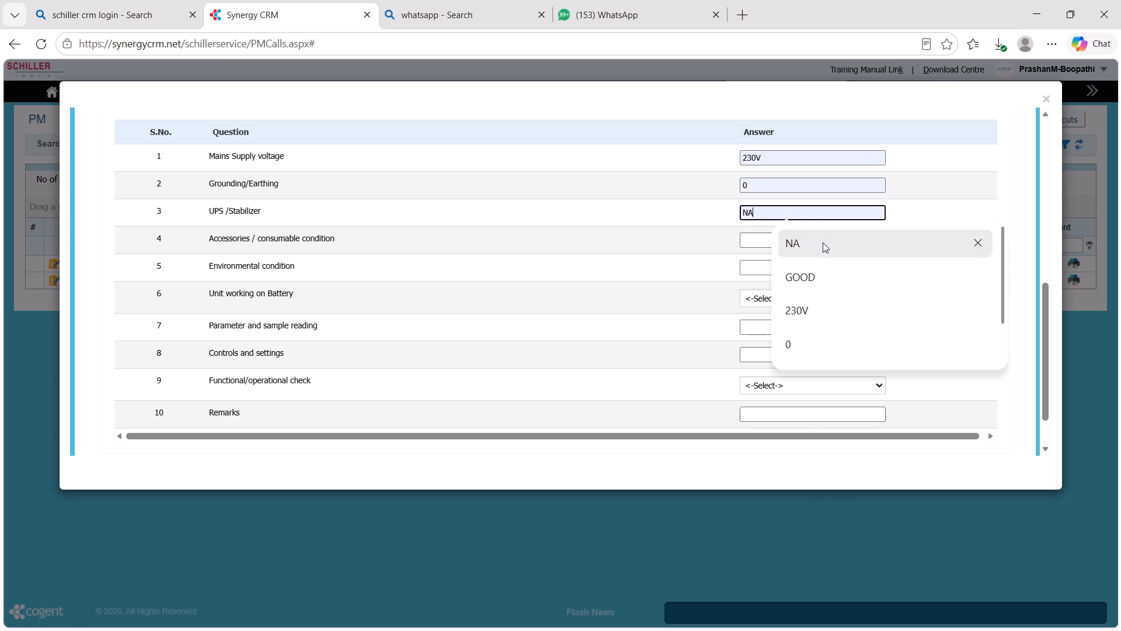
{"action": "left_click", "coordinate": [819, 242]}
{"action": "left_click", "coordinate": [835, 304]}
{"action": "left_click", "coordinate": [794, 271]}
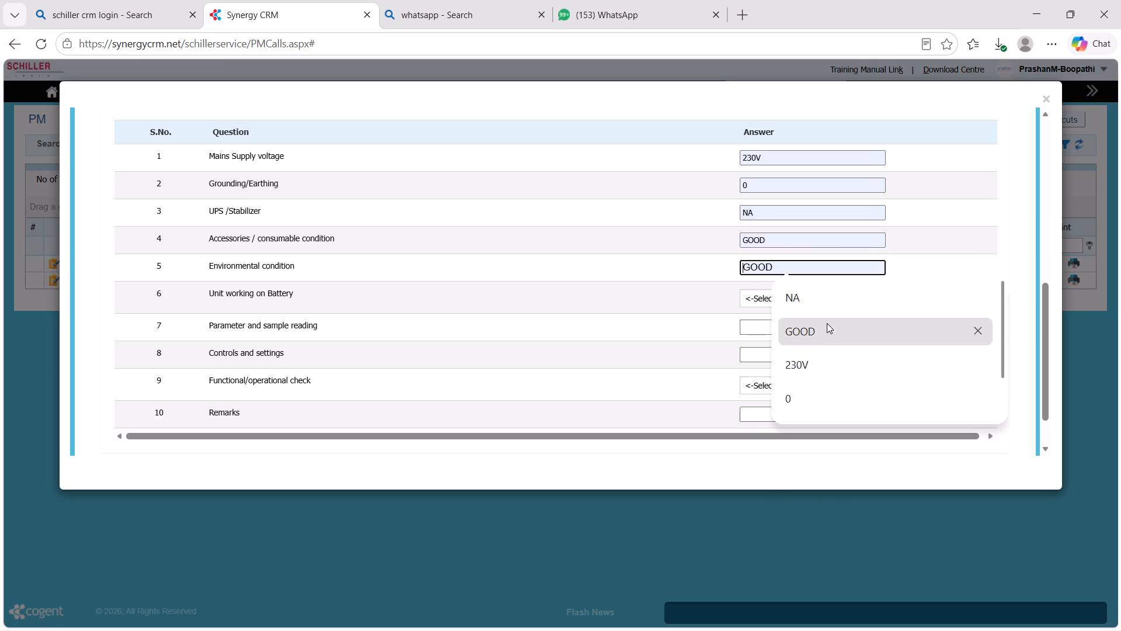
{"action": "left_click", "coordinate": [827, 327]}
Complete the questionnaire: unit working on battery Yes, parameter and sample reading NA, controls and settings YES, functional/operational check OK, remarks CALL COMPLETED.
{"action": "left_click", "coordinate": [805, 297]}
{"action": "left_click", "coordinate": [799, 337]}
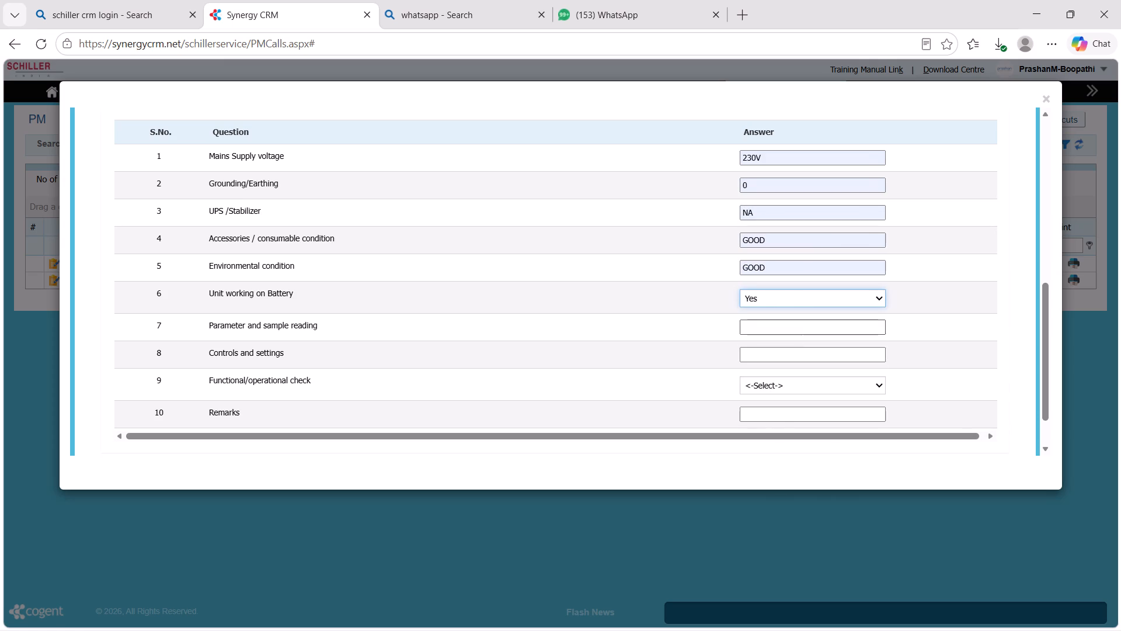
{"action": "left_click", "coordinate": [795, 331]}
{"action": "left_click", "coordinate": [793, 353]}
{"action": "scroll", "coordinate": [783, 316], "scroll_direction": "down", "scroll_amount": 2}
{"action": "left_click", "coordinate": [764, 300]}
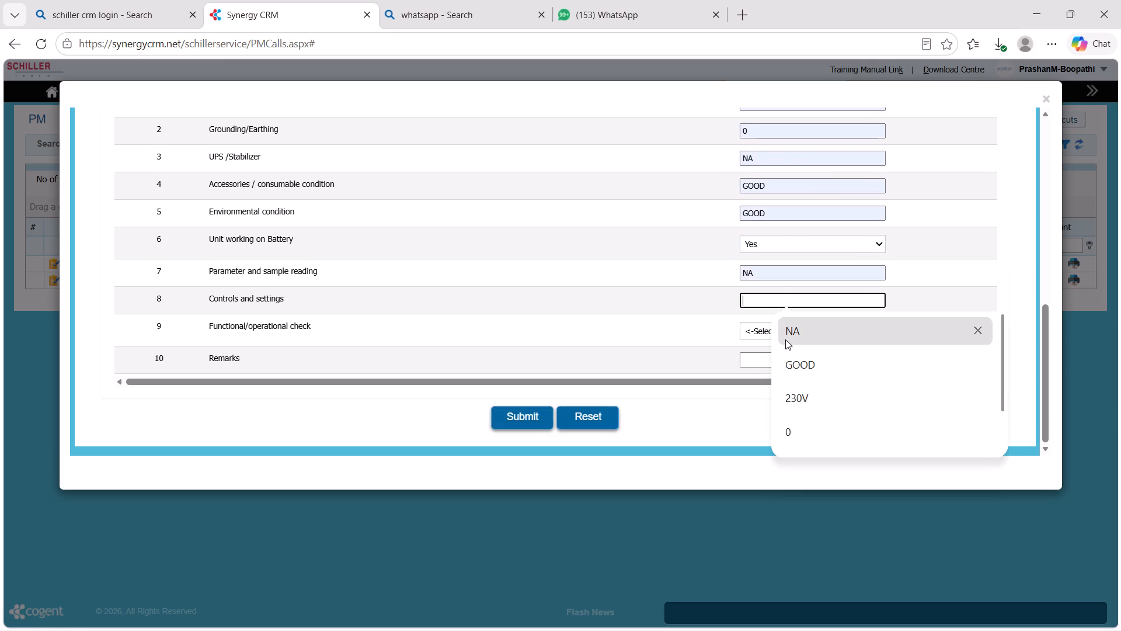
{"action": "scroll", "coordinate": [819, 365], "scroll_direction": "down", "scroll_amount": 6}
{"action": "left_click", "coordinate": [821, 395]}
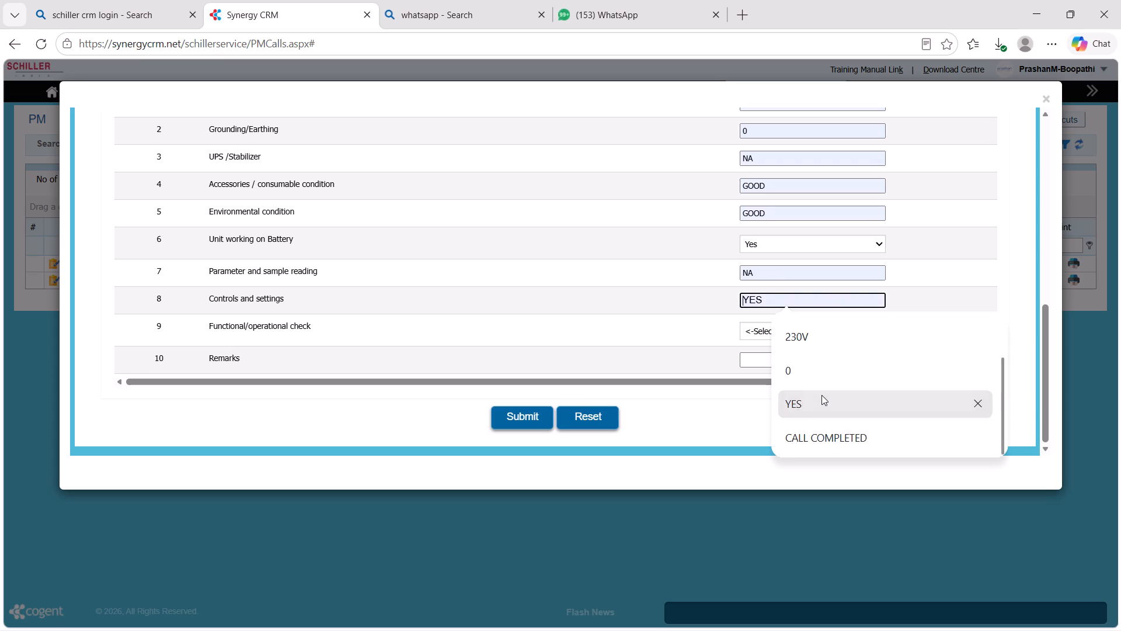
{"action": "left_click", "coordinate": [791, 332]}
{"action": "left_click", "coordinate": [793, 372]}
{"action": "left_click", "coordinate": [795, 363]}
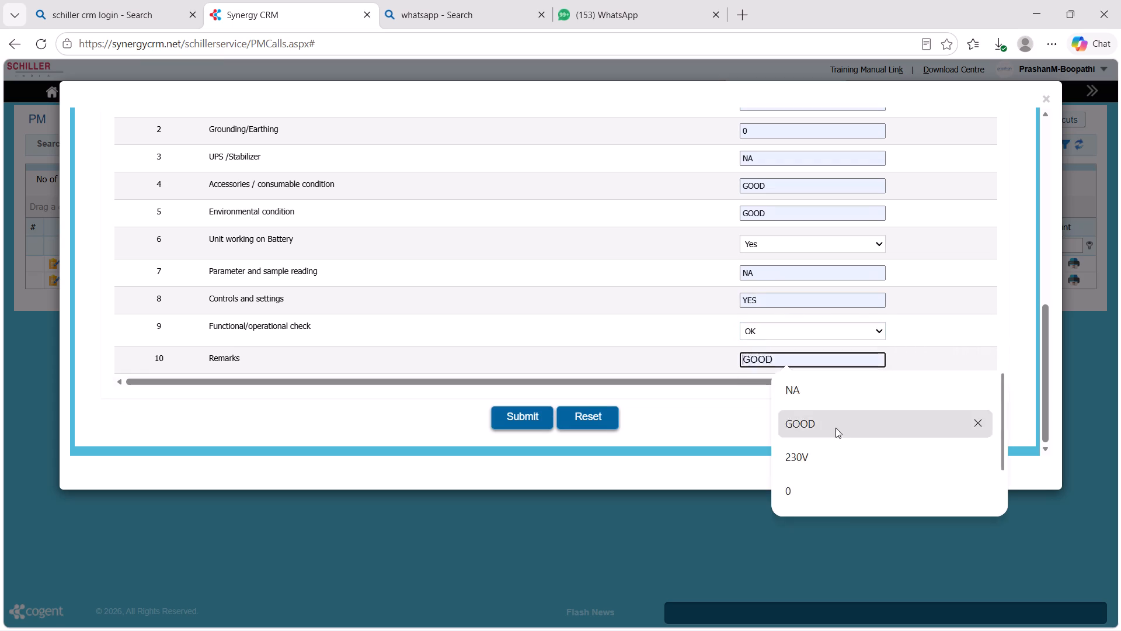
{"action": "scroll", "coordinate": [861, 477], "scroll_direction": "down", "scroll_amount": 4}
{"action": "left_click", "coordinate": [852, 511]}
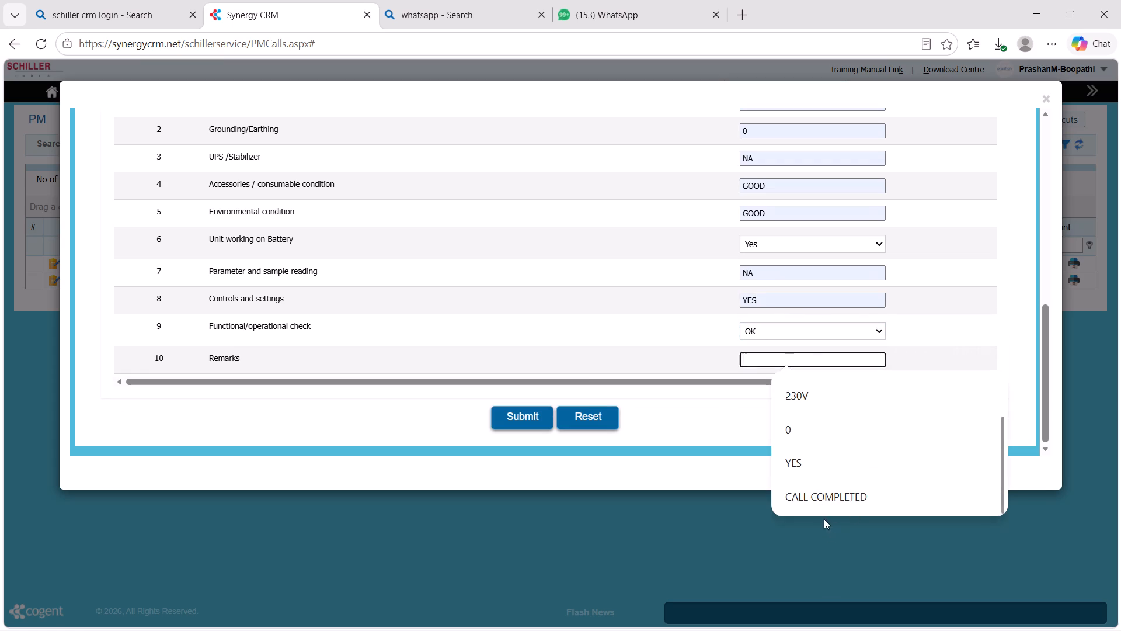
{"action": "left_click", "coordinate": [814, 507]}
Review the entered action details and questionnaire answers, and submit the PM call closure for docket 2026-08-PM-0564.
{"action": "scroll", "coordinate": [543, 369], "scroll_direction": "up", "scroll_amount": 4}
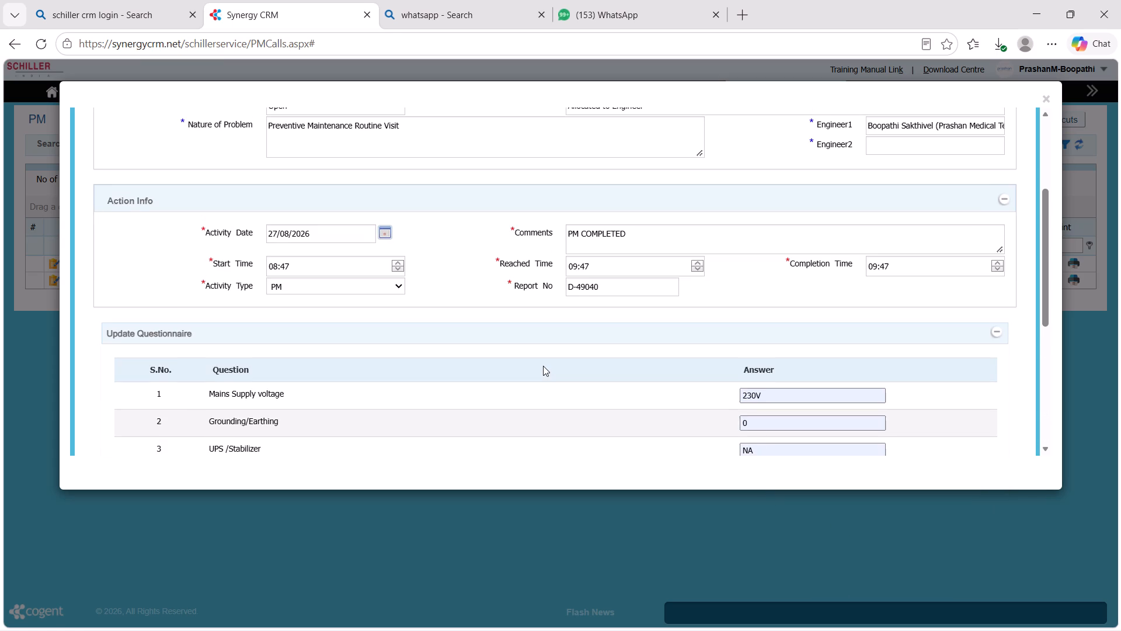
{"action": "scroll", "coordinate": [543, 366], "scroll_direction": "up", "scroll_amount": 3}
{"action": "scroll", "coordinate": [543, 366], "scroll_direction": "down", "scroll_amount": 9}
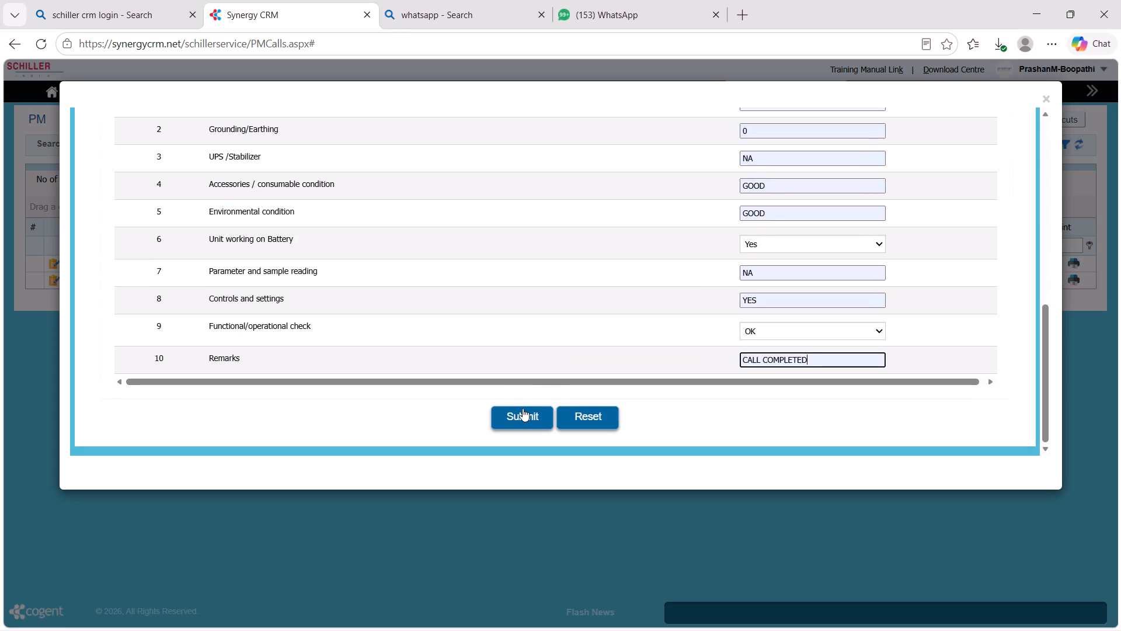
{"action": "left_click", "coordinate": [523, 416]}
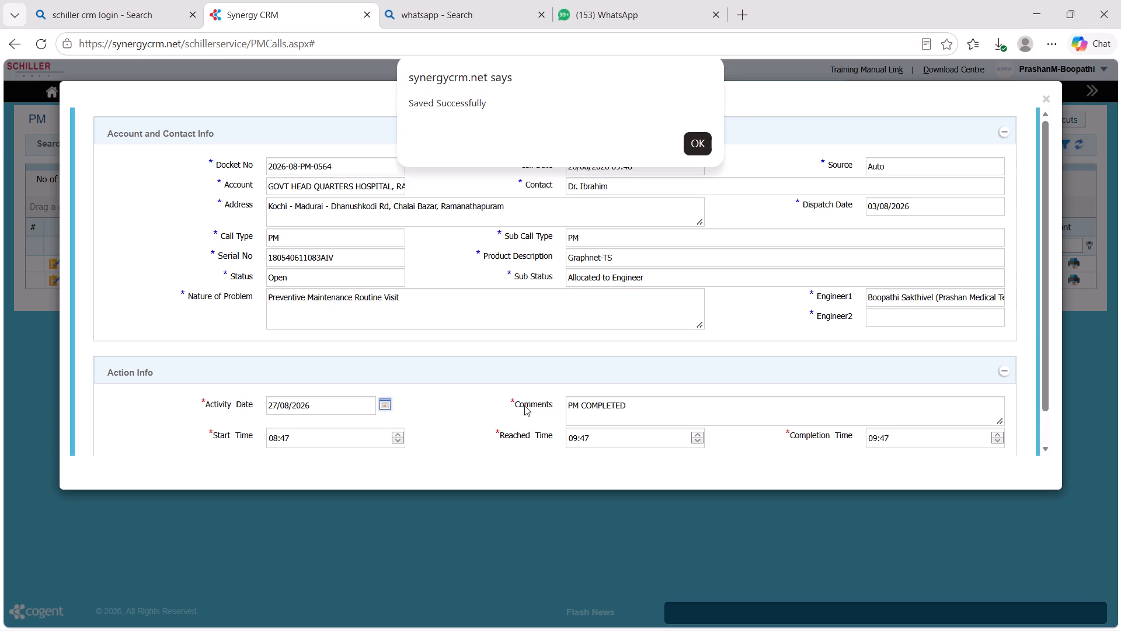
{"action": "left_click", "coordinate": [701, 146]}
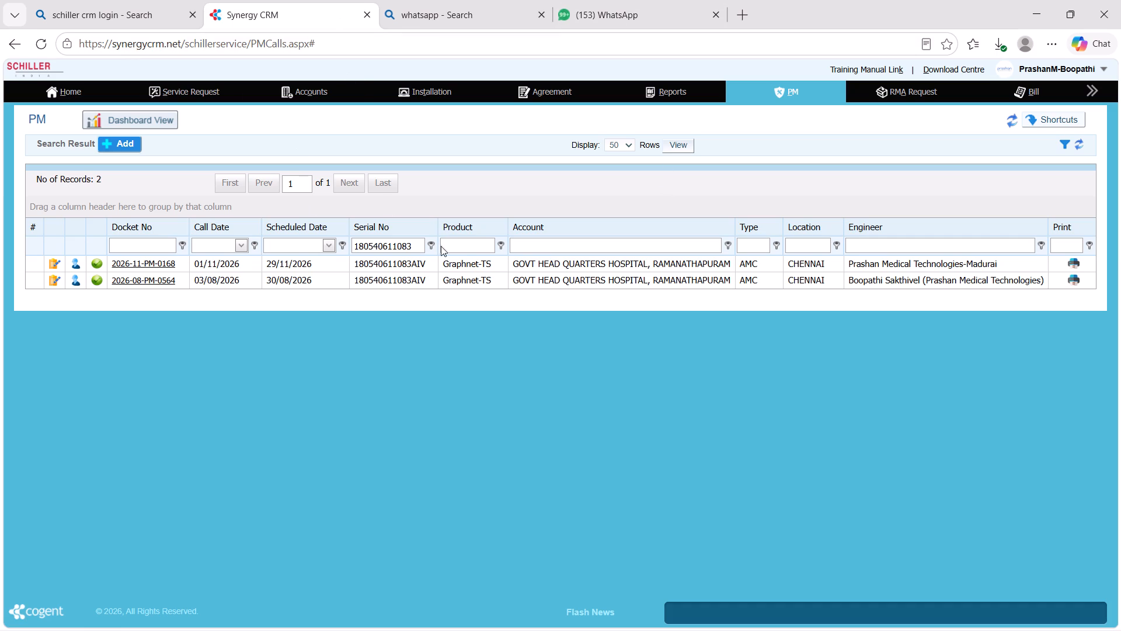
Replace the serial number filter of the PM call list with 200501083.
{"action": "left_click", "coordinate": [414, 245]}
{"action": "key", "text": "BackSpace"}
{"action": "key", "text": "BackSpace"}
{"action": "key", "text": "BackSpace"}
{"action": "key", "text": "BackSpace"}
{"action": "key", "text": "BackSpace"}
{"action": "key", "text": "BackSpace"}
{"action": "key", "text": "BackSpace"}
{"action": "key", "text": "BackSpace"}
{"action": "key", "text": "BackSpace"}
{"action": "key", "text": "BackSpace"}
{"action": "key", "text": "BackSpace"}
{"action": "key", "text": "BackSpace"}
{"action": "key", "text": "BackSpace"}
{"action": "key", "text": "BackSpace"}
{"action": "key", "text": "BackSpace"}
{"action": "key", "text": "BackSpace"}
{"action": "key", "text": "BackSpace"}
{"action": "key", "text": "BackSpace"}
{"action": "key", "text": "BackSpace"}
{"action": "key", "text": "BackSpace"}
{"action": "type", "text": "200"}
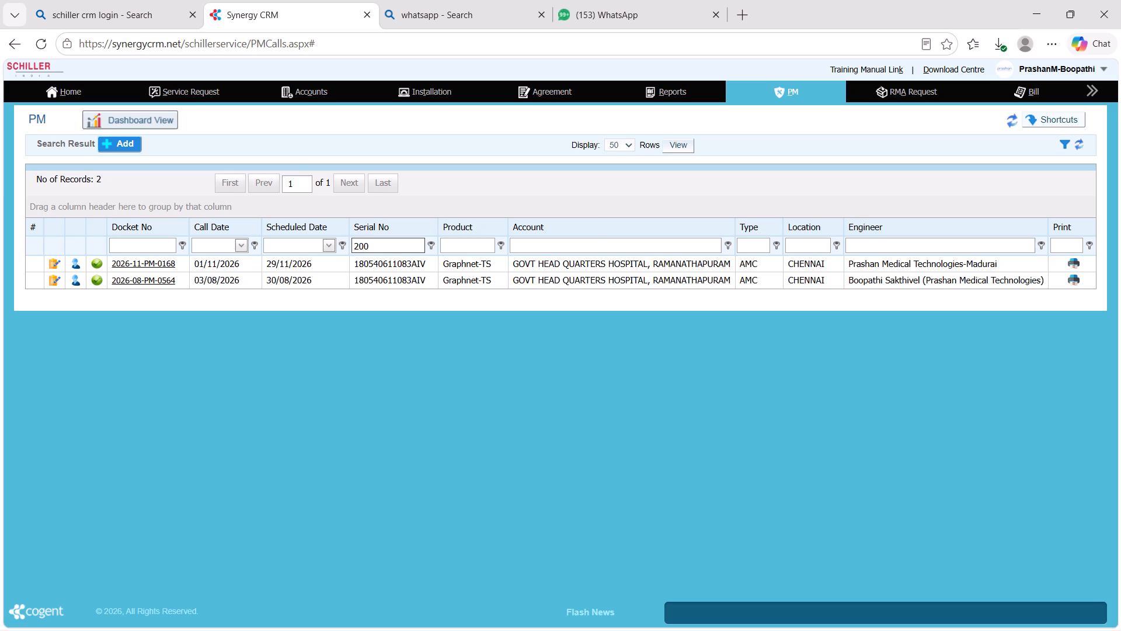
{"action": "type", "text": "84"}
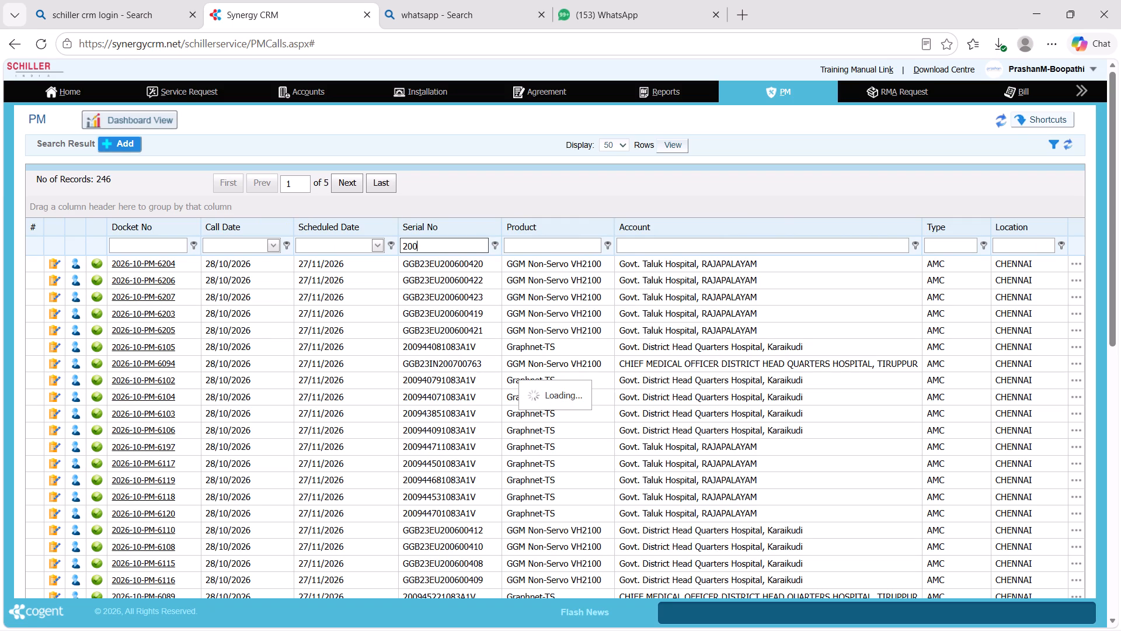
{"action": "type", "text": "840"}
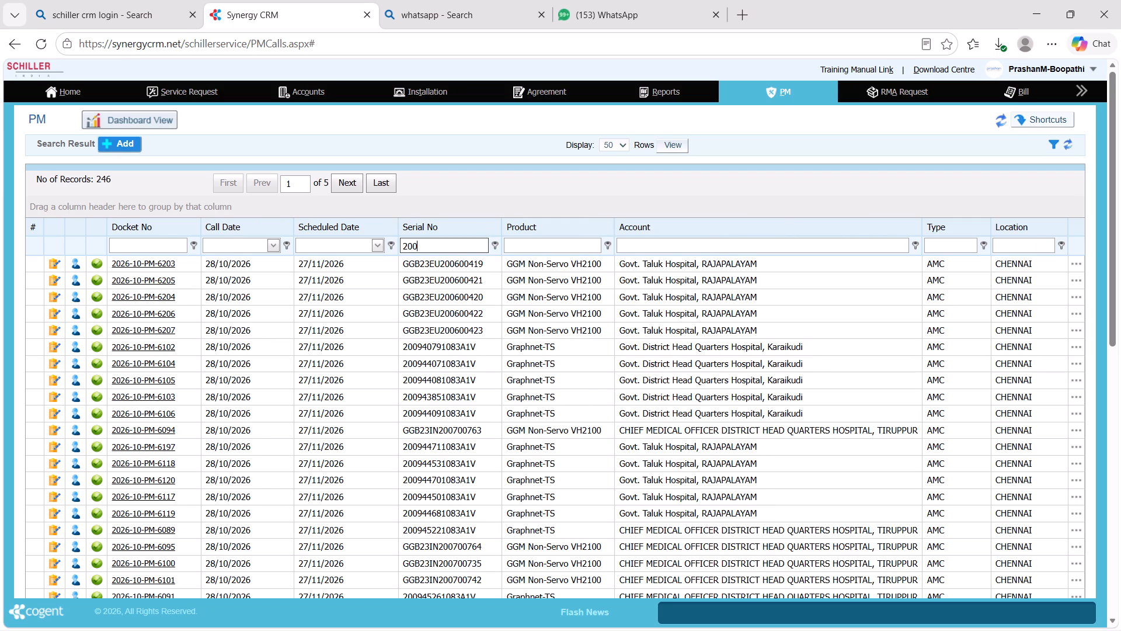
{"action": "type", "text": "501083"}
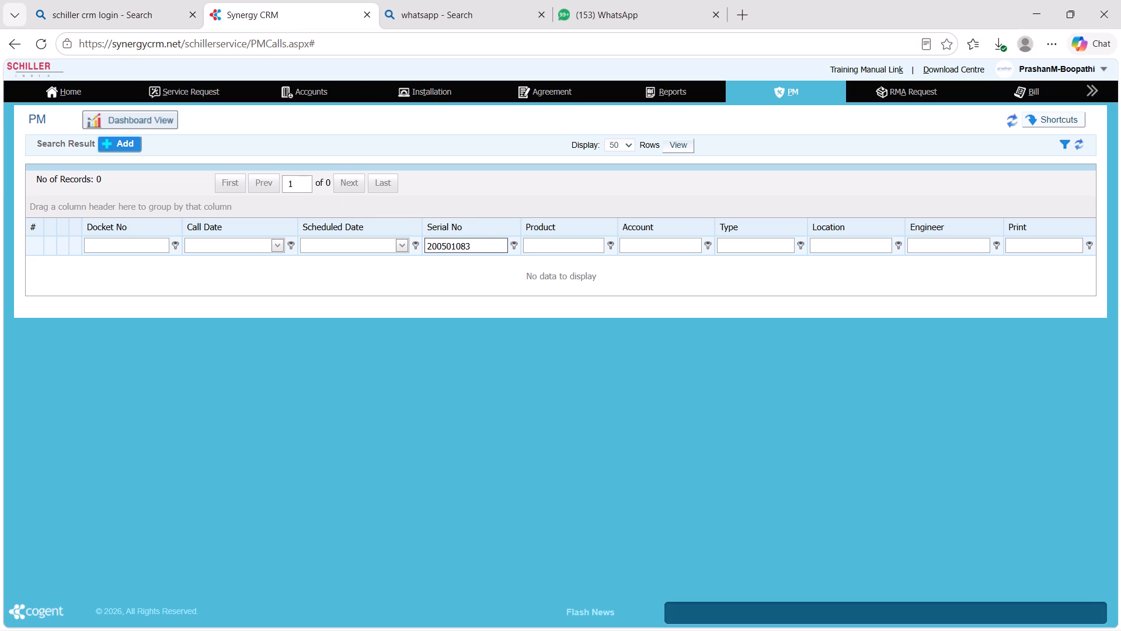
Filter the PM call list by the serial number beginning Q068E02155.
{"action": "left_click_drag", "start_coordinate": [490, 245], "coordinate": [483, 245]}
{"action": "key", "text": "BackSpace"}
{"action": "key", "text": "BackSpace"}
{"action": "key", "text": "BackSpace"}
{"action": "key", "text": "BackSpace"}
{"action": "key", "text": "BackSpace"}
{"action": "key", "text": "BackSpace"}
{"action": "key", "text": "BackSpace"}
{"action": "key", "text": "BackSpace"}
{"action": "key", "text": "BackSpace"}
{"action": "key", "text": "BackSpace"}
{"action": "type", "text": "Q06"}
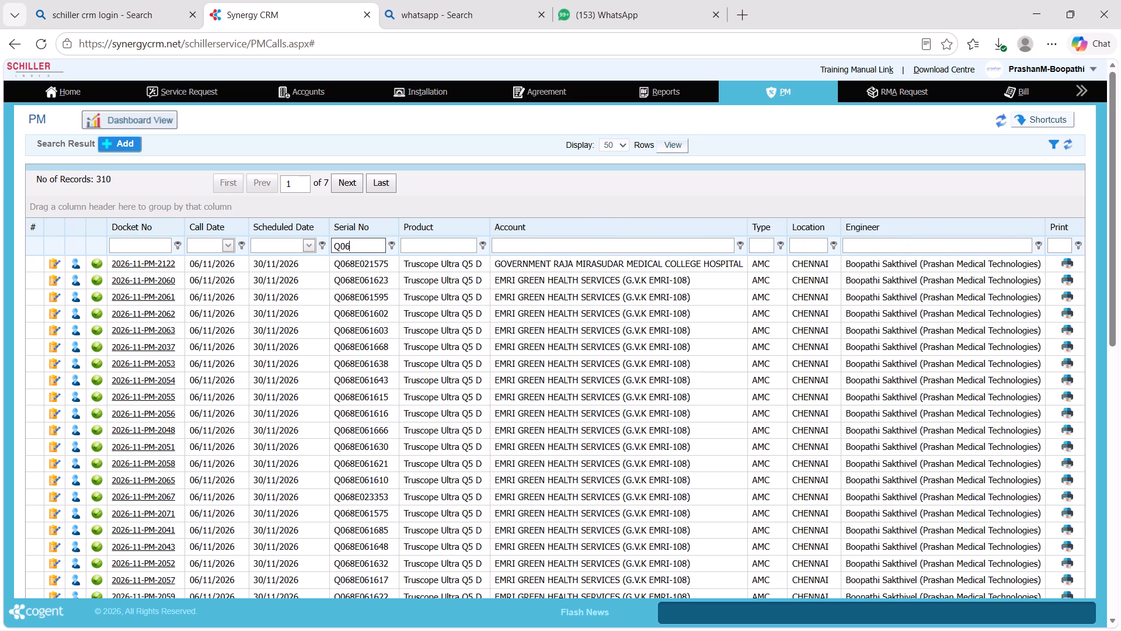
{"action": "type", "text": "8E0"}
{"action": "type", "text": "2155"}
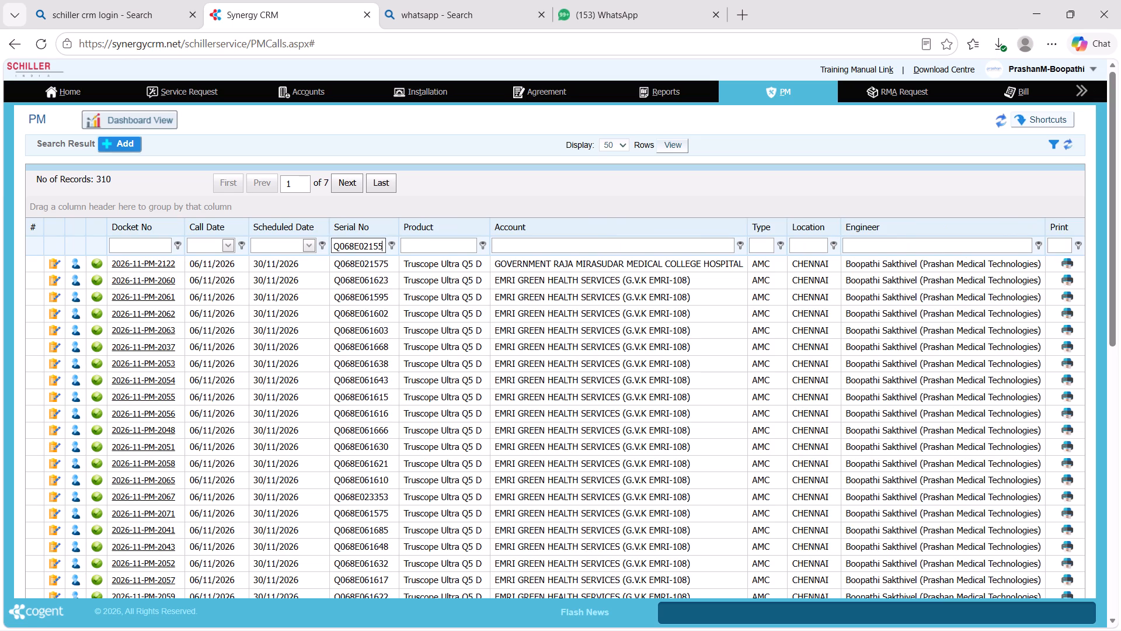
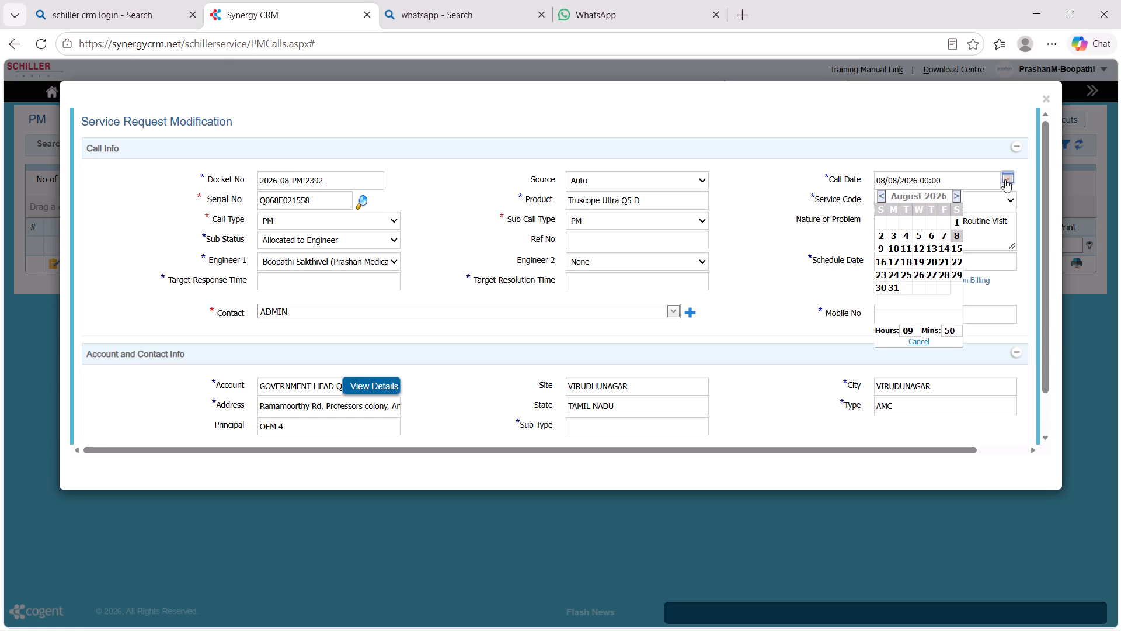
Set the call date of service request 2026-08-PM-2392 to 27/08/2026 09:50.
{"action": "left_click", "coordinate": [931, 273]}
{"action": "left_click", "coordinate": [930, 279]}
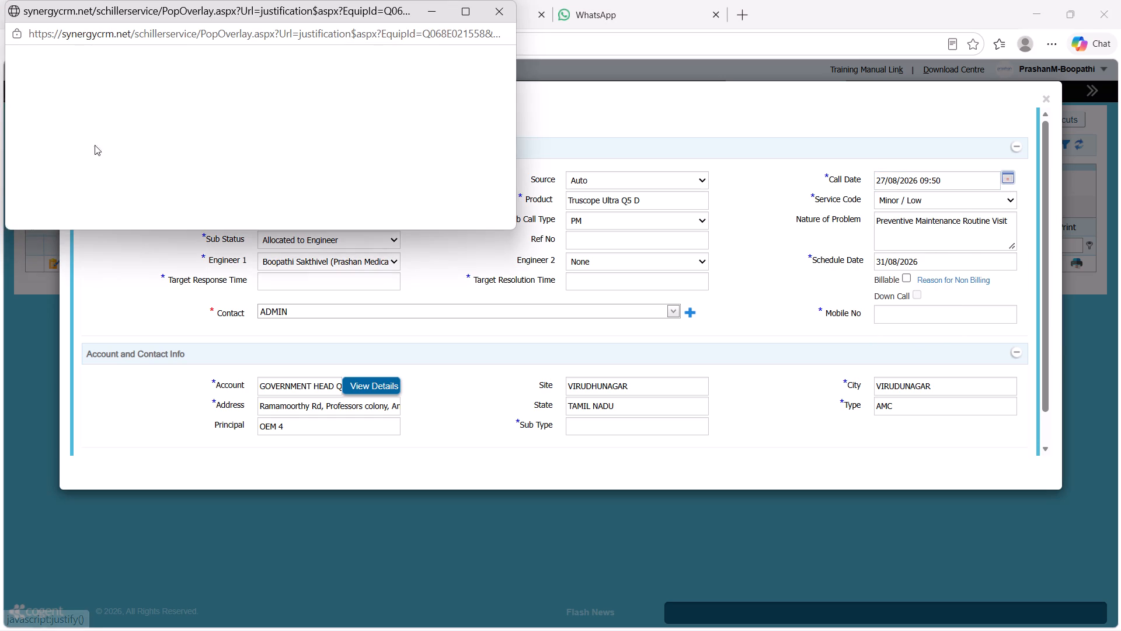
Enter AMC as the reason for non-billing on docket 2026-08-PM-2392 and save the service request modification.
{"action": "left_click", "coordinate": [175, 126]}
{"action": "type", "text": "AMC"}
{"action": "left_click", "coordinate": [226, 171]}
{"action": "scroll", "coordinate": [585, 512], "scroll_direction": "down", "scroll_amount": 4}
{"action": "scroll", "coordinate": [558, 449], "scroll_direction": "down", "scroll_amount": 4}
{"action": "left_click", "coordinate": [558, 442]}
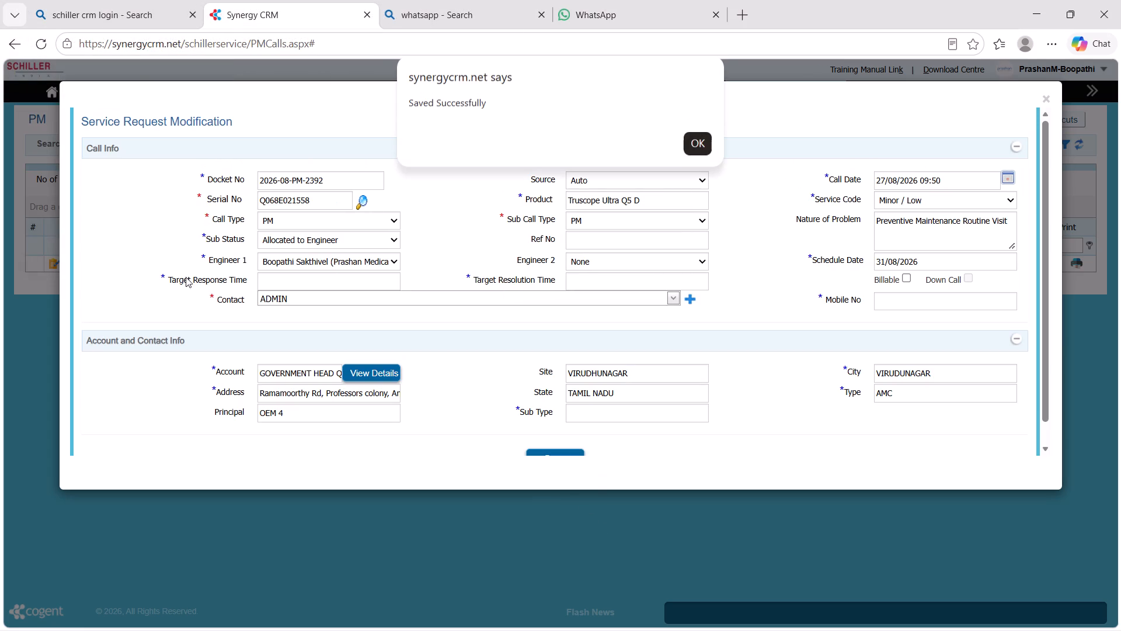
{"action": "left_click", "coordinate": [693, 144]}
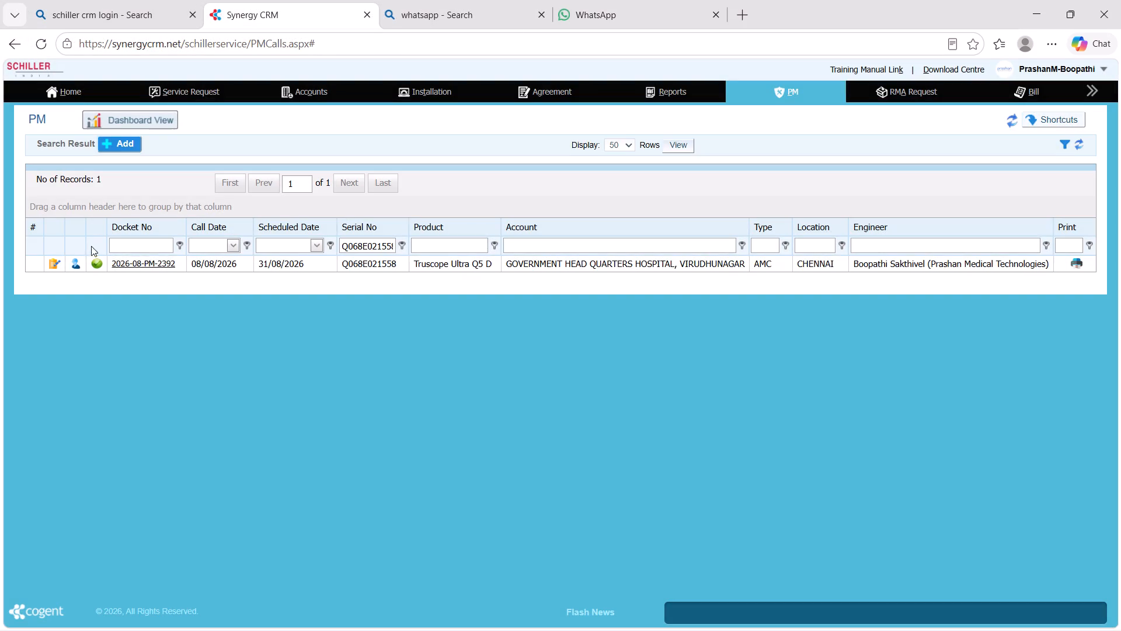
{"action": "left_click", "coordinate": [135, 263]}
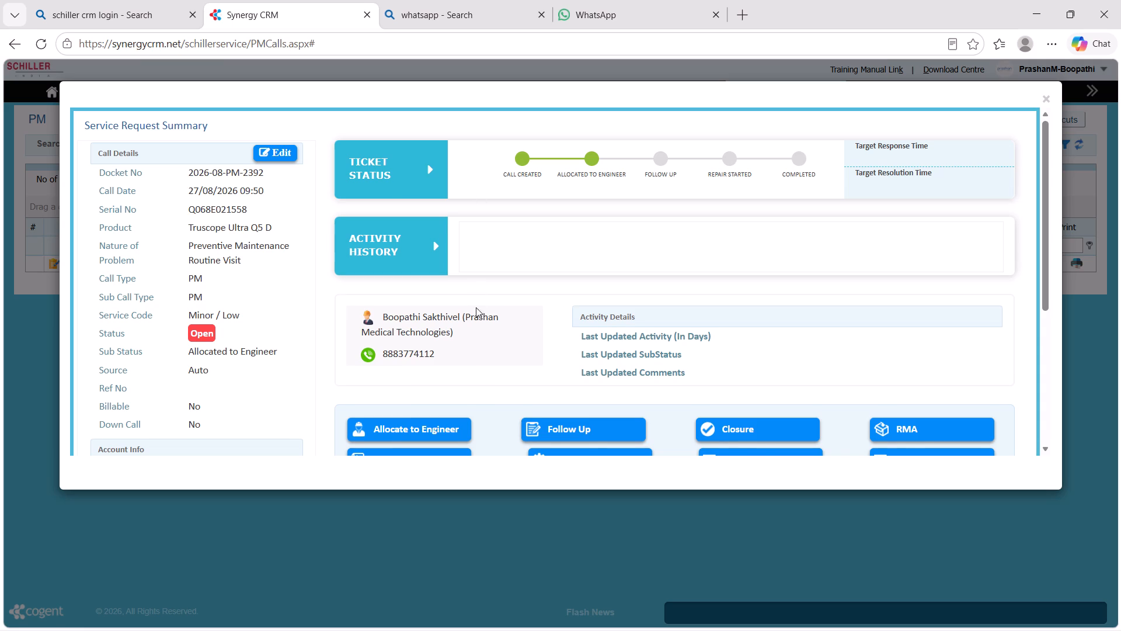
{"action": "scroll", "coordinate": [476, 330], "scroll_direction": "down", "scroll_amount": 1}
{"action": "left_click", "coordinate": [729, 386]}
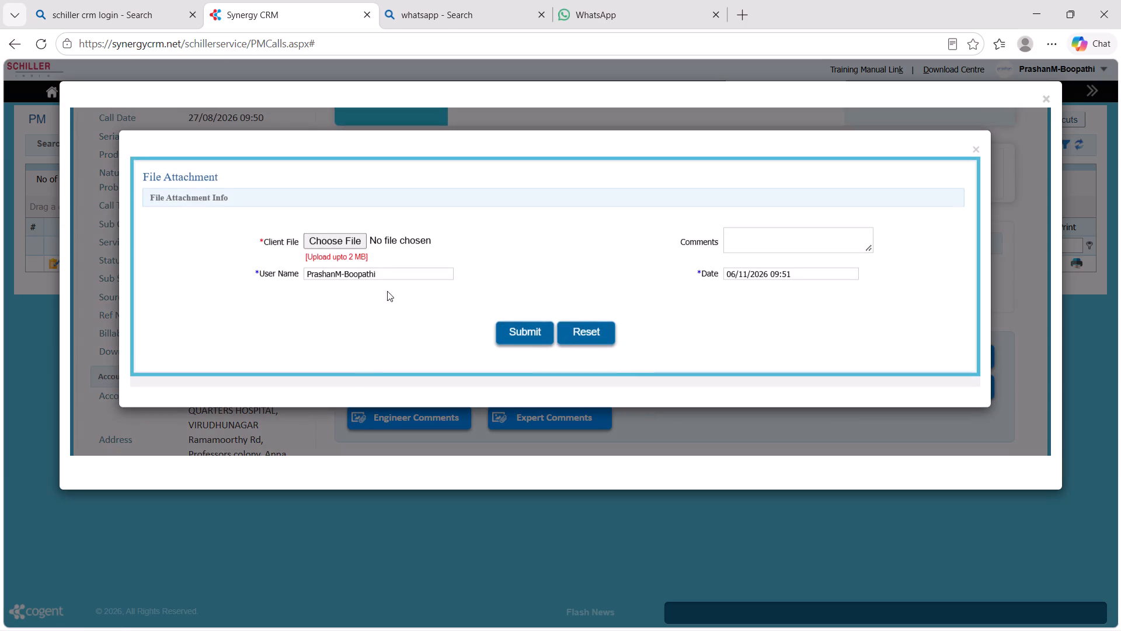
{"action": "left_click", "coordinate": [323, 240]}
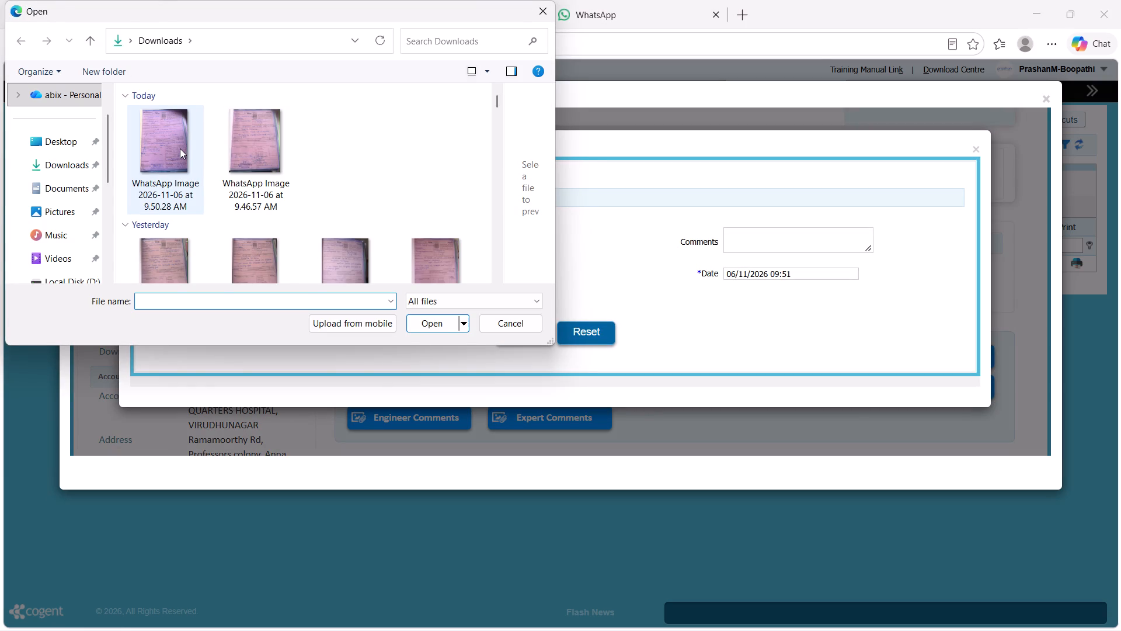
{"action": "left_click", "coordinate": [180, 148]}
{"action": "left_click", "coordinate": [436, 327]}
{"action": "left_click", "coordinate": [507, 332]}
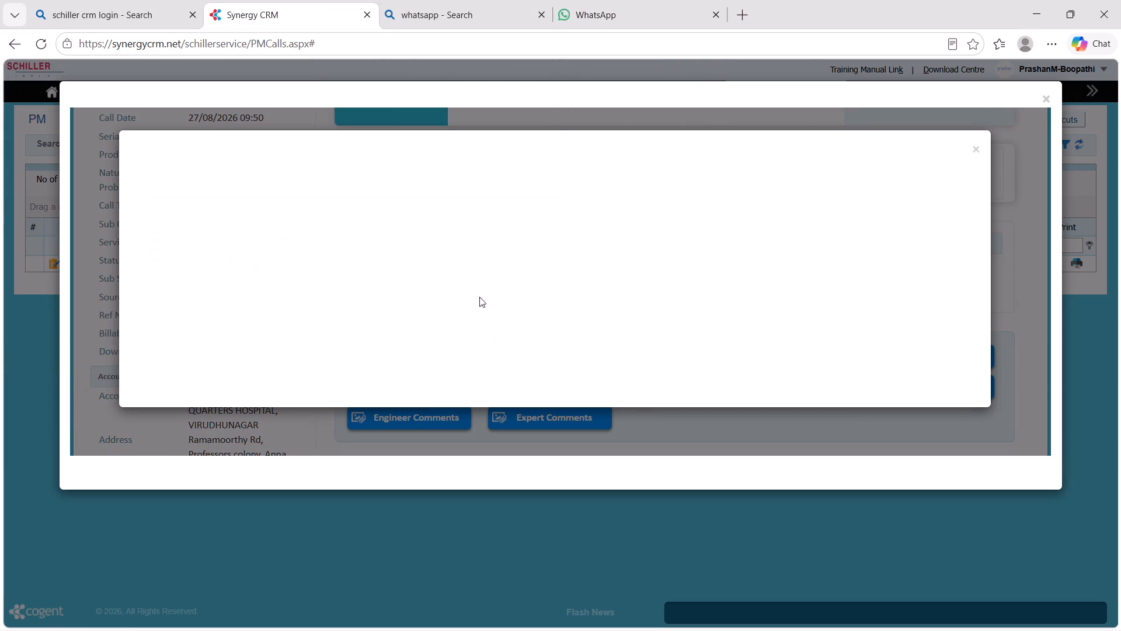
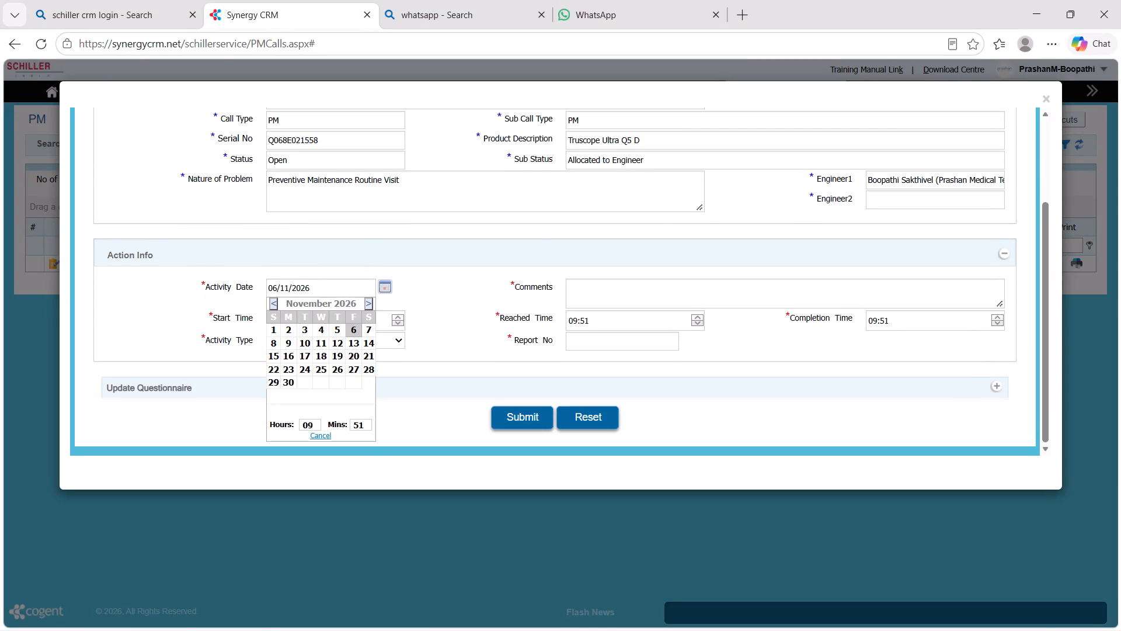
Fill in the action info with activity date 28/08/2026, activity type PM and the comment PM COMPLETED.
{"action": "double_click", "coordinate": [271, 301]}
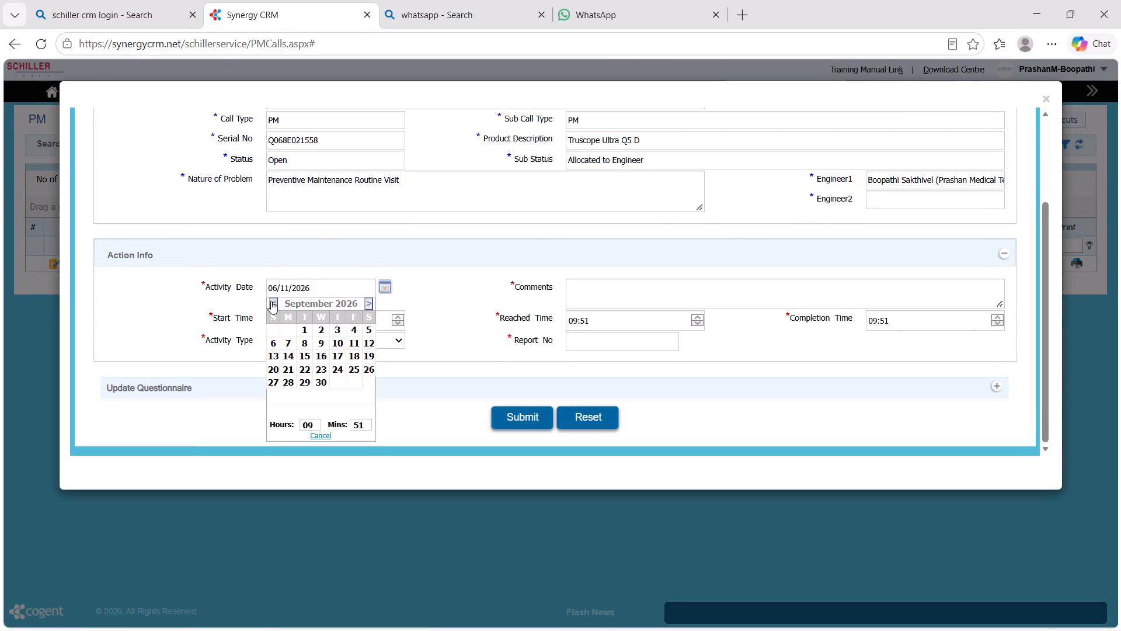
{"action": "left_click", "coordinate": [271, 301]}
{"action": "left_click", "coordinate": [353, 383]}
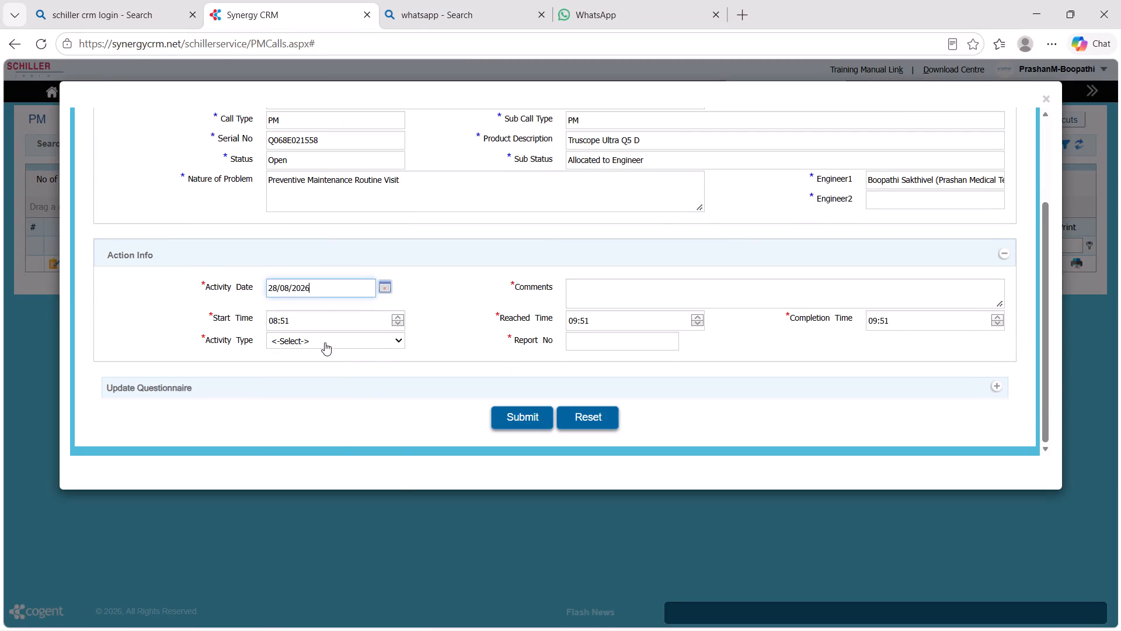
{"action": "left_click", "coordinate": [325, 342]}
{"action": "left_click", "coordinate": [331, 443]}
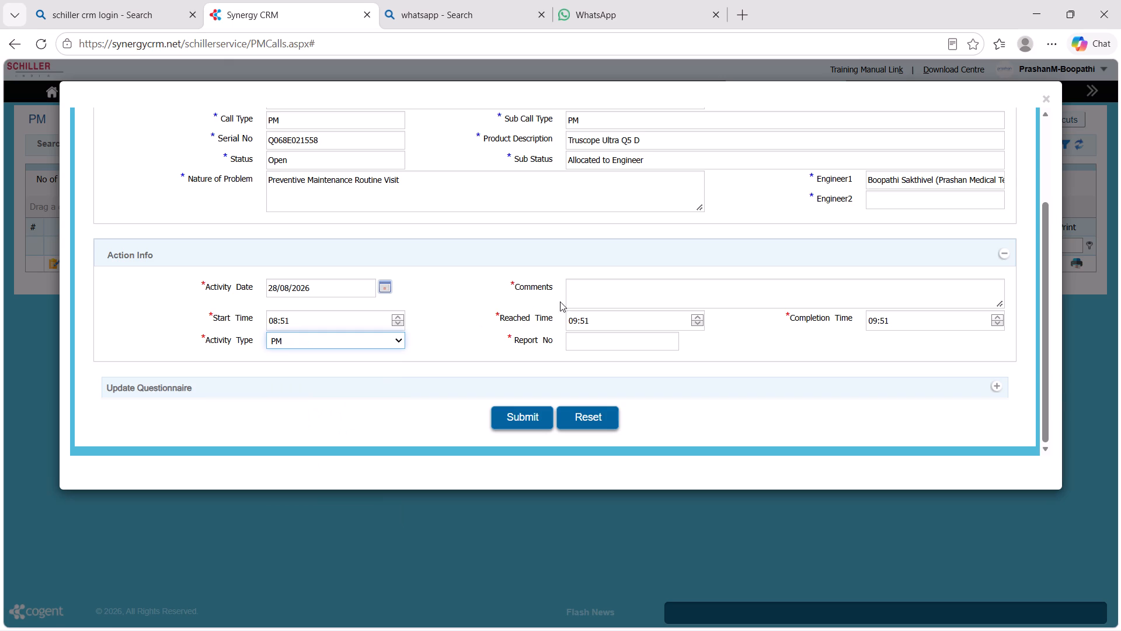
{"action": "left_click", "coordinate": [584, 300]}
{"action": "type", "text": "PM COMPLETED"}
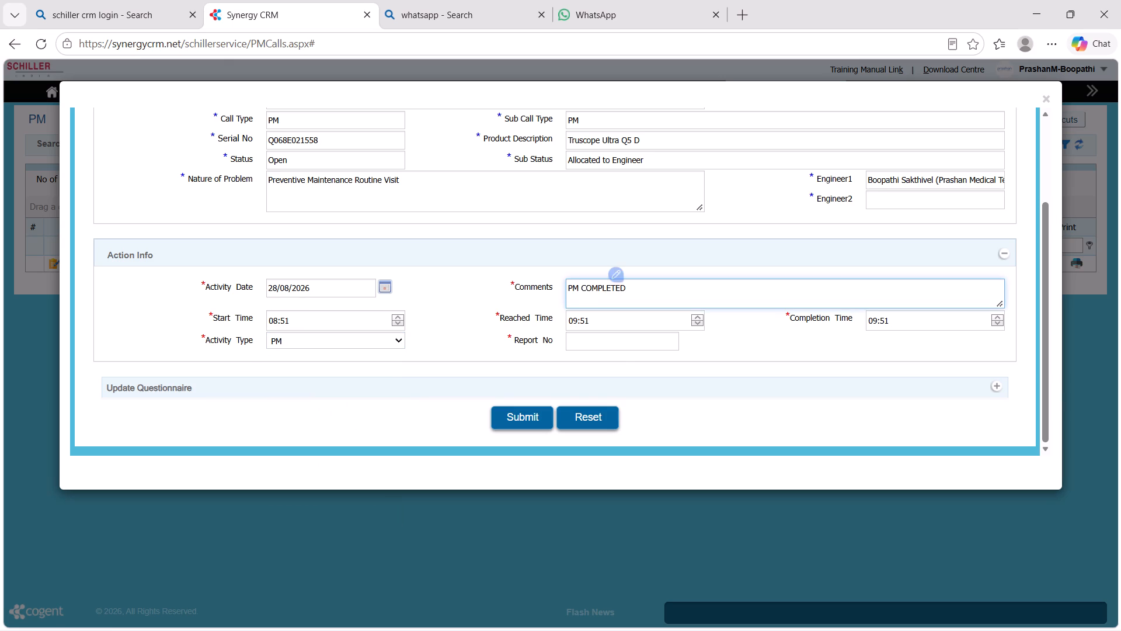
Enter D-49042 as the report number in the action info for docket 2026-08-PM-2392.
{"action": "left_click", "coordinate": [616, 344]}
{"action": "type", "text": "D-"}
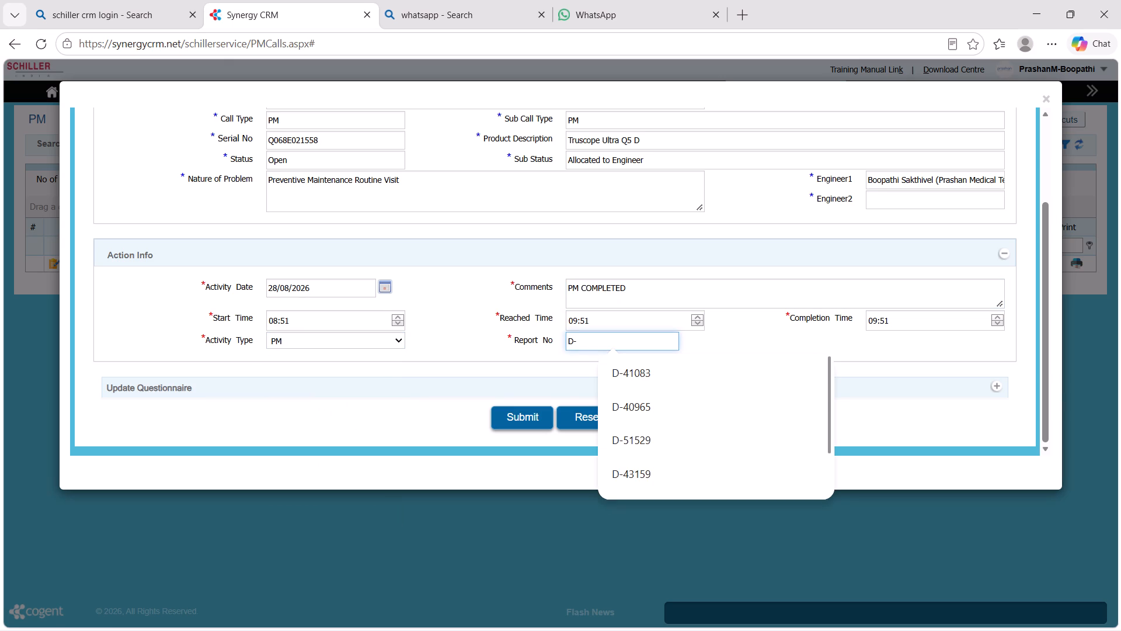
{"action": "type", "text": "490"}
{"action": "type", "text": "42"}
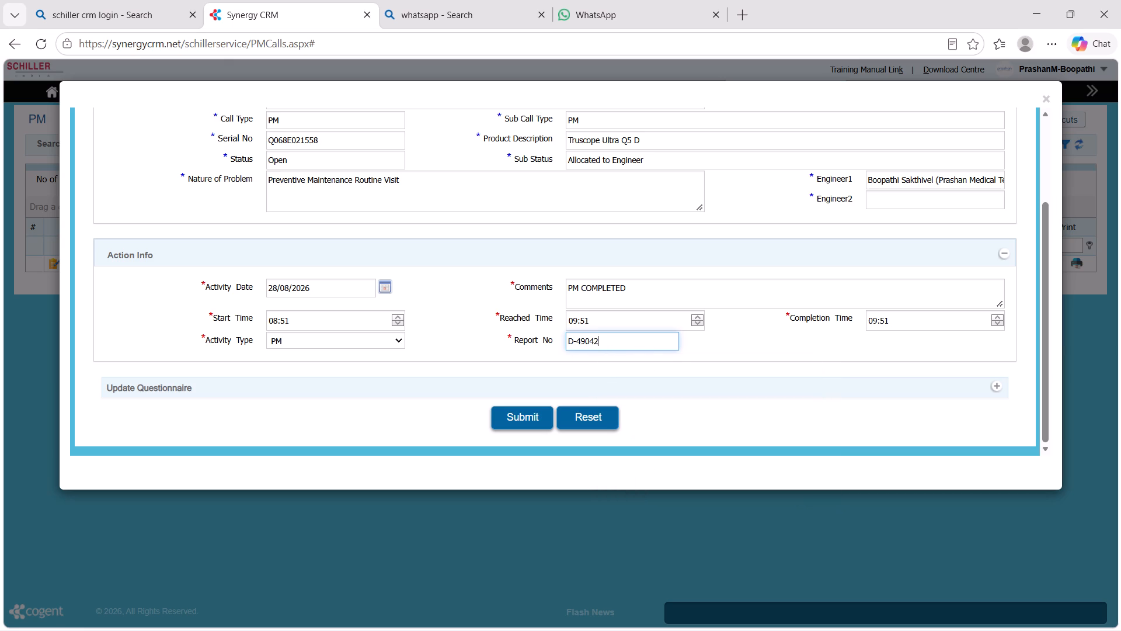
Answer questionnaire items 1 to 4: mains supply voltage 230V, grounding/earthing 0, UPS/stabilizer NA, and accessories/consumable condition GOOD.
{"action": "scroll", "coordinate": [924, 235], "scroll_direction": "down", "scroll_amount": 2}
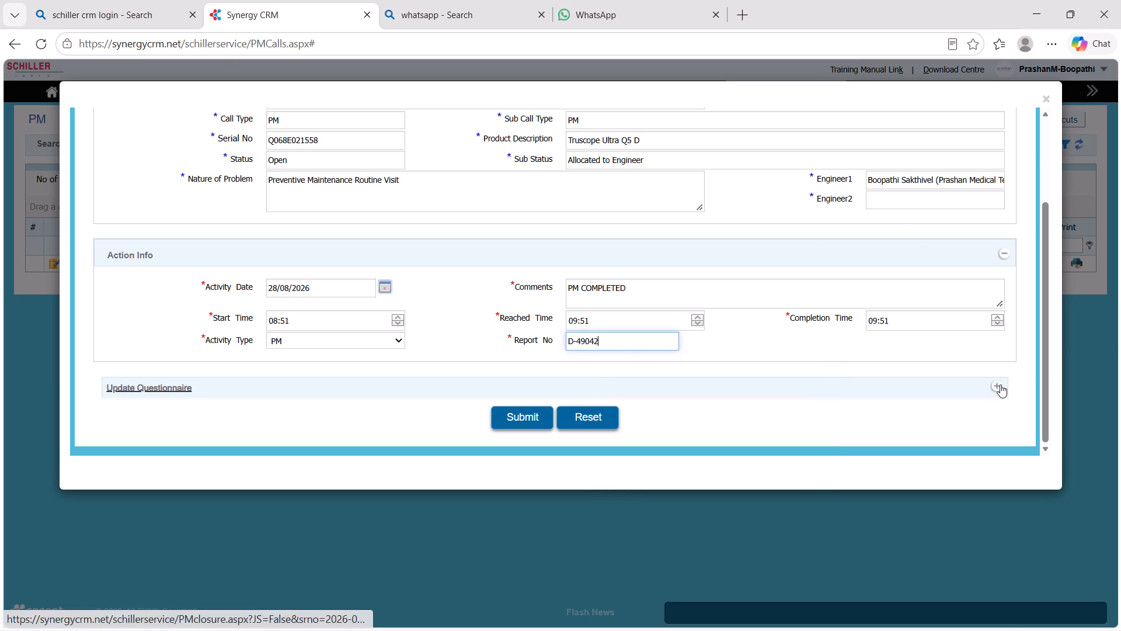
{"action": "left_click", "coordinate": [1000, 384]}
{"action": "scroll", "coordinate": [662, 281], "scroll_direction": "down", "scroll_amount": 3}
{"action": "left_click", "coordinate": [764, 227]}
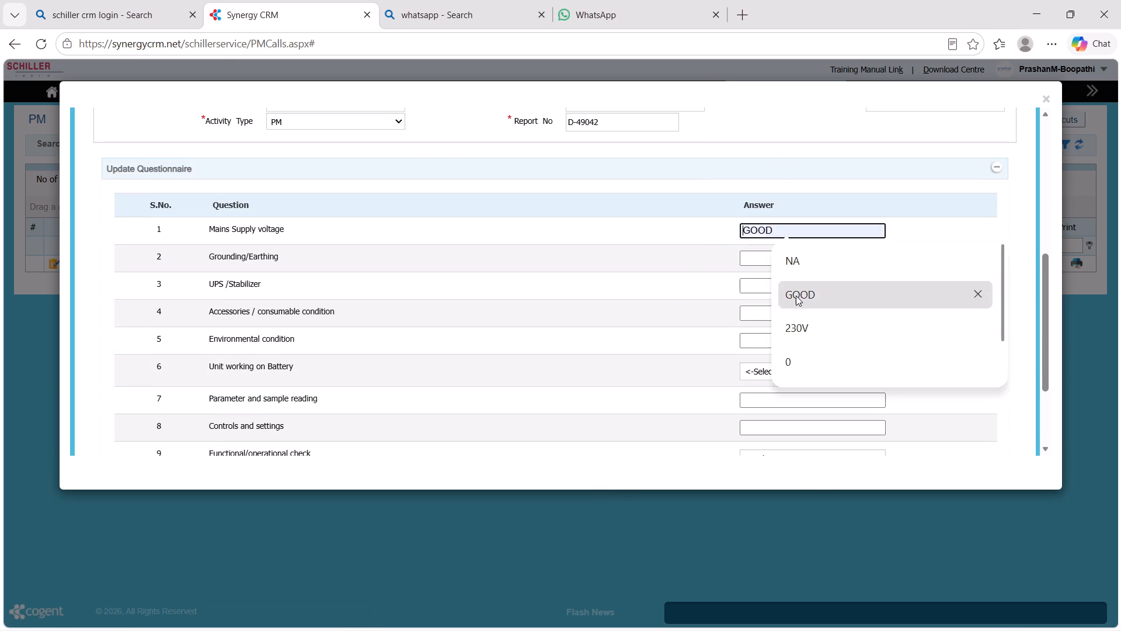
{"action": "left_click", "coordinate": [796, 327]}
{"action": "left_click", "coordinate": [773, 262]}
{"action": "left_click", "coordinate": [814, 393]}
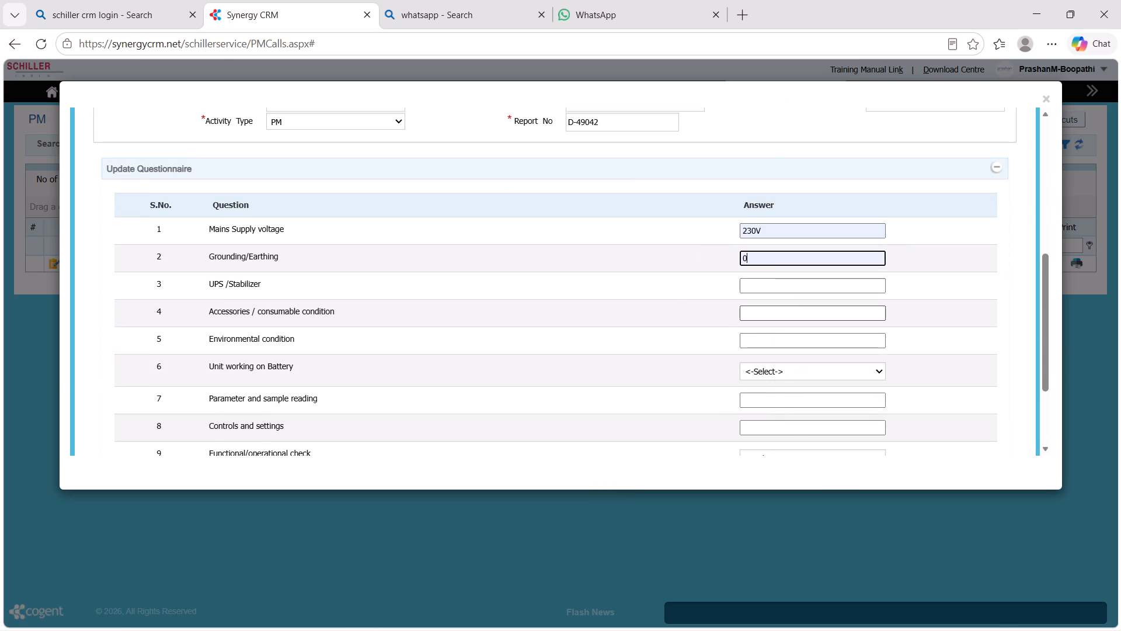
{"action": "left_click", "coordinate": [798, 284]}
{"action": "left_click", "coordinate": [836, 325]}
{"action": "left_click", "coordinate": [809, 319]}
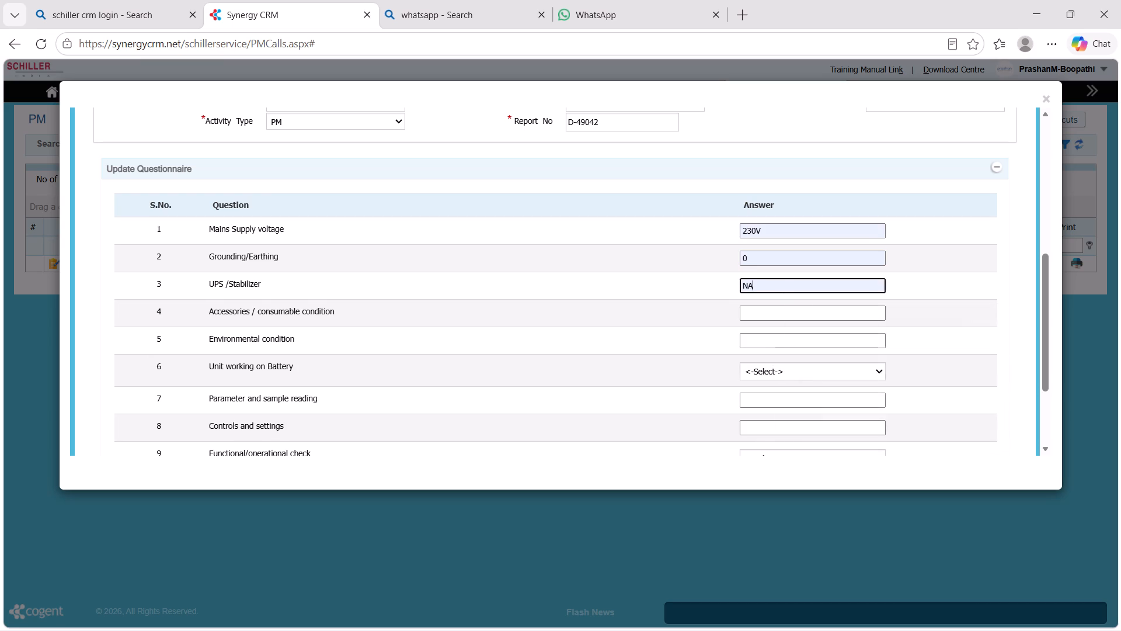
{"action": "left_click", "coordinate": [788, 315]}
{"action": "left_click", "coordinate": [828, 383]}
Answer questionnaire items 5 to 8: environmental condition GOOD, unit working on battery Yes, parameter and sample reading NA, controls and settings YES.
{"action": "scroll", "coordinate": [768, 289], "scroll_direction": "down", "scroll_amount": 3}
{"action": "left_click", "coordinate": [775, 213]}
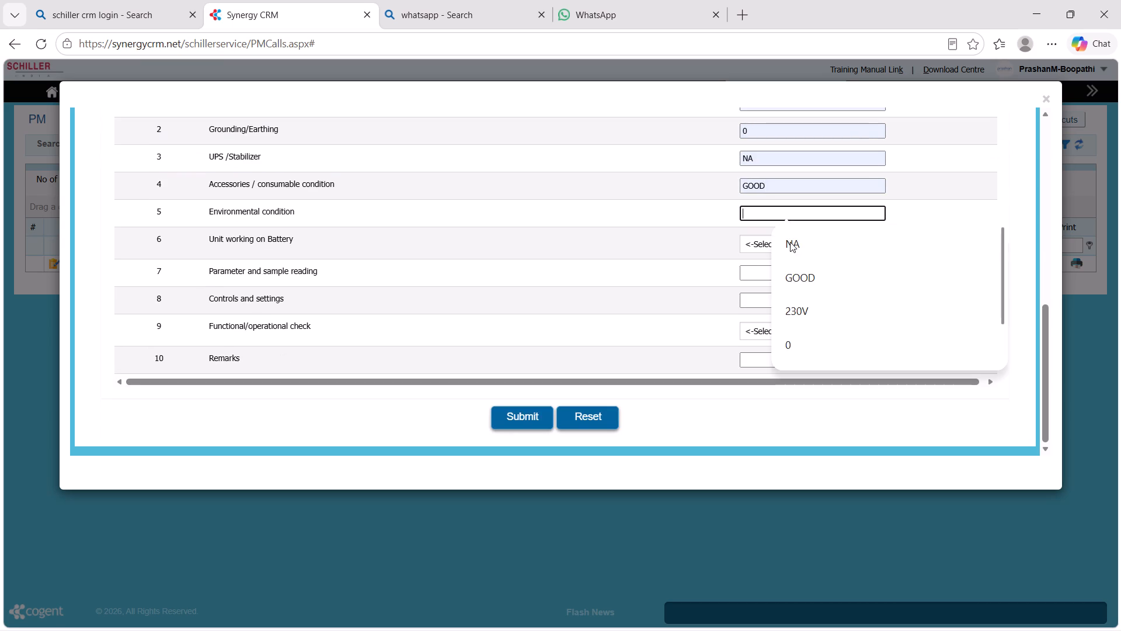
{"action": "left_click", "coordinate": [809, 284]}
{"action": "left_click", "coordinate": [784, 242]}
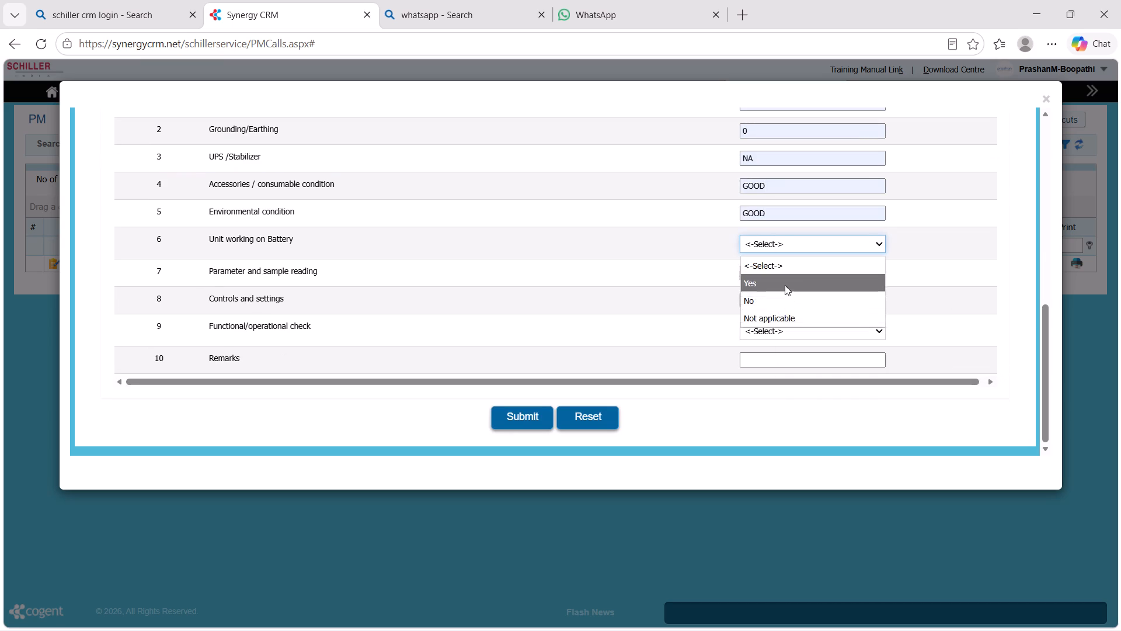
{"action": "left_click", "coordinate": [785, 285]}
{"action": "left_click", "coordinate": [785, 275]}
{"action": "left_click", "coordinate": [785, 306]}
{"action": "left_click", "coordinate": [782, 301]}
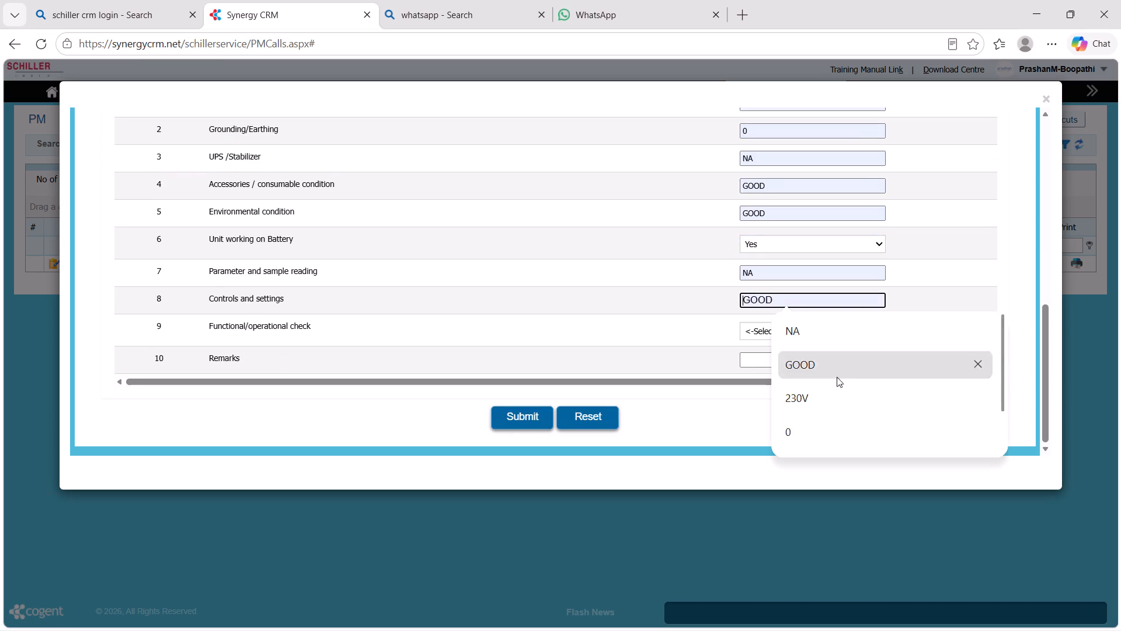
{"action": "scroll", "coordinate": [837, 377], "scroll_direction": "down", "scroll_amount": 5}
{"action": "left_click", "coordinate": [826, 403]}
Set the functional/operational check to OK and the remarks to CALL COMPLETED, and submit the PM closure.
{"action": "left_click_drag", "start_coordinate": [798, 335], "coordinate": [795, 325]}
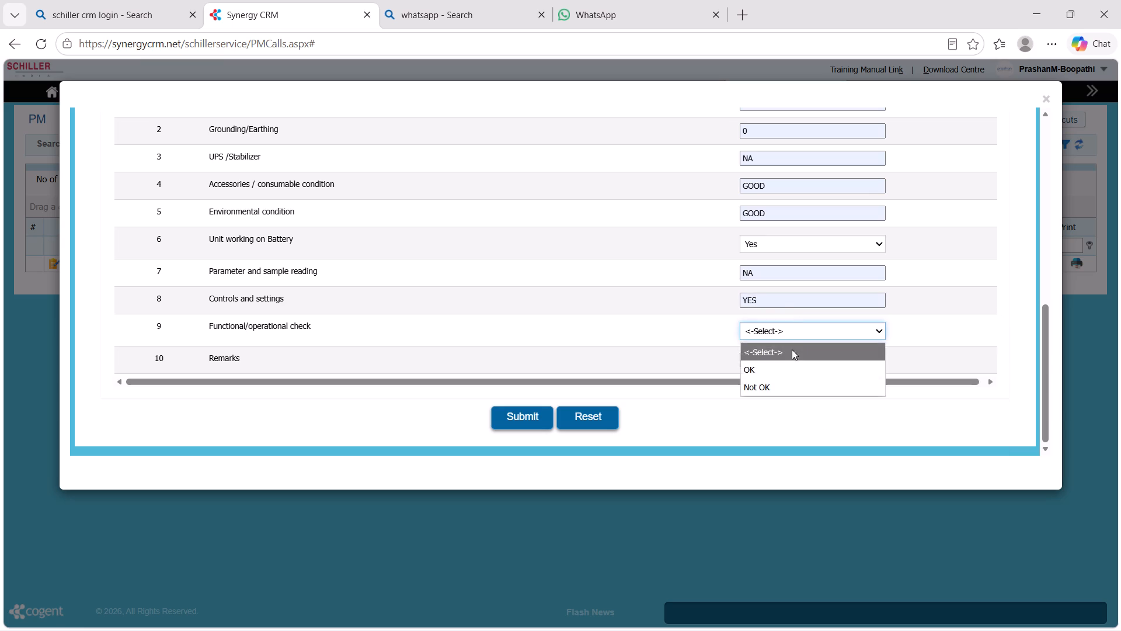
{"action": "left_click", "coordinate": [788, 365]}
{"action": "left_click", "coordinate": [792, 360]}
{"action": "scroll", "coordinate": [802, 397], "scroll_direction": "down", "scroll_amount": 6}
{"action": "left_click", "coordinate": [790, 496]}
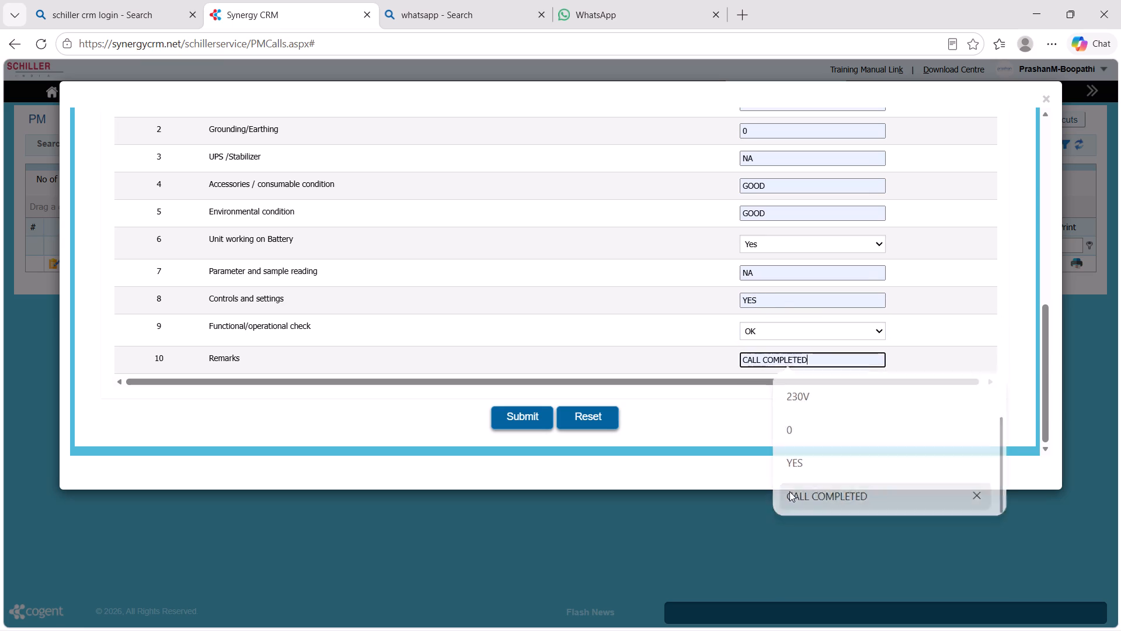
{"action": "left_click", "coordinate": [506, 415]}
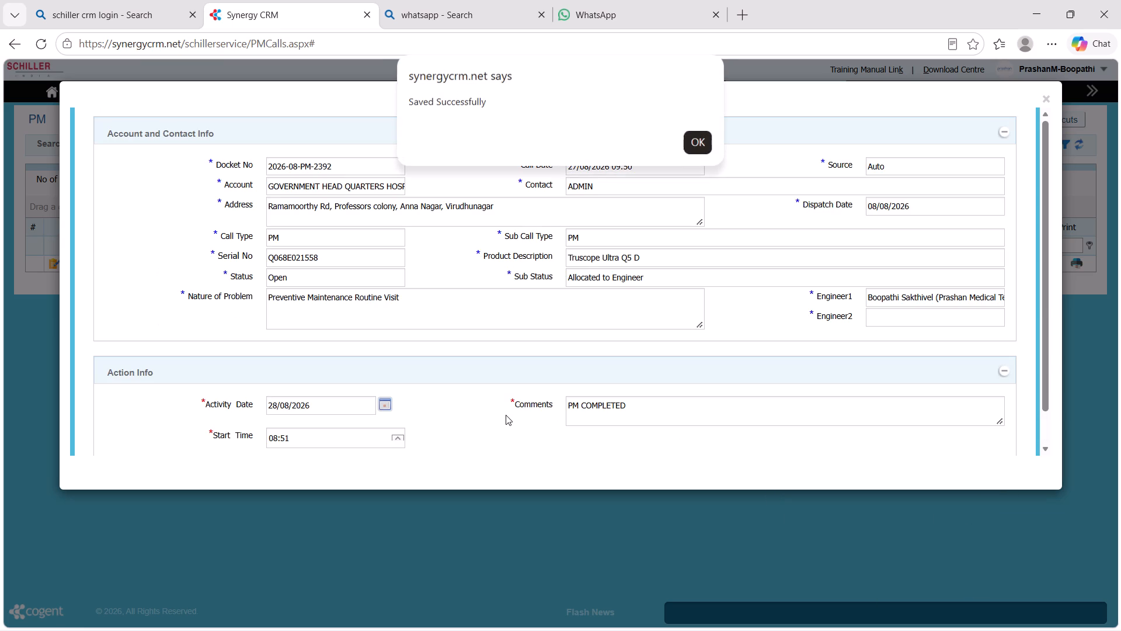
{"action": "left_click", "coordinate": [690, 155]}
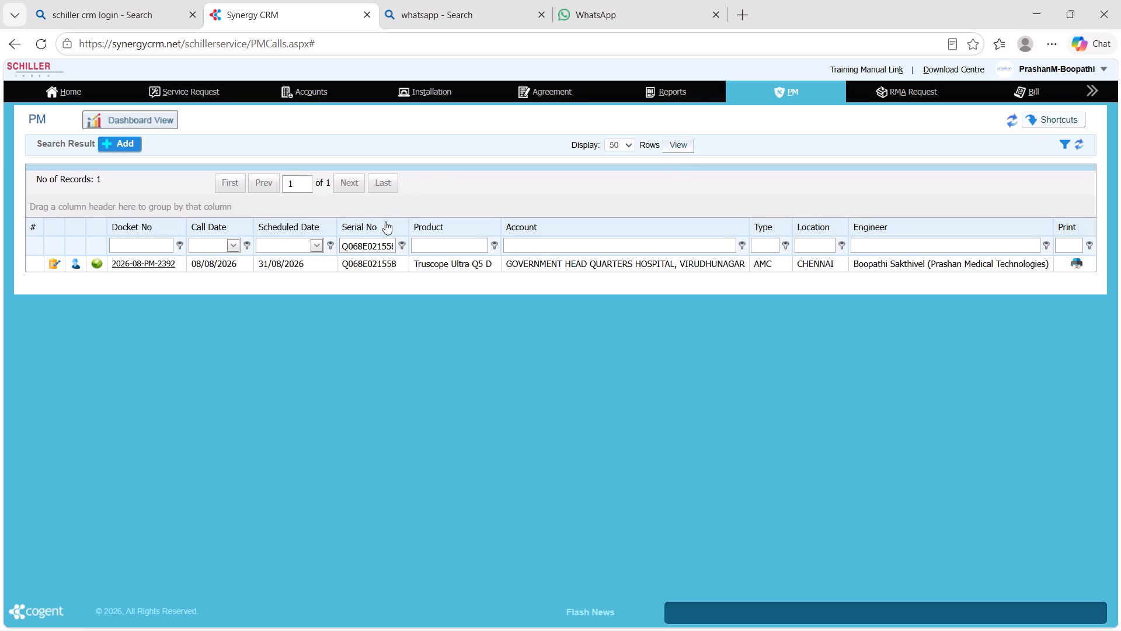
Filter the PM call list by serial number J-18D626.
{"action": "left_click", "coordinate": [386, 244]}
{"action": "key", "text": "Right"}
{"action": "key", "text": "Right"}
{"action": "key", "text": "Right"}
{"action": "key", "text": "Right"}
{"action": "key", "text": "Right"}
{"action": "key", "text": "Right"}
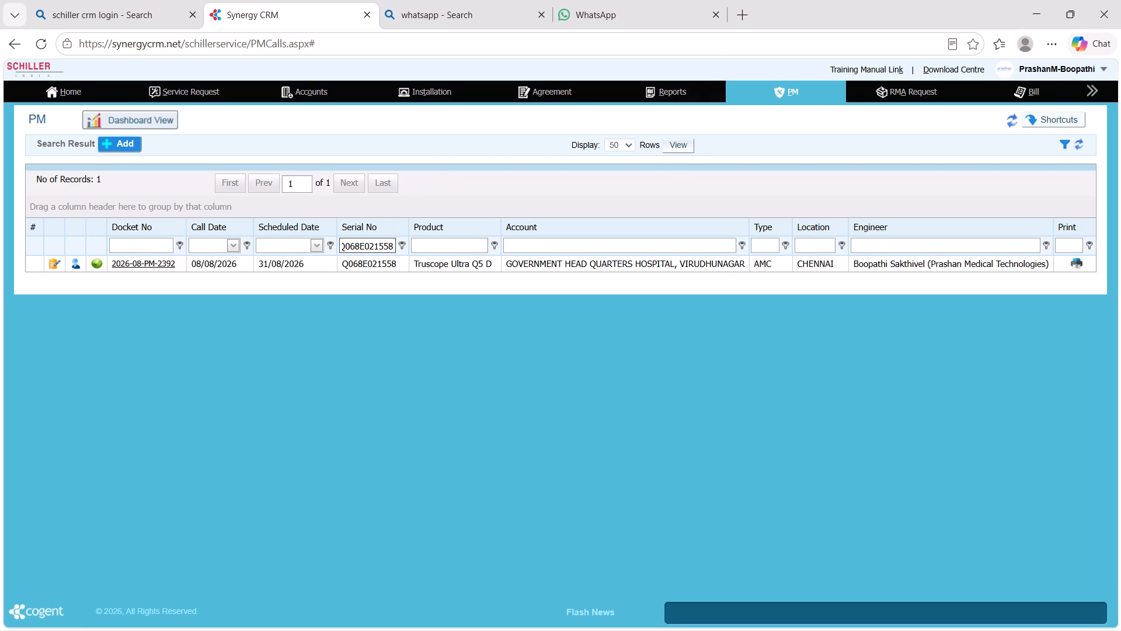
{"action": "key", "text": "BackSpace"}
{"action": "key", "text": "BackSpace"}
{"action": "key", "text": "BackSpace"}
{"action": "key", "text": "BackSpace"}
{"action": "key", "text": "BackSpace"}
{"action": "key", "text": "BackSpace"}
{"action": "key", "text": "BackSpace"}
{"action": "key", "text": "BackSpace"}
{"action": "key", "text": "BackSpace"}
{"action": "key", "text": "BackSpace"}
{"action": "key", "text": "BackSpace"}
{"action": "key", "text": "BackSpace"}
{"action": "key", "text": "BackSpace"}
{"action": "key", "text": "BackSpace"}
{"action": "key", "text": "BackSpace"}
{"action": "key", "text": "BackSpace"}
{"action": "key", "text": "BackSpace"}
{"action": "key", "text": "BackSpace"}
{"action": "key", "text": "BackSpace"}
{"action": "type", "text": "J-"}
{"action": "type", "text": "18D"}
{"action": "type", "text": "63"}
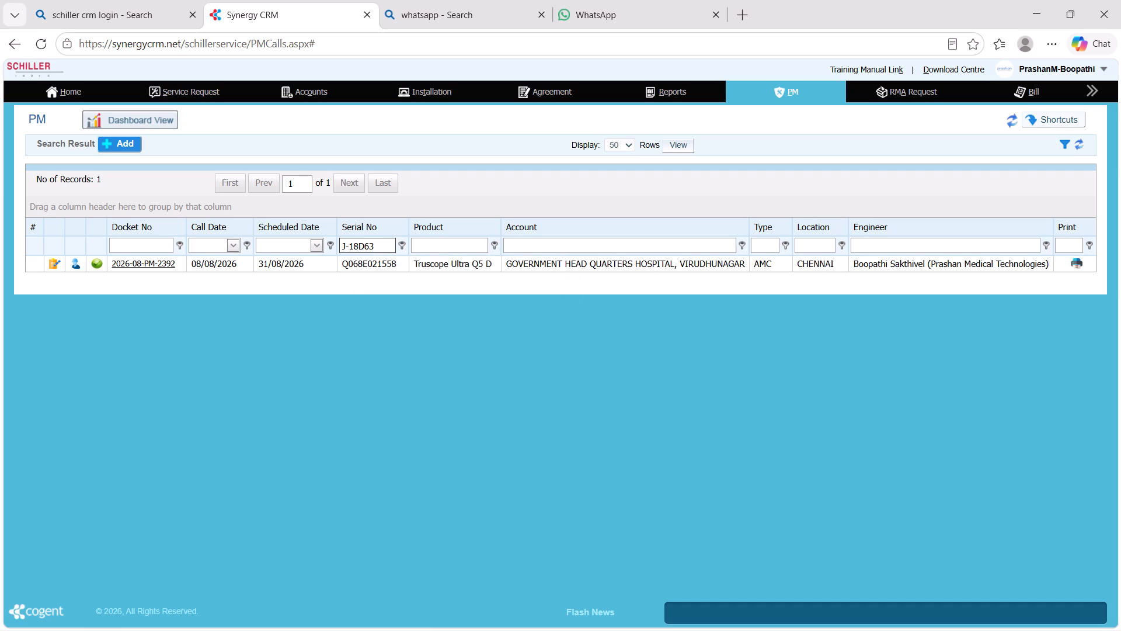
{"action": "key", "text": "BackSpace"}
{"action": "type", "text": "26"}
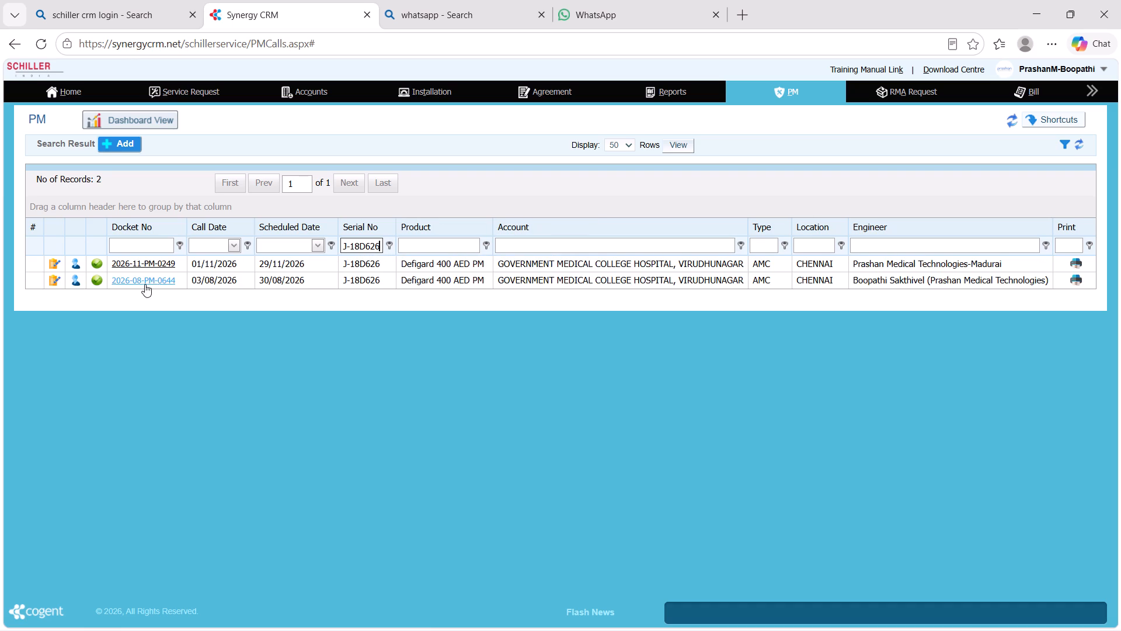
Open docket 2026-08-PM-0644 for editing and set its call date to 27/08/2026 09:52.
{"action": "left_click", "coordinate": [162, 280]}
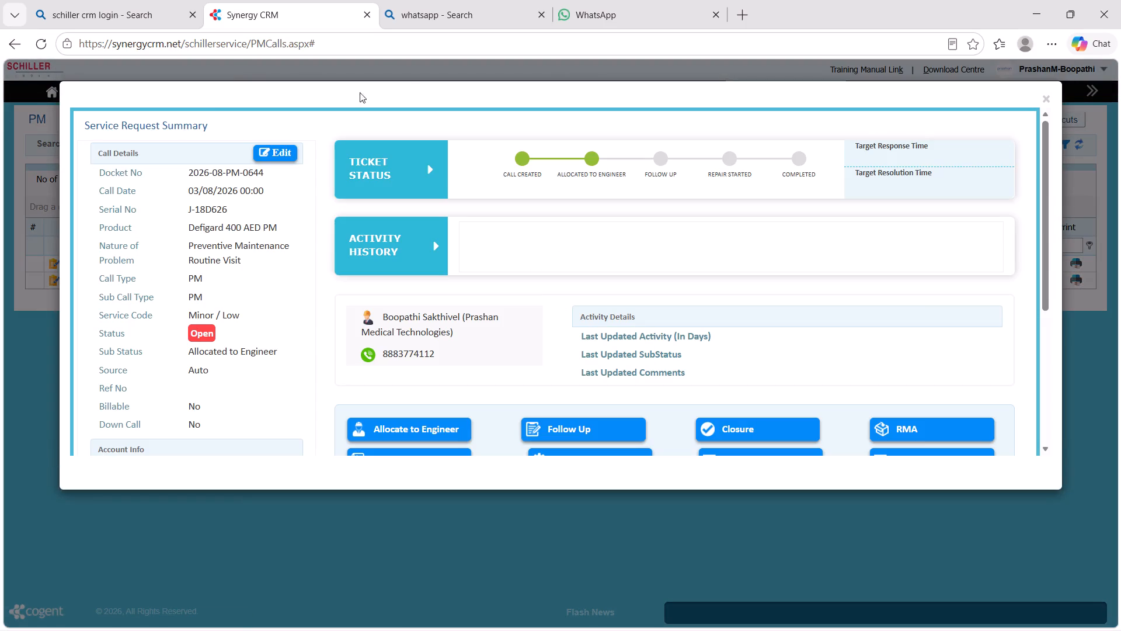
{"action": "left_click", "coordinate": [259, 151]}
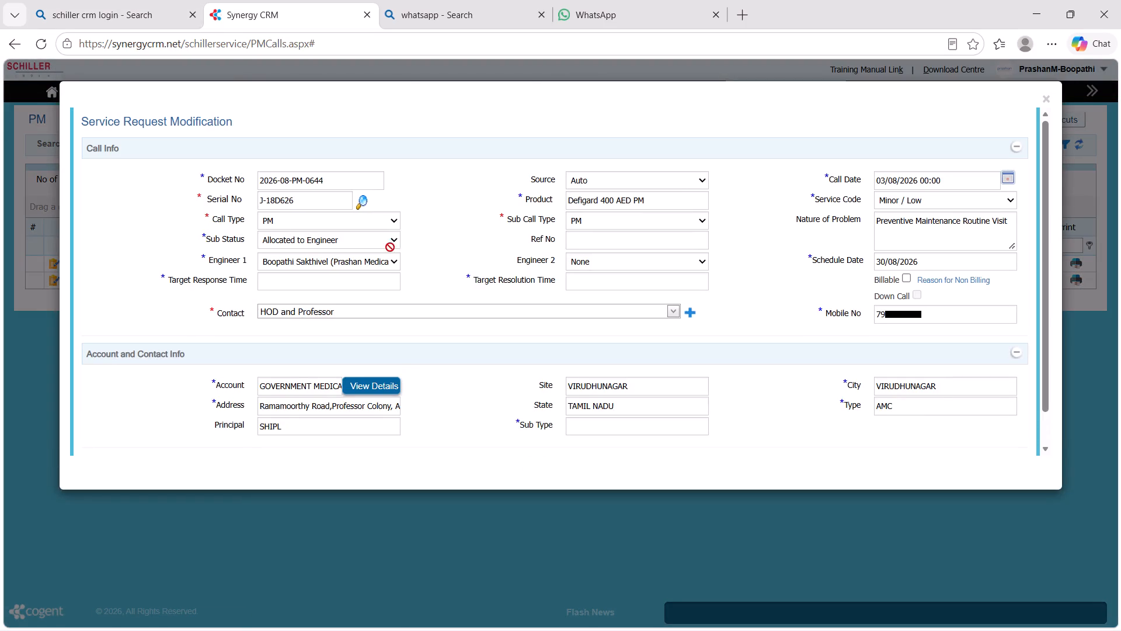
{"action": "left_click", "coordinate": [1010, 176]}
{"action": "left_click", "coordinate": [931, 271]}
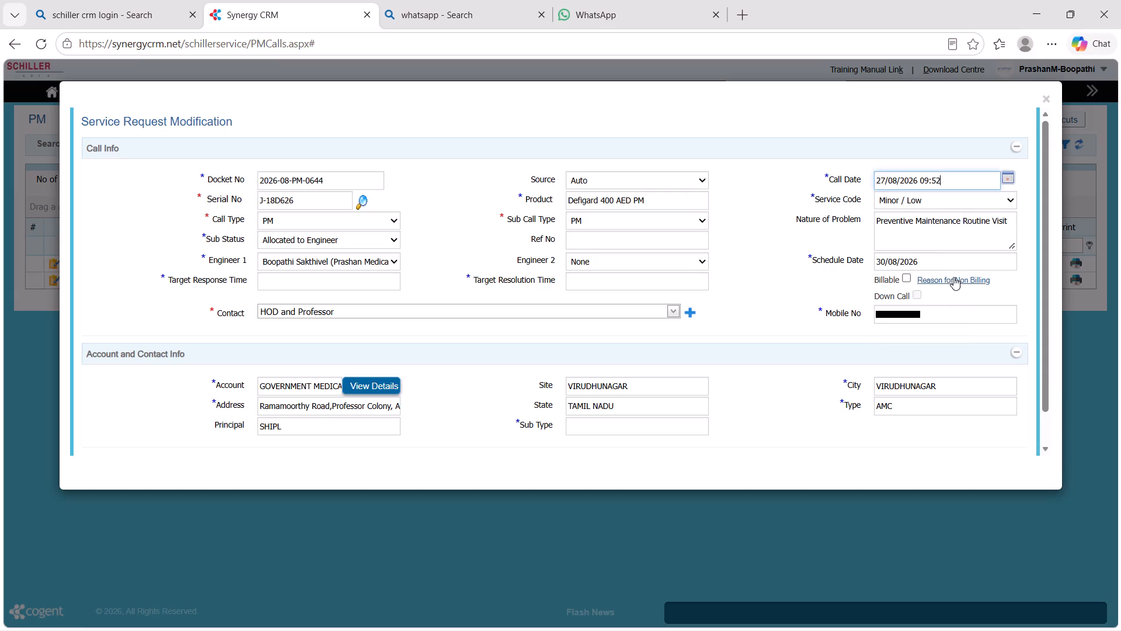
{"action": "left_click", "coordinate": [953, 277]}
{"action": "left_click", "coordinate": [181, 126]}
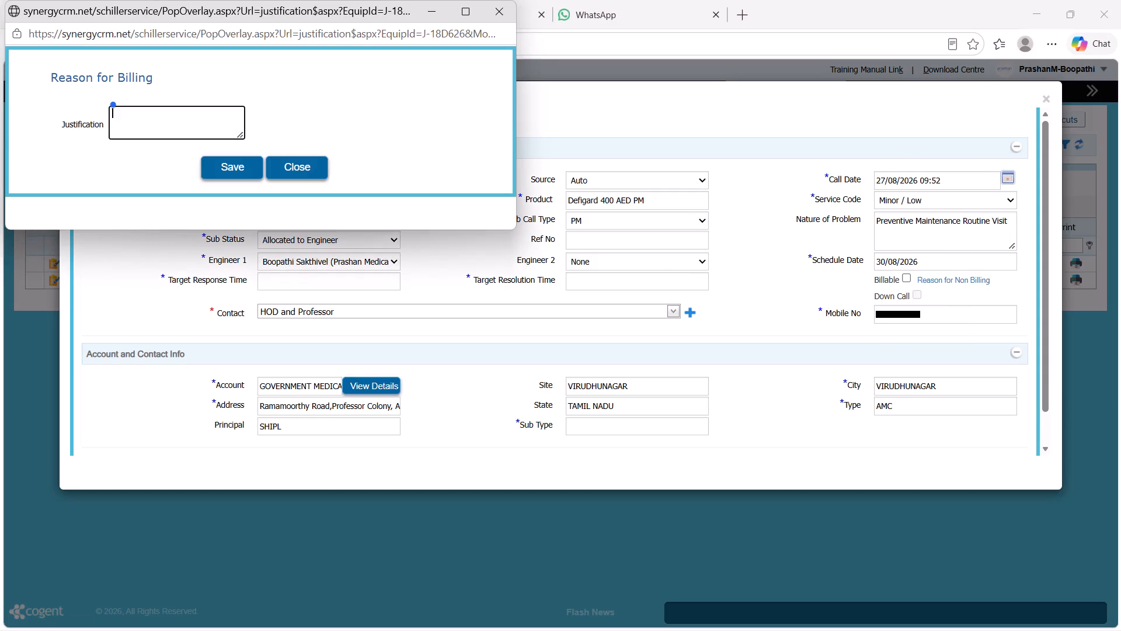
{"action": "type", "text": "AMC"}
{"action": "left_click", "coordinate": [236, 166]}
{"action": "scroll", "coordinate": [510, 348], "scroll_direction": "down", "scroll_amount": 4}
{"action": "left_click", "coordinate": [559, 436]}
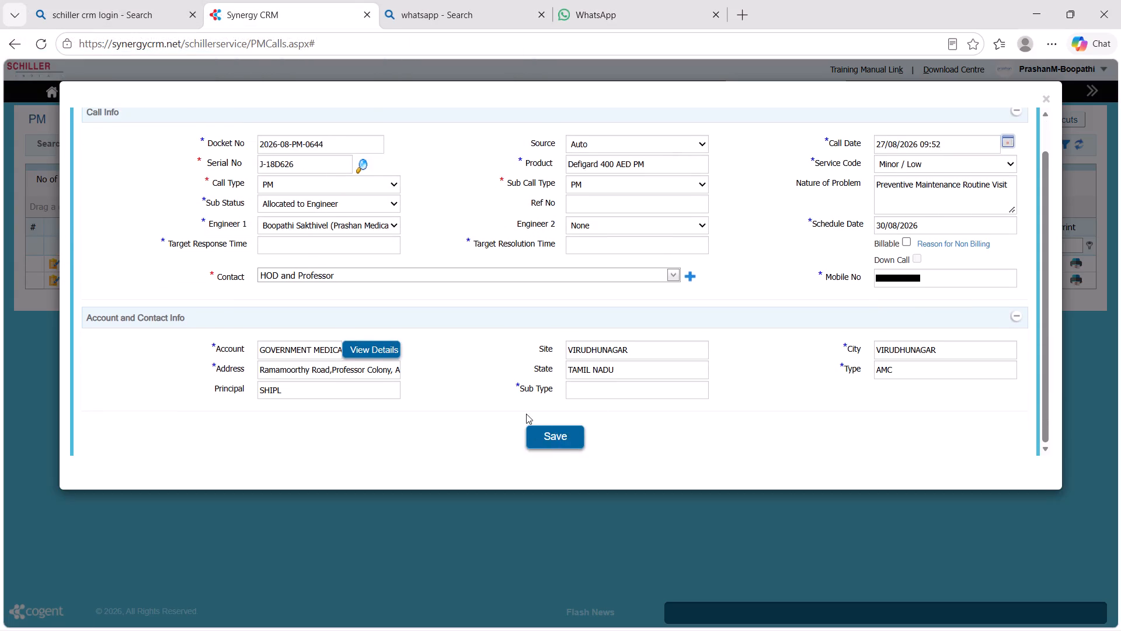
{"action": "left_click", "coordinate": [700, 143]}
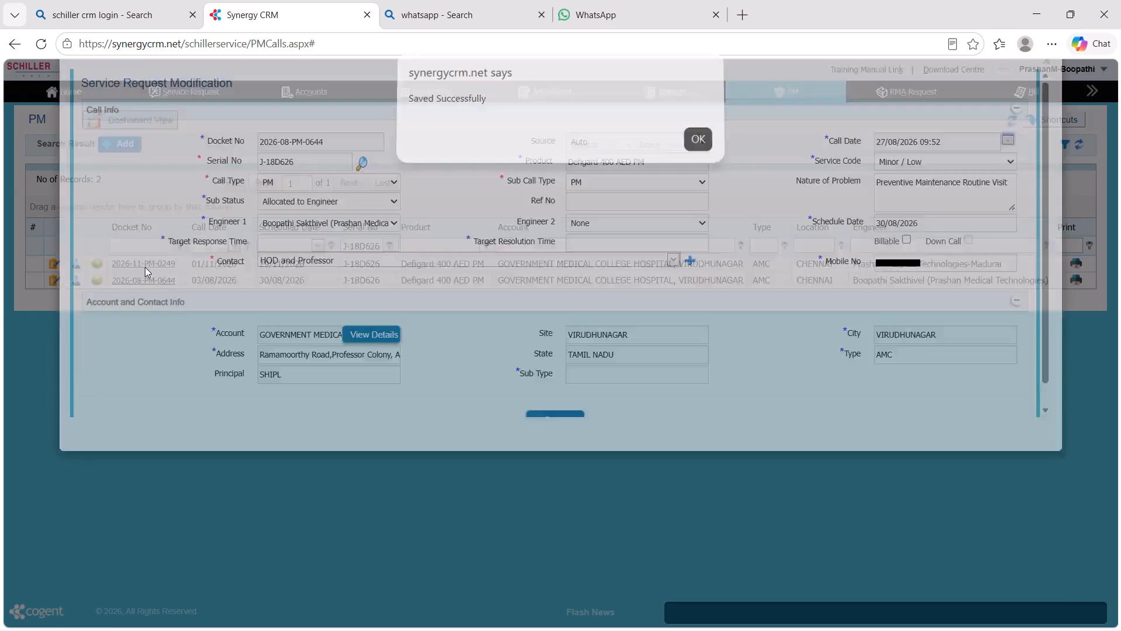
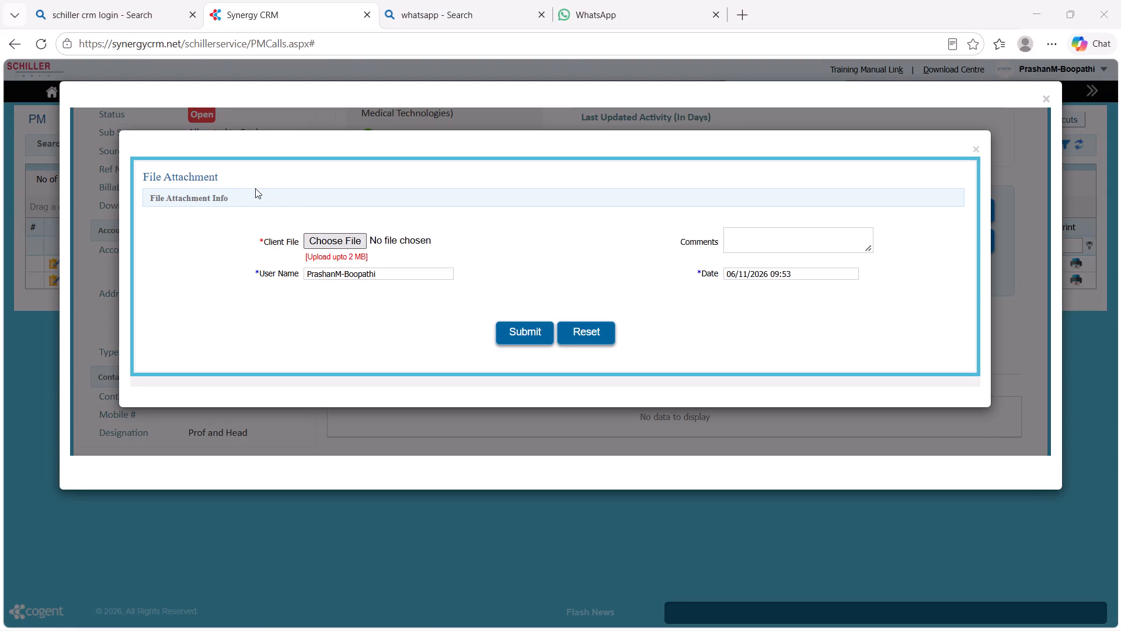
Attach the image WhatsApp Image 2026-11-06 at 9.53.22 AM as the client file and submit the attachment.
{"action": "left_click", "coordinate": [177, 137]}
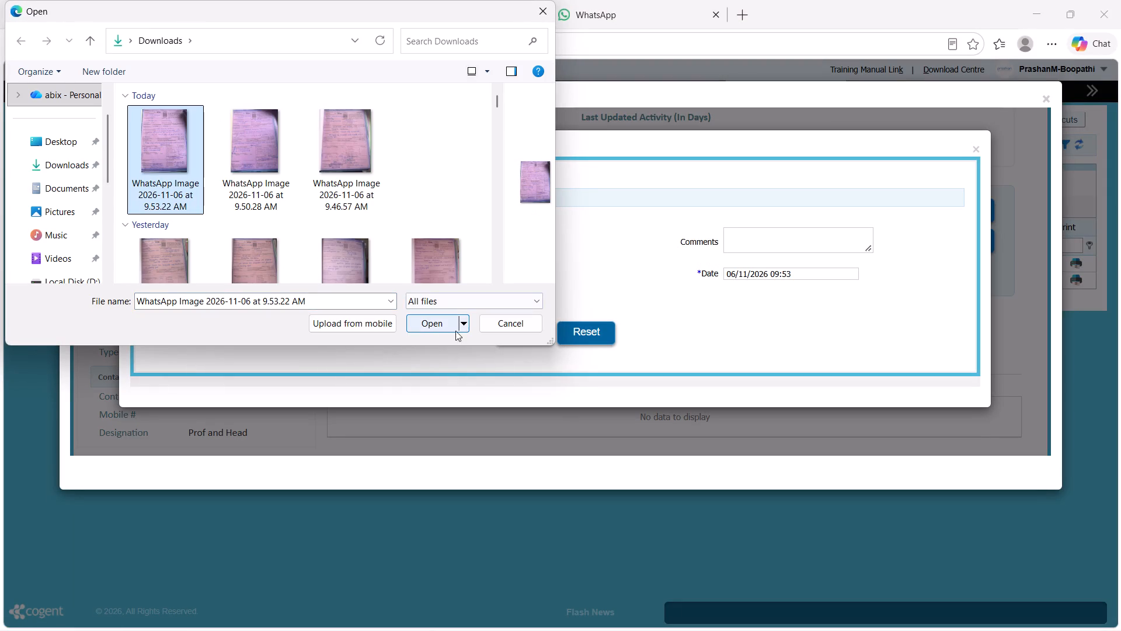
{"action": "left_click", "coordinate": [440, 325]}
{"action": "left_click", "coordinate": [526, 337]}
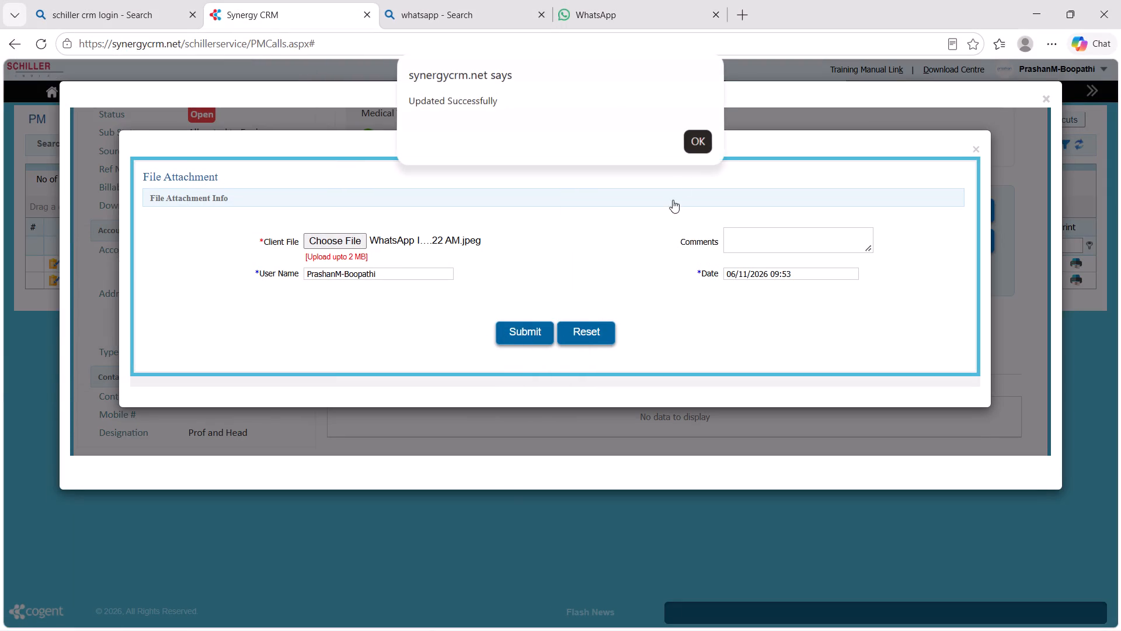
{"action": "left_click", "coordinate": [693, 143]}
Open the closure form for docket 2026-08-PM-0644 and set the activity date to 28/08/2026 and the activity type to PM.
{"action": "left_click", "coordinate": [764, 213]}
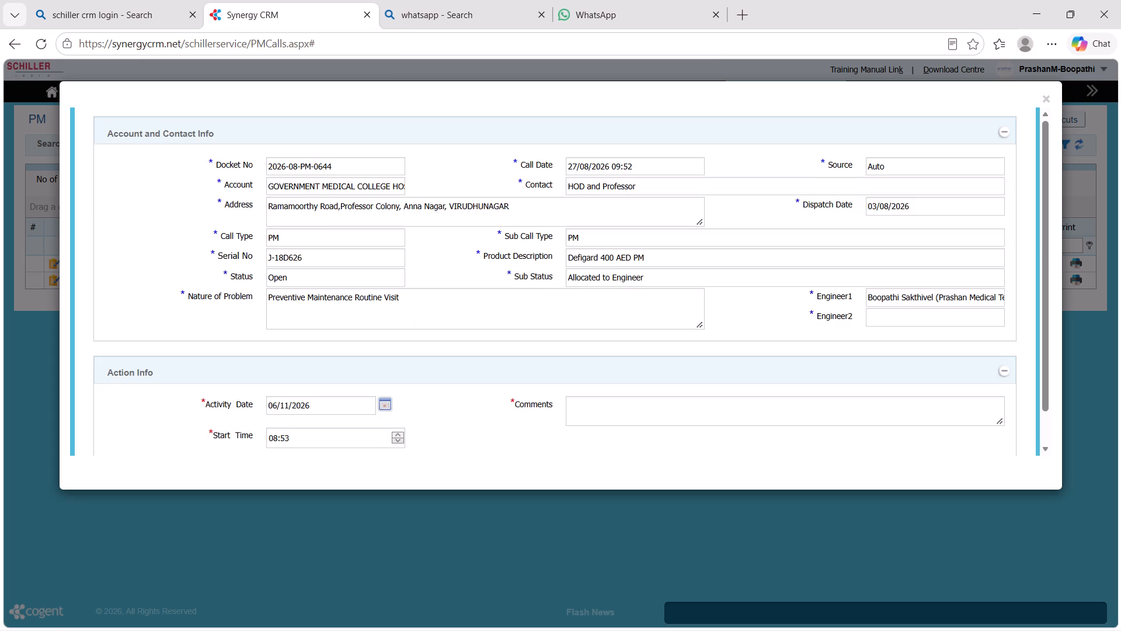
{"action": "scroll", "coordinate": [381, 243], "scroll_direction": "down", "scroll_amount": 4}
{"action": "left_click", "coordinate": [385, 285]}
{"action": "left_click", "coordinate": [274, 304]}
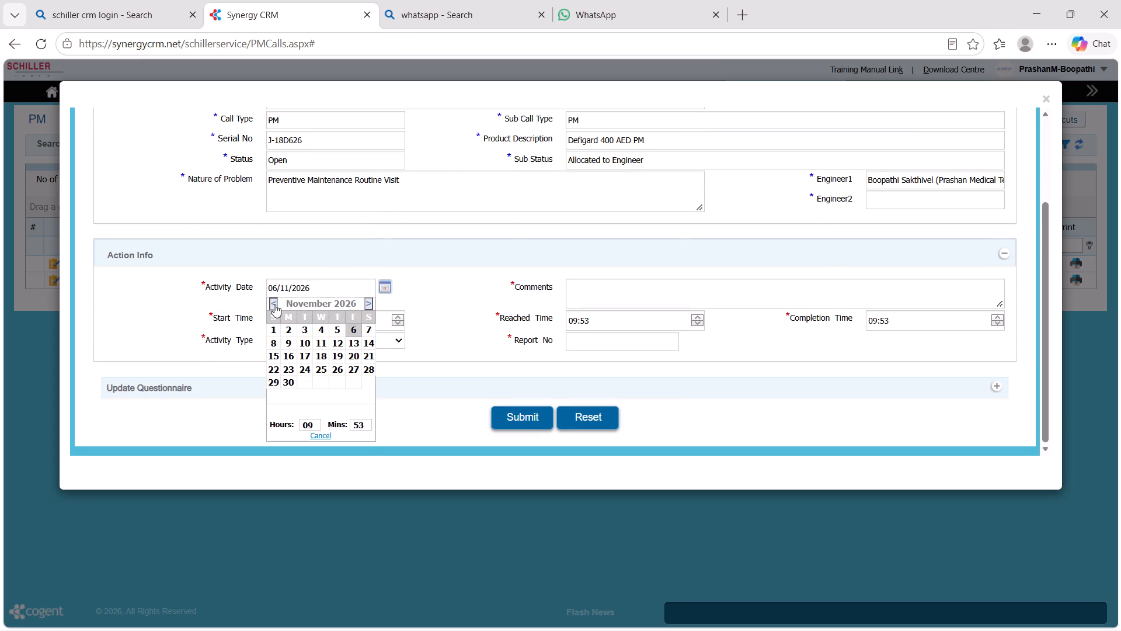
{"action": "left_click", "coordinate": [274, 304]}
{"action": "left_click", "coordinate": [274, 304]}
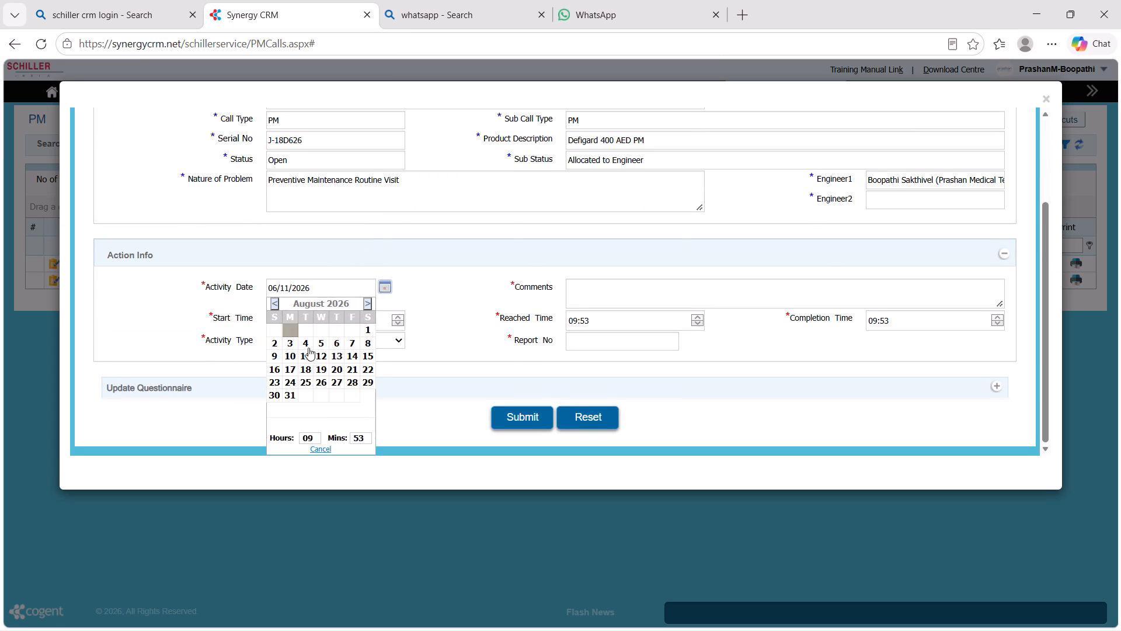
{"action": "left_click", "coordinate": [352, 380]}
{"action": "left_click", "coordinate": [333, 338]}
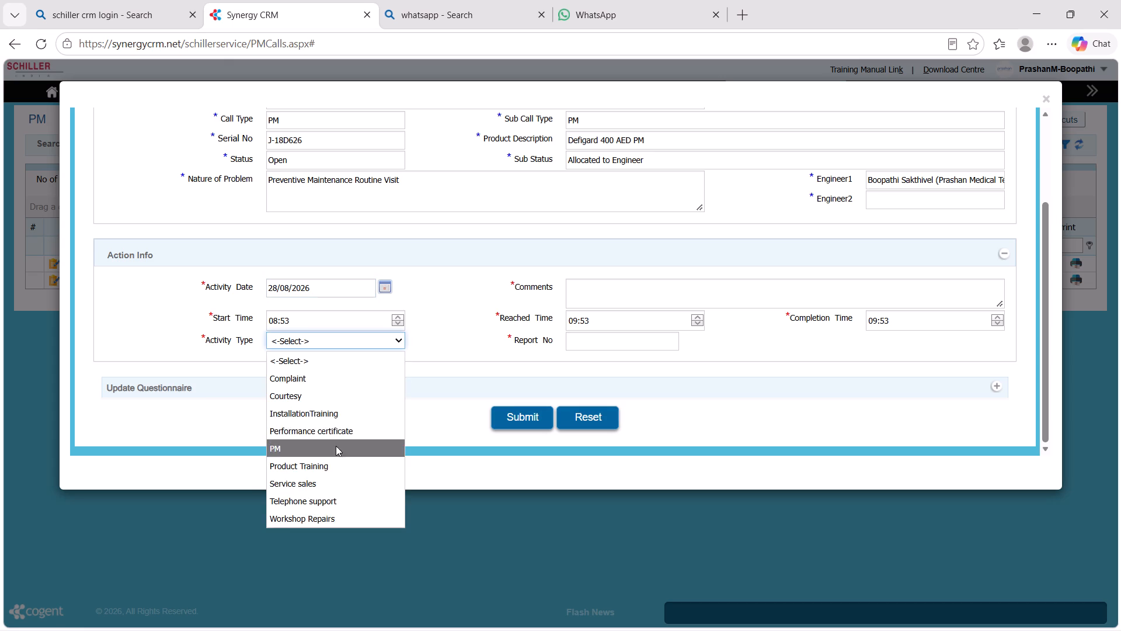
{"action": "left_click", "coordinate": [333, 450]}
Enter the comment PM COMPLETED and the report number D-49043 in the action info.
{"action": "left_click", "coordinate": [656, 308]}
{"action": "left_click", "coordinate": [656, 288]}
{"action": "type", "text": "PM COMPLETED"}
{"action": "left_click", "coordinate": [638, 338]}
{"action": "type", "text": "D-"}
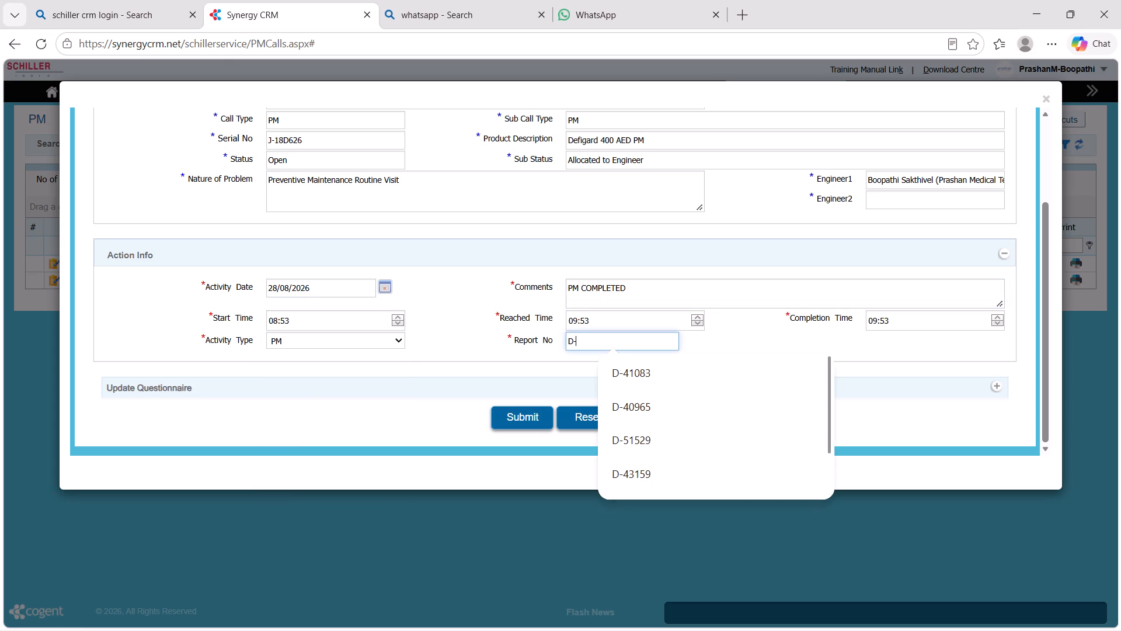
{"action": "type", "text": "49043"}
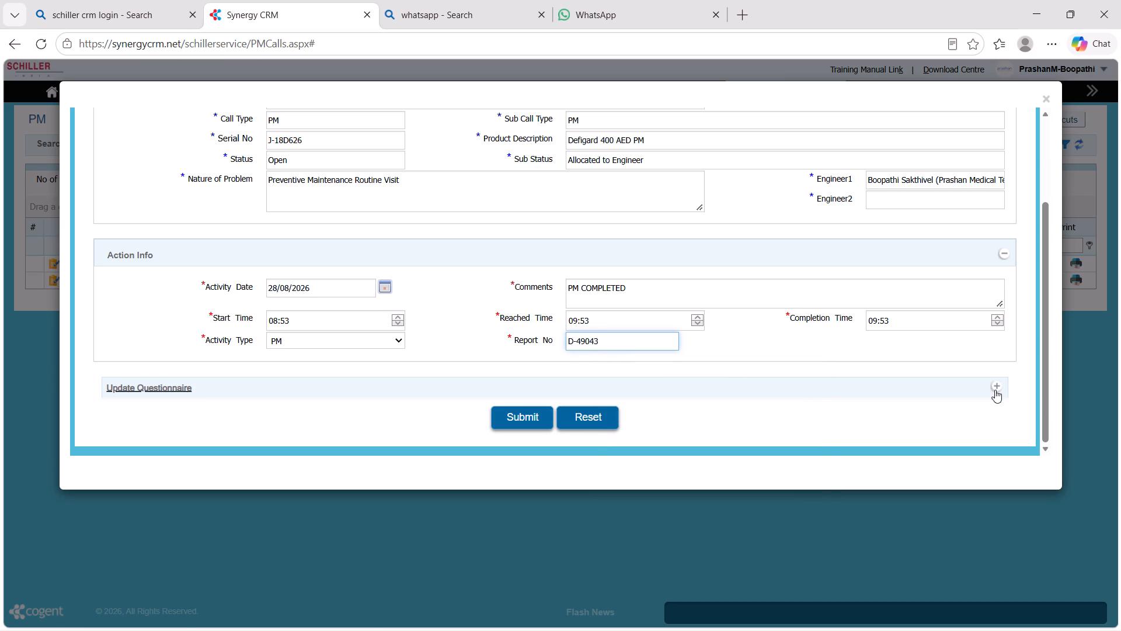
Expand the PM questionnaire and answer mains supply voltage with 230V, grounding/earthing with 0 and UPS/stabilizer with NA.
{"action": "left_click", "coordinate": [995, 390]}
{"action": "scroll", "coordinate": [685, 268], "scroll_direction": "down", "scroll_amount": 4}
{"action": "left_click", "coordinate": [777, 158]}
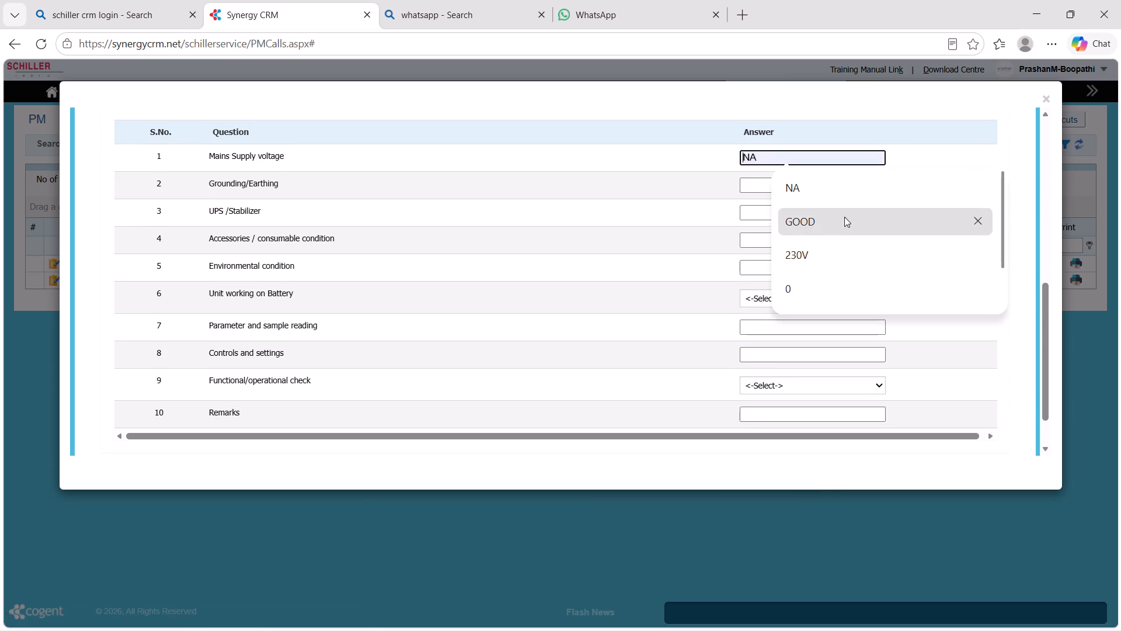
{"action": "left_click", "coordinate": [803, 260]}
{"action": "left_click", "coordinate": [792, 188]}
{"action": "left_click", "coordinate": [818, 321]}
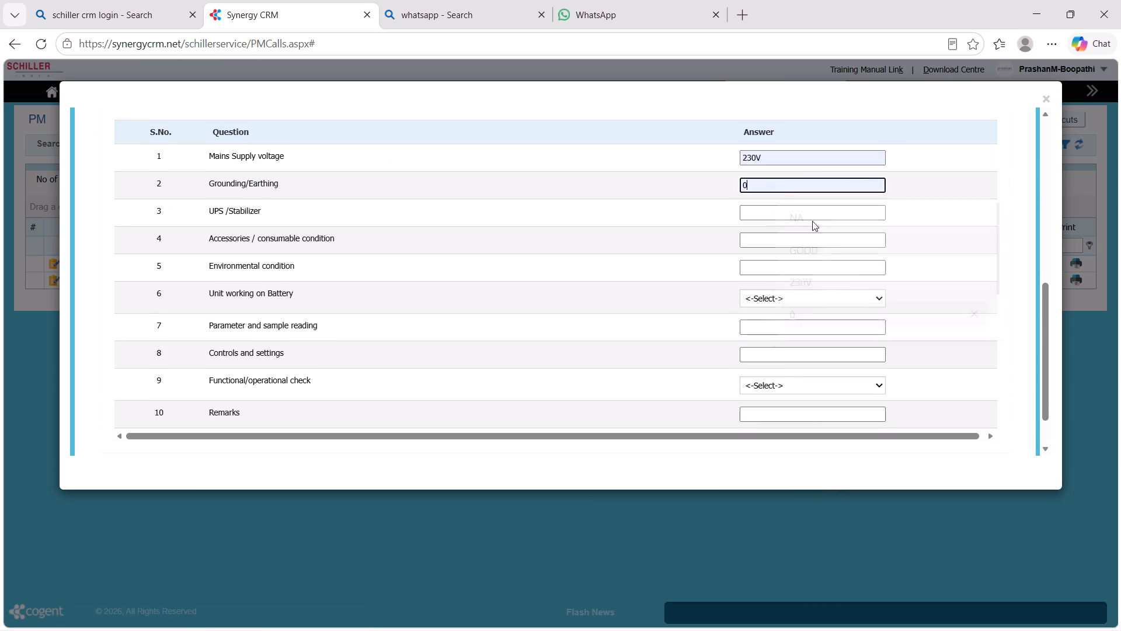
{"action": "left_click", "coordinate": [809, 209]}
{"action": "left_click", "coordinate": [827, 245]}
Answer GOOD for both the accessories/consumable condition and the environmental condition in the questionnaire.
{"action": "left_click", "coordinate": [827, 244]}
{"action": "left_click", "coordinate": [781, 238]}
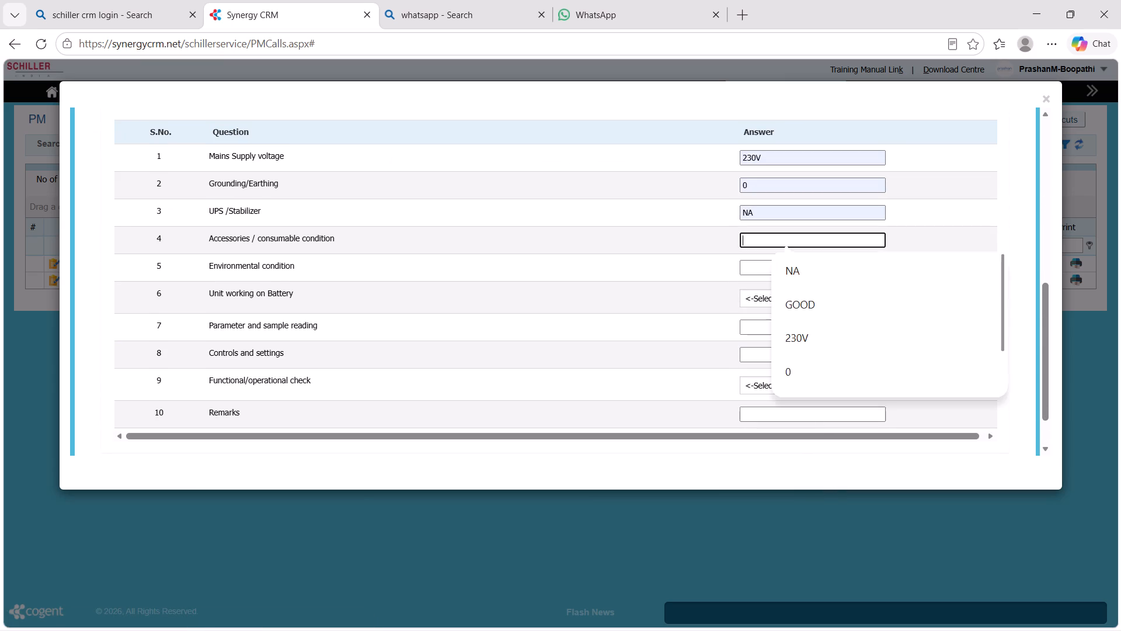
{"action": "left_click", "coordinate": [806, 306]}
{"action": "left_click", "coordinate": [799, 269]}
{"action": "left_click", "coordinate": [840, 344]}
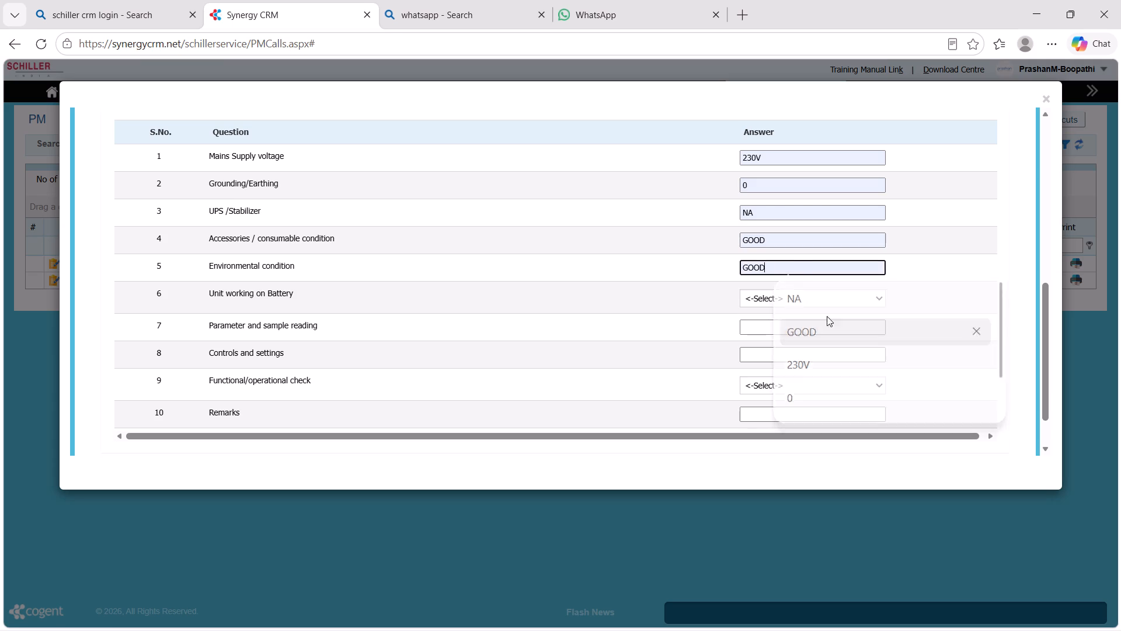
Set unit working on battery to Yes, parameter and sample reading to NA, and controls and settings to YES.
{"action": "scroll", "coordinate": [790, 256], "scroll_direction": "down", "scroll_amount": 4}
{"action": "left_click", "coordinate": [778, 246]}
{"action": "left_click", "coordinate": [777, 279]}
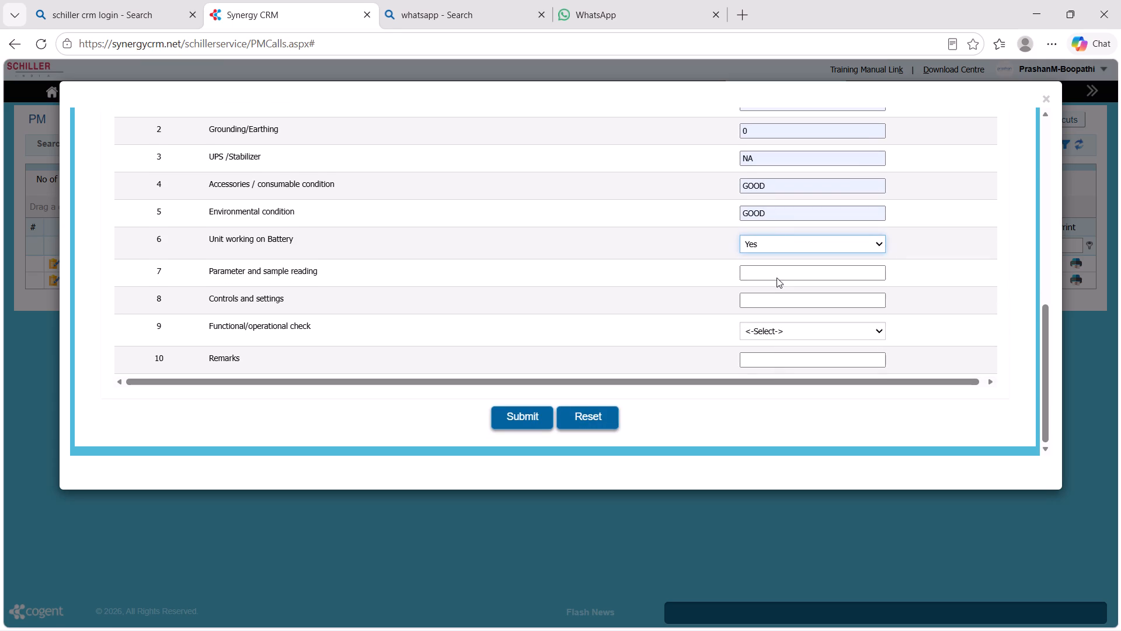
{"action": "left_click", "coordinate": [778, 275]}
{"action": "left_click", "coordinate": [796, 310]}
{"action": "left_click", "coordinate": [796, 306]}
{"action": "scroll", "coordinate": [823, 331], "scroll_direction": "down", "scroll_amount": 5}
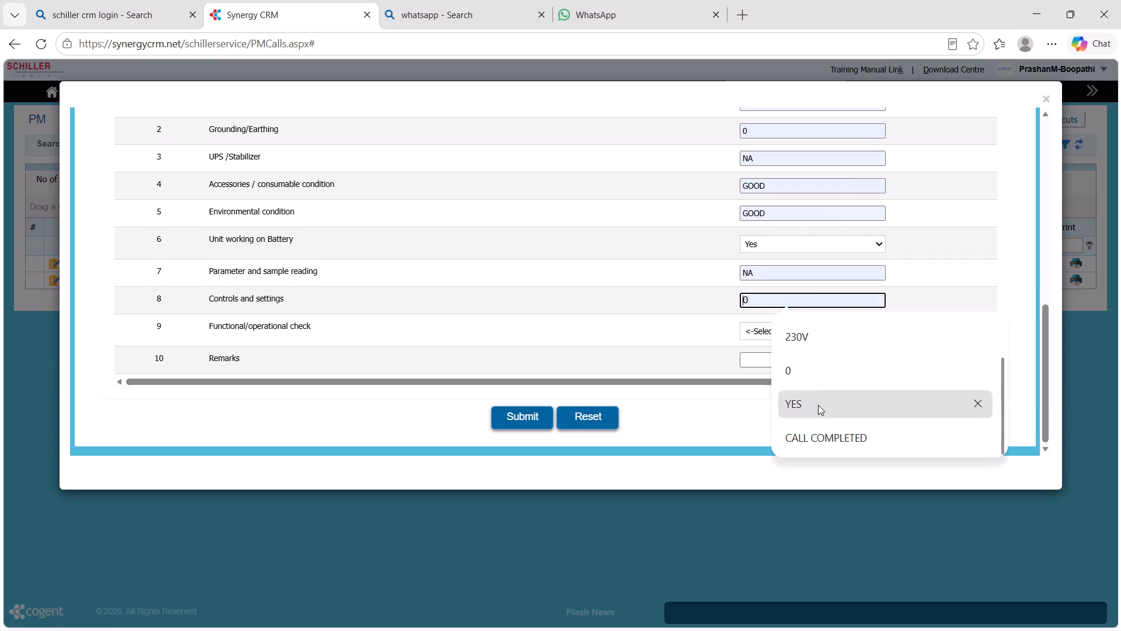
{"action": "left_click", "coordinate": [816, 406]}
Set the functional/operational check to OK and the remarks to CALL COMPLETED, and submit the PM closure for docket 2026-08-PM-0644.
{"action": "left_click", "coordinate": [769, 334]}
{"action": "left_click", "coordinate": [769, 369]}
{"action": "left_click", "coordinate": [786, 361]}
{"action": "scroll", "coordinate": [816, 389], "scroll_direction": "down", "scroll_amount": 3}
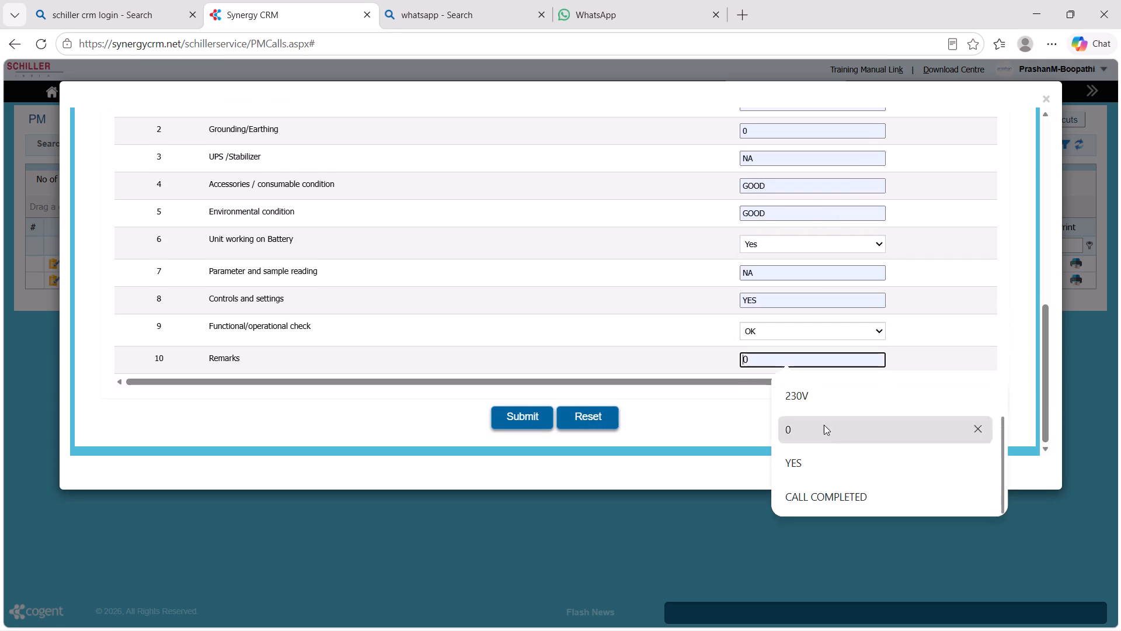
{"action": "scroll", "coordinate": [824, 425], "scroll_direction": "down", "scroll_amount": 2}
{"action": "left_click", "coordinate": [814, 498]}
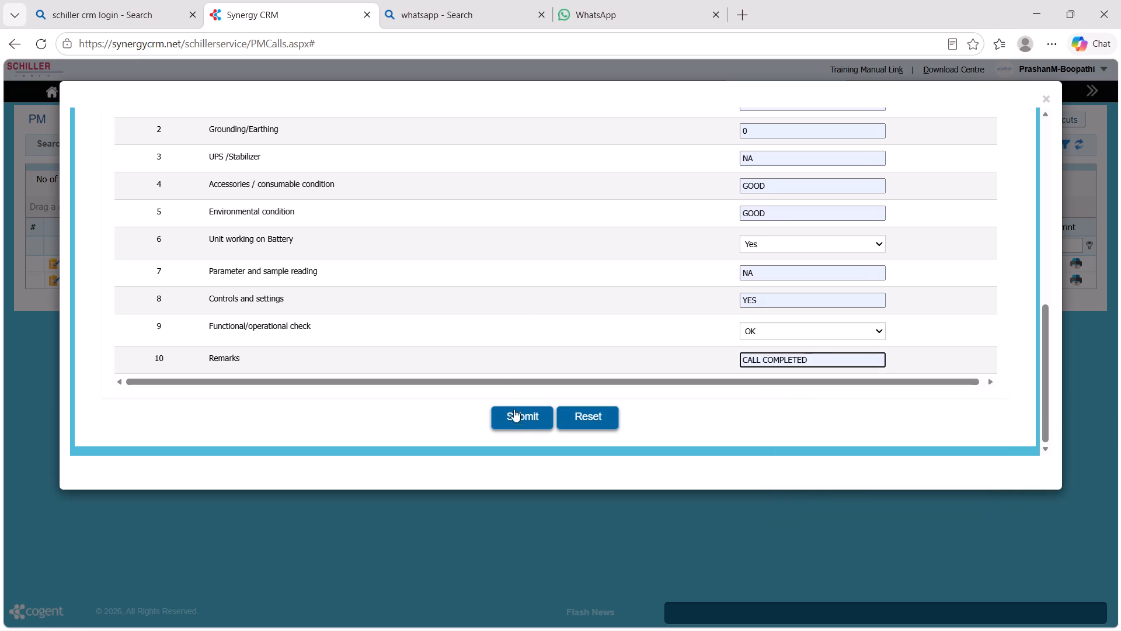
{"action": "left_click", "coordinate": [516, 422]}
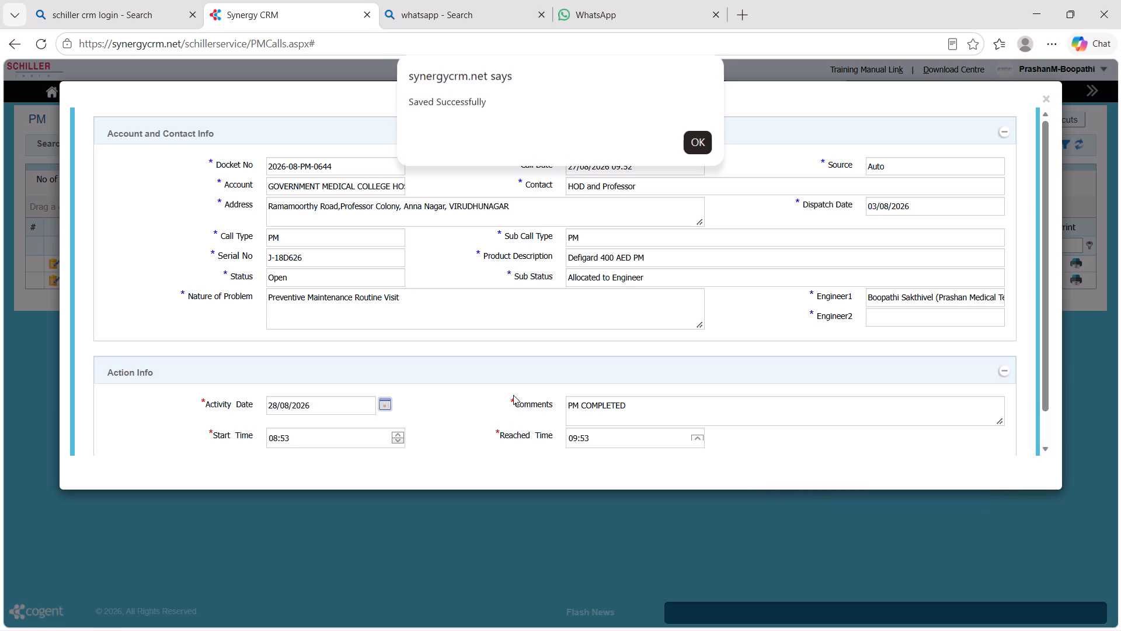
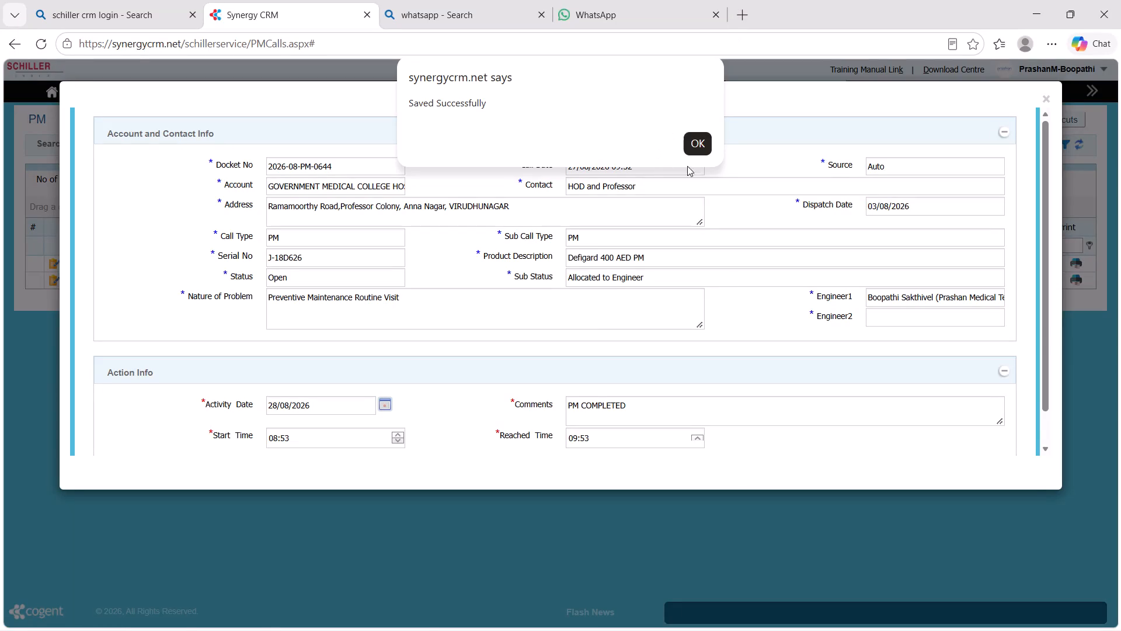
Acknowledge the save confirmation for docket 2026-08-PM-0644 and return to the PM call list.
{"action": "left_click", "coordinate": [692, 164]}
{"action": "left_click", "coordinate": [698, 146]}
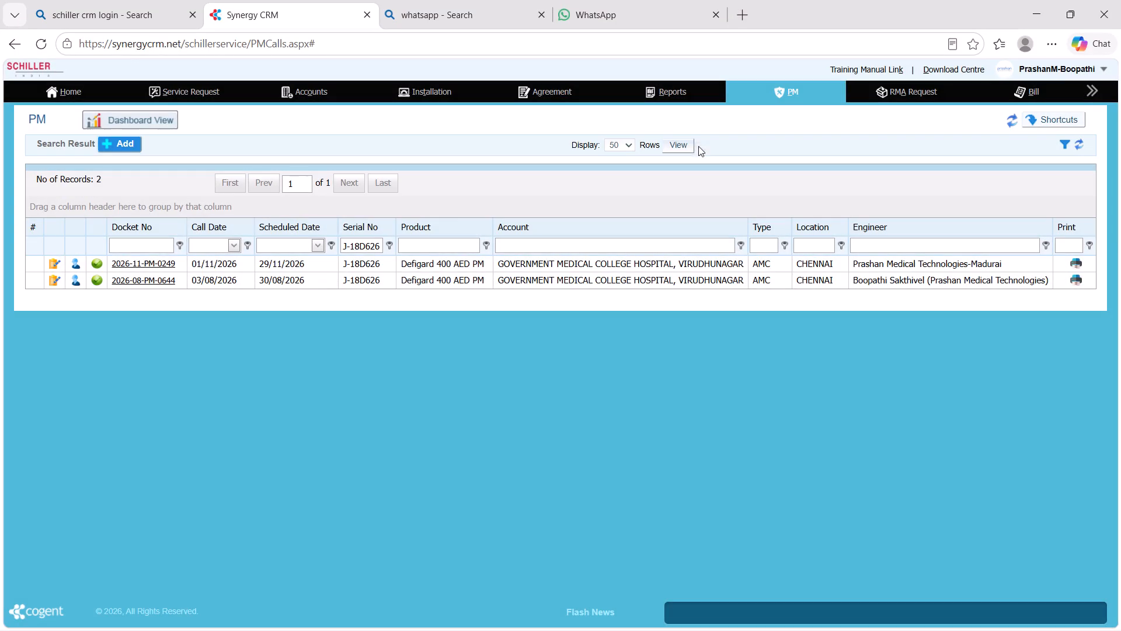
Open the Serial No filter of the PM call list for editing.
{"action": "left_click", "coordinate": [378, 246]}
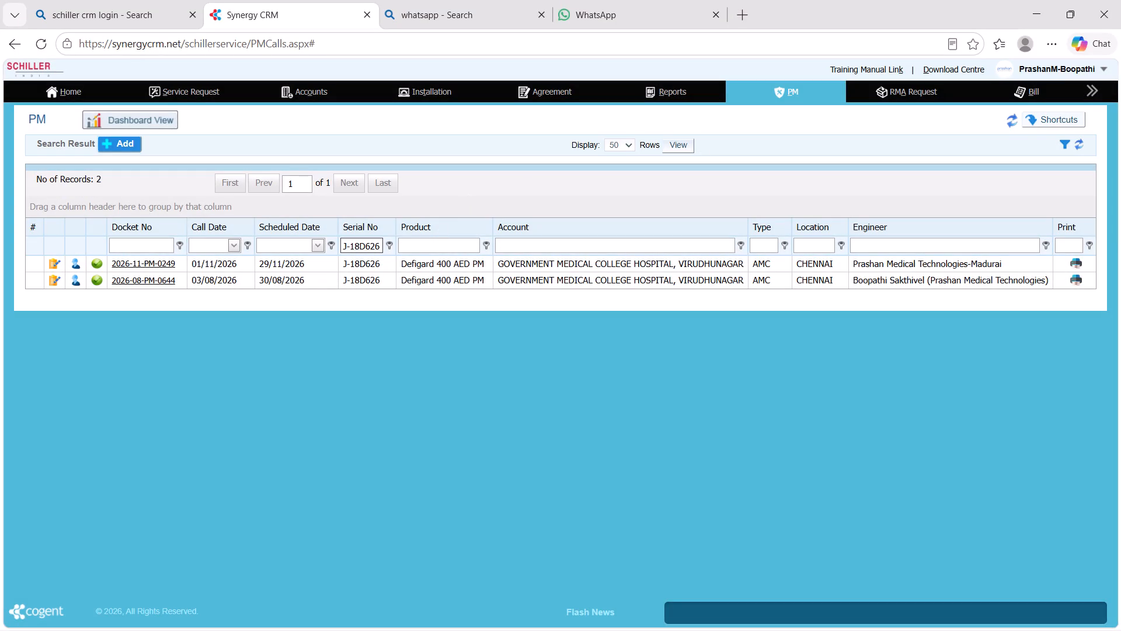
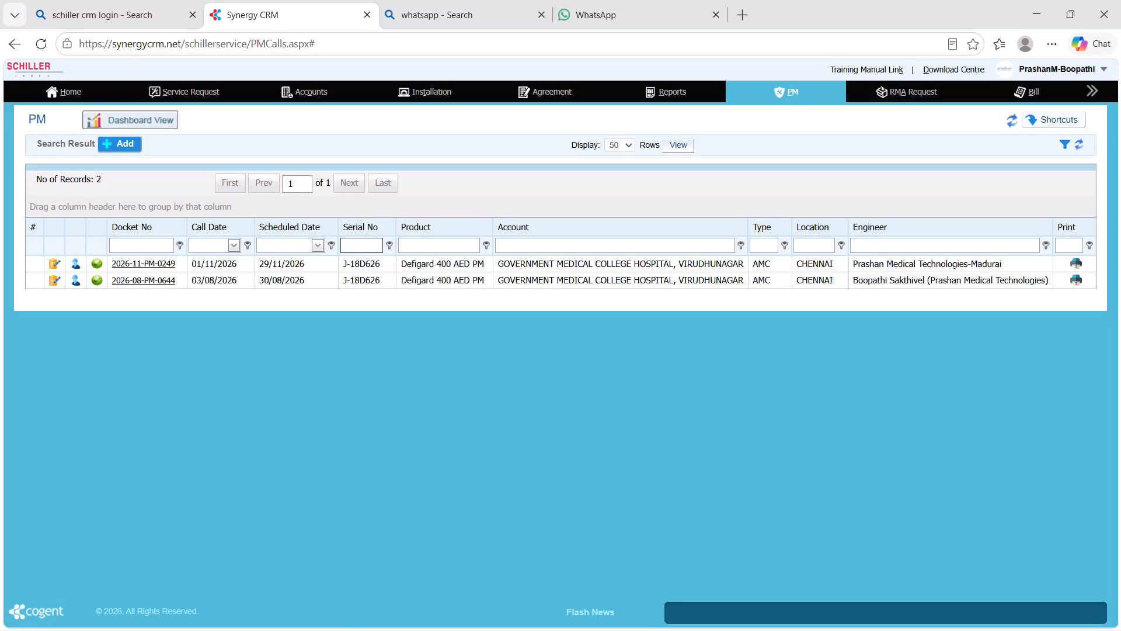
Filter the PM call list by serial number Q068E067295.
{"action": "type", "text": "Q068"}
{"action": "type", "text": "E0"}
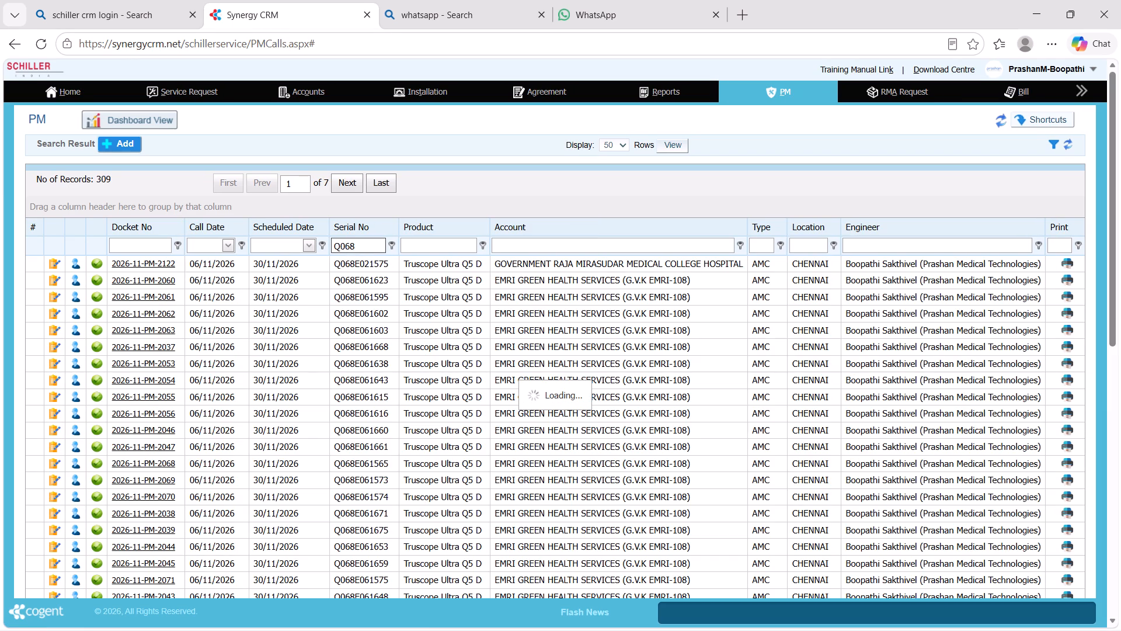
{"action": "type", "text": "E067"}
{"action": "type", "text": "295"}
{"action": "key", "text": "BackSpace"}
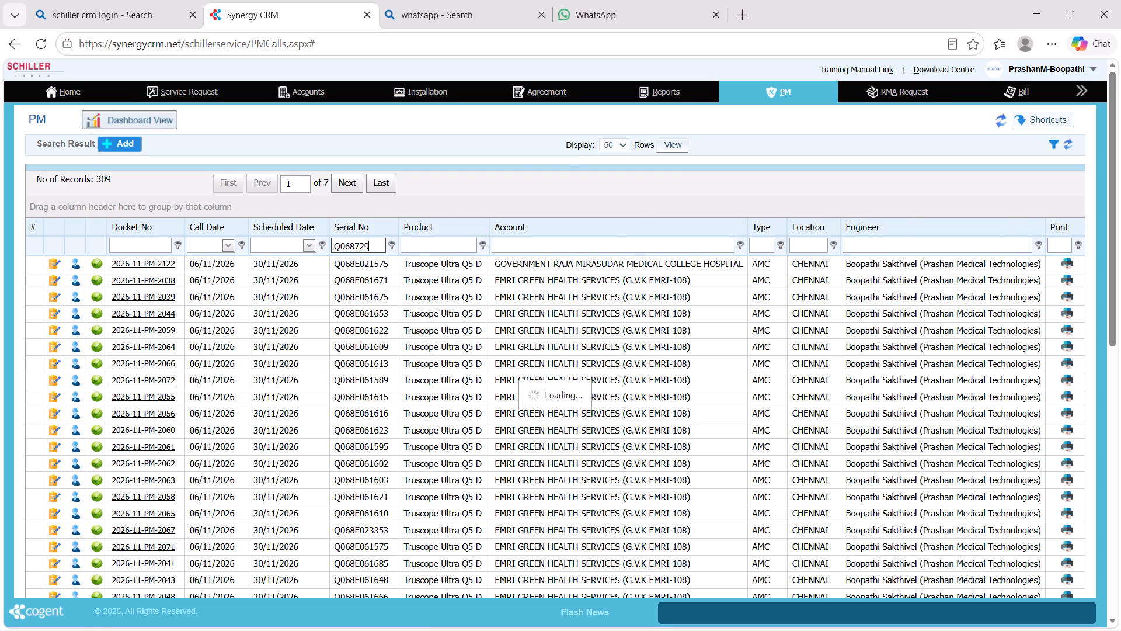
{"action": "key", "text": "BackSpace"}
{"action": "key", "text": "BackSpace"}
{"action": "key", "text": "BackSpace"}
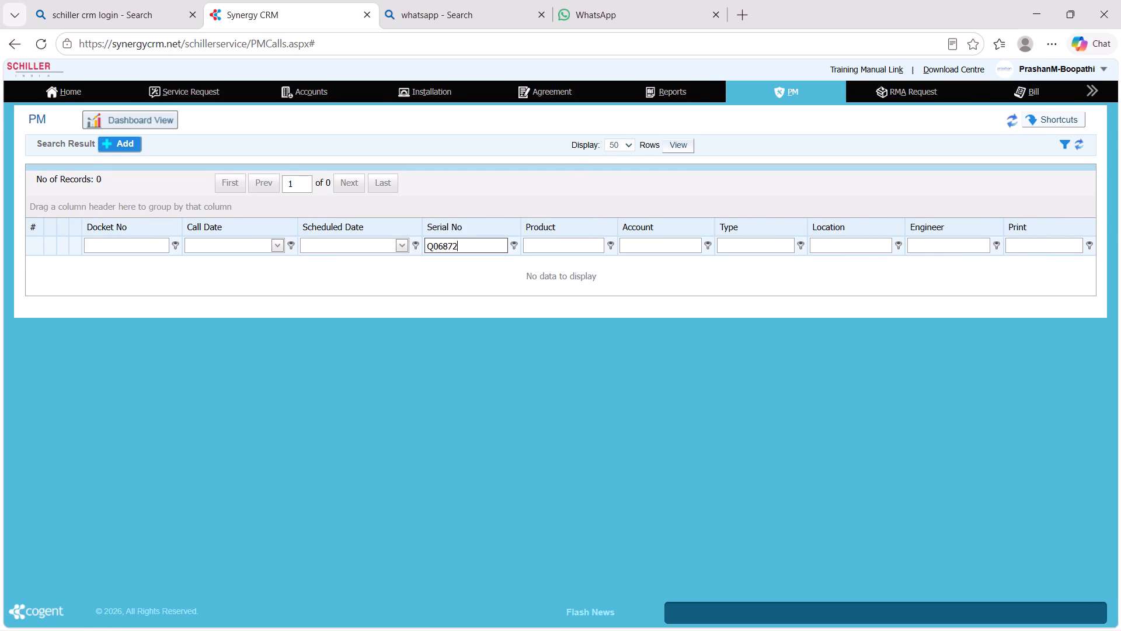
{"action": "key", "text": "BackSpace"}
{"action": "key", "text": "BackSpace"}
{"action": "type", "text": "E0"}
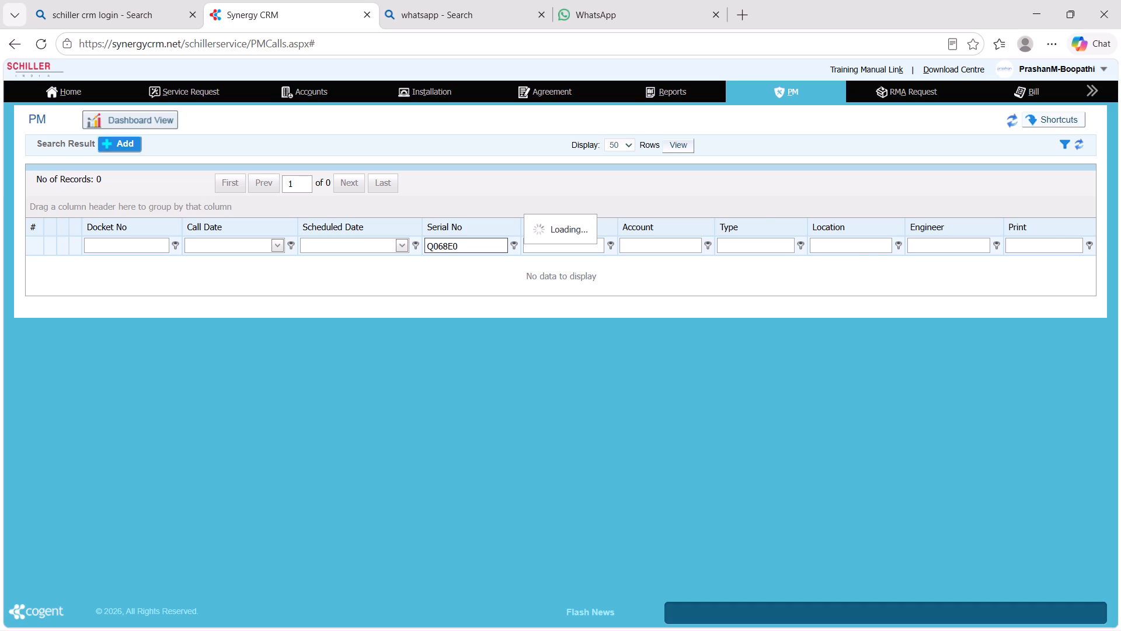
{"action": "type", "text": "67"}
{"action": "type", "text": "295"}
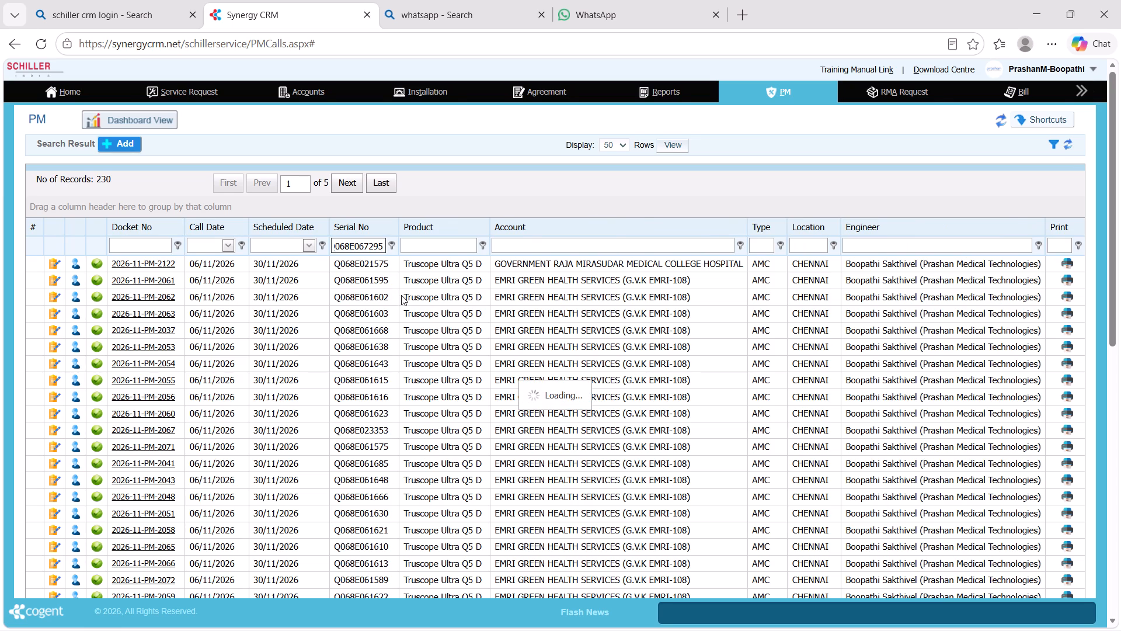
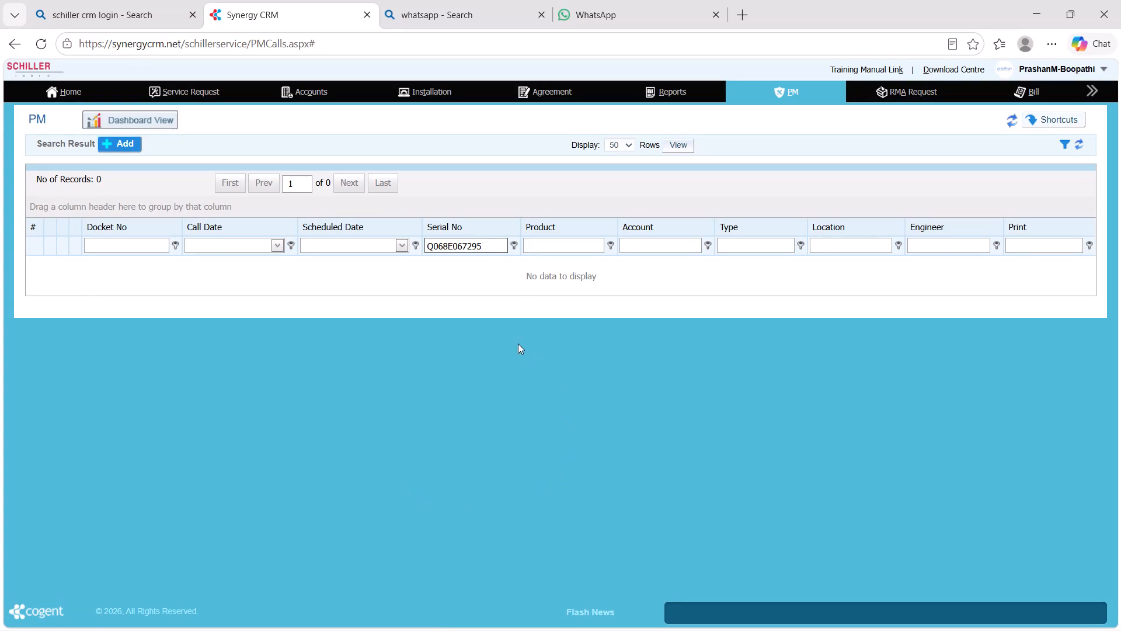
Replace the serial number filter on the PM call list with Q51B0001208.
{"action": "left_click", "coordinate": [493, 243]}
{"action": "key", "text": "BackSpace"}
{"action": "key", "text": "BackSpace"}
{"action": "key", "text": "BackSpace"}
{"action": "key", "text": "BackSpace"}
{"action": "key", "text": "BackSpace"}
{"action": "key", "text": "BackSpace"}
{"action": "key", "text": "BackSpace"}
{"action": "key", "text": "BackSpace"}
{"action": "key", "text": "BackSpace"}
{"action": "key", "text": "BackSpace"}
{"action": "key", "text": "BackSpace"}
{"action": "key", "text": "BackSpace"}
{"action": "key", "text": "BackSpace"}
{"action": "key", "text": "BackSpace"}
{"action": "key", "text": "BackSpace"}
{"action": "key", "text": "BackSpace"}
{"action": "key", "text": "BackSpace"}
{"action": "key", "text": "BackSpace"}
{"action": "key", "text": "BackSpace"}
{"action": "key", "text": "BackSpace"}
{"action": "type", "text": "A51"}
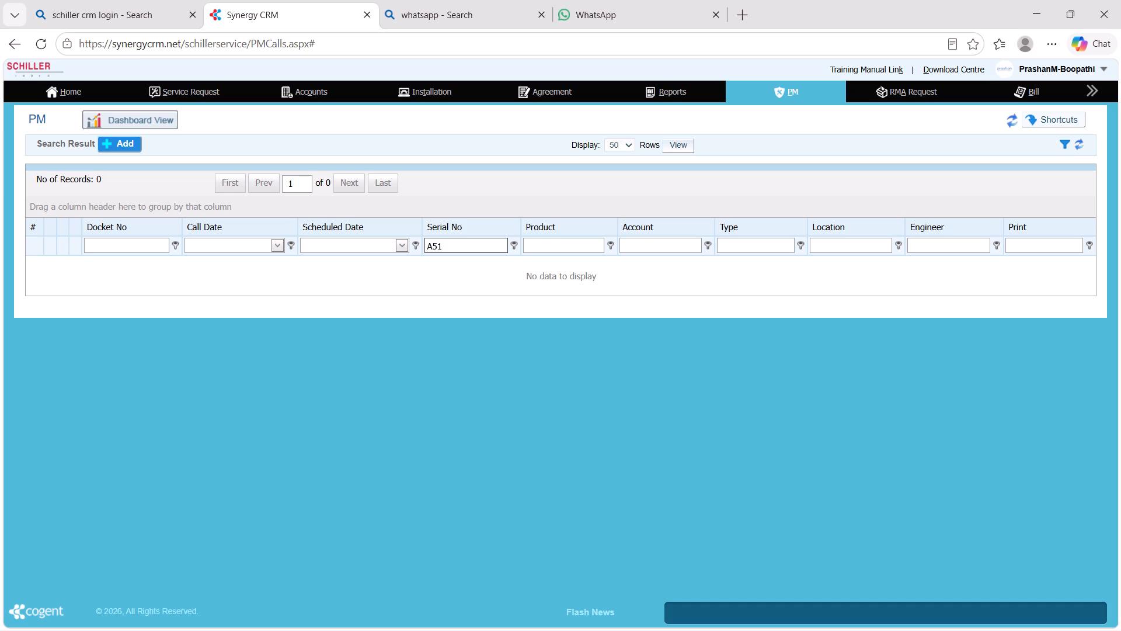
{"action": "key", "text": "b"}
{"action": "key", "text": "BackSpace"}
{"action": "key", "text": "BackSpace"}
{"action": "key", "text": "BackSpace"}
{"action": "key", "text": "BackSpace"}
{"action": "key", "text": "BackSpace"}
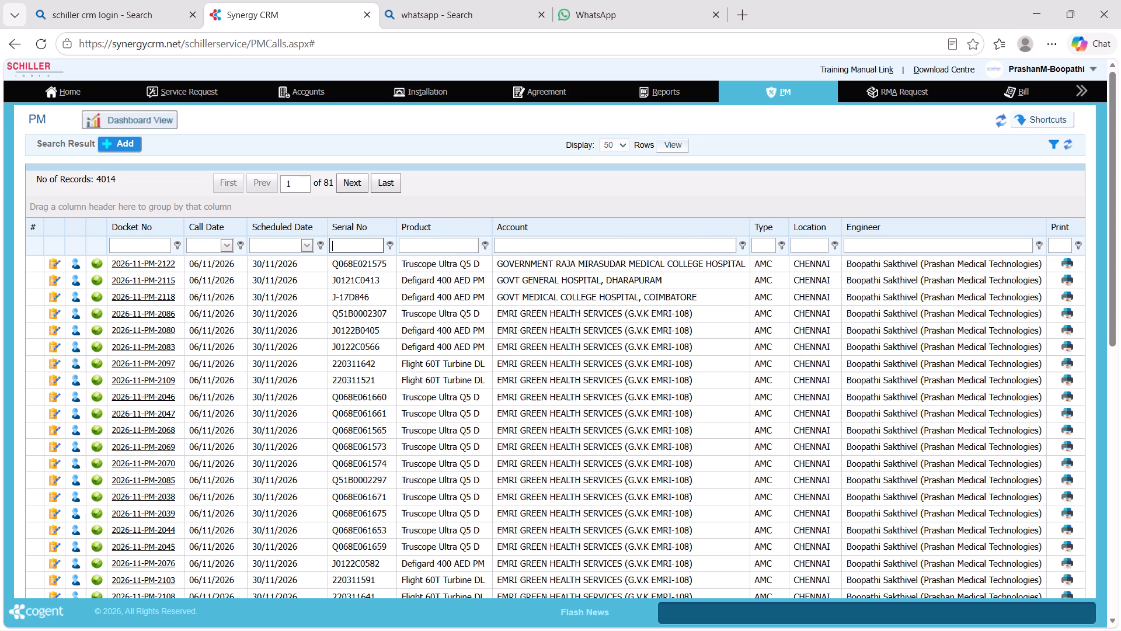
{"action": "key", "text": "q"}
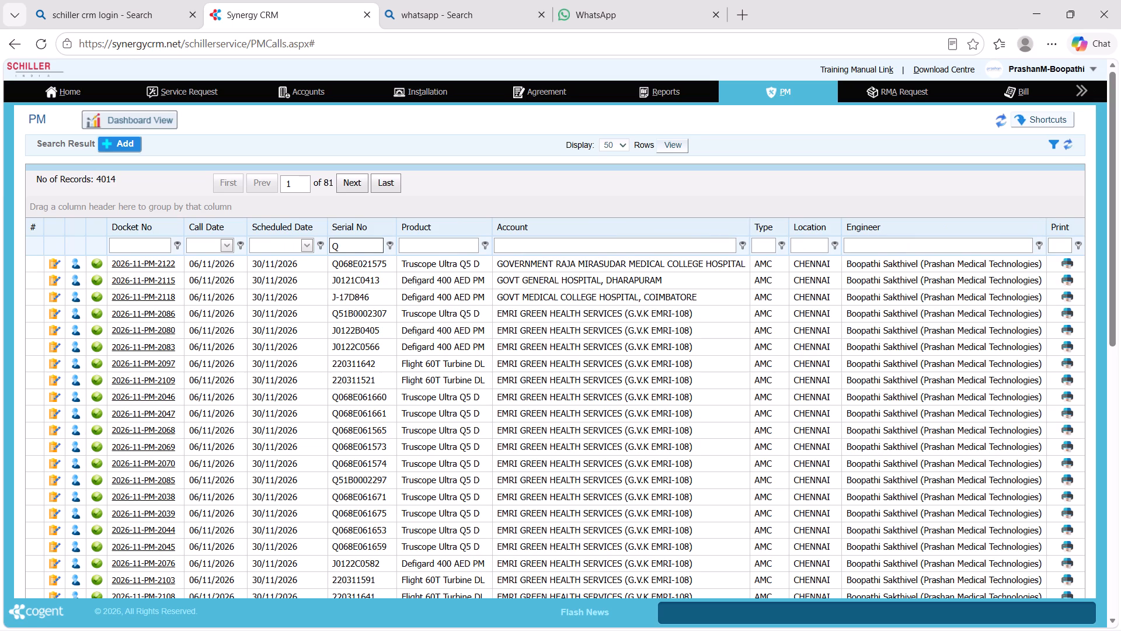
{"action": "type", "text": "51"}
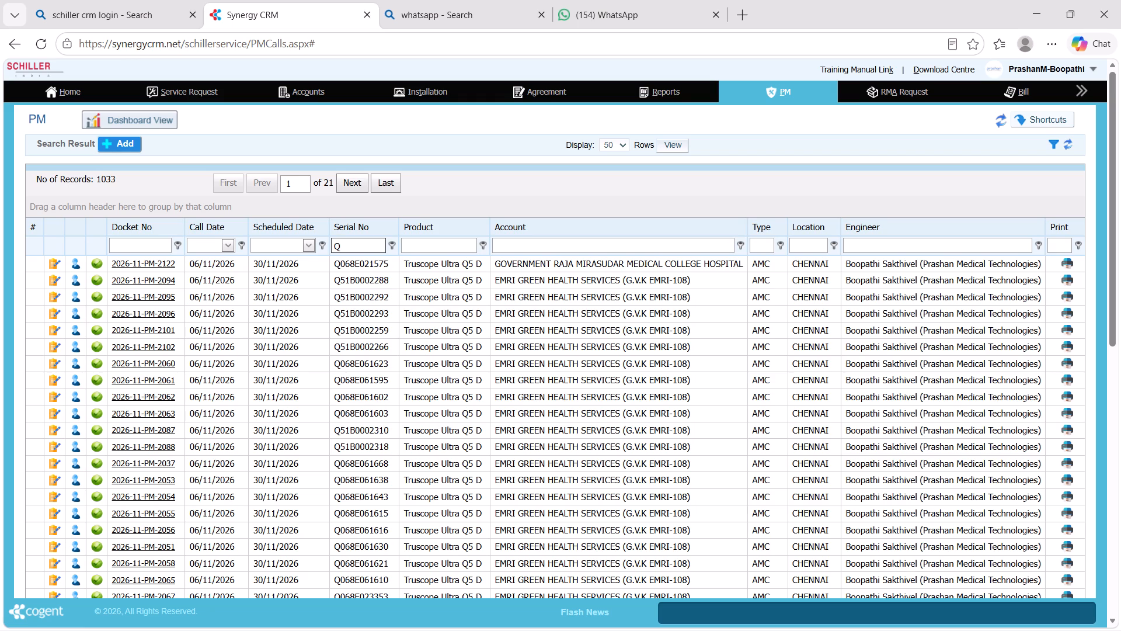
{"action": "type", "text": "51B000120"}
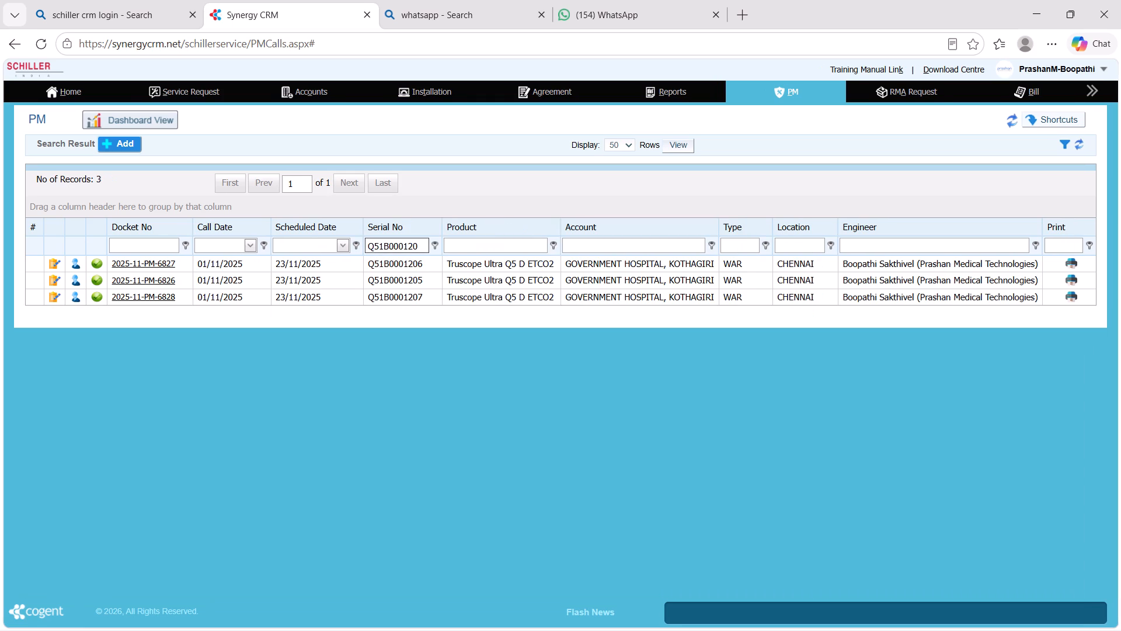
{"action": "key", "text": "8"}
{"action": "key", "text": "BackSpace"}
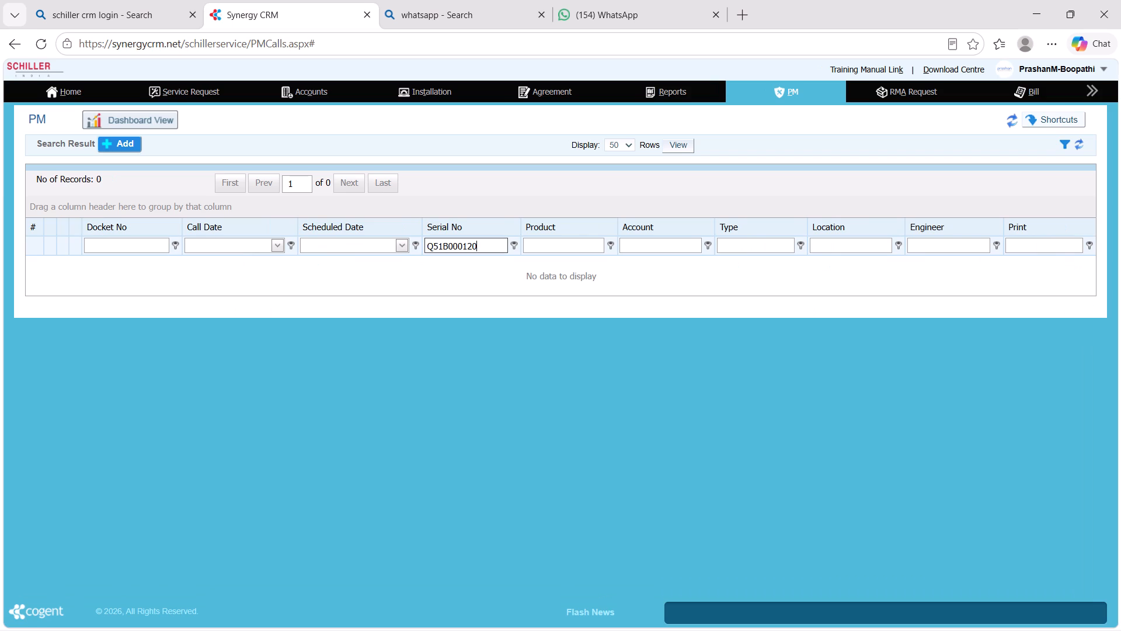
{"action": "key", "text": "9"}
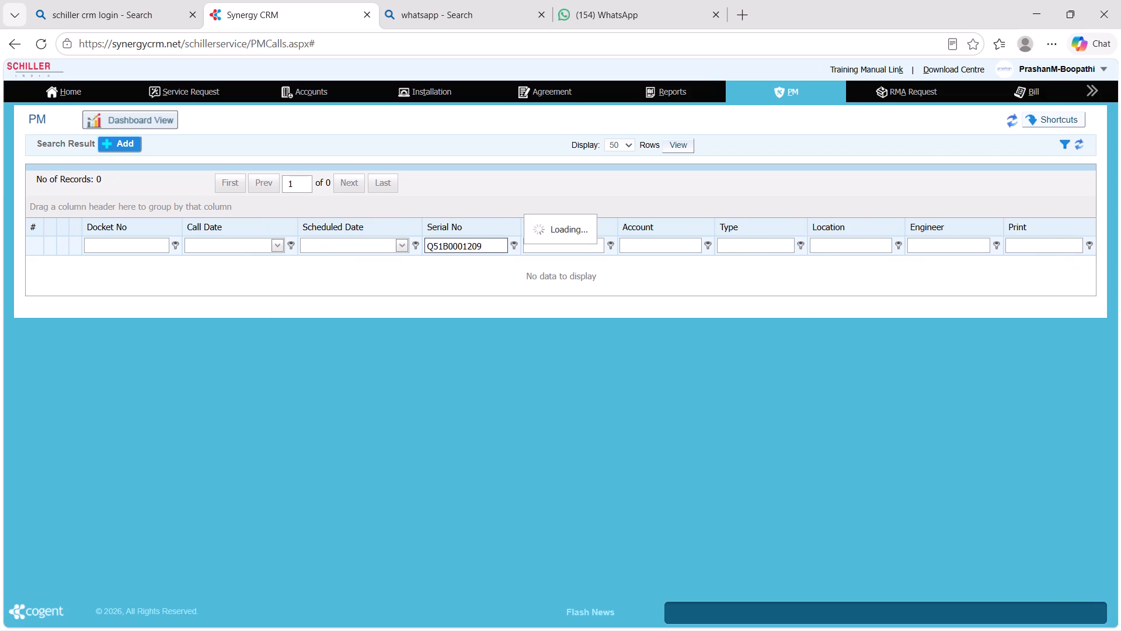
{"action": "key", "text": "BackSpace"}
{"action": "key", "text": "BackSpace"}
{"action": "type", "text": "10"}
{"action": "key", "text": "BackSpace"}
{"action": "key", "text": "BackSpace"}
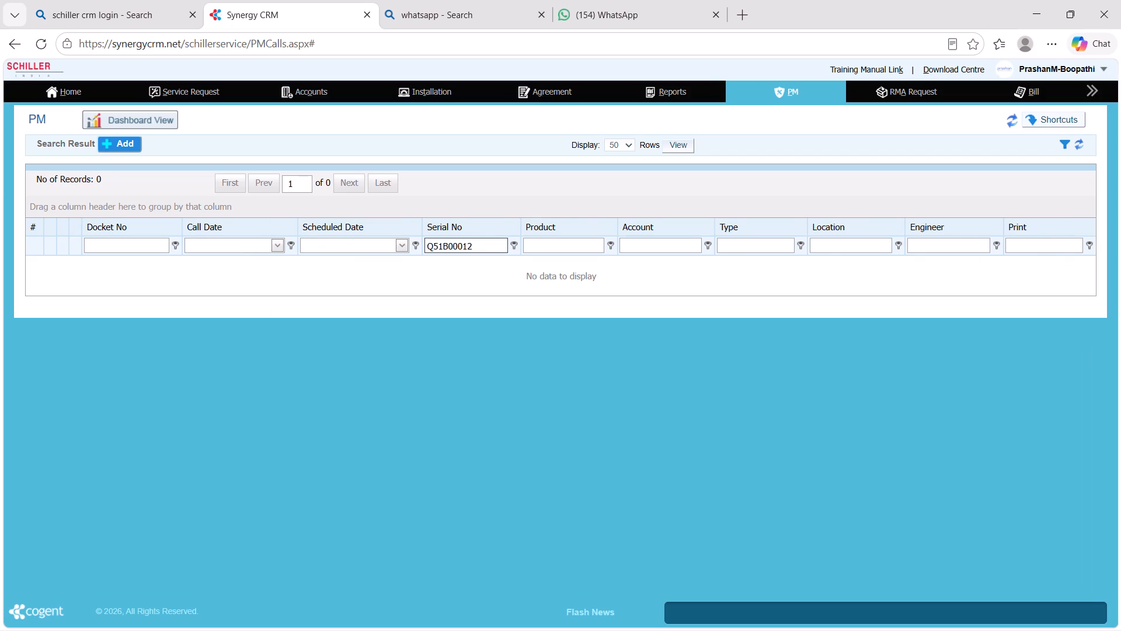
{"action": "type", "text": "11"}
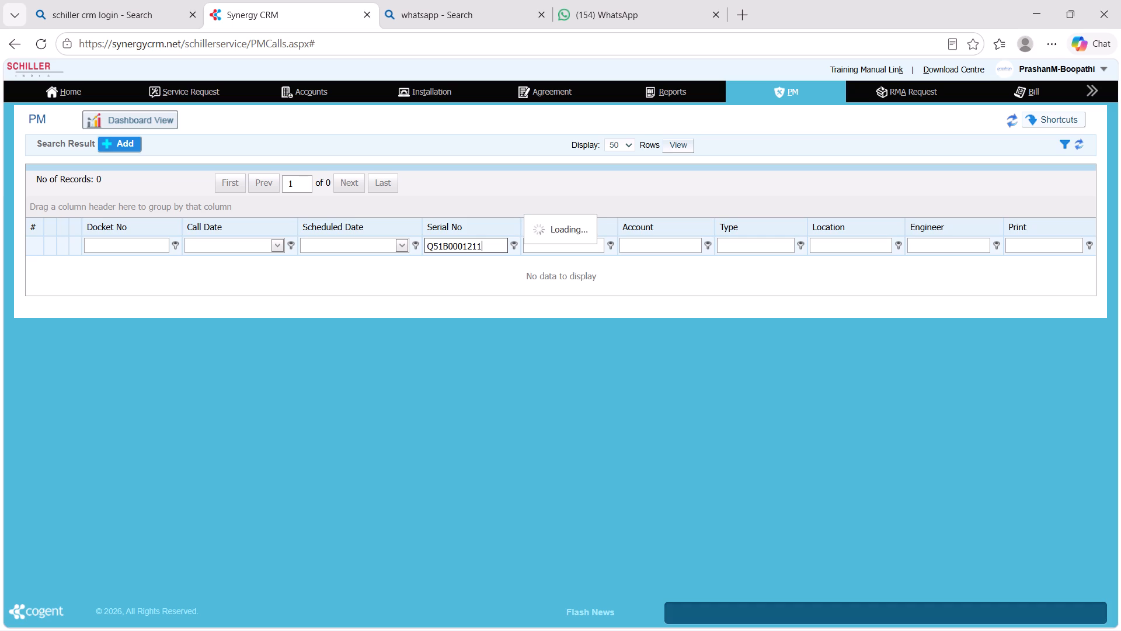
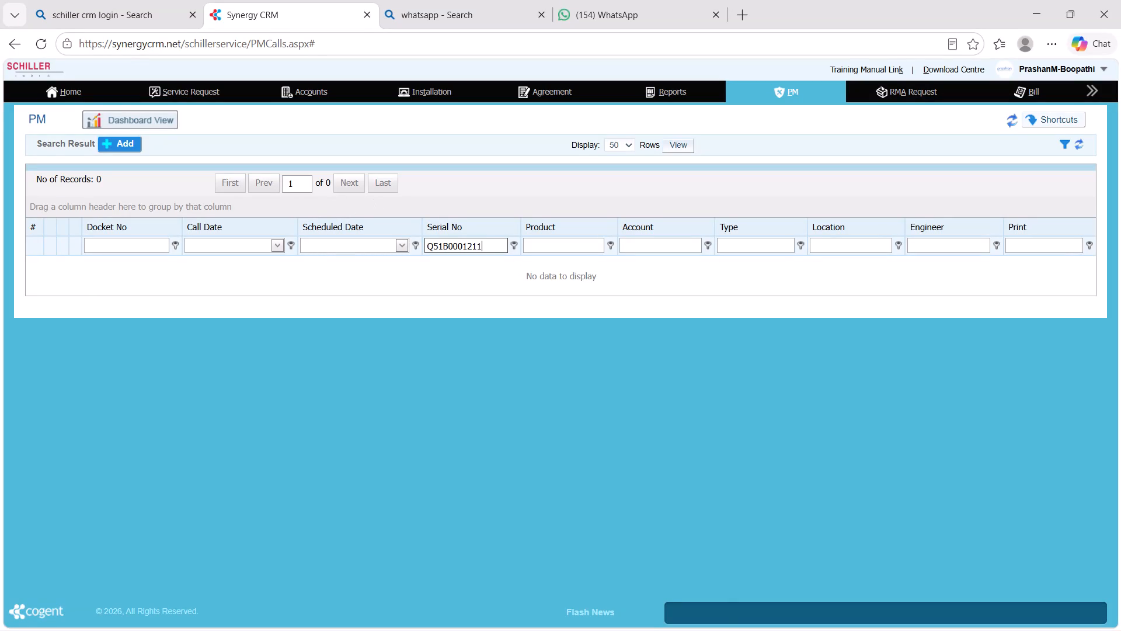
{"action": "left_click", "coordinate": [495, 247]}
{"action": "key", "text": "BackSpace"}
{"action": "key", "text": "BackSpace"}
{"action": "key", "text": "BackSpace"}
{"action": "key", "text": "BackSpace"}
{"action": "key", "text": "BackSpace"}
{"action": "key", "text": "BackSpace"}
{"action": "key", "text": "BackSpace"}
{"action": "key", "text": "BackSpace"}
{"action": "key", "text": "BackSpace"}
{"action": "key", "text": "BackSpace"}
{"action": "key", "text": "BackSpace"}
{"action": "key", "text": "BackSpace"}
{"action": "key", "text": "BackSpace"}
{"action": "key", "text": "BackSpace"}
{"action": "key", "text": "BackSpace"}
{"action": "key", "text": "BackSpace"}
{"action": "key", "text": "BackSpace"}
{"action": "key", "text": "BackSpace"}
{"action": "key", "text": "BackSpace"}
{"action": "key", "text": "BackSpace"}
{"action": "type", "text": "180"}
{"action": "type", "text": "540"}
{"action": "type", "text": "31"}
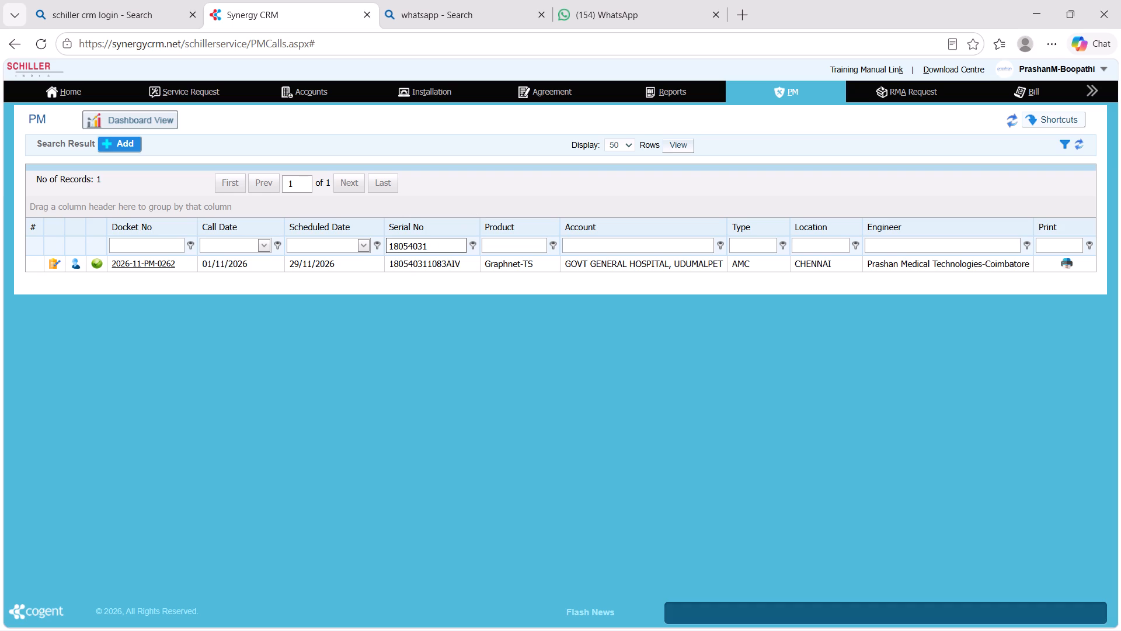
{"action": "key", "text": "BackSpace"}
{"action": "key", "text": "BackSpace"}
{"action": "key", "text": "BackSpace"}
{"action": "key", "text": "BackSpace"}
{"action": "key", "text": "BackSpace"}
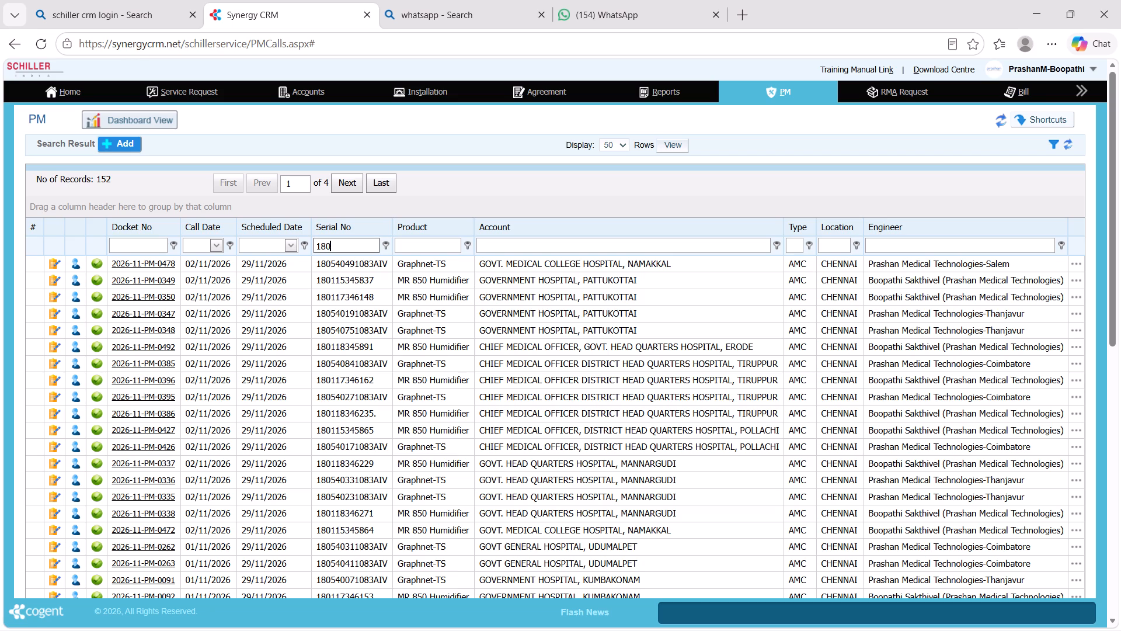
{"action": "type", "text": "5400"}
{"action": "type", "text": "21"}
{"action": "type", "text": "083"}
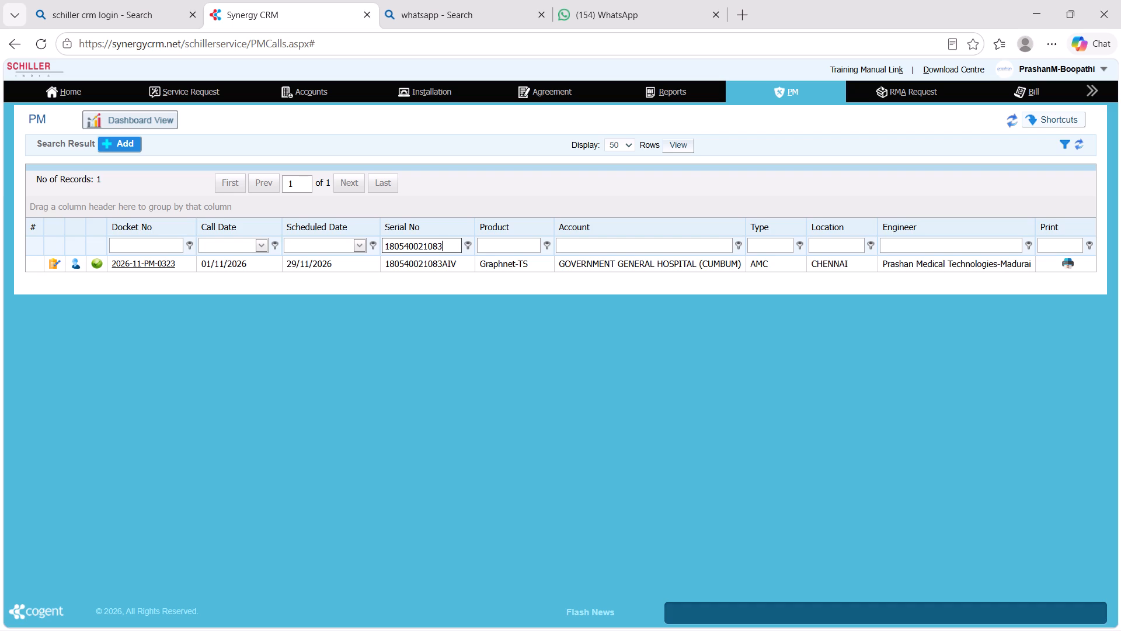
Search the PM call list by serial number J-18D615.
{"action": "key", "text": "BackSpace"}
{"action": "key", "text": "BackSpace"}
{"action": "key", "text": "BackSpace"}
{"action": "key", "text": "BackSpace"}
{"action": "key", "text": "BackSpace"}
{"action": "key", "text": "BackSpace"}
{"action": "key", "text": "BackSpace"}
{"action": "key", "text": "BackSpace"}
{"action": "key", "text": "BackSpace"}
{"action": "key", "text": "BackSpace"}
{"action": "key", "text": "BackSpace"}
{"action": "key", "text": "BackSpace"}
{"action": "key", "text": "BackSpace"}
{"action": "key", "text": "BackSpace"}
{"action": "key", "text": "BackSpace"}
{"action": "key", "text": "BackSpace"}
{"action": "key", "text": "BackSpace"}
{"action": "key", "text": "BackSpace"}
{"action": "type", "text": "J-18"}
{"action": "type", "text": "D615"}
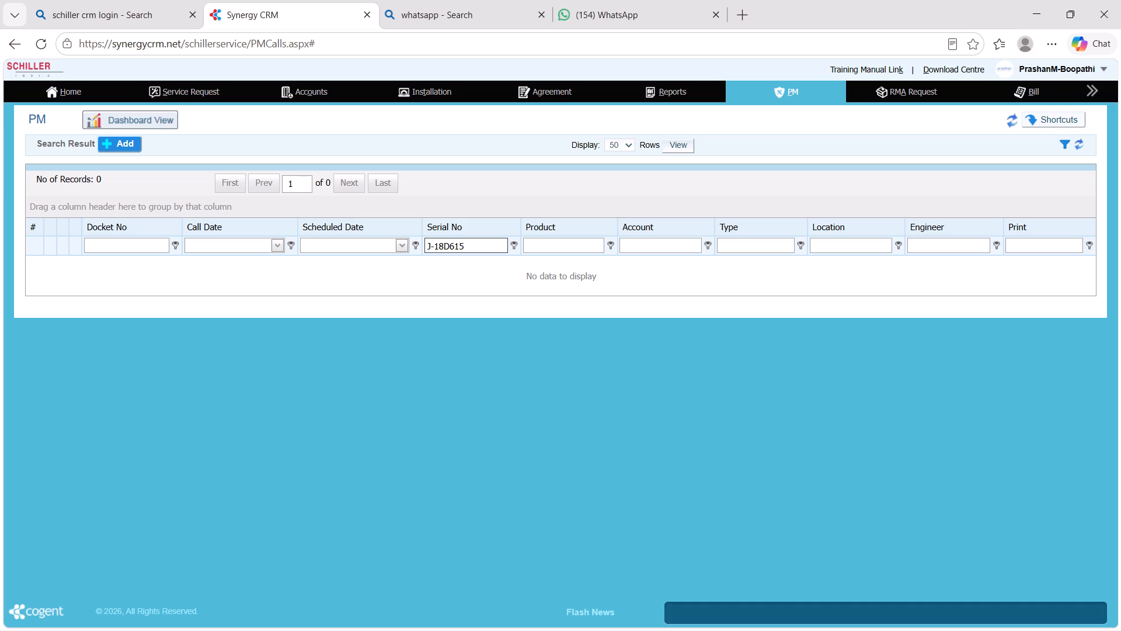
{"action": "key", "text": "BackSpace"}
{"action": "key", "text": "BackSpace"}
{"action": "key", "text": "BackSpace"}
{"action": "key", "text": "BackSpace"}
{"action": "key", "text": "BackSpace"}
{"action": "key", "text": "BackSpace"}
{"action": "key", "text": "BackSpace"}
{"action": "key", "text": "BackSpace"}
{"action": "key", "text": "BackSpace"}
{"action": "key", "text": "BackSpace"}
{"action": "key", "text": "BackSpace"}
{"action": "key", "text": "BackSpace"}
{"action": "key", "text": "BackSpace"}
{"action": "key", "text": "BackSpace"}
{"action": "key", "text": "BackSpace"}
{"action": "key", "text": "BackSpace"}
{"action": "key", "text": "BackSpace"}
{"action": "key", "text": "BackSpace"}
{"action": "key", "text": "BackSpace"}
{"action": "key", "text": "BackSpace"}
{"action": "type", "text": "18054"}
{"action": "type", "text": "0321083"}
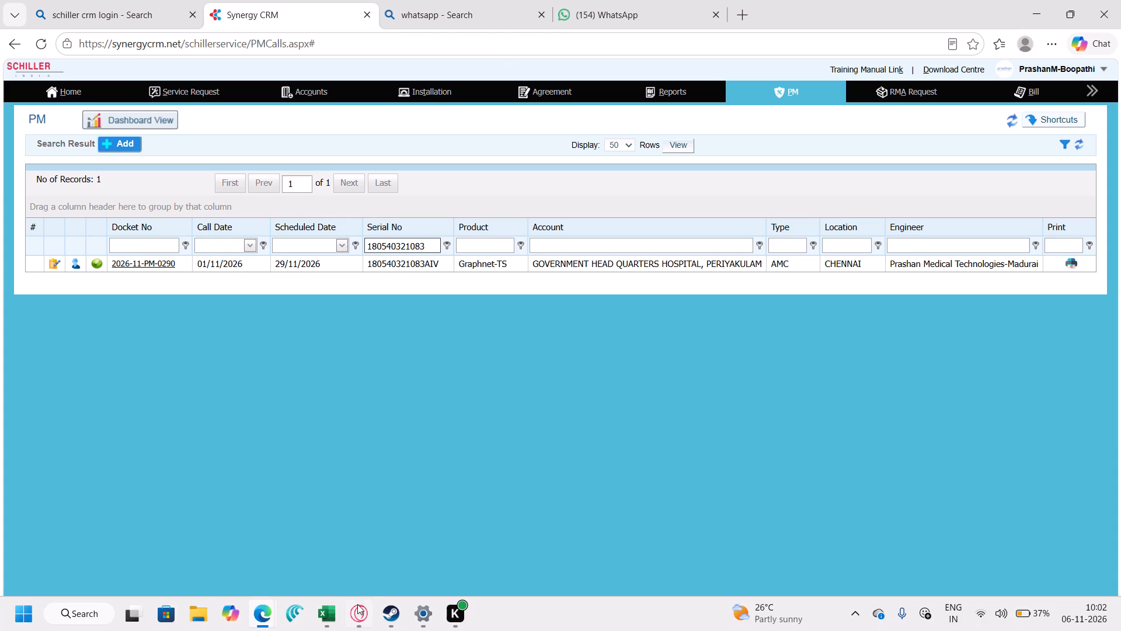
Switch to the CallDetailReport (3) workbook in Excel and look across its column headings for the report number column.
{"action": "left_click", "coordinate": [329, 610]}
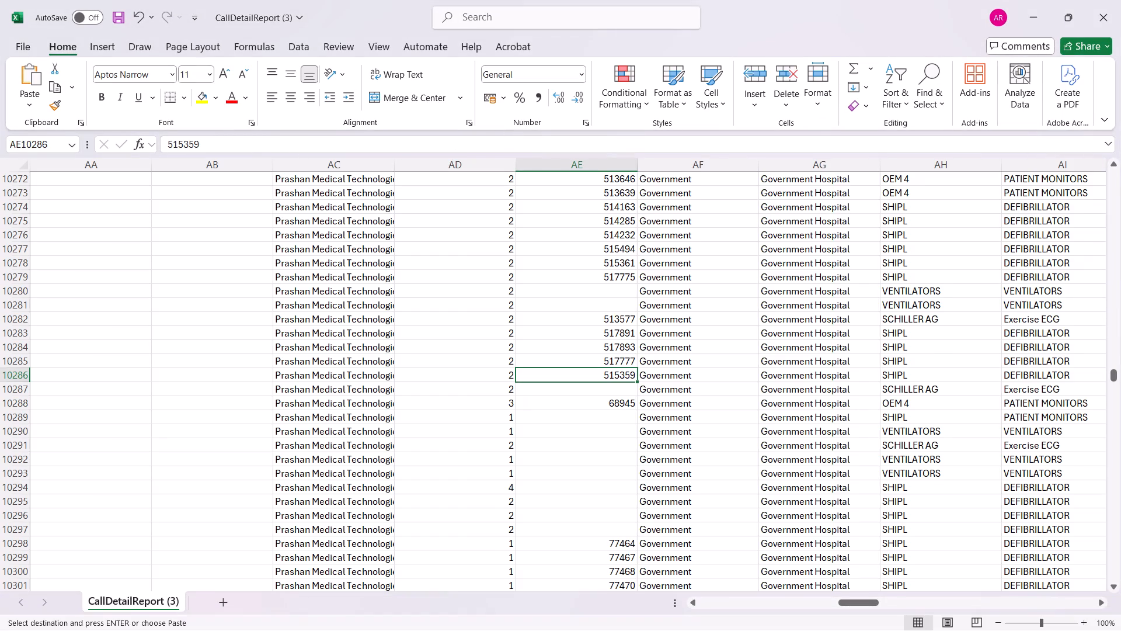
{"action": "scroll", "coordinate": [548, 353], "scroll_direction": "up", "scroll_amount": 18}
{"action": "scroll", "coordinate": [536, 362], "scroll_direction": "up", "scroll_amount": 6}
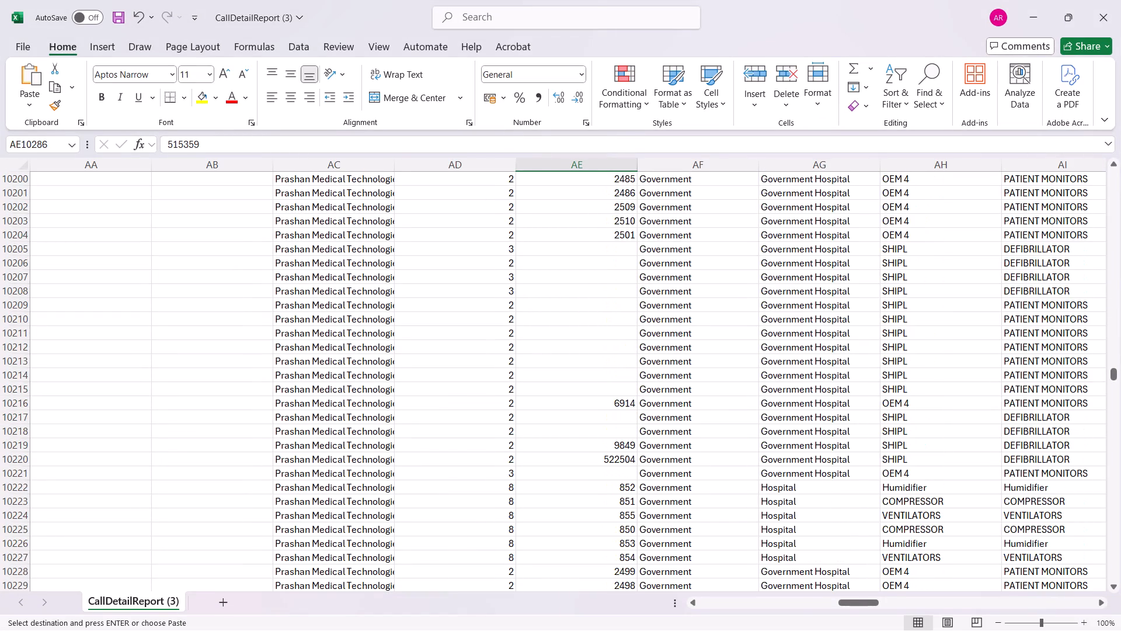
{"action": "scroll", "coordinate": [534, 362], "scroll_direction": "up", "scroll_amount": 20}
{"action": "scroll", "coordinate": [640, 341], "scroll_direction": "up", "scroll_amount": 7}
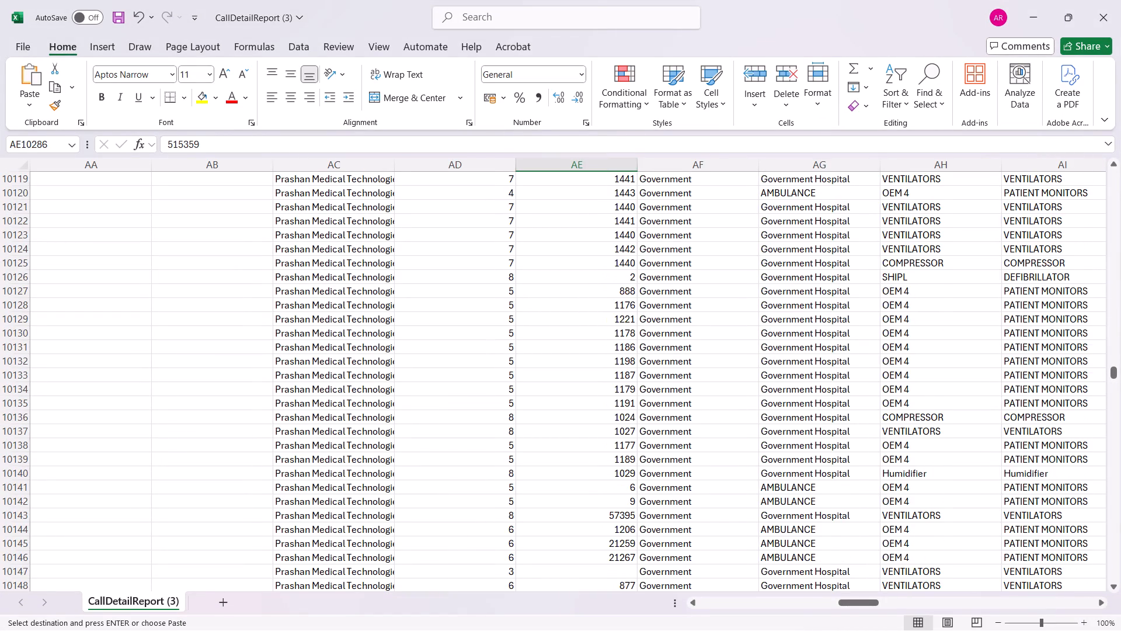
{"action": "scroll", "coordinate": [647, 359], "scroll_direction": "up", "scroll_amount": 7}
{"action": "left_click_drag", "start_coordinate": [1118, 374], "coordinate": [1095, 278]}
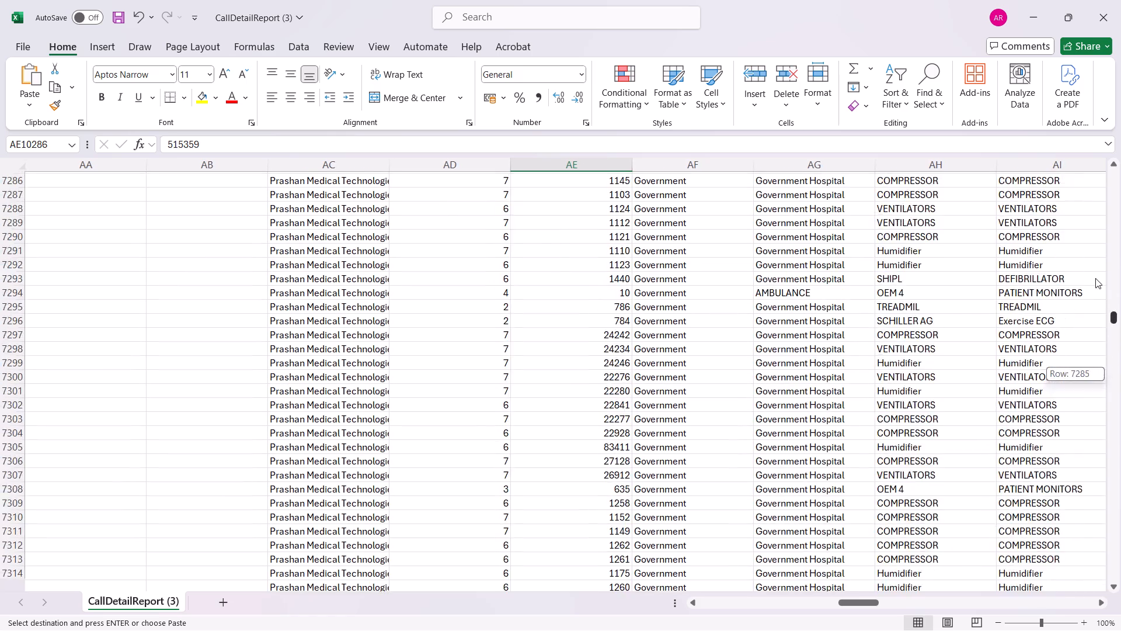
{"action": "left_click_drag", "start_coordinate": [1095, 278], "coordinate": [1077, 142]}
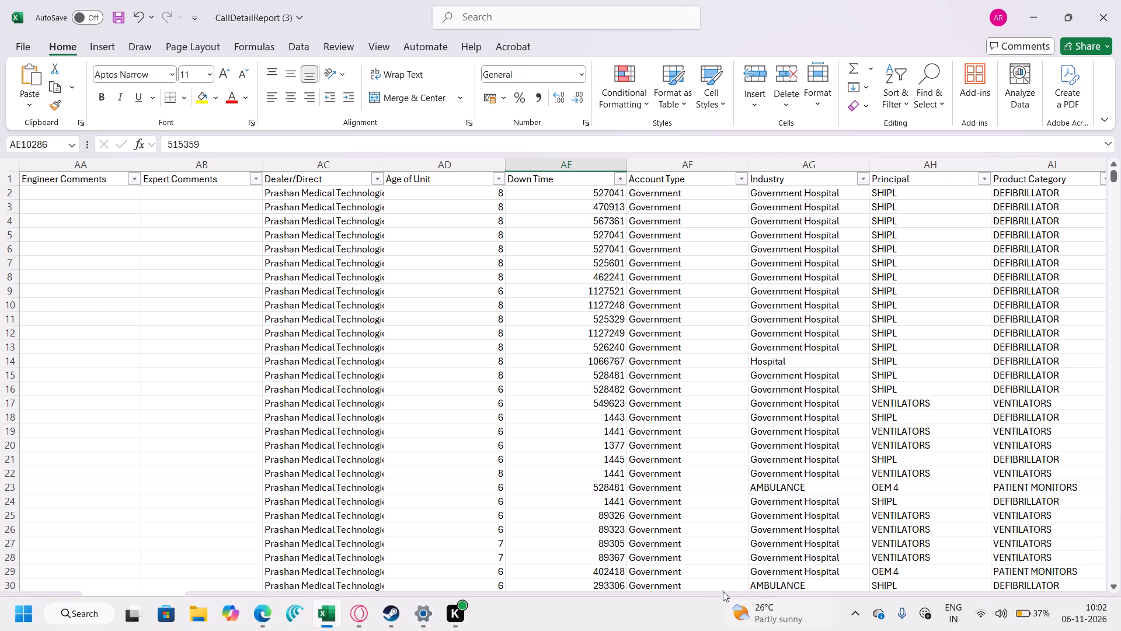
{"action": "left_click_drag", "start_coordinate": [741, 602], "coordinate": [705, 598]}
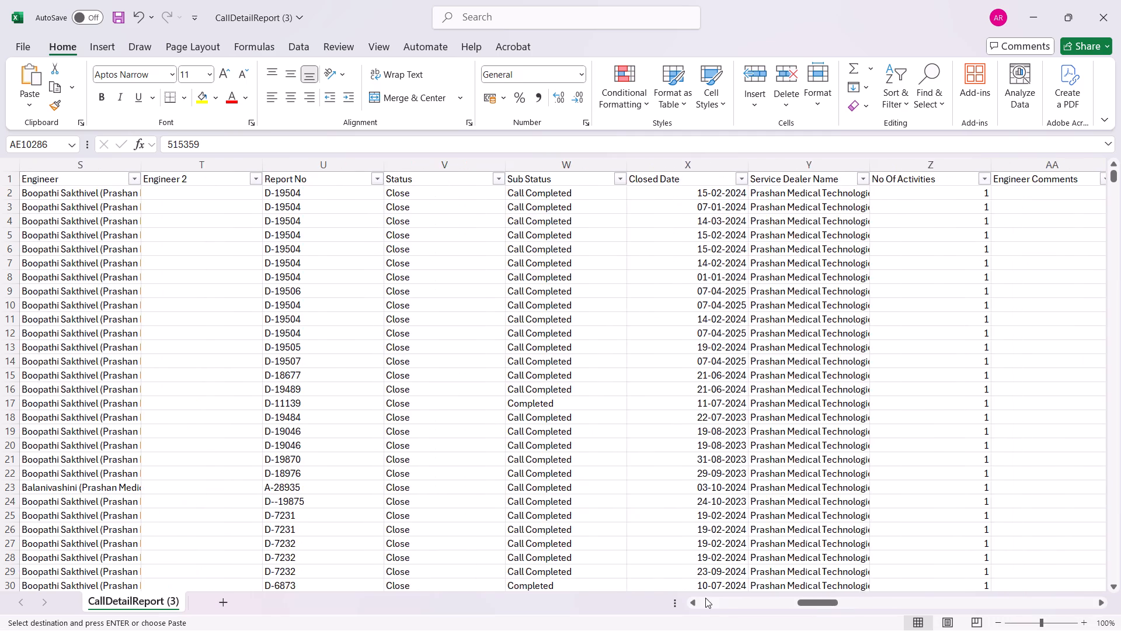
{"action": "left_click_drag", "start_coordinate": [705, 598], "coordinate": [737, 594]}
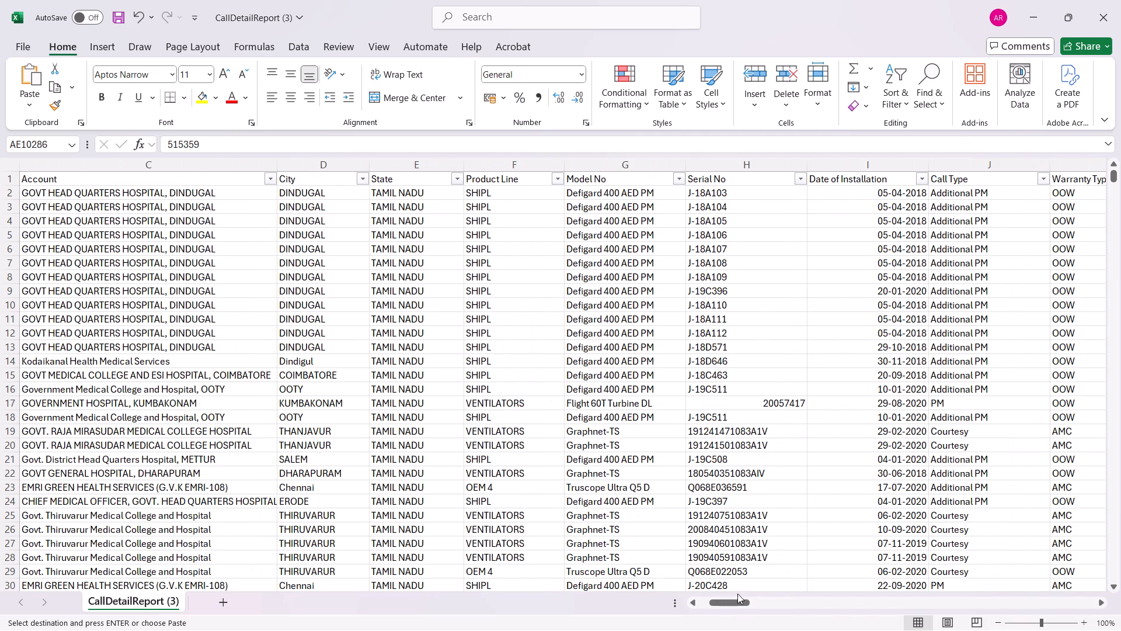
{"action": "left_click", "coordinate": [737, 594]}
{"action": "left_click_drag", "start_coordinate": [719, 602], "coordinate": [820, 596]}
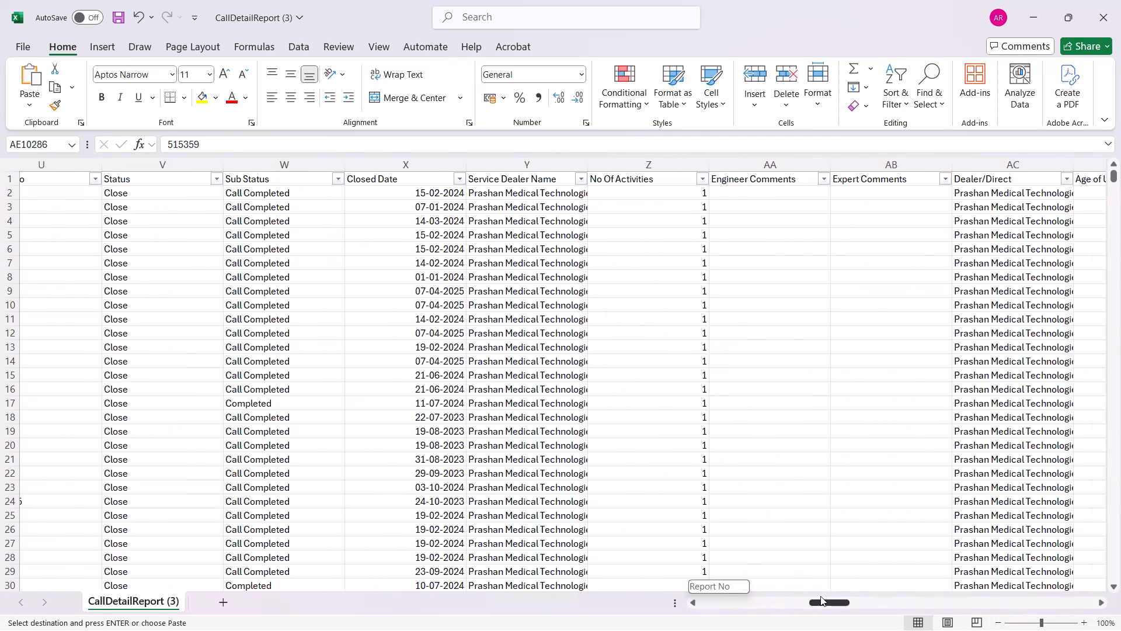
{"action": "left_click_drag", "start_coordinate": [820, 596], "coordinate": [878, 573]}
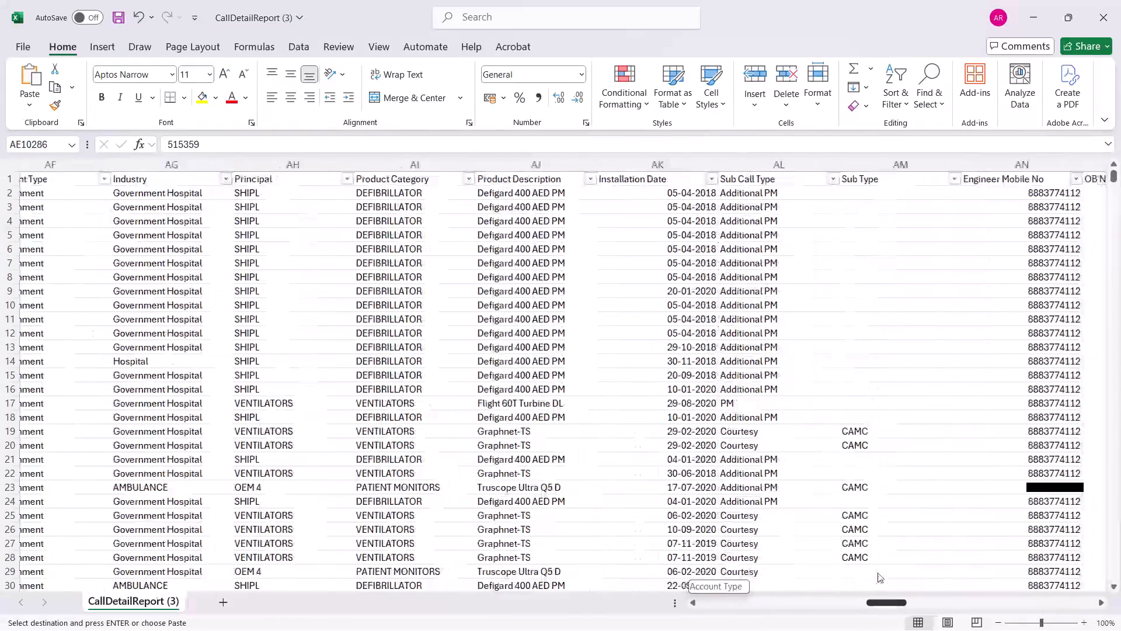
{"action": "left_click_drag", "start_coordinate": [878, 573], "coordinate": [951, 566]}
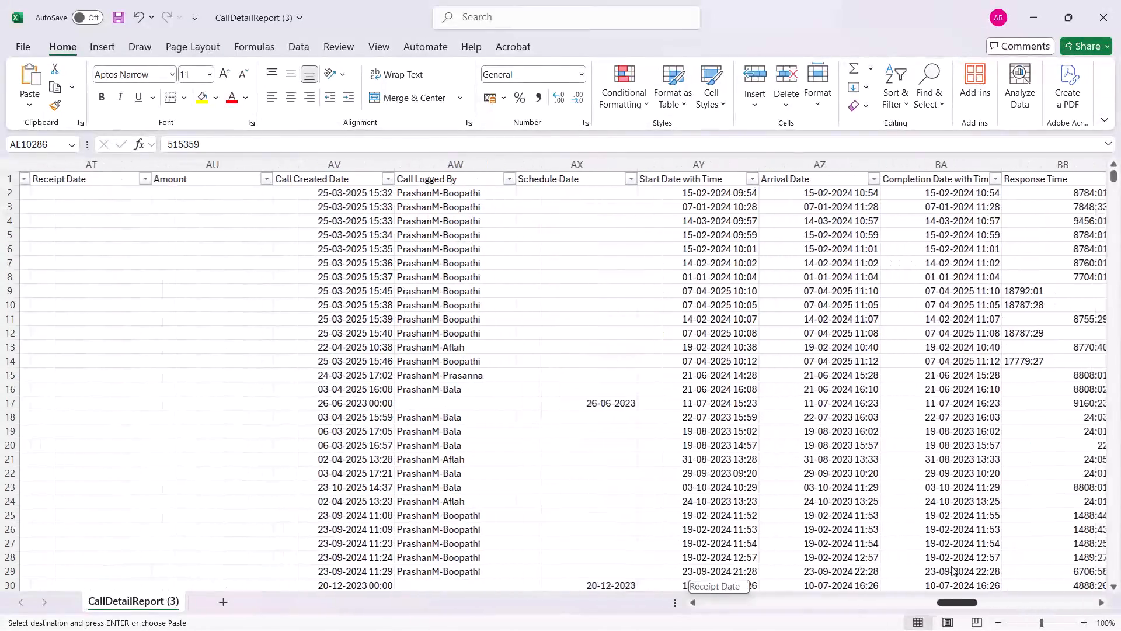
{"action": "left_click_drag", "start_coordinate": [951, 566], "coordinate": [1000, 563]}
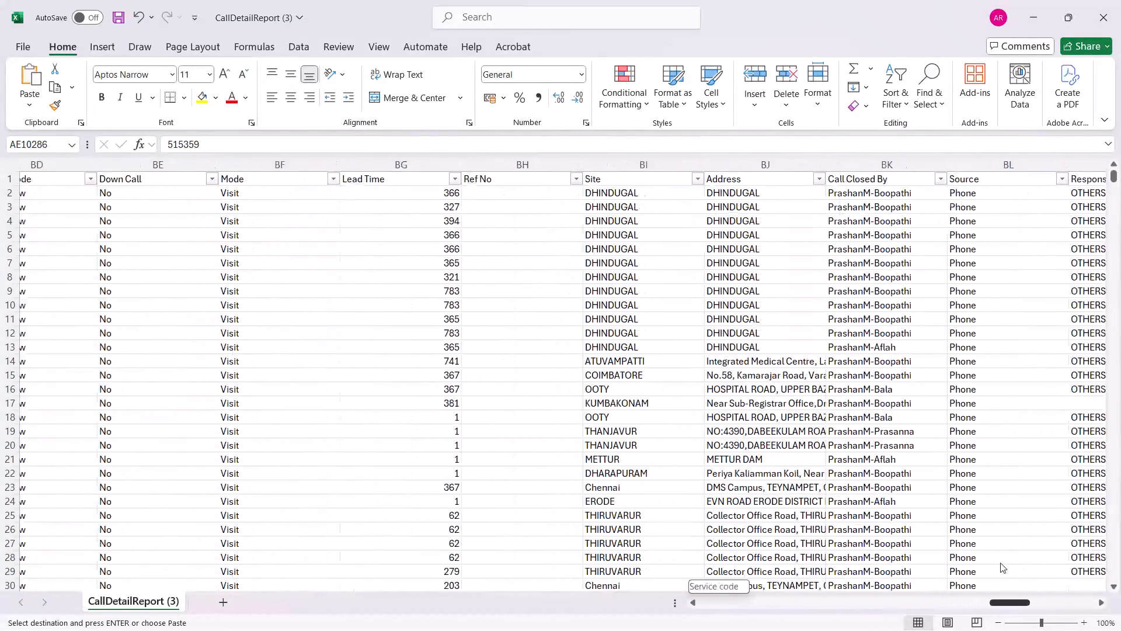
{"action": "left_click_drag", "start_coordinate": [1000, 563], "coordinate": [1050, 565]}
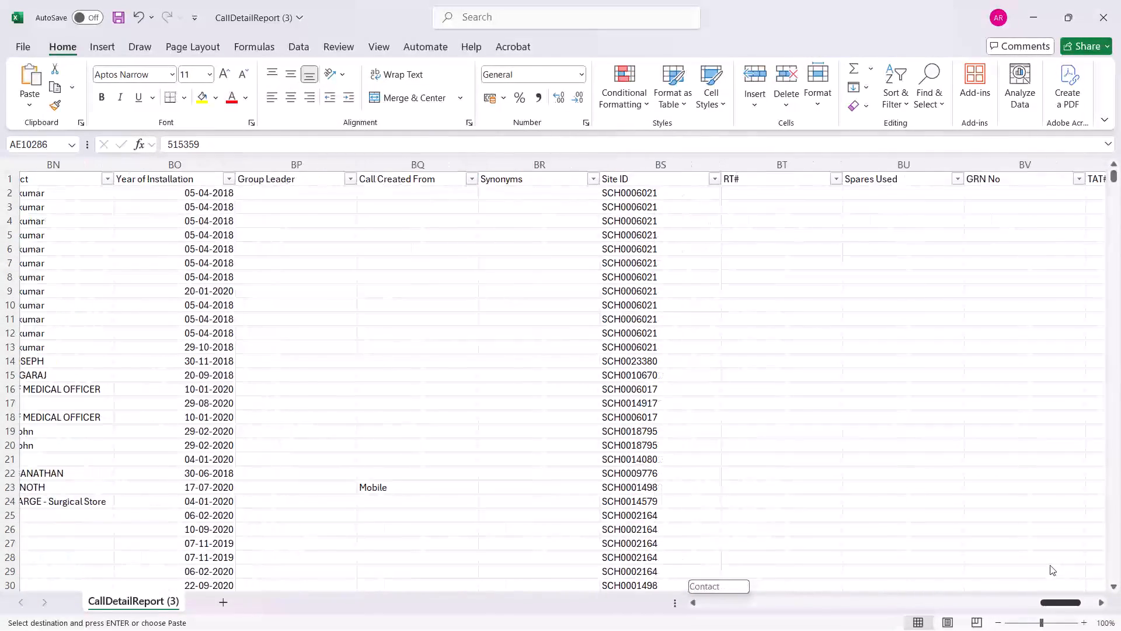
{"action": "left_click_drag", "start_coordinate": [1050, 565], "coordinate": [1061, 565]}
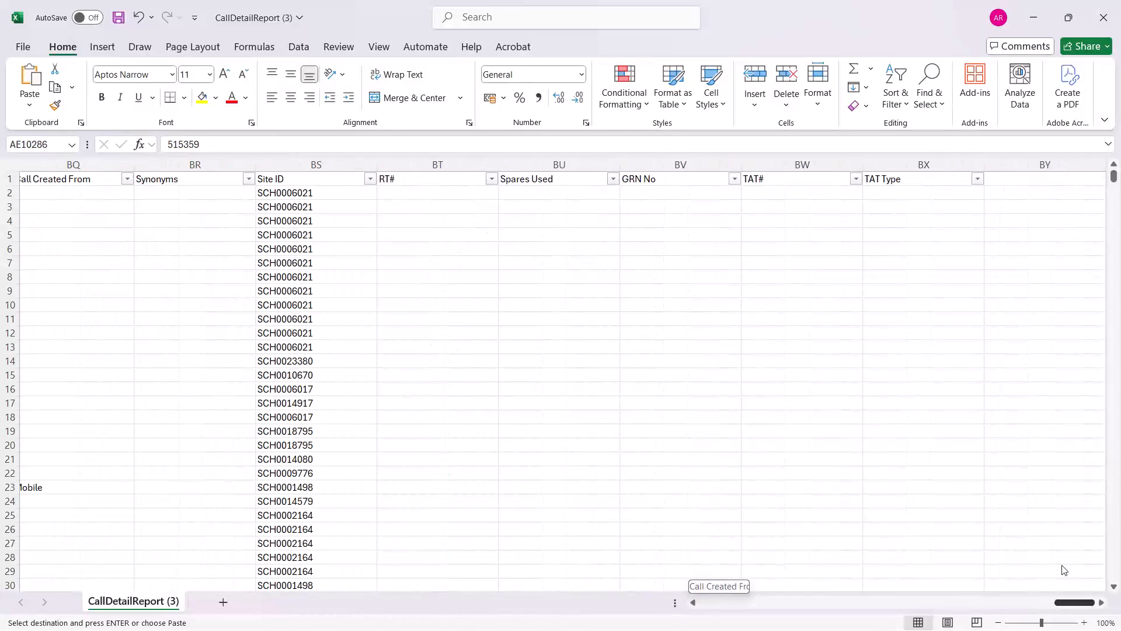
{"action": "left_click_drag", "start_coordinate": [1061, 565], "coordinate": [966, 587]}
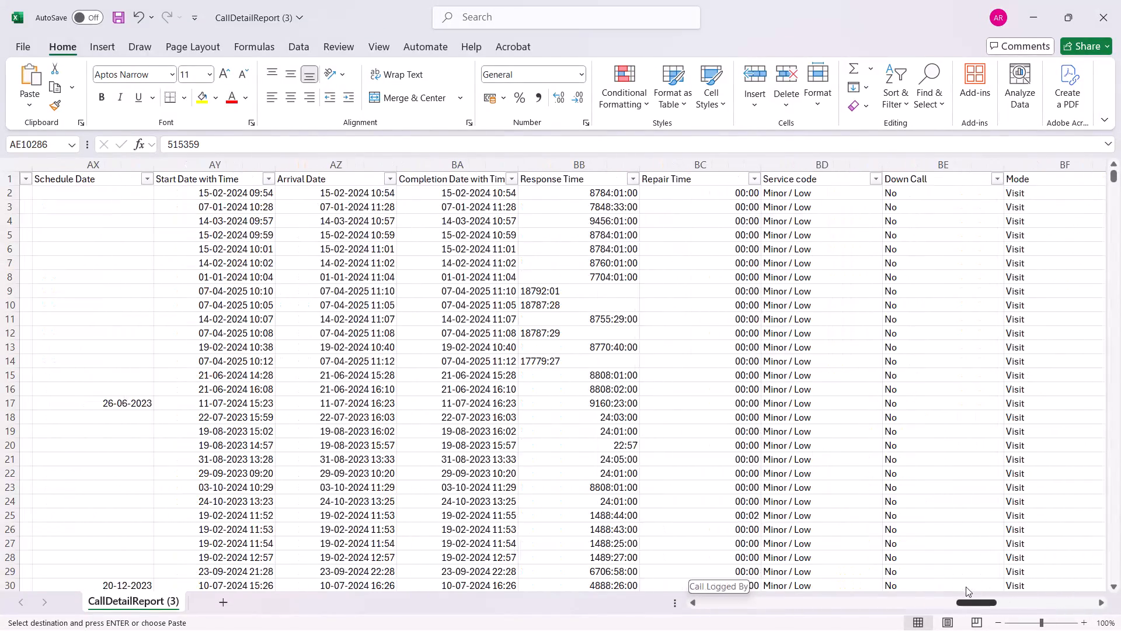
{"action": "left_click_drag", "start_coordinate": [966, 587], "coordinate": [910, 591]}
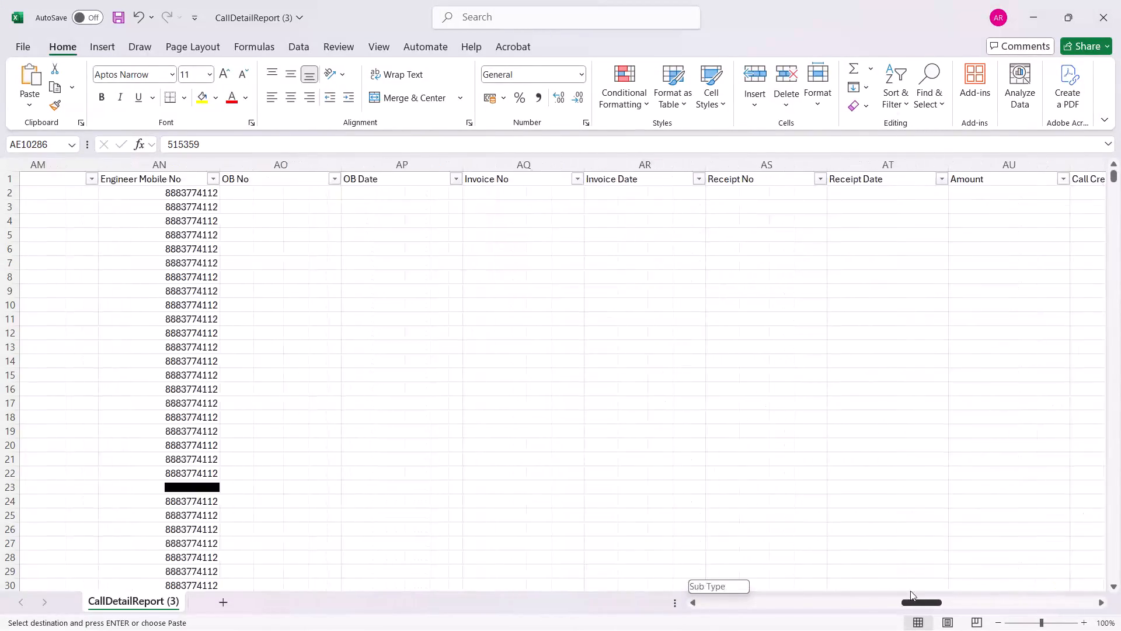
{"action": "left_click_drag", "start_coordinate": [910, 591], "coordinate": [848, 605]}
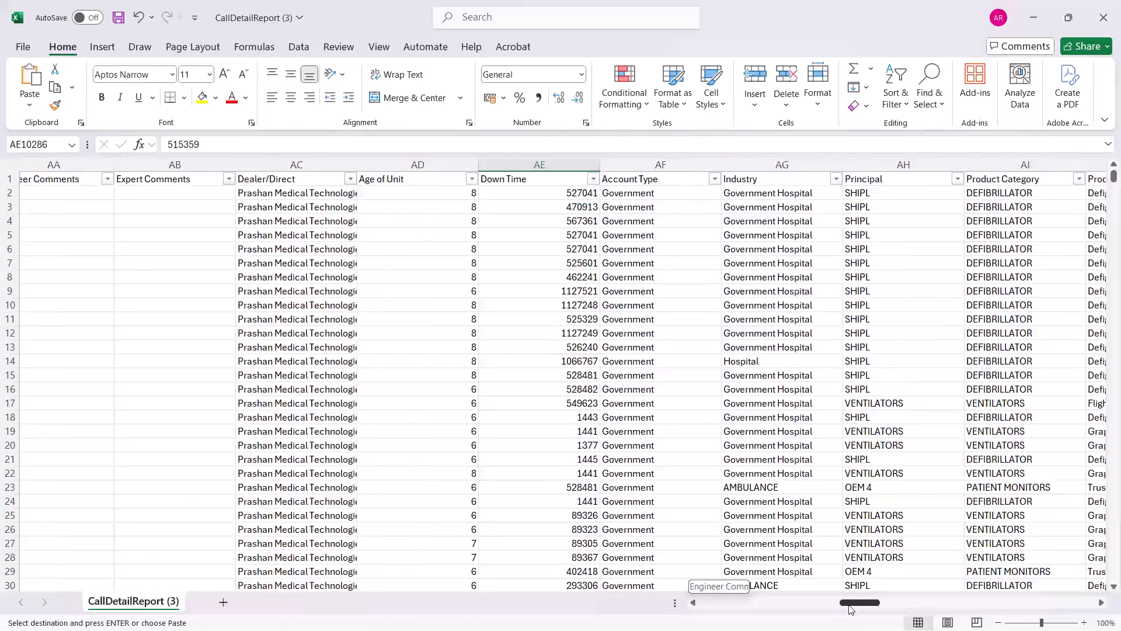
{"action": "left_click_drag", "start_coordinate": [848, 605], "coordinate": [809, 615]}
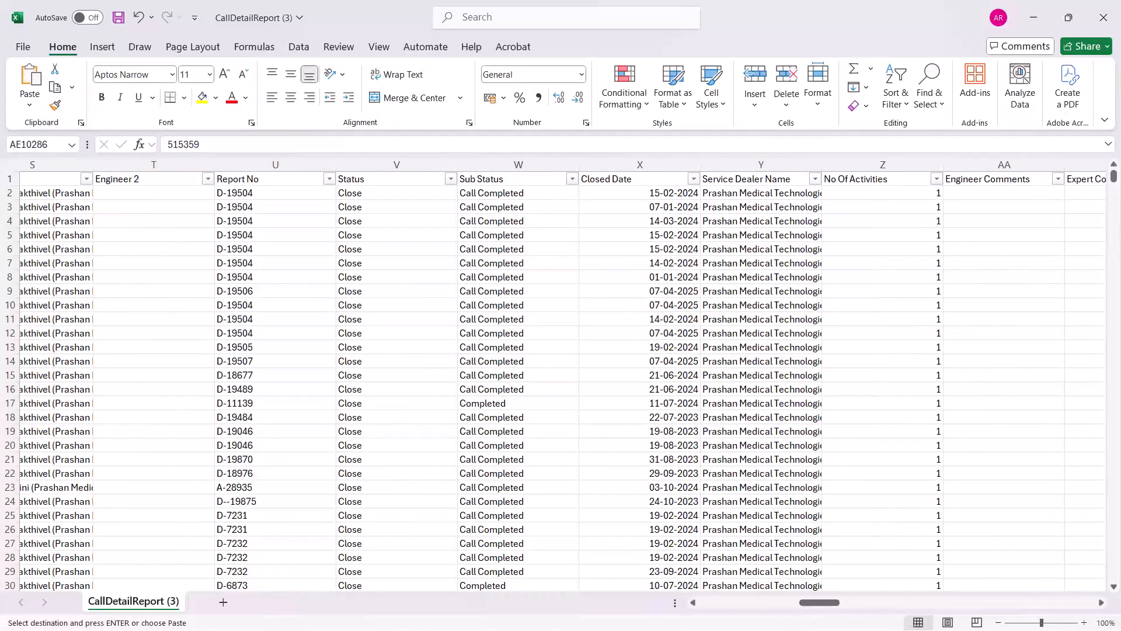
Filter the Report No column of the call detail report to D-49049.
{"action": "left_click", "coordinate": [328, 182]}
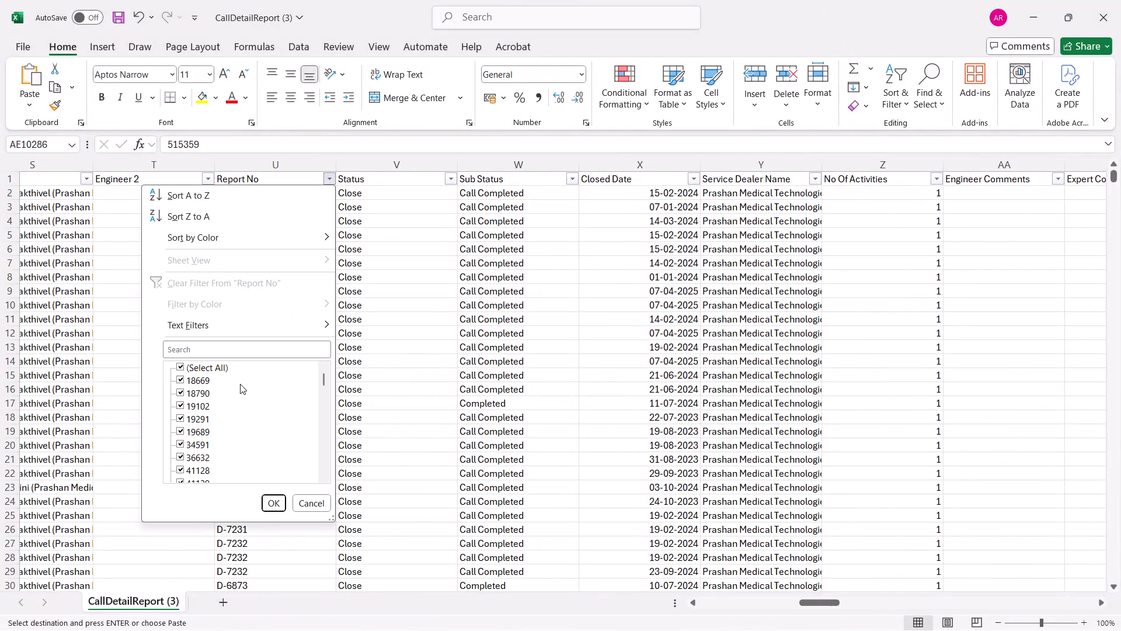
{"action": "left_click", "coordinate": [241, 350]}
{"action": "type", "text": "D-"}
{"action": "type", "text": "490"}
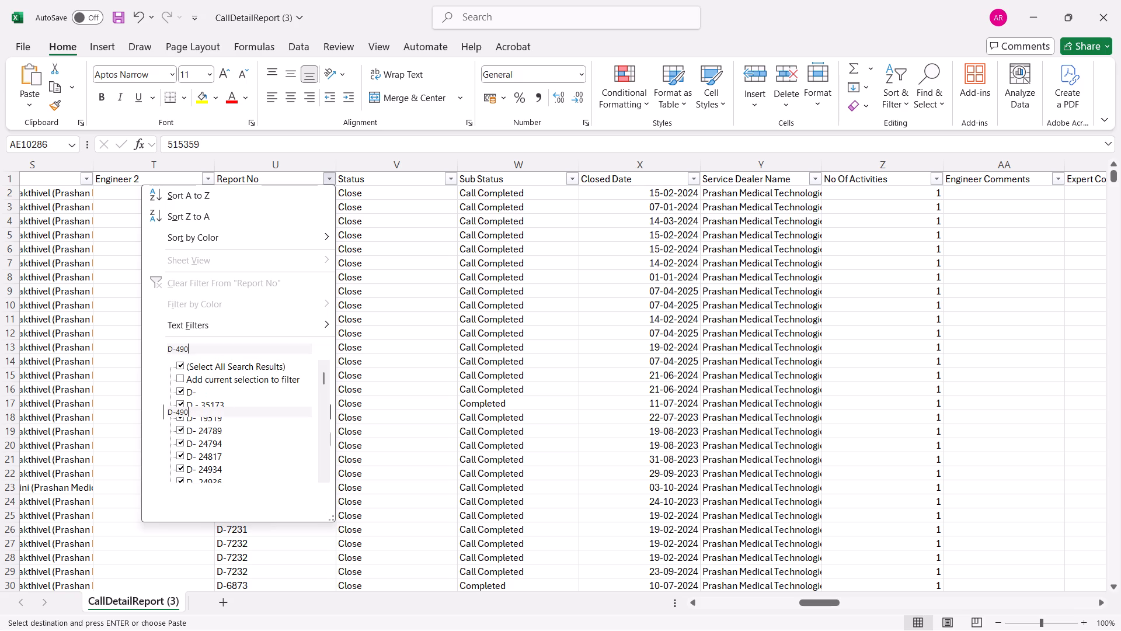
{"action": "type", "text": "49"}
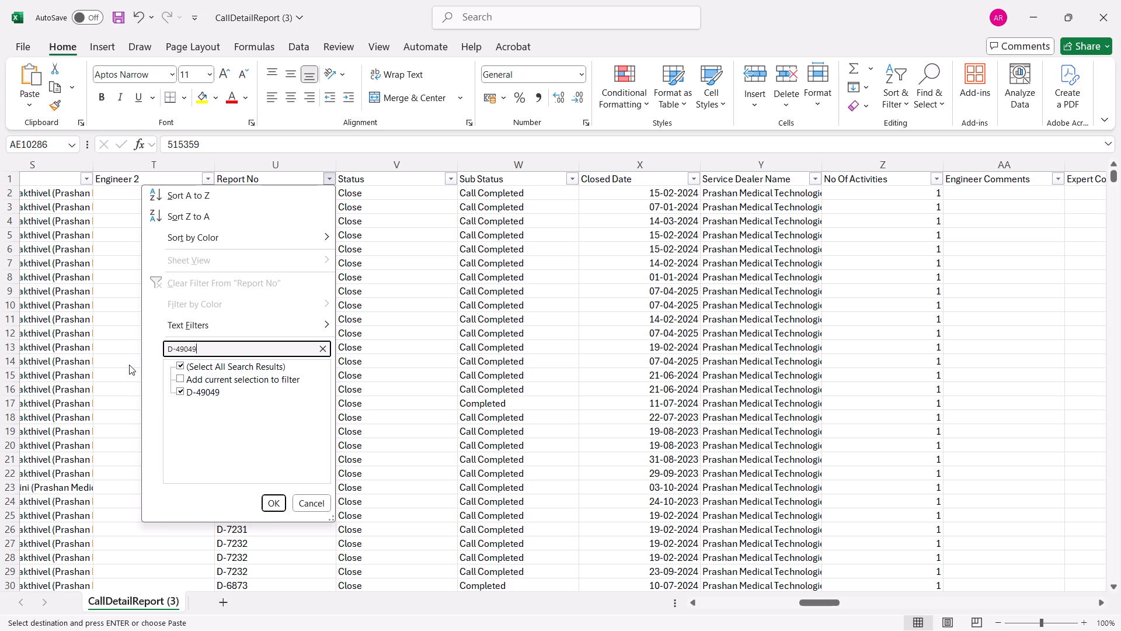
{"action": "left_click", "coordinate": [273, 503]}
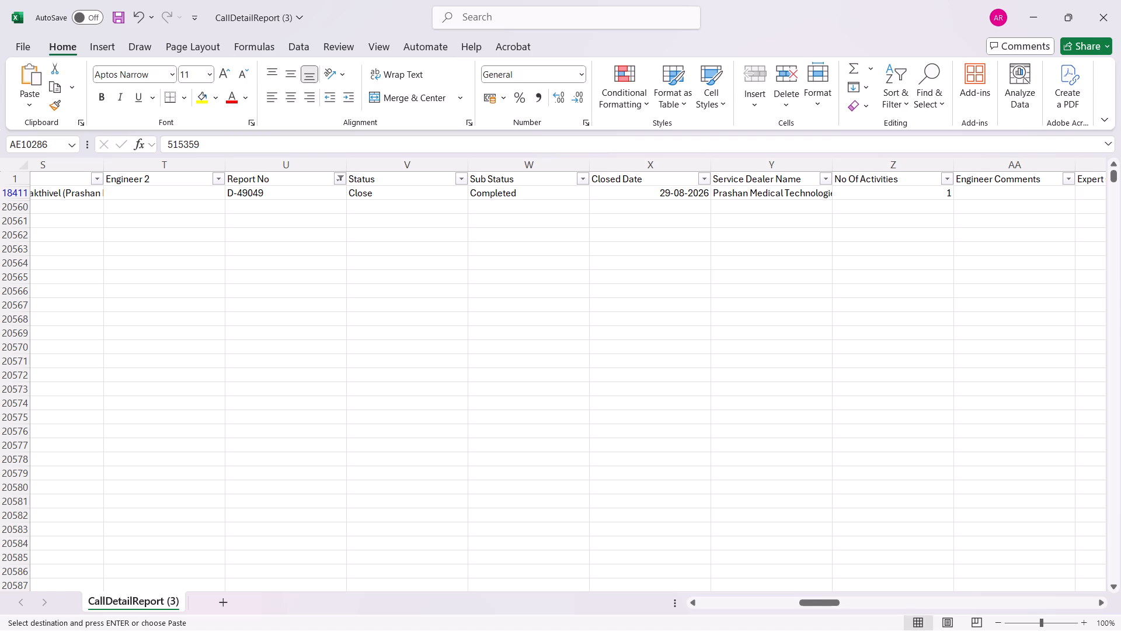
Examine the filtered D-49049 record's activity, serial number, model, account and call date columns.
{"action": "key", "text": "Left"}
{"action": "key", "text": "Left"}
{"action": "key", "text": "Left"}
{"action": "key", "text": "Left"}
{"action": "key", "text": "Left"}
{"action": "key", "text": "Left"}
{"action": "key", "text": "Left"}
{"action": "key", "text": "Left"}
{"action": "key", "text": "Left"}
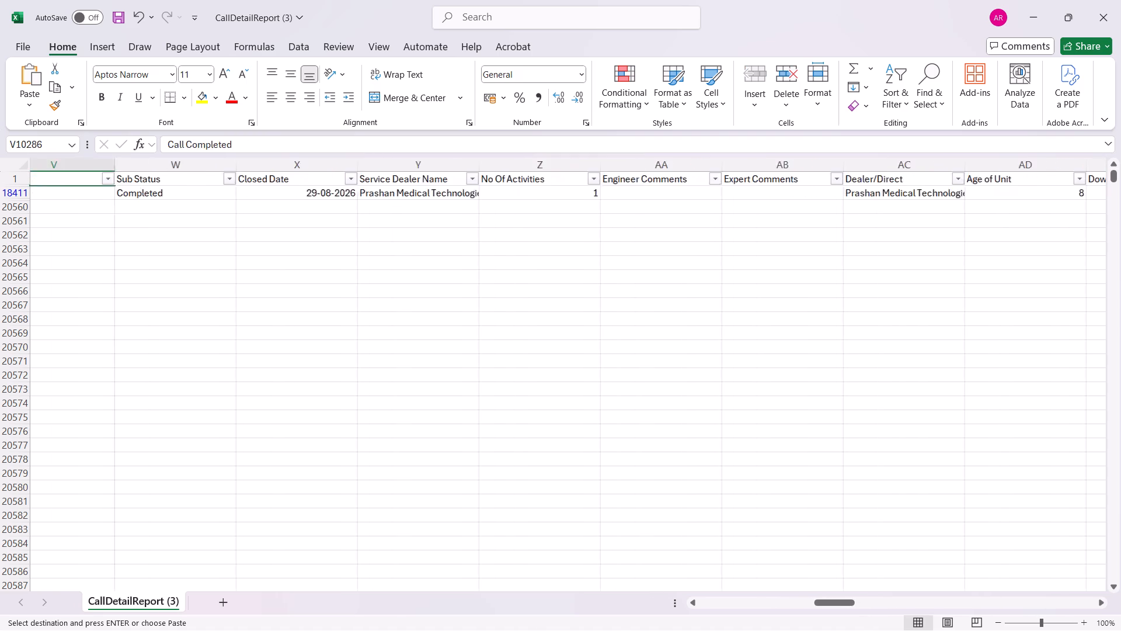
{"action": "key", "text": "Left"}
{"action": "key", "text": "Left"}
{"action": "key", "text": "Left"}
{"action": "key", "text": "Left"}
{"action": "key", "text": "Left"}
{"action": "key", "text": "Left"}
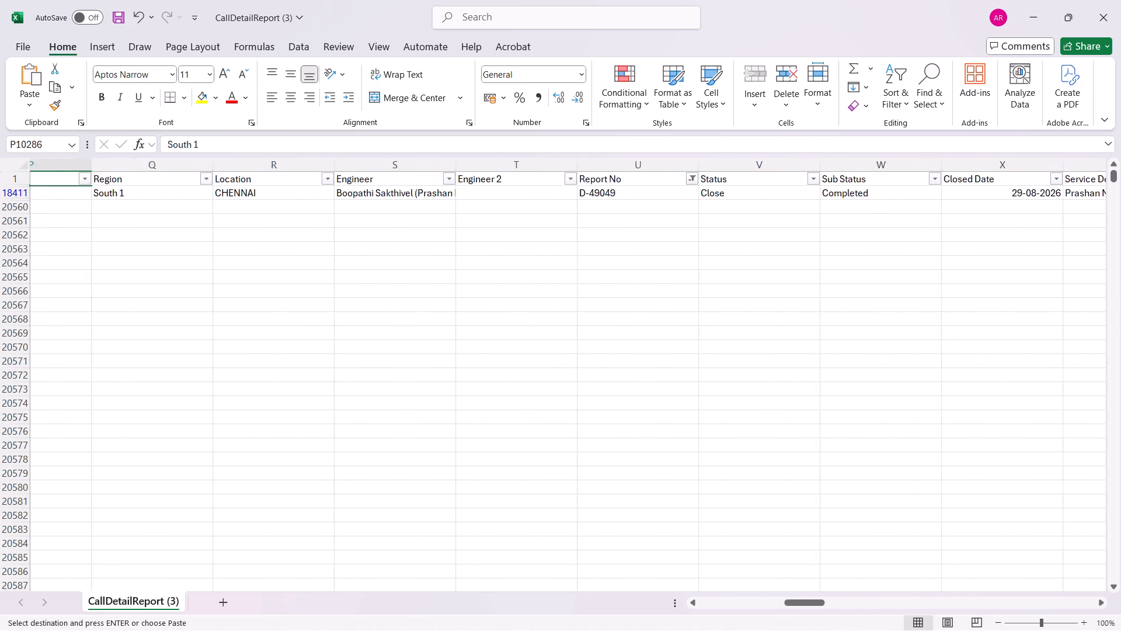
{"action": "key", "text": "Left"}
{"action": "key", "text": "Left"}
{"action": "key", "text": "Left"}
{"action": "key", "text": "Left"}
{"action": "key", "text": "Left"}
{"action": "key", "text": "Left"}
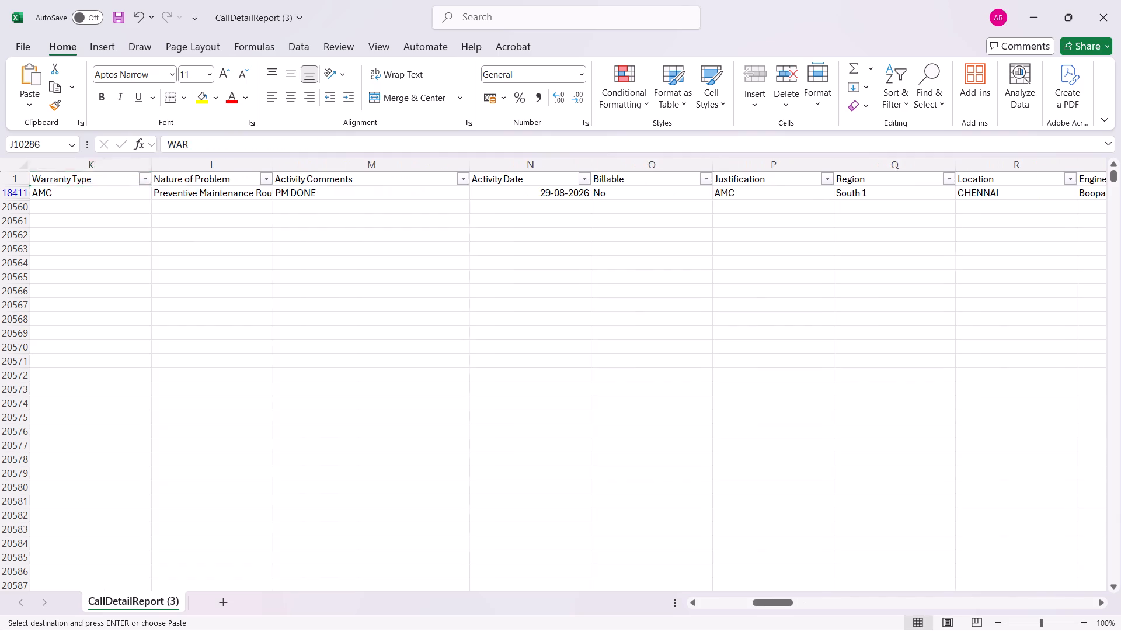
{"action": "key", "text": "Left"}
{"action": "key", "text": "Left"}
{"action": "key", "text": "Left"}
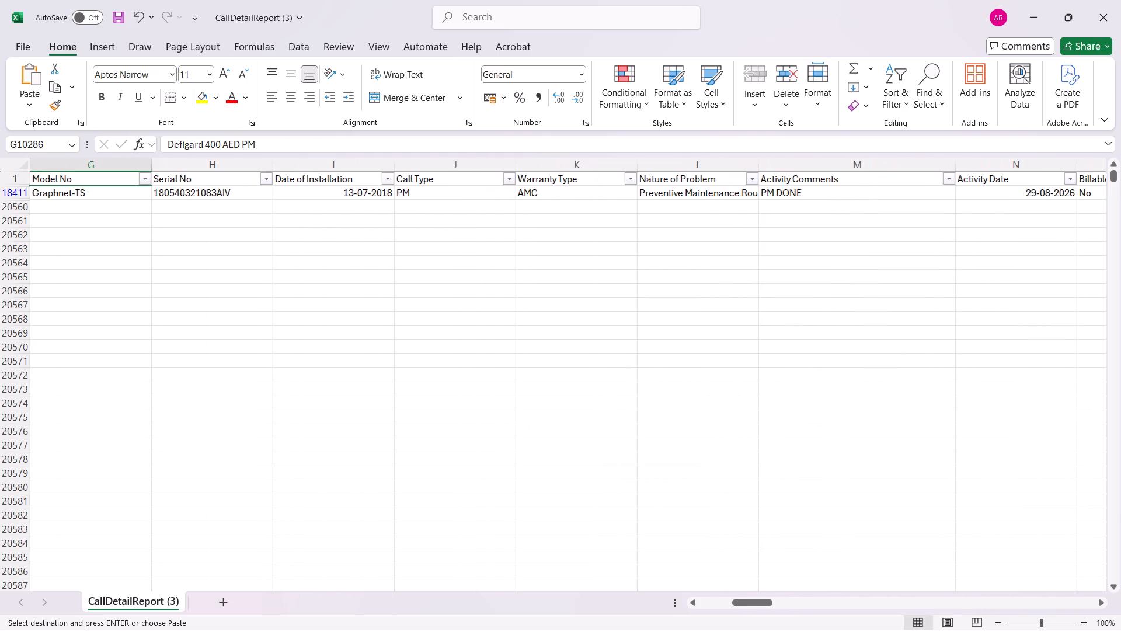
{"action": "key", "text": "Left"}
{"action": "key", "text": "Left"}
{"action": "key", "text": "Left"}
{"action": "key", "text": "Left"}
{"action": "key", "text": "Left"}
{"action": "key", "text": "Left"}
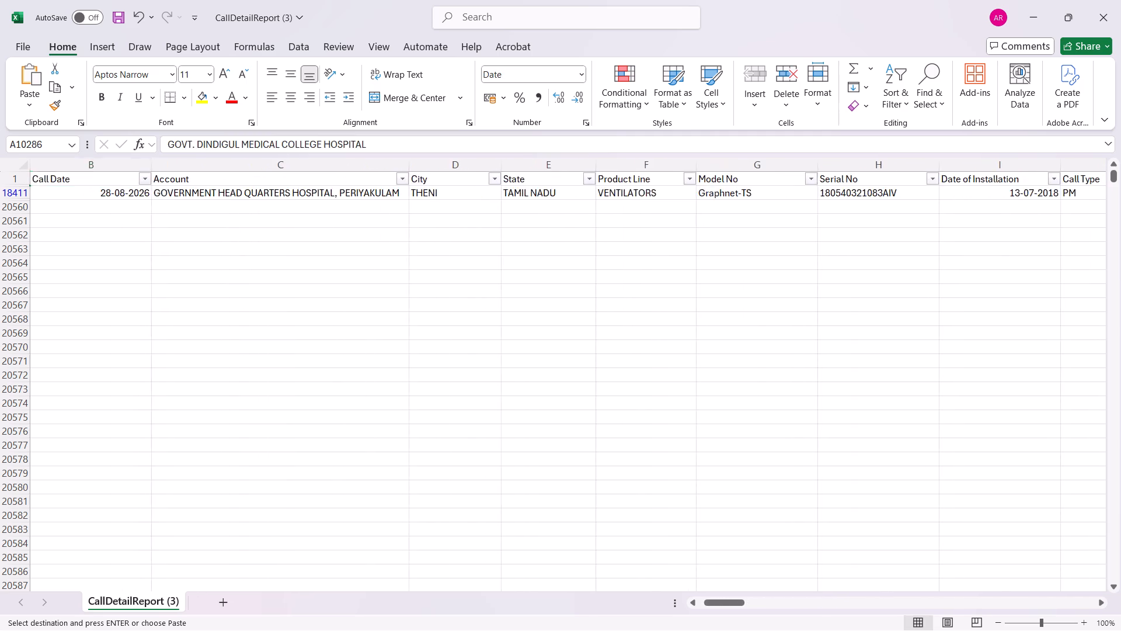
Check the docket number, account and serial number of the filtered D-49049 record.
{"action": "key", "text": "Left"}
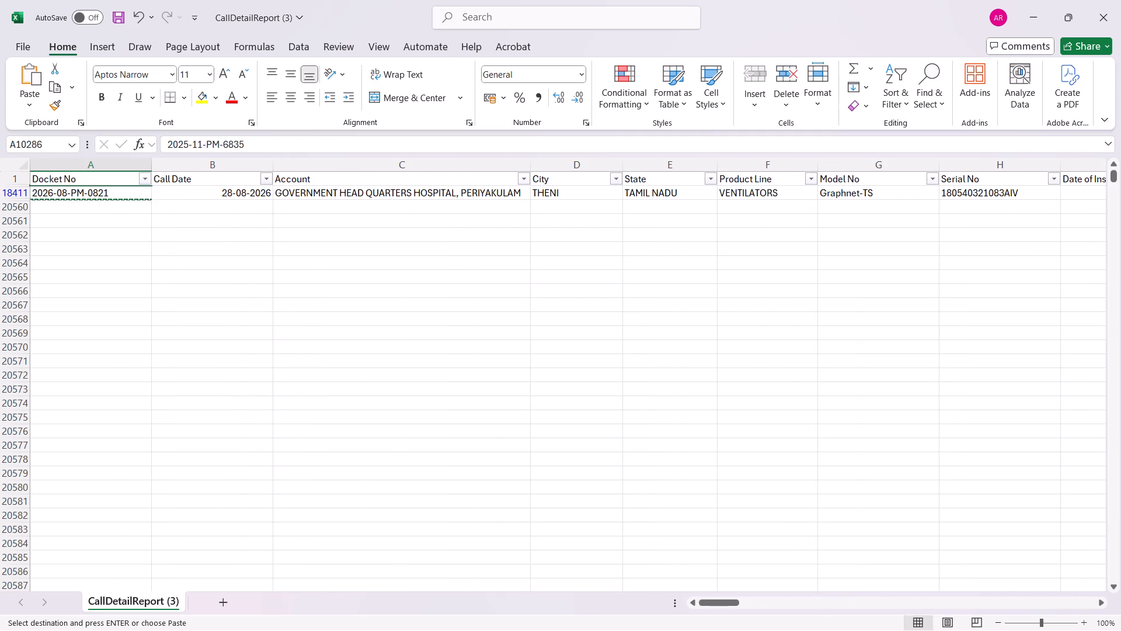
{"action": "key", "text": "Left"}
{"action": "key", "text": "Left"}
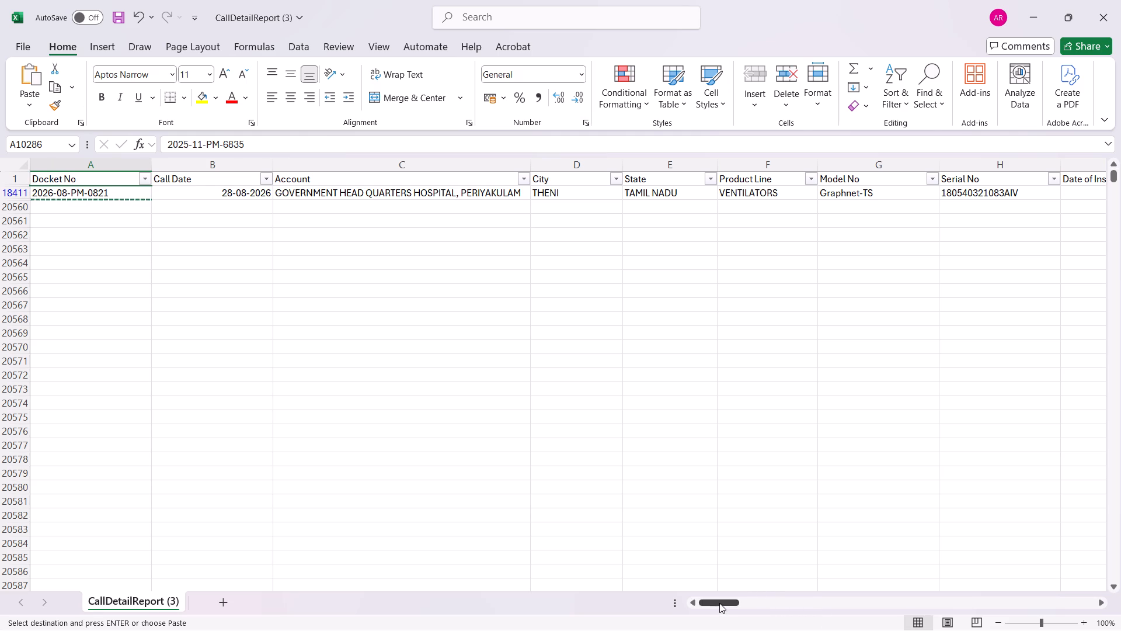
Filter the Report No column of the call detail report to D-49048.
{"action": "left_click_drag", "start_coordinate": [719, 603], "coordinate": [852, 583]}
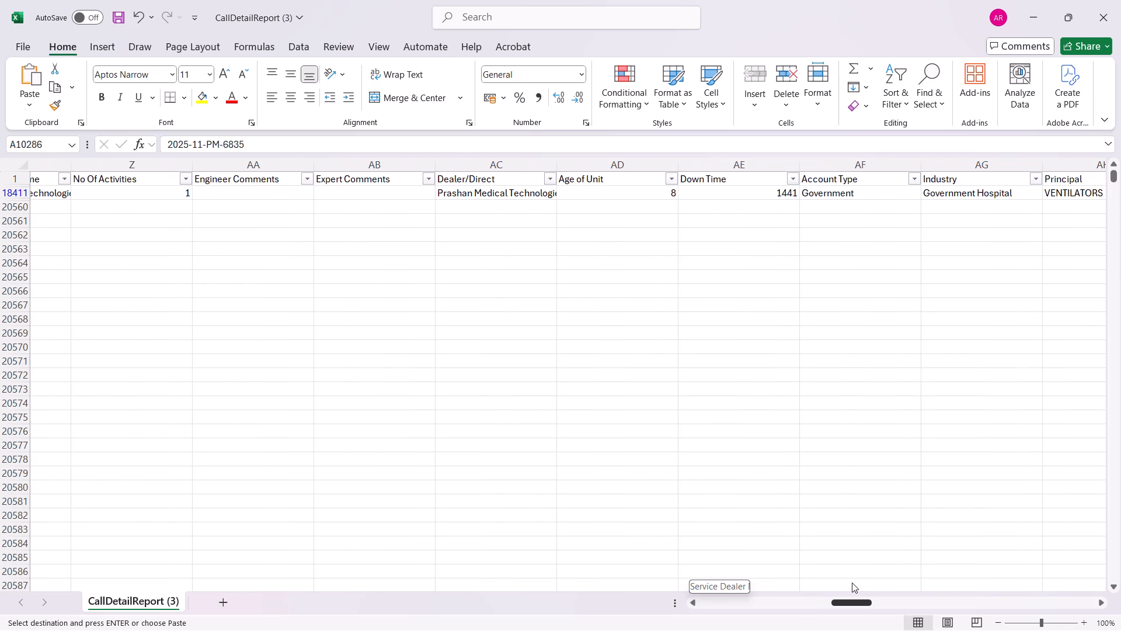
{"action": "left_click_drag", "start_coordinate": [852, 583], "coordinate": [894, 574]}
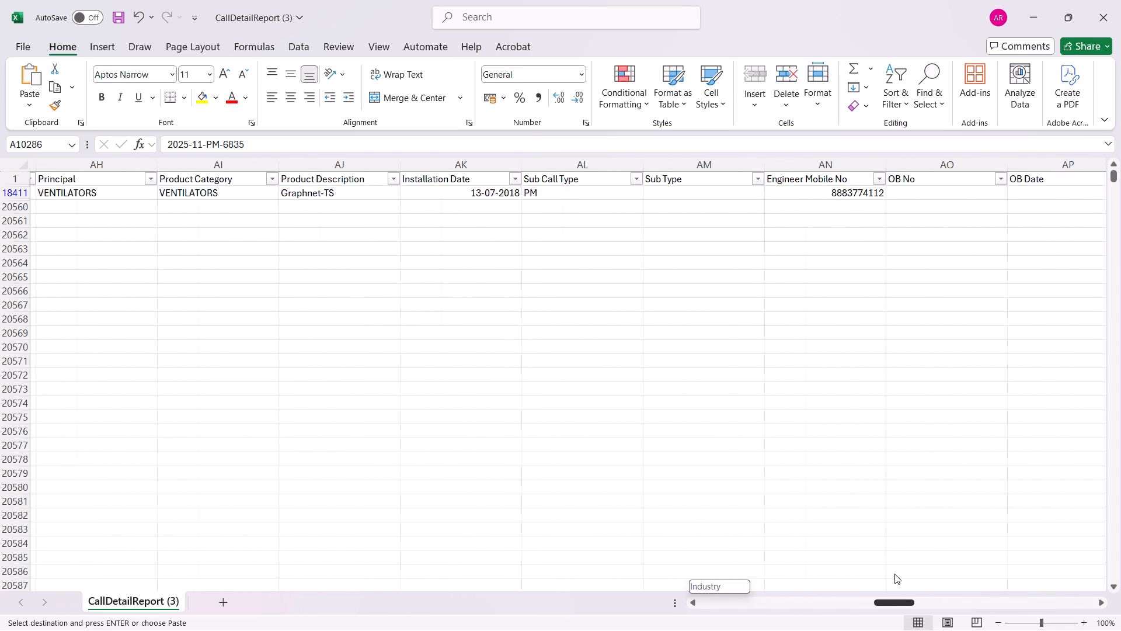
{"action": "left_click_drag", "start_coordinate": [894, 574], "coordinate": [810, 598]}
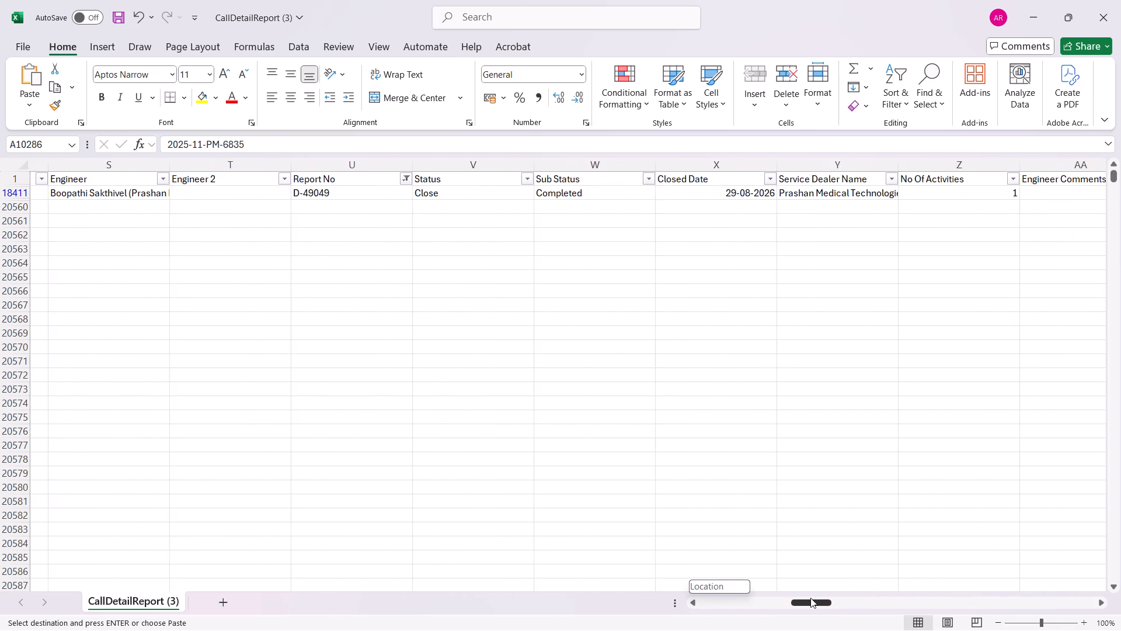
{"action": "left_click_drag", "start_coordinate": [810, 598], "coordinate": [807, 599]}
{"action": "left_click", "coordinate": [626, 180]}
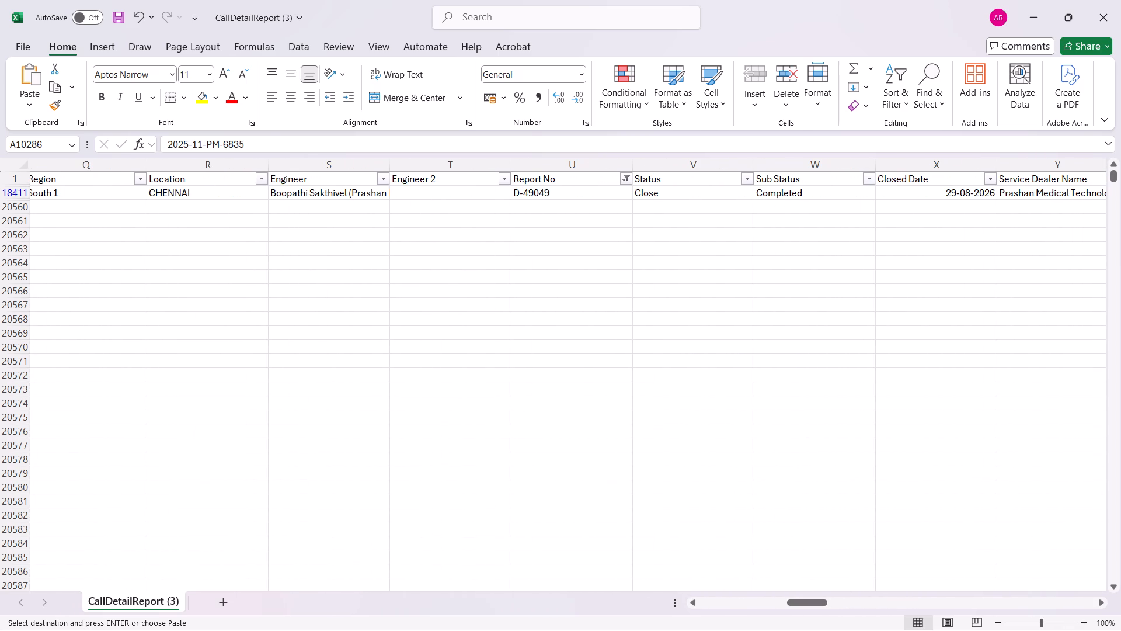
{"action": "left_click", "coordinate": [525, 351]}
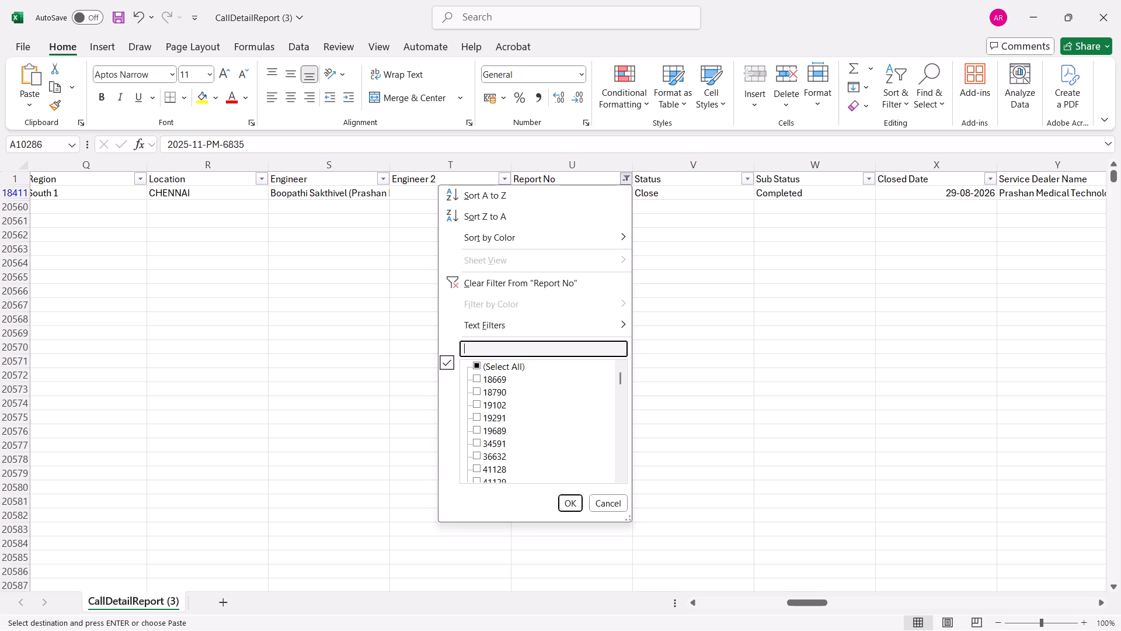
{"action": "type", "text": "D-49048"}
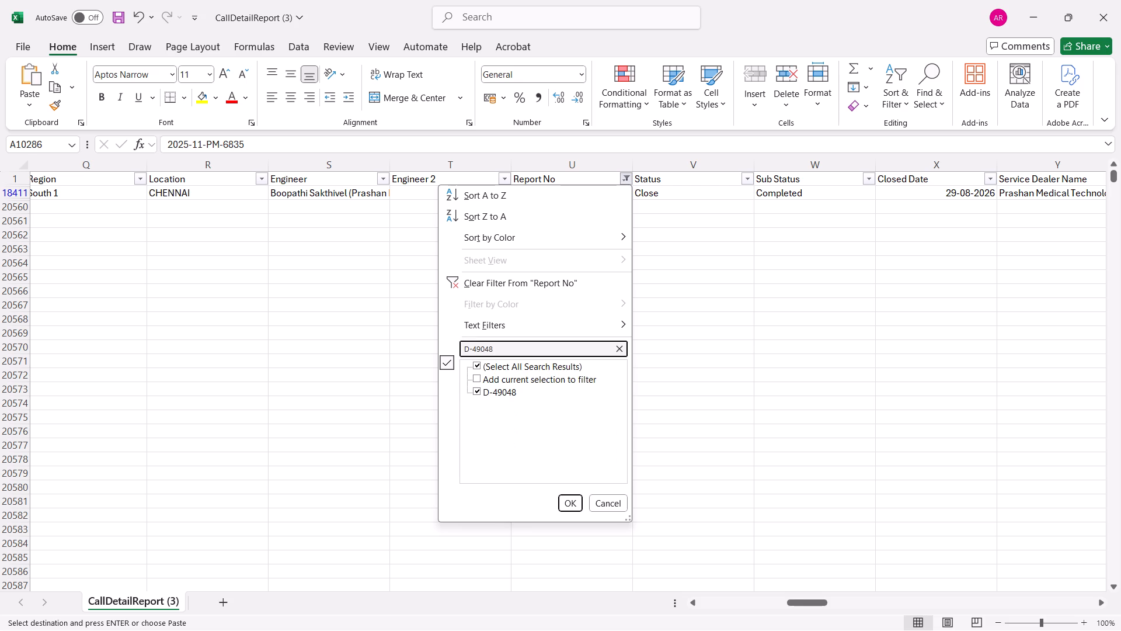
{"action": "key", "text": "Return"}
Examine the D-49048 record's docket number, call date, account, model and serial number.
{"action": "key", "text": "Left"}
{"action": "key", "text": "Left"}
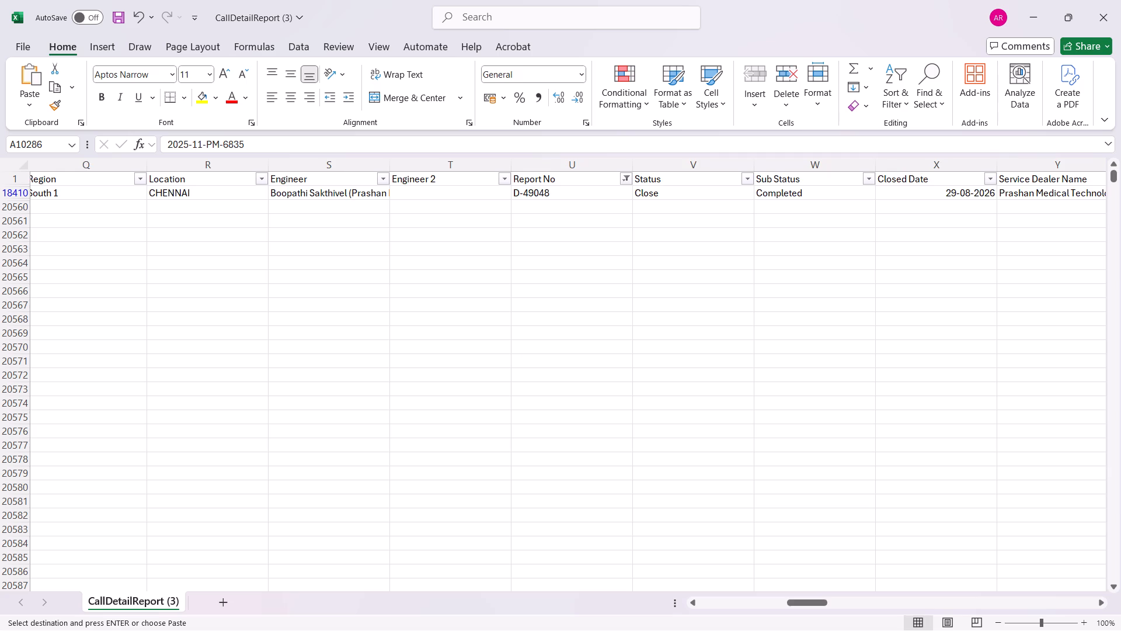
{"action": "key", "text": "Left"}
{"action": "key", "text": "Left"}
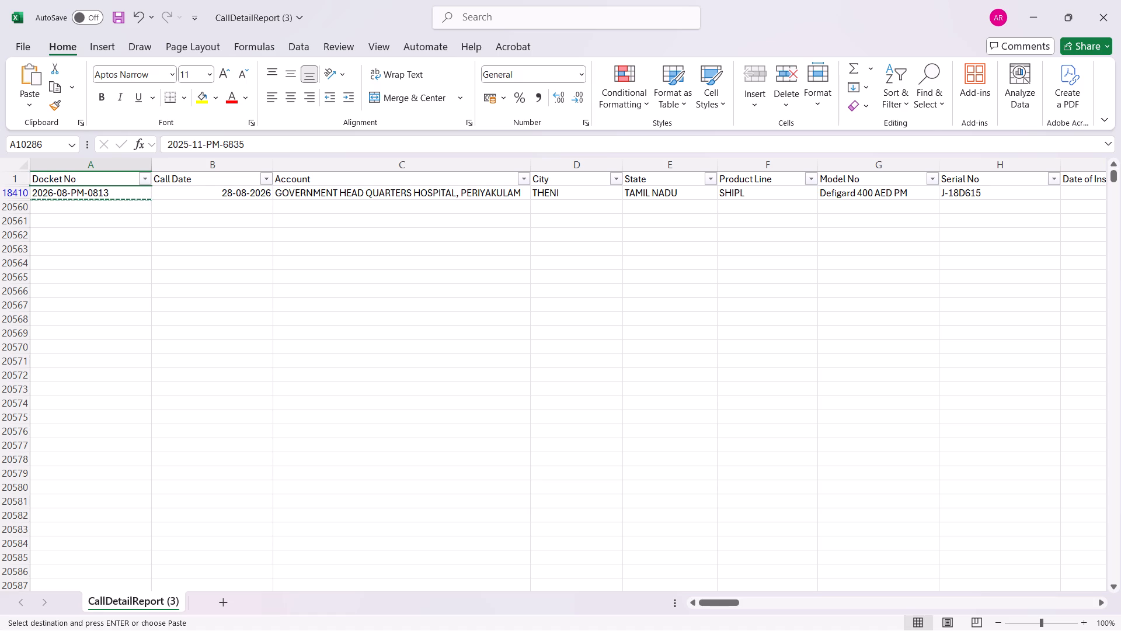
Change the Report No filter of the call detail report to D-49047.
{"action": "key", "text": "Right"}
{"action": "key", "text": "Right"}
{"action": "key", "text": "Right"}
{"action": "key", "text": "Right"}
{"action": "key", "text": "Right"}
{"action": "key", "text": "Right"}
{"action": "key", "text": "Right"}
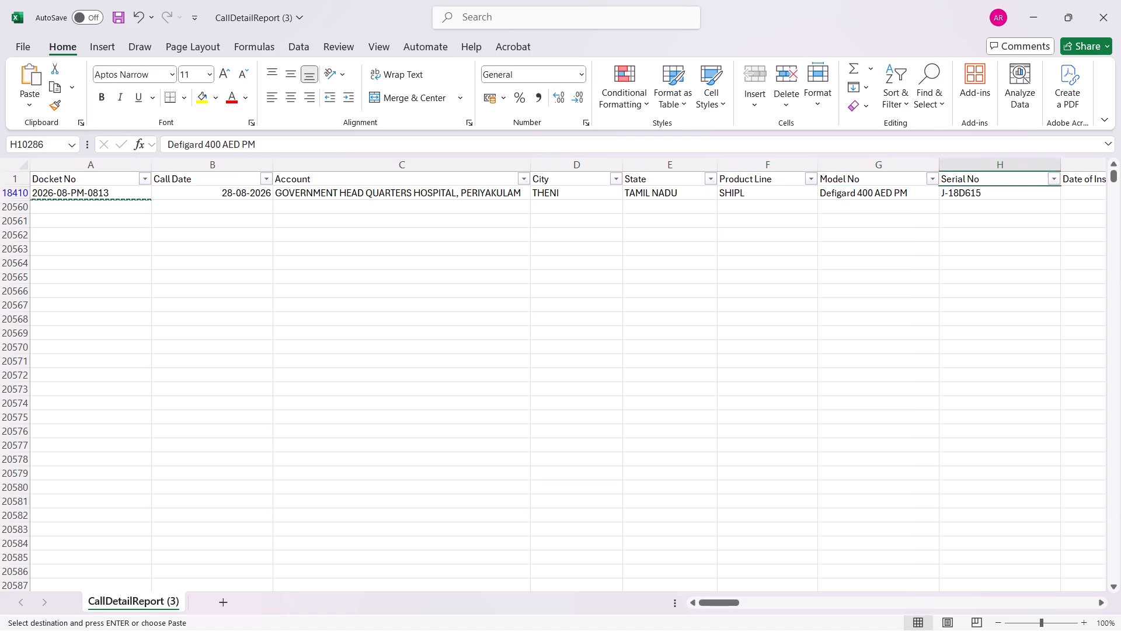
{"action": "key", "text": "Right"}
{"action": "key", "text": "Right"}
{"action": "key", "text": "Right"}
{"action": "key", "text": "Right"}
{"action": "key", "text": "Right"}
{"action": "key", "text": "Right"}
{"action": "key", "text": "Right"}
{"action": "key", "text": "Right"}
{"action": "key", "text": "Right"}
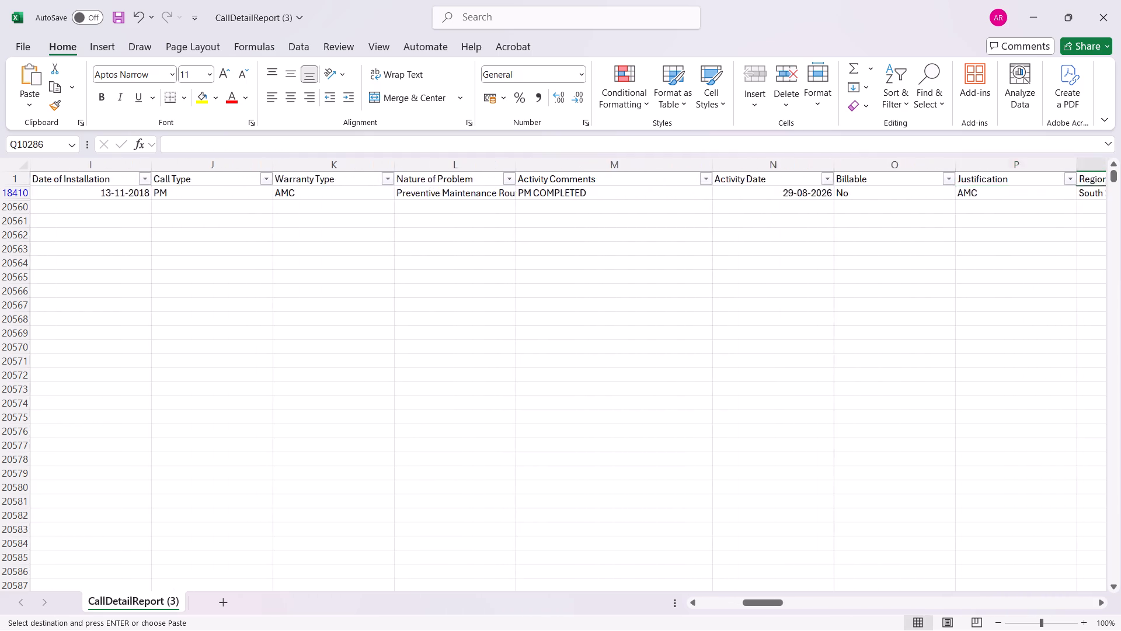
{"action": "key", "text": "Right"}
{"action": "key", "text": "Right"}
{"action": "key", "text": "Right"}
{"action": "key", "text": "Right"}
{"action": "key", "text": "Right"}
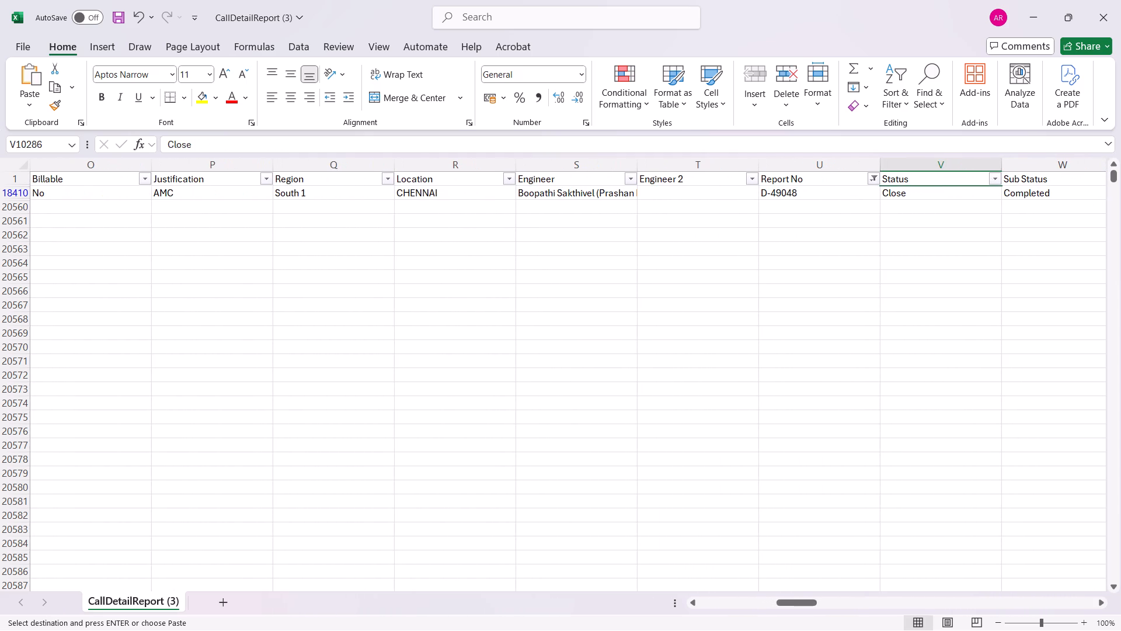
{"action": "left_click", "coordinate": [872, 178]}
{"action": "left_click", "coordinate": [753, 346]}
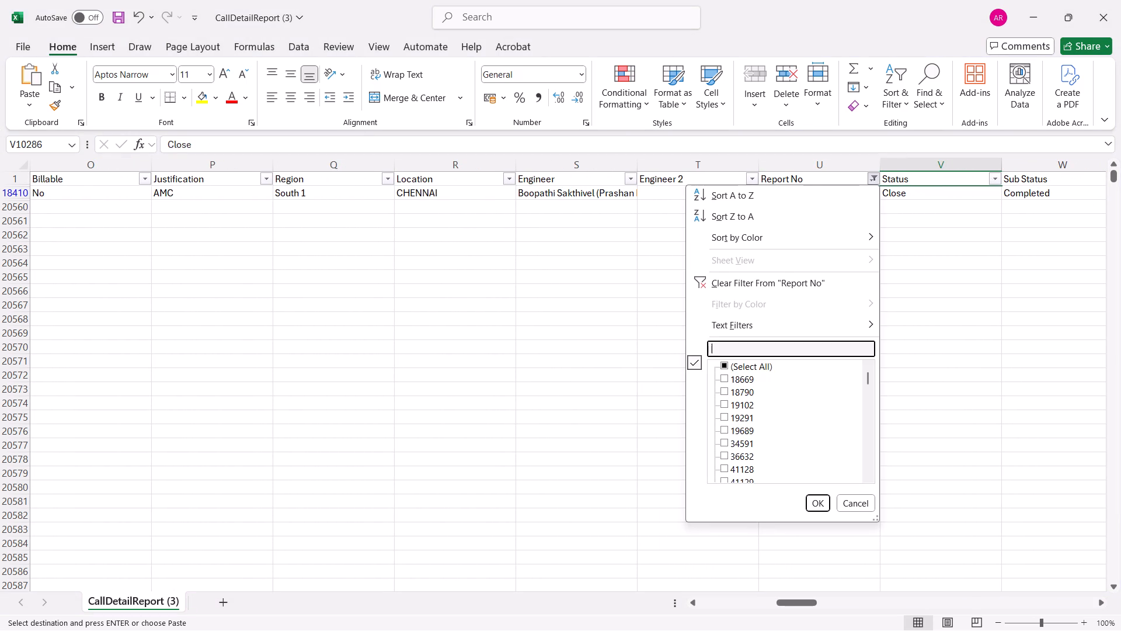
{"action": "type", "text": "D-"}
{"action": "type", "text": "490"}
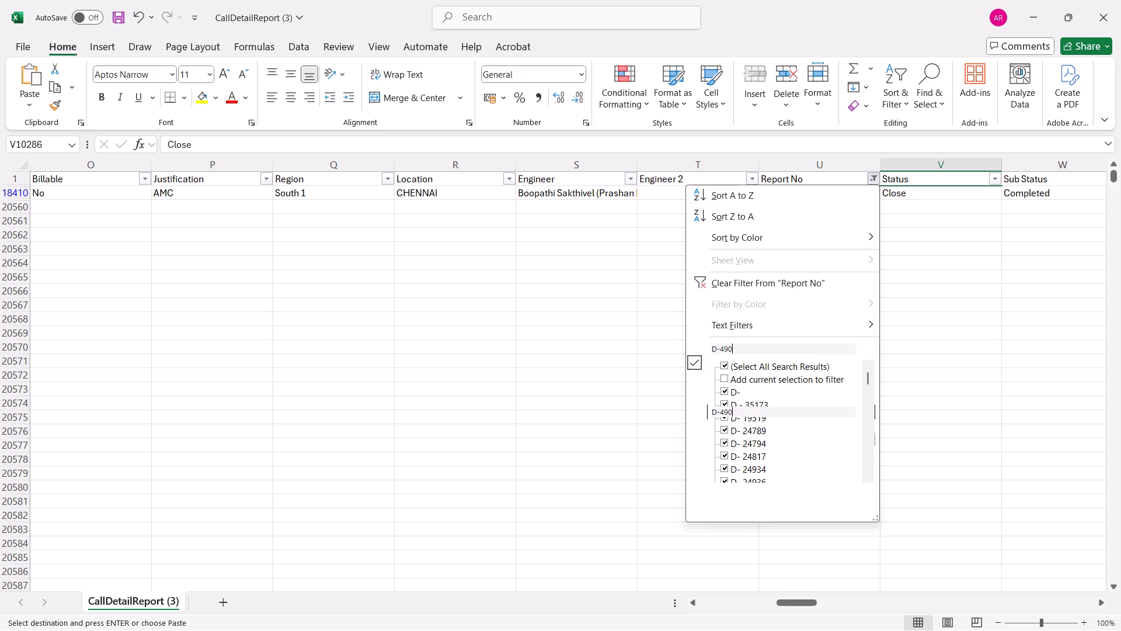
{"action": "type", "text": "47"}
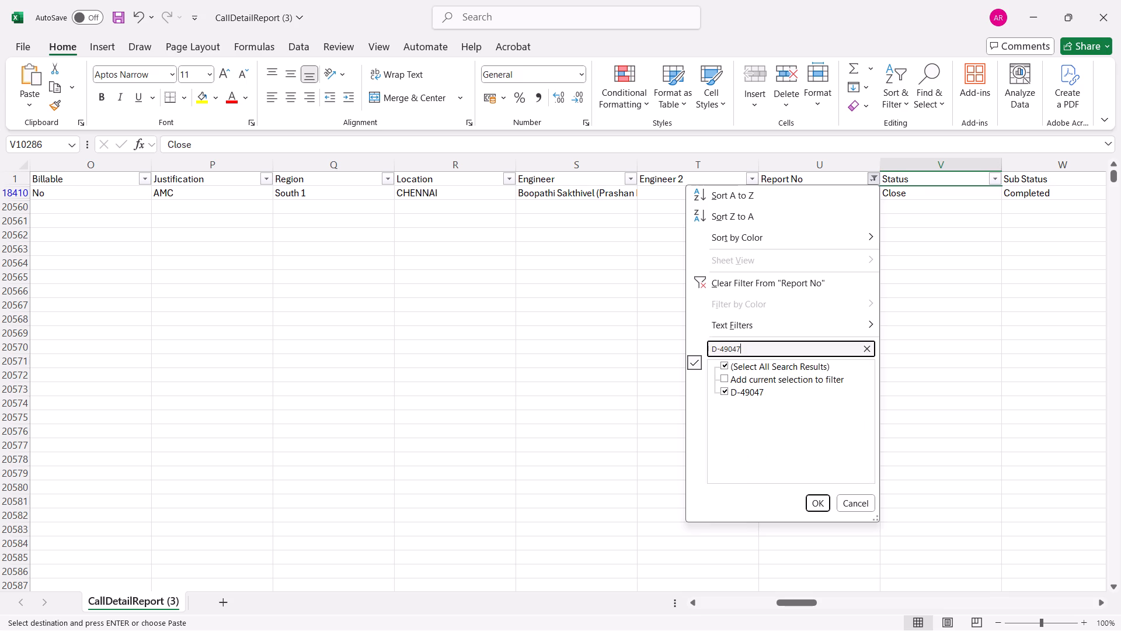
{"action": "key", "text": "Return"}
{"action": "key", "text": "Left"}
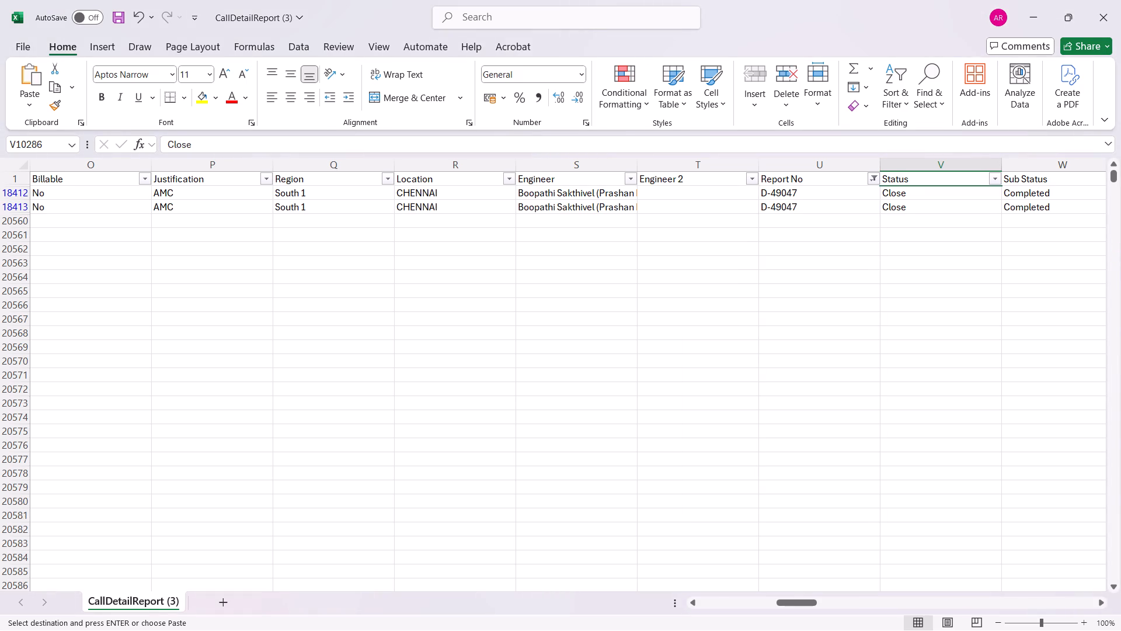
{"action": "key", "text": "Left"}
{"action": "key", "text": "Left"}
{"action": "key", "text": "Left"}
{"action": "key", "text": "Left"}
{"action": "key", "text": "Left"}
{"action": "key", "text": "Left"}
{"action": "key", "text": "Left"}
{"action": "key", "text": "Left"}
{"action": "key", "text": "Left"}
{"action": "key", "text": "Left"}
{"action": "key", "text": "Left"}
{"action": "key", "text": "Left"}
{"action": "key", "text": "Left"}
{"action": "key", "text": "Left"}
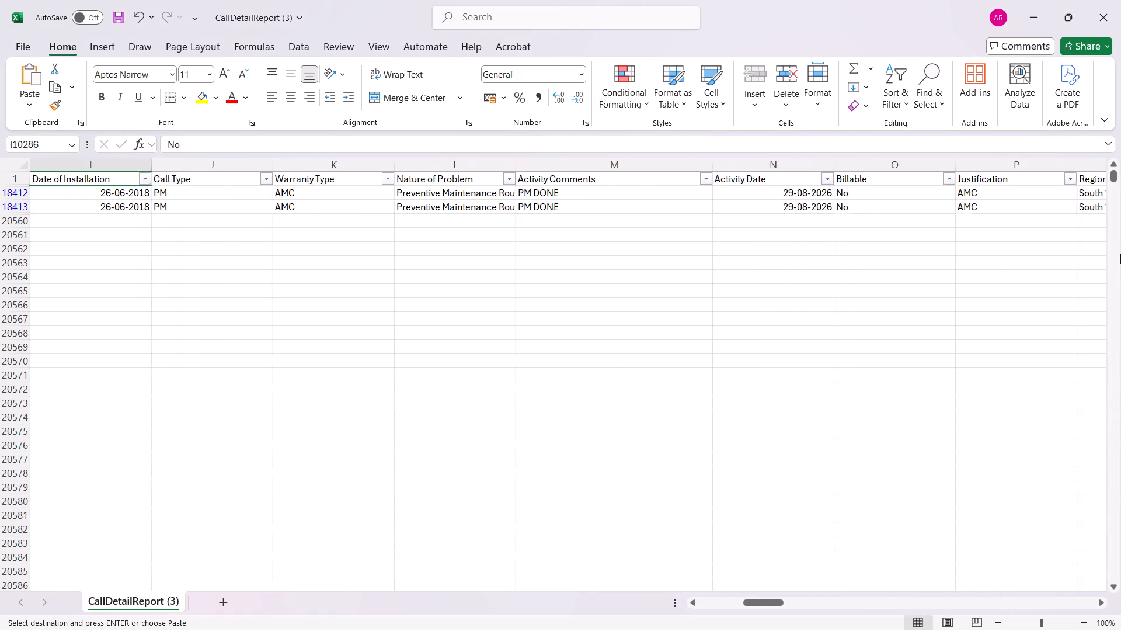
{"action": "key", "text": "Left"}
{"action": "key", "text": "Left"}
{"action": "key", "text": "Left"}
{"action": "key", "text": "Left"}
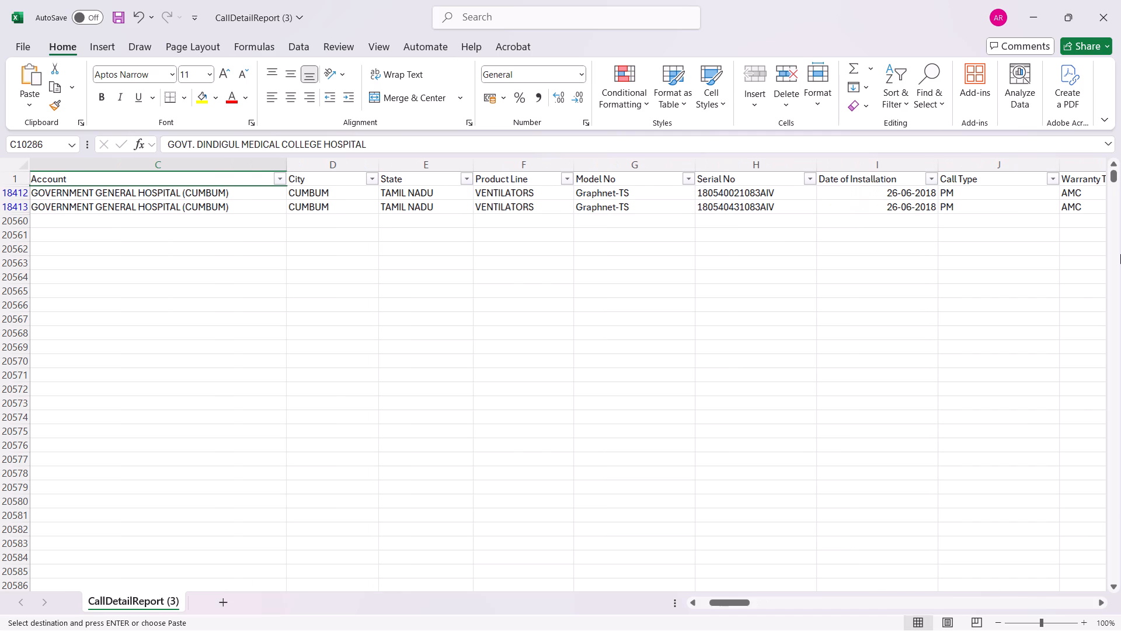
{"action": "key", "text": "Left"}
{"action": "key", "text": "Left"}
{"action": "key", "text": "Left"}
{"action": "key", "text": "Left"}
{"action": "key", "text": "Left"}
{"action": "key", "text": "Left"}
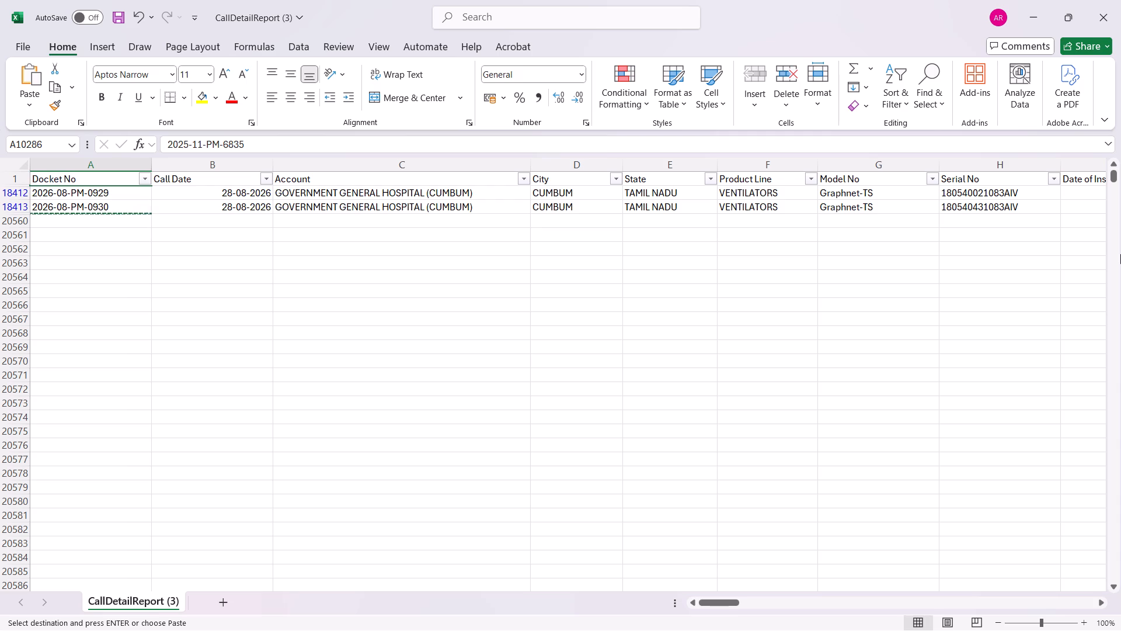
Change the Report No filter of the call detail report to D-49046.
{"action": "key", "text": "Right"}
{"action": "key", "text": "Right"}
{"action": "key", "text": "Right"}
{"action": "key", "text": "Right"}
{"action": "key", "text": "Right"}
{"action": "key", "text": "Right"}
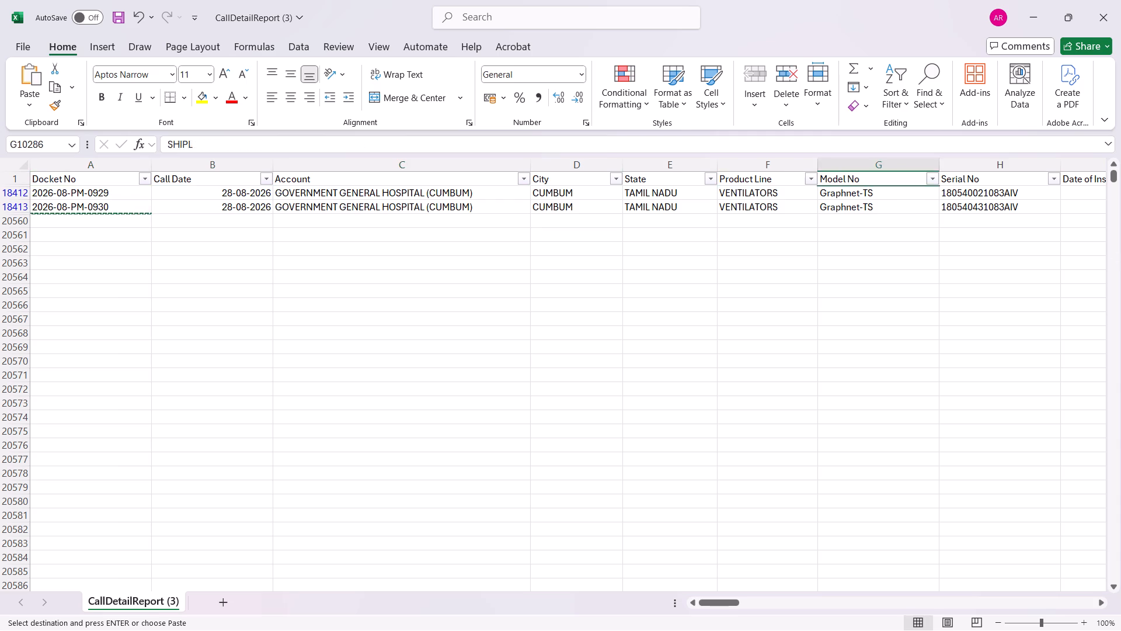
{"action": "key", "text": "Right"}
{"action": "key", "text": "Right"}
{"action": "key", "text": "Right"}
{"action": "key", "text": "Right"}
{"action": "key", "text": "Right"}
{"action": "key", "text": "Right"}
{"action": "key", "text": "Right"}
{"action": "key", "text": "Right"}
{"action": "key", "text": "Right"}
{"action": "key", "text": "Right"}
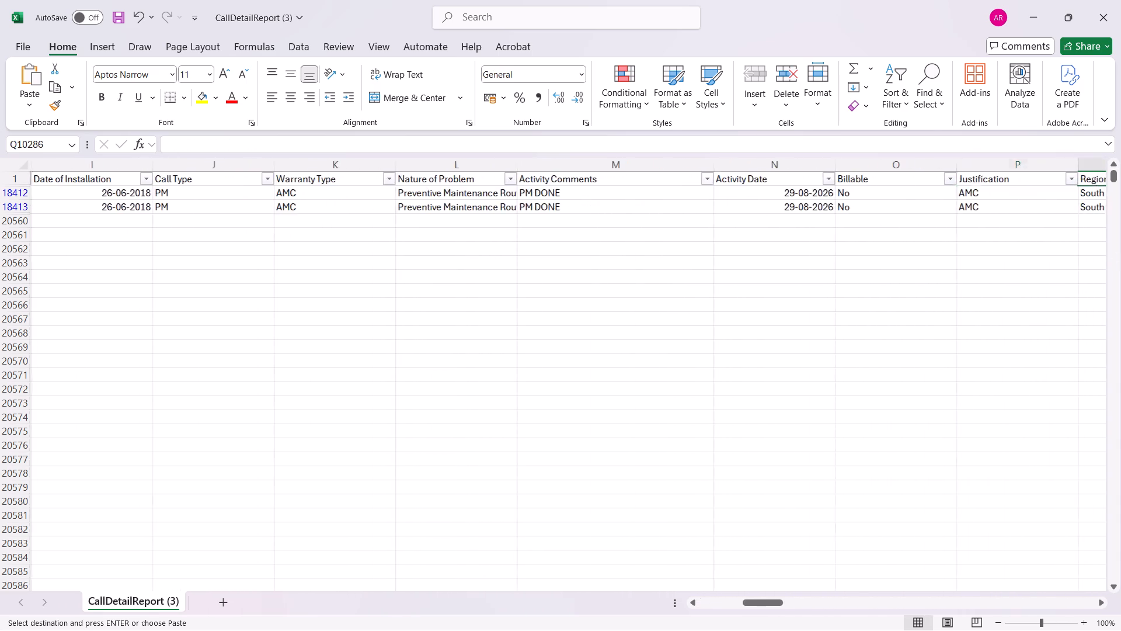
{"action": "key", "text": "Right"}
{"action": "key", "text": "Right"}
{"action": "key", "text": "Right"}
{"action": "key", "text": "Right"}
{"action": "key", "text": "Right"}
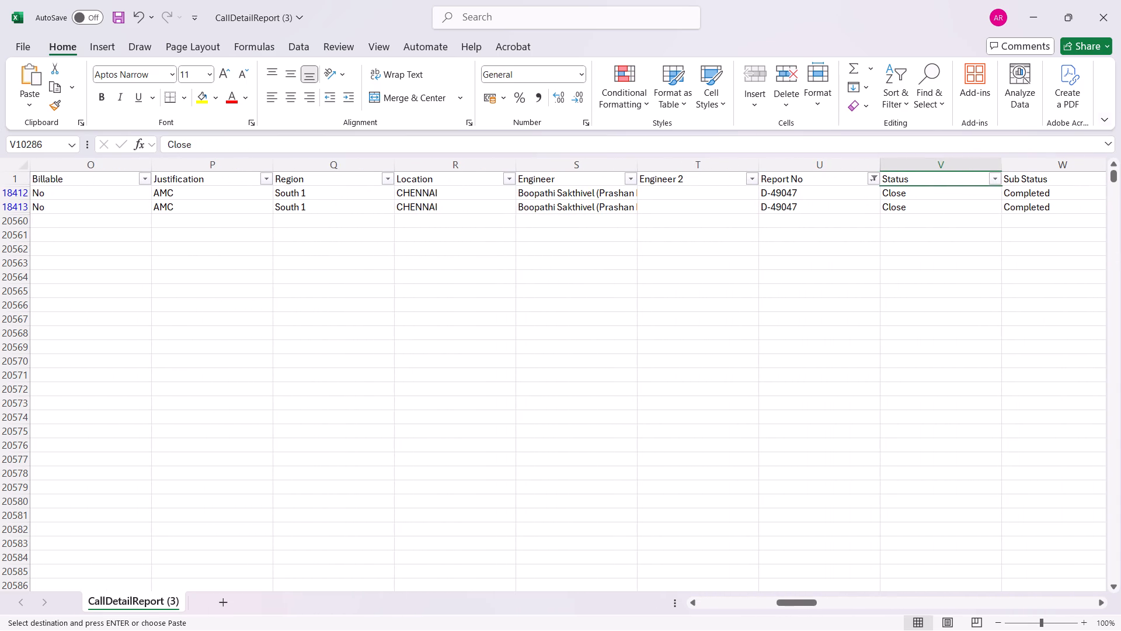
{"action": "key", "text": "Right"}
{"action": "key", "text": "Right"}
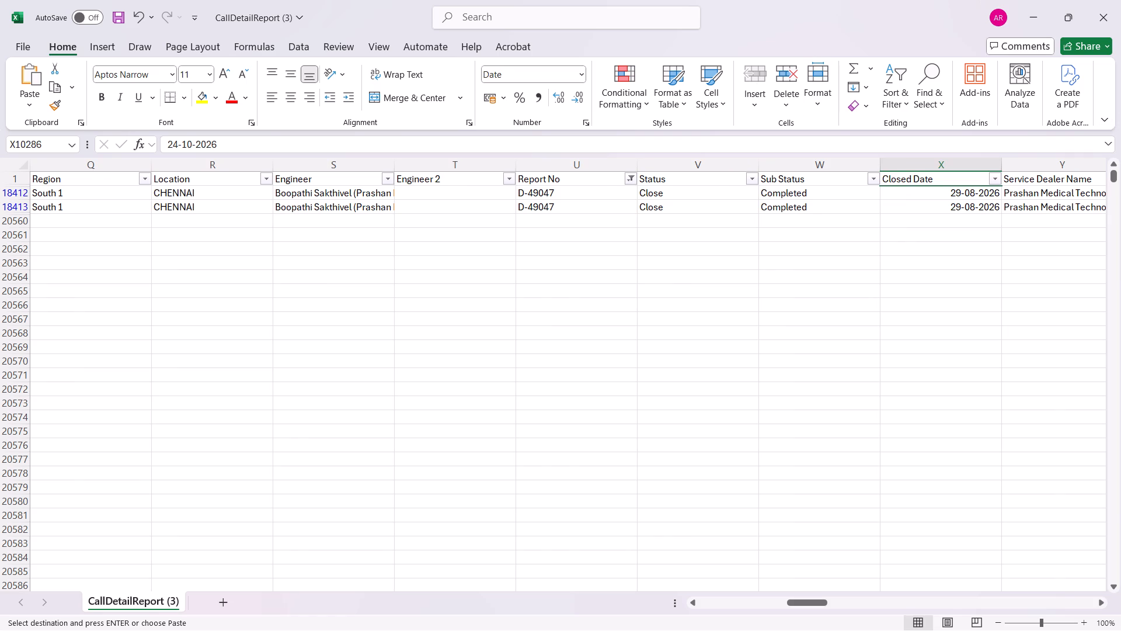
{"action": "left_click", "coordinate": [632, 178]}
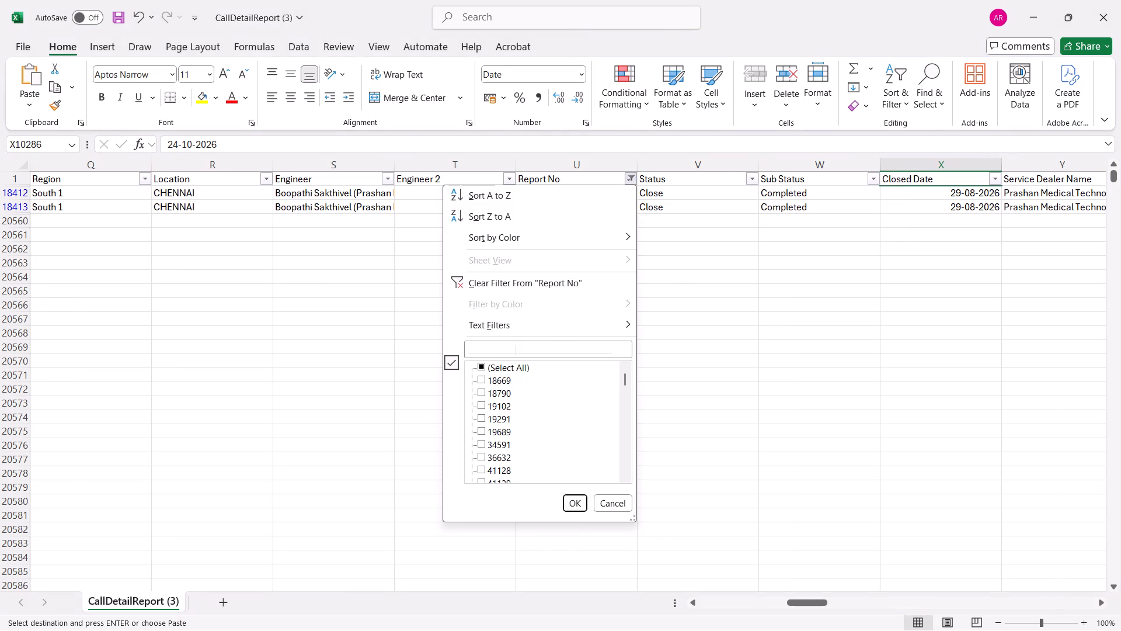
{"action": "left_click", "coordinate": [539, 351]}
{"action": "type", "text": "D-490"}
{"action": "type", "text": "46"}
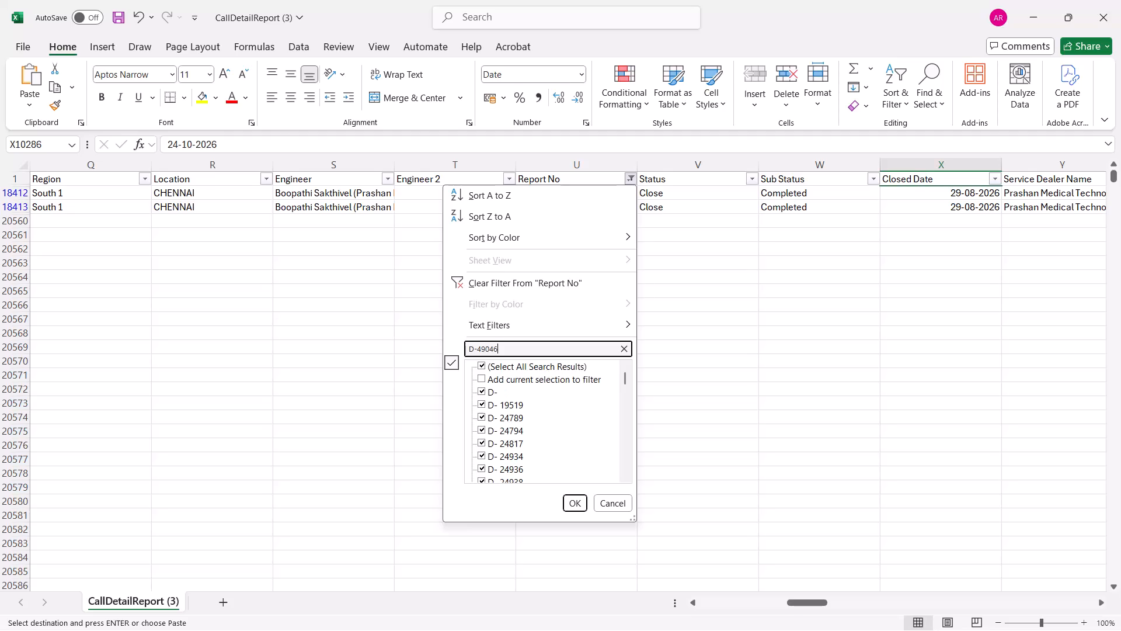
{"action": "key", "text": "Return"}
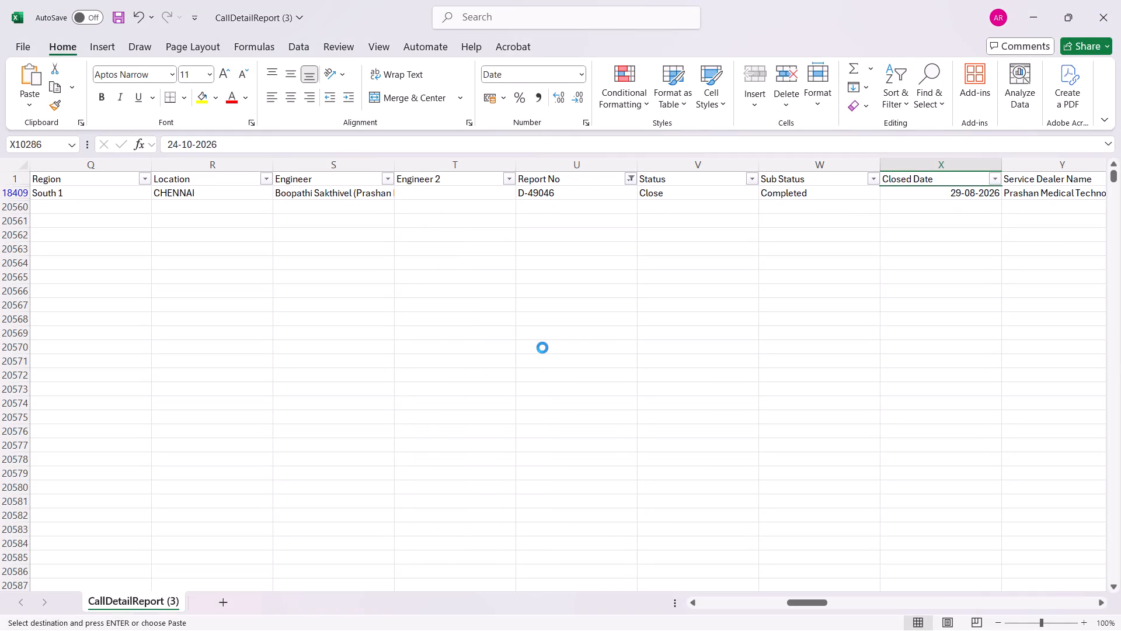
Examine the D-49046 record from its activity details back to account, model, serial number, call date and docket number.
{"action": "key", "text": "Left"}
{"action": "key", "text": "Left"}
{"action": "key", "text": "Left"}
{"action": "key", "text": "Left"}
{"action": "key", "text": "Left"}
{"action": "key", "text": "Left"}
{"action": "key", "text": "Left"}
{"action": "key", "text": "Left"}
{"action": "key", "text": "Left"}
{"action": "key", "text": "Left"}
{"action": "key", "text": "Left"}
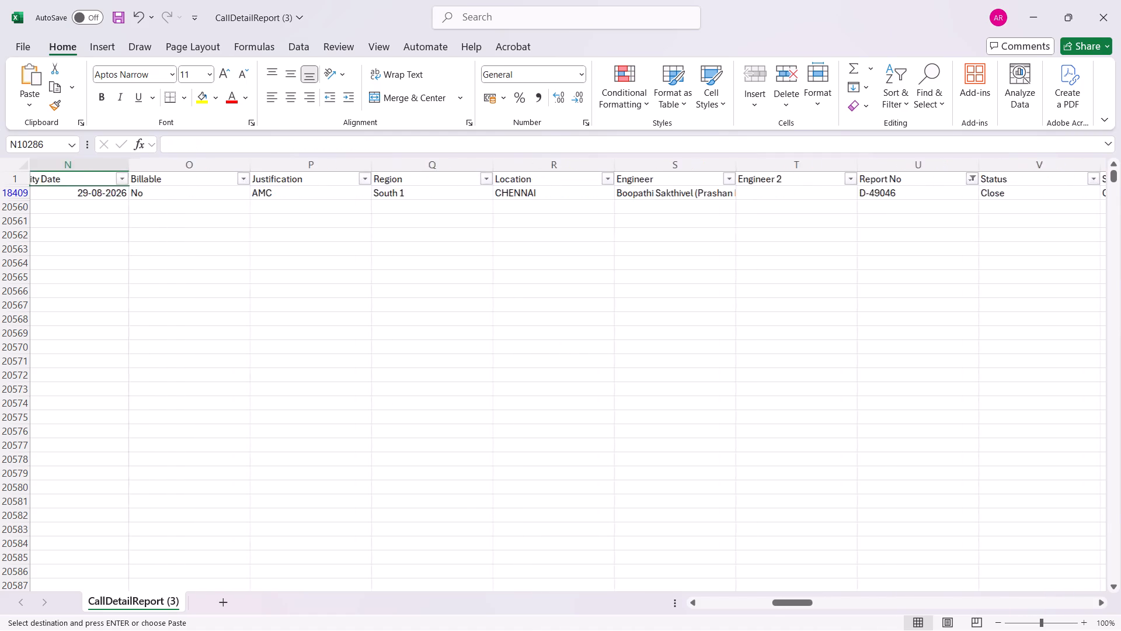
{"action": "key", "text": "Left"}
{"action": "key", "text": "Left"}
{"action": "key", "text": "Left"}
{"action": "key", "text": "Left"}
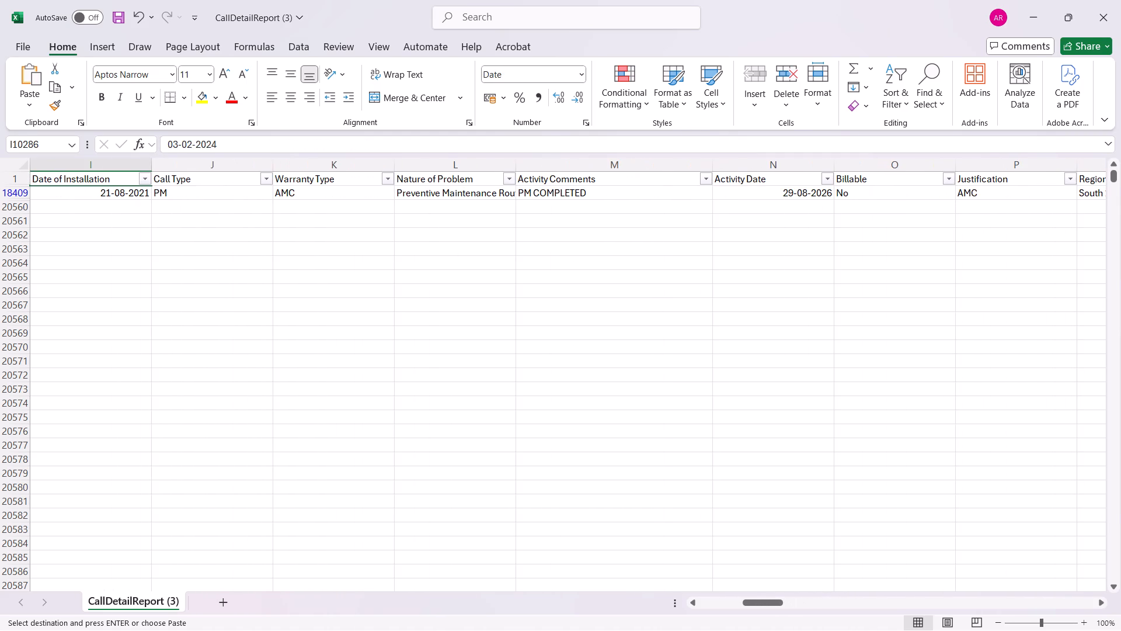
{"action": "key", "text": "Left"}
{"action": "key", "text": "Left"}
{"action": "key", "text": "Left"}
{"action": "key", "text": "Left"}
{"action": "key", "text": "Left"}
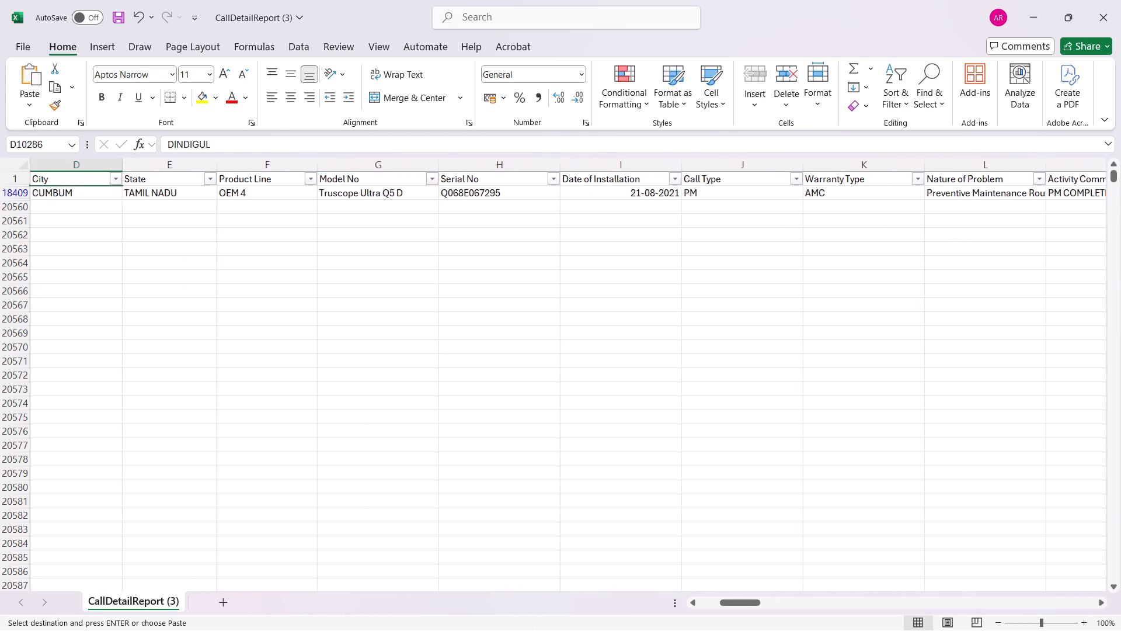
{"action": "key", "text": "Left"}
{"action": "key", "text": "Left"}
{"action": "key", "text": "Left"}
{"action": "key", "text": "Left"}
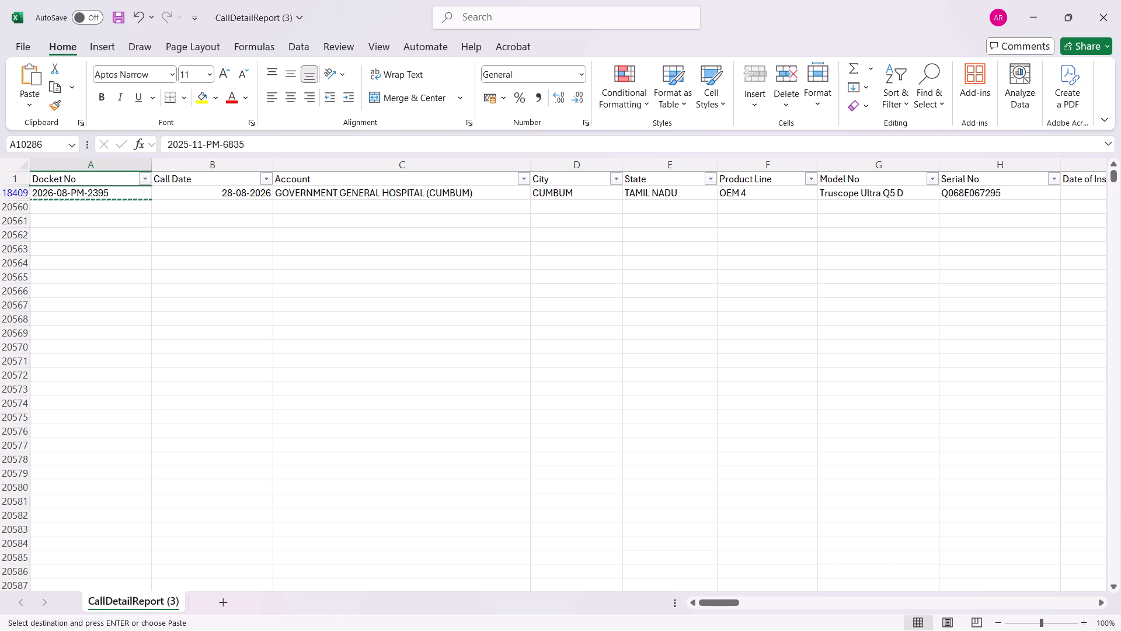
Change the Report No filter of the call detail report to D-49045.
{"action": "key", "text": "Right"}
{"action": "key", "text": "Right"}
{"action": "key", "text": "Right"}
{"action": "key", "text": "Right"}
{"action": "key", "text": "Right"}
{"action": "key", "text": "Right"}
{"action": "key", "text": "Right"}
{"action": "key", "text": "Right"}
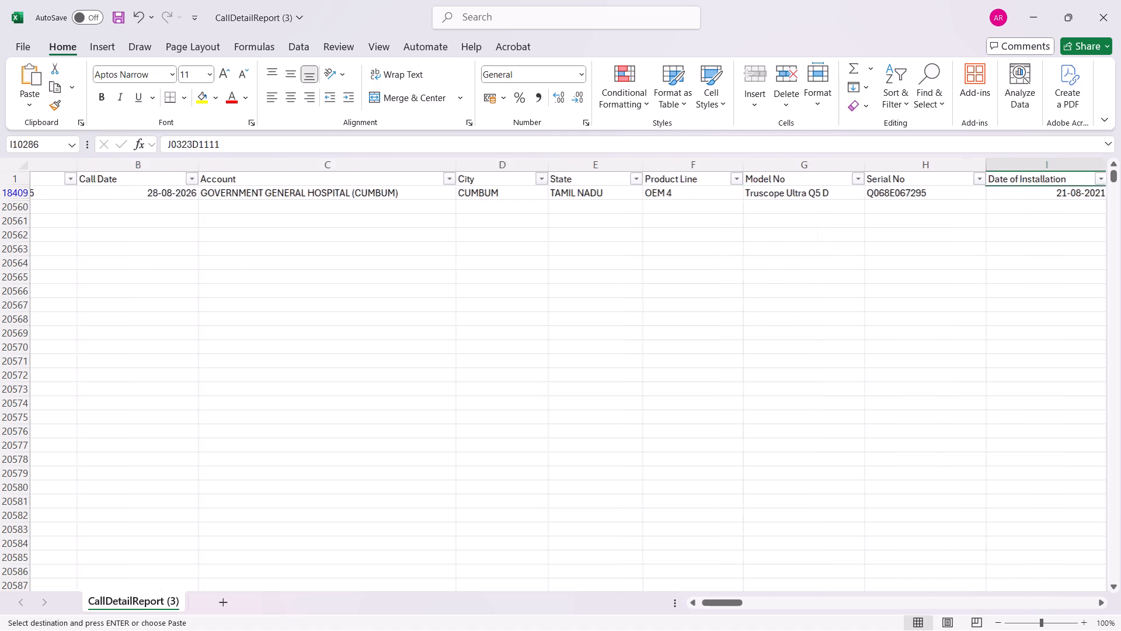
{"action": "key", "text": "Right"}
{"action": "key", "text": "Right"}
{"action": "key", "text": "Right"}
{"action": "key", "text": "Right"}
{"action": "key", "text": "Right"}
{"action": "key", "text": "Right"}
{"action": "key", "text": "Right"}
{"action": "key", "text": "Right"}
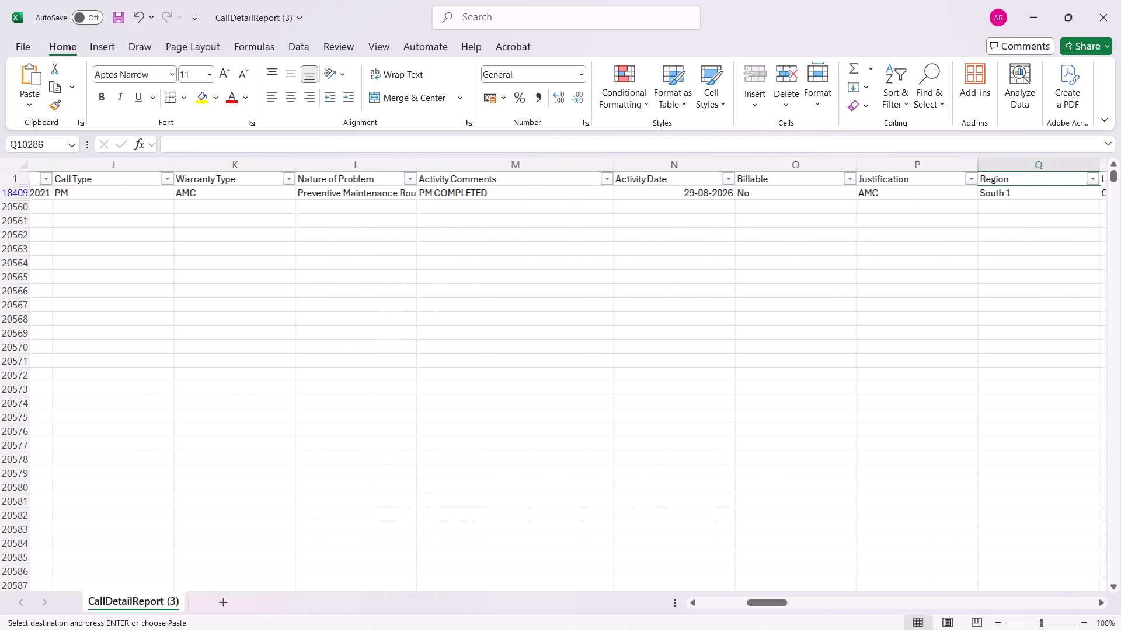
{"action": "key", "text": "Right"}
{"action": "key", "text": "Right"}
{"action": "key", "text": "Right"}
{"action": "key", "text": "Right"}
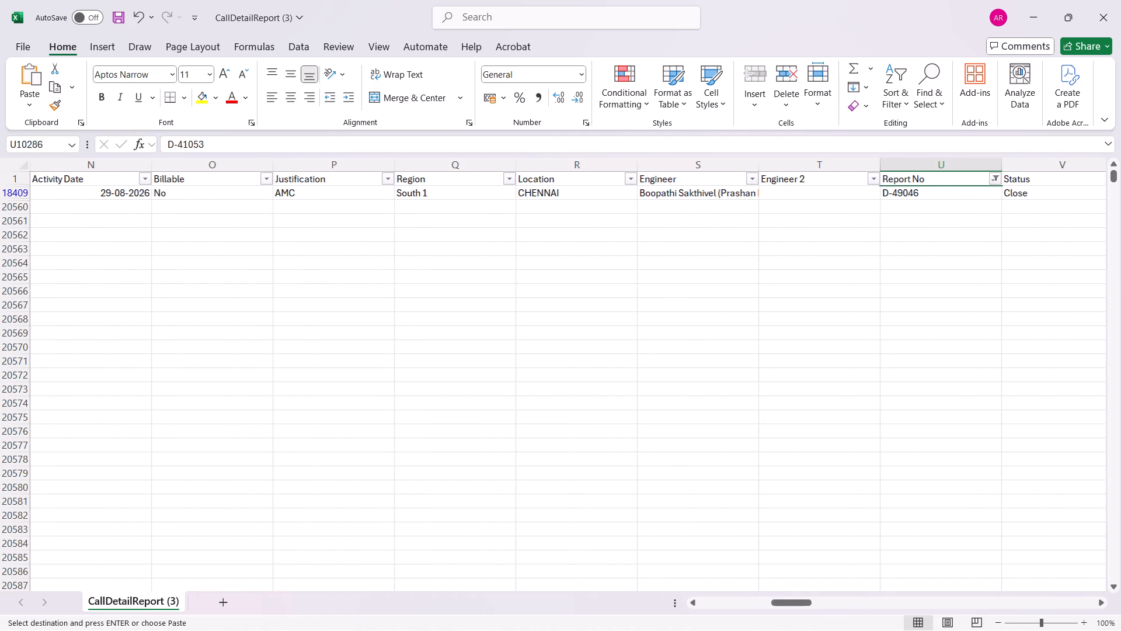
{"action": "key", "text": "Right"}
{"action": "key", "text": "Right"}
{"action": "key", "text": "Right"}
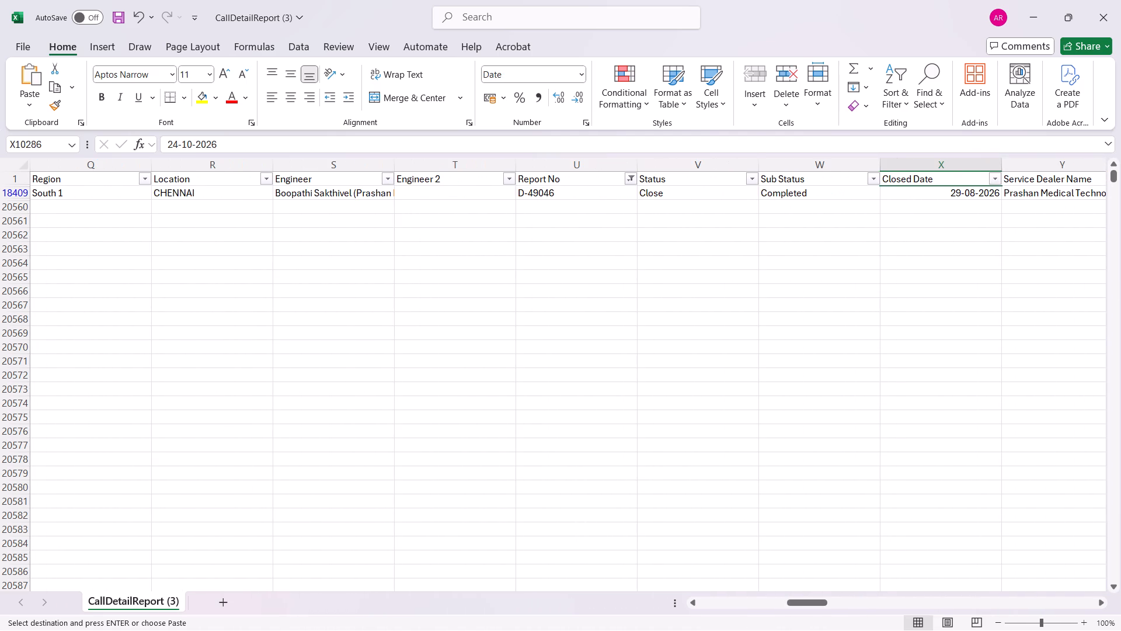
{"action": "left_click", "coordinate": [631, 177]}
{"action": "left_click", "coordinate": [509, 352]}
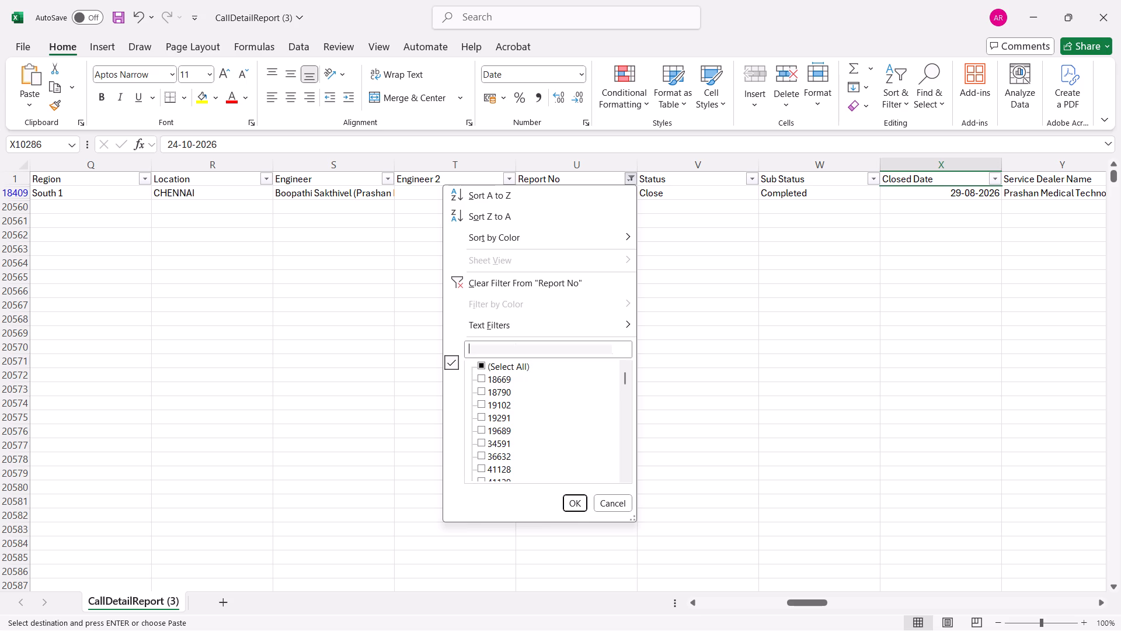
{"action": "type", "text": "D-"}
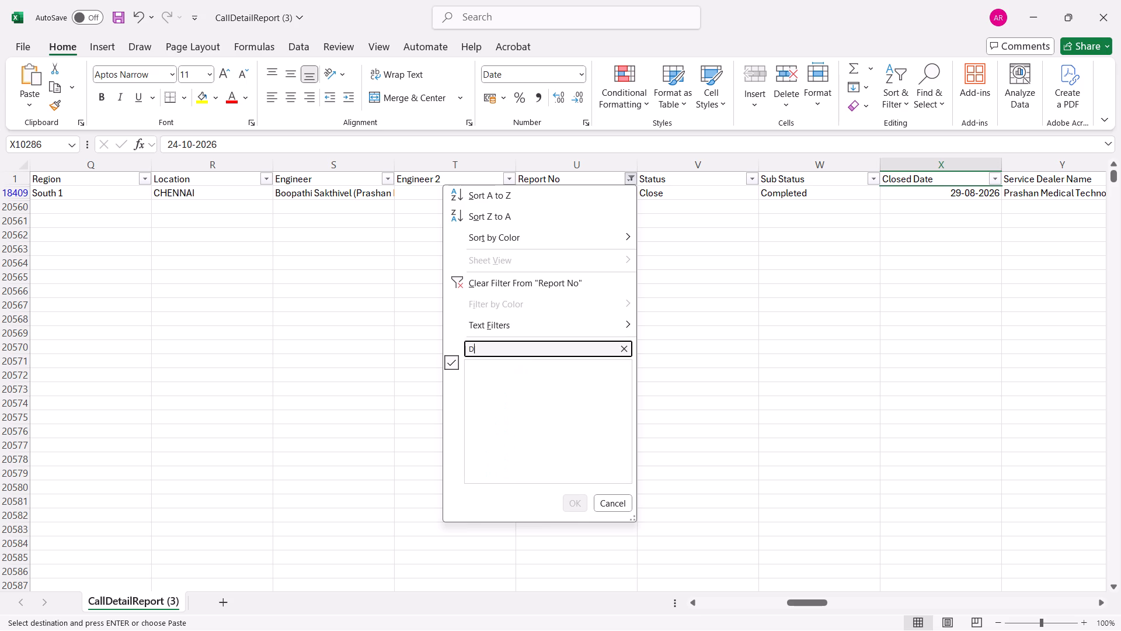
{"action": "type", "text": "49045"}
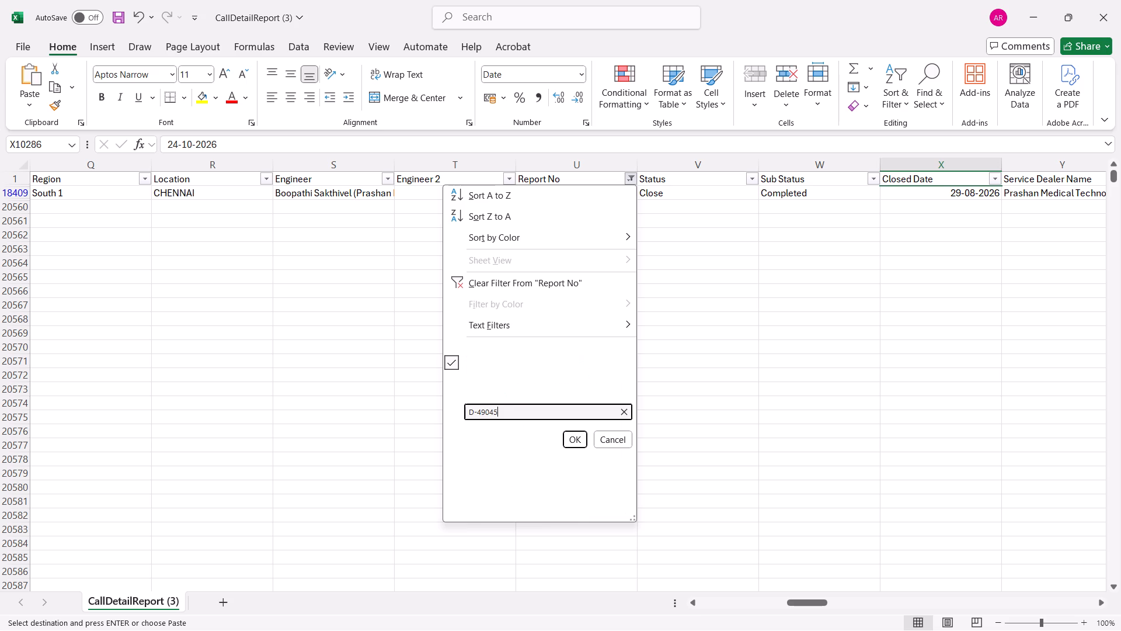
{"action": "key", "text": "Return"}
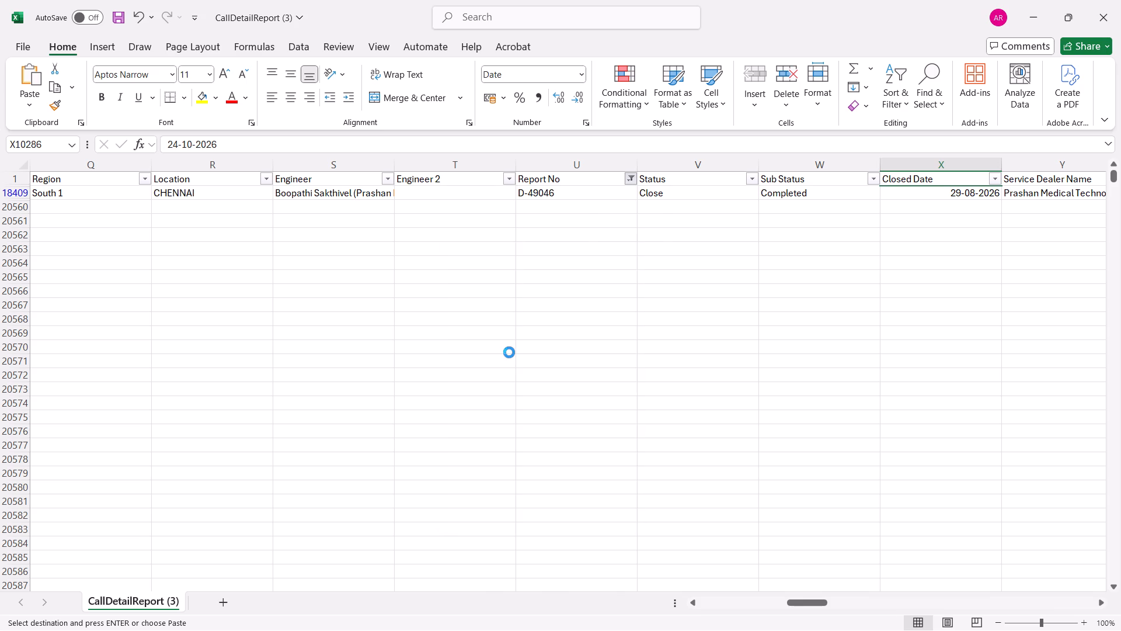
Examine the D-49045 records from their closing and activity details back to model, serial number, account, call date and docket number.
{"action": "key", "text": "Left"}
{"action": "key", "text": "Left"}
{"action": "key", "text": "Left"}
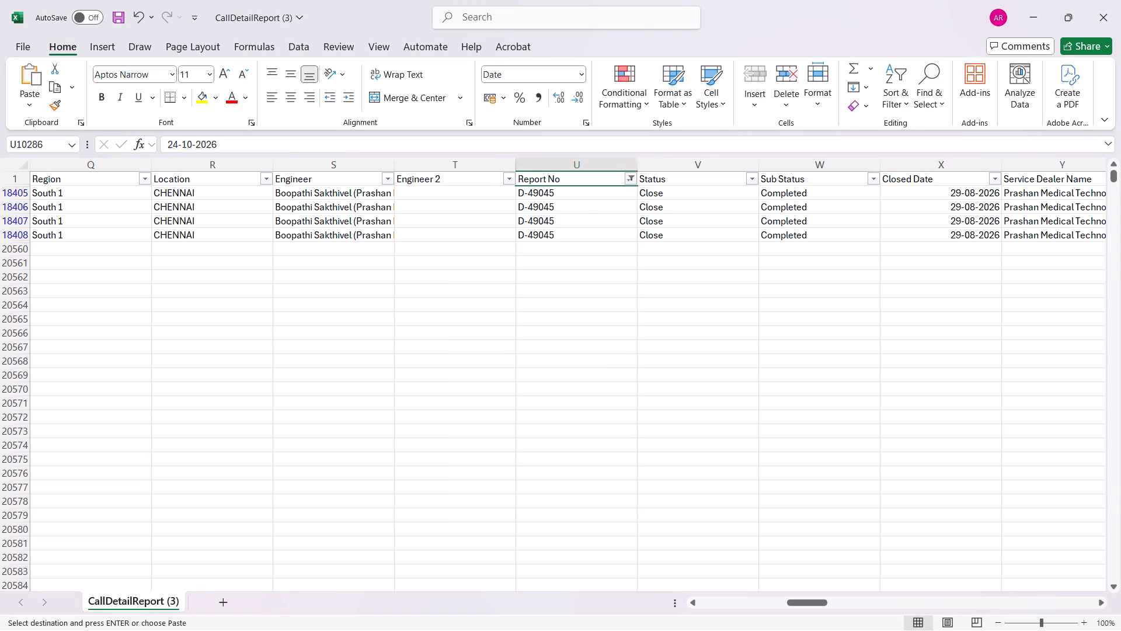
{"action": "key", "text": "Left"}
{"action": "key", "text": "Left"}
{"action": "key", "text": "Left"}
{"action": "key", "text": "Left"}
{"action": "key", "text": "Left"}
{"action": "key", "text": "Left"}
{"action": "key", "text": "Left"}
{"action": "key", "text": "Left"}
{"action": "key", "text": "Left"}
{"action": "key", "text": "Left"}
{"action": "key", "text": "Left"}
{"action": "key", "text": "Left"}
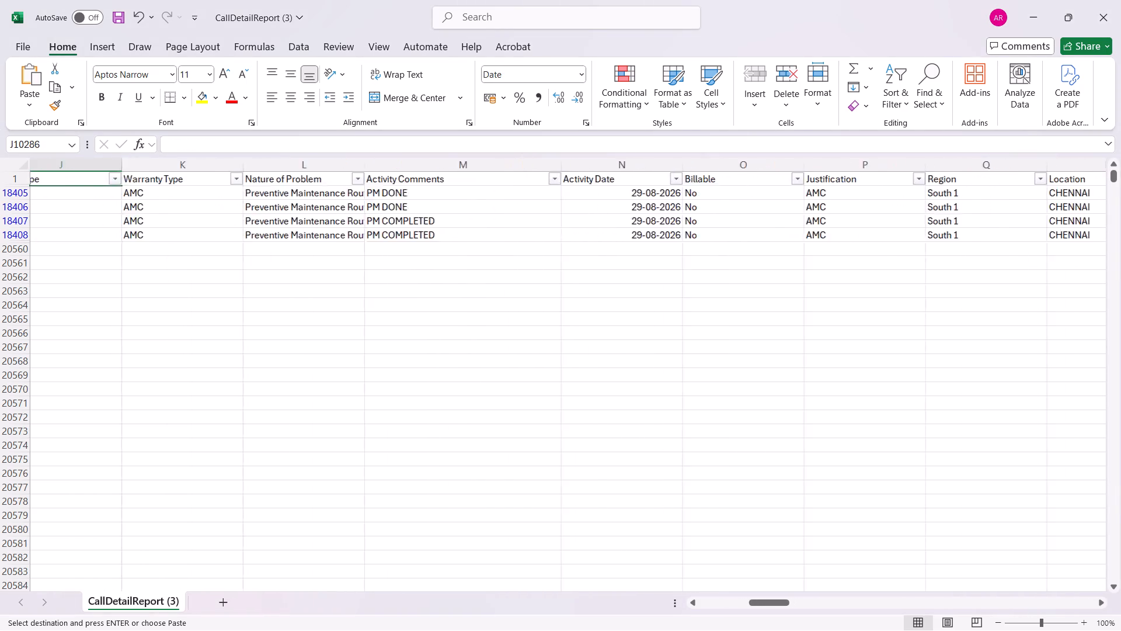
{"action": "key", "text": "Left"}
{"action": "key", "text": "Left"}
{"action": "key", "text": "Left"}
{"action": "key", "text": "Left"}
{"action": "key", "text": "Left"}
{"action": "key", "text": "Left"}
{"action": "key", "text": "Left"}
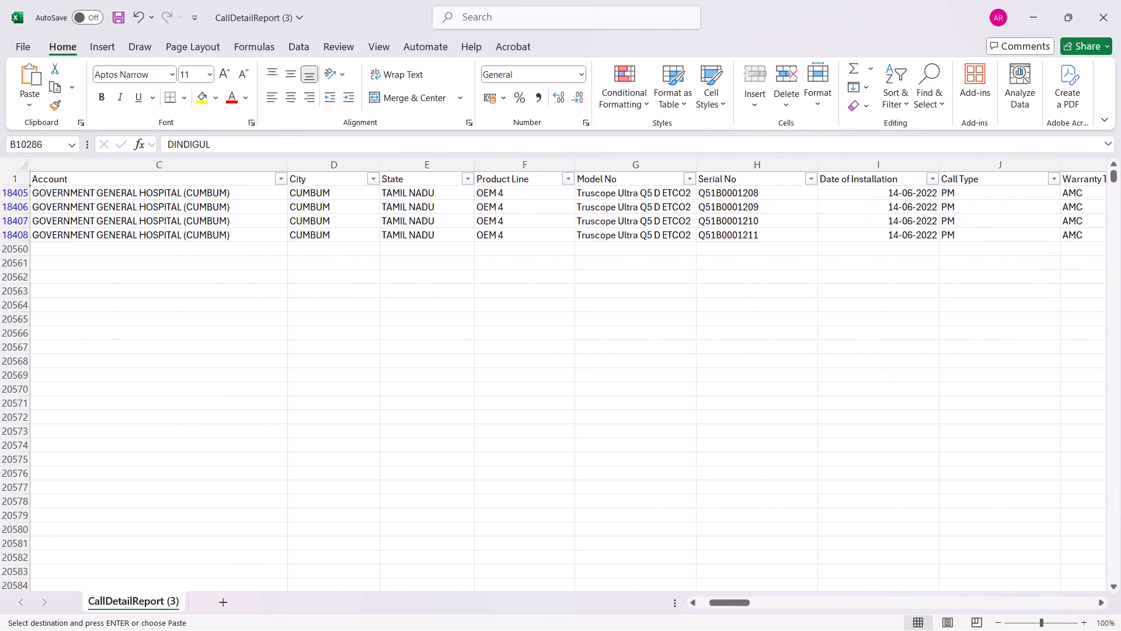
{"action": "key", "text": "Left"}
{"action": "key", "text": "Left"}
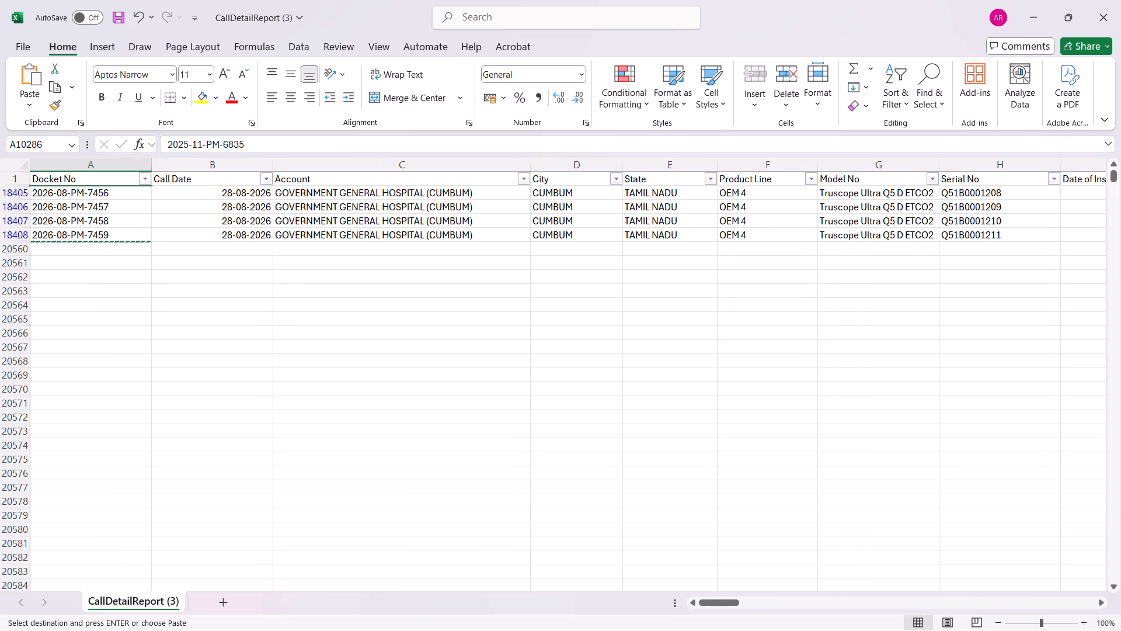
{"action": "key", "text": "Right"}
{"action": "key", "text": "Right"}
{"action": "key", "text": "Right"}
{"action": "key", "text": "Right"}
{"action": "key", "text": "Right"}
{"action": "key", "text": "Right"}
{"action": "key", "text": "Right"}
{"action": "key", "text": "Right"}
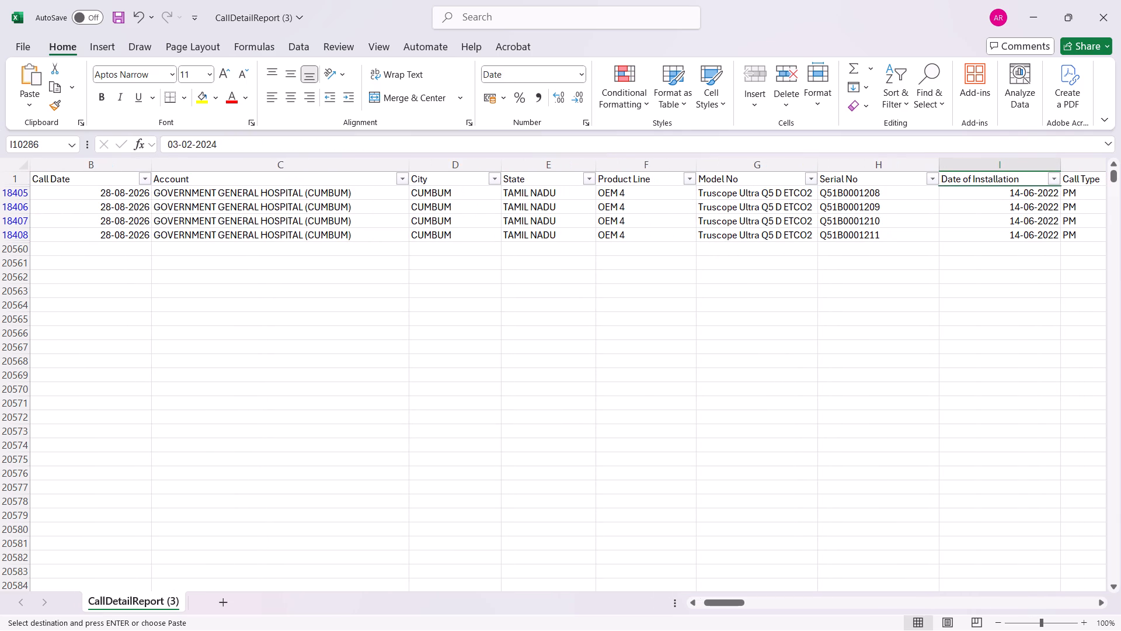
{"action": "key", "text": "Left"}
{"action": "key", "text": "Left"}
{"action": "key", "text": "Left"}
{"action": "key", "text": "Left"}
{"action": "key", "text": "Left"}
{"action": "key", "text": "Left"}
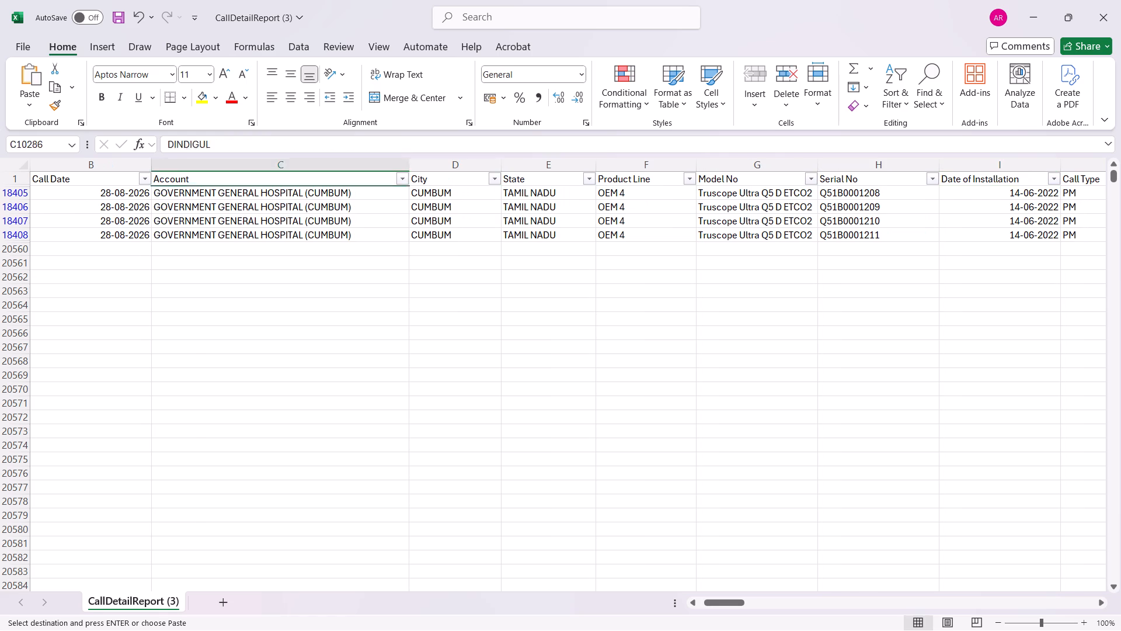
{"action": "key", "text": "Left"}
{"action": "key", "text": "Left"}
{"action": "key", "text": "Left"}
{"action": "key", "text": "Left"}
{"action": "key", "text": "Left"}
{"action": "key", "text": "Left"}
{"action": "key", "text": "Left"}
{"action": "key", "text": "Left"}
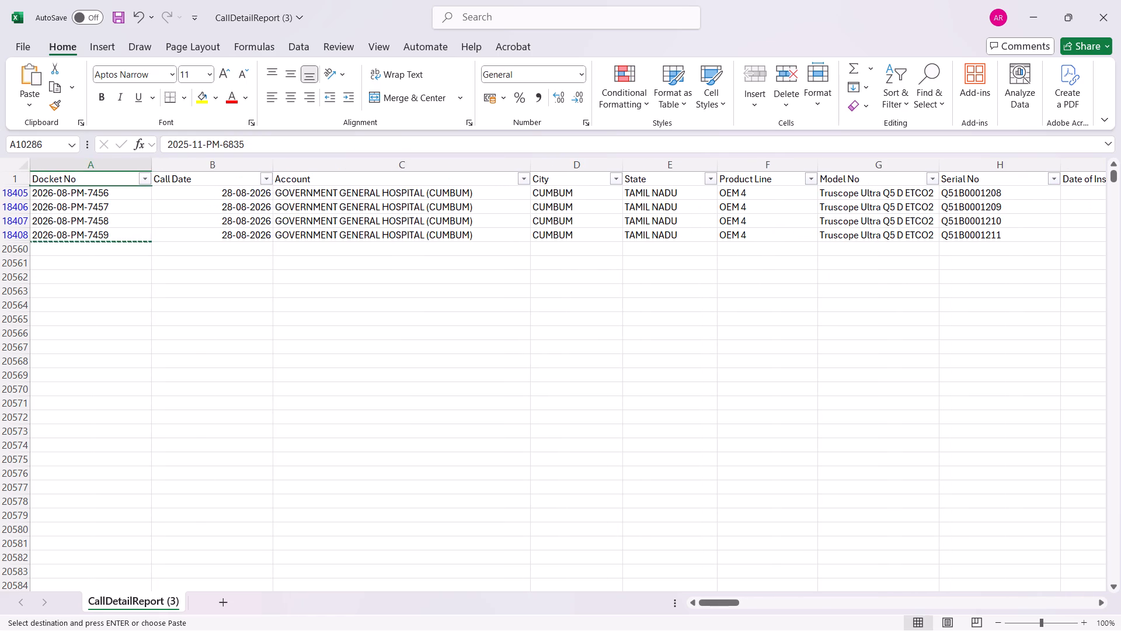
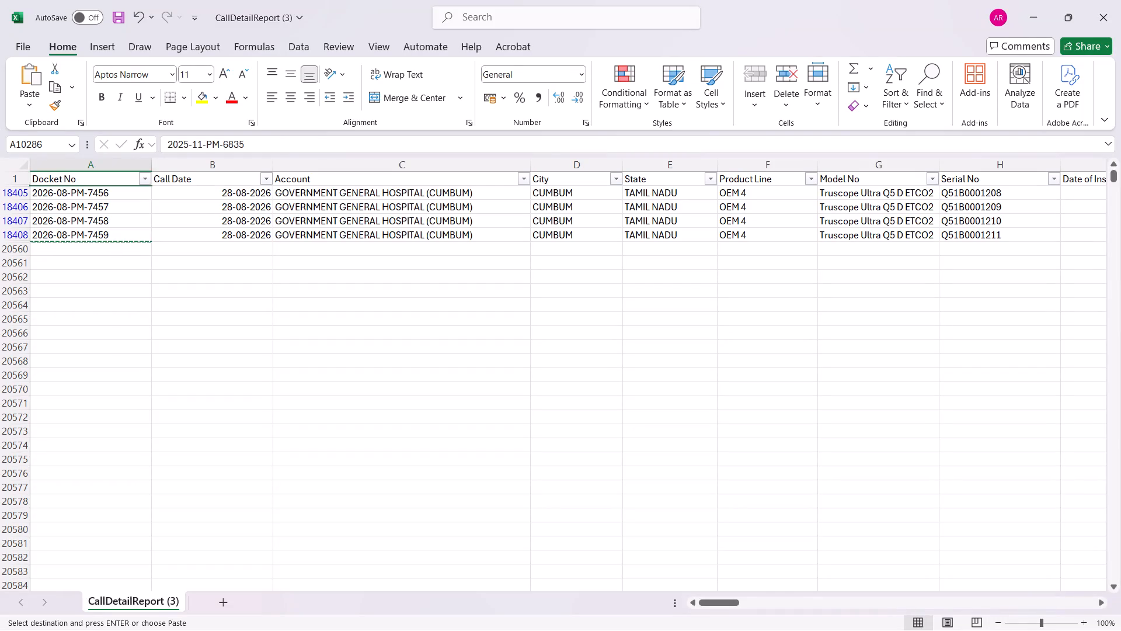
Examine the D-49045 records from docket number across activity, engineer and report number to closed date and service dealer name.
{"action": "key", "text": "Right"}
{"action": "key", "text": "Right"}
{"action": "key", "text": "Right"}
{"action": "key", "text": "Right"}
{"action": "key", "text": "Right"}
{"action": "key", "text": "Right"}
{"action": "key", "text": "Right"}
{"action": "key", "text": "Right"}
{"action": "key", "text": "Right"}
{"action": "key", "text": "Right"}
{"action": "key", "text": "Right"}
{"action": "key", "text": "Right"}
{"action": "key", "text": "Right"}
{"action": "key", "text": "Right"}
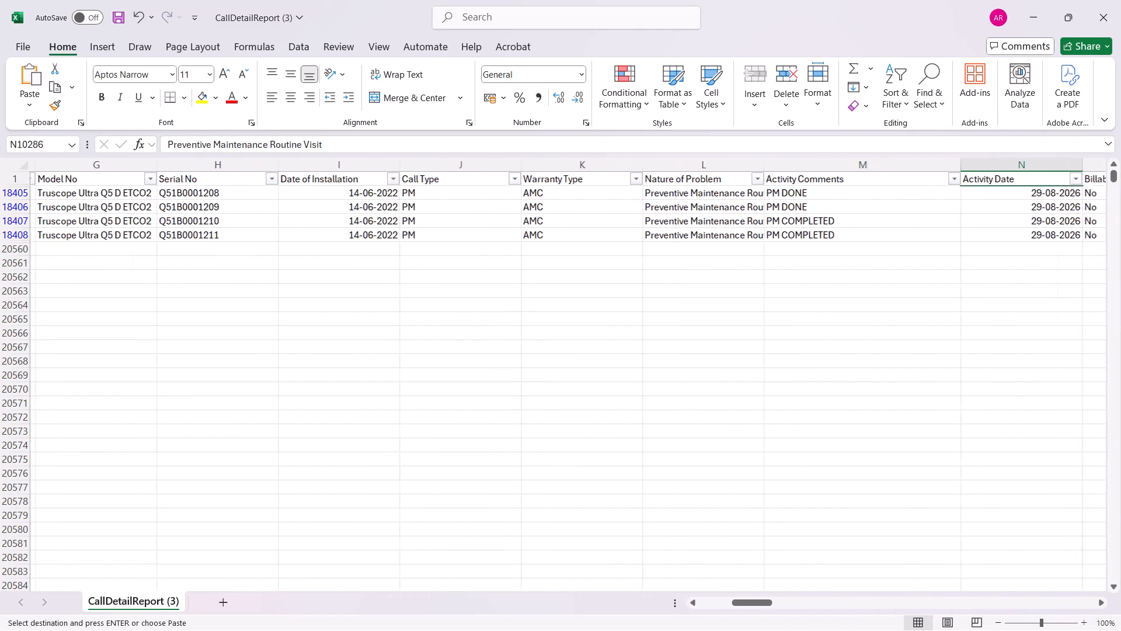
{"action": "key", "text": "Right"}
{"action": "key", "text": "Right"}
{"action": "key", "text": "Right"}
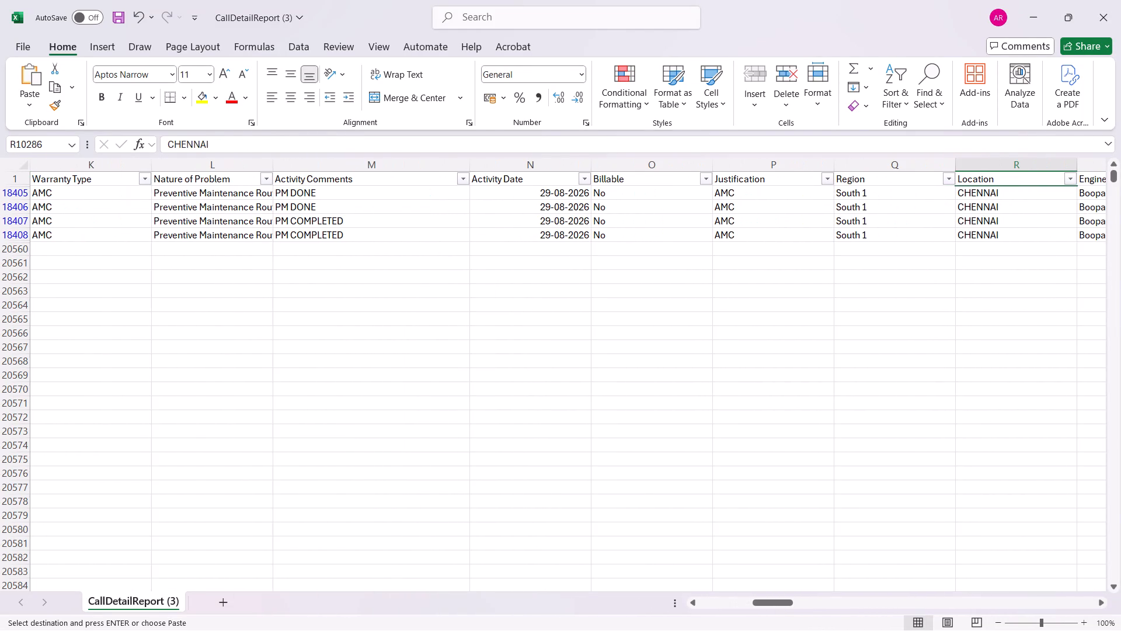
{"action": "key", "text": "Right"}
{"action": "key", "text": "Right"}
{"action": "key", "text": "Right"}
{"action": "key", "text": "Right"}
{"action": "key", "text": "Right"}
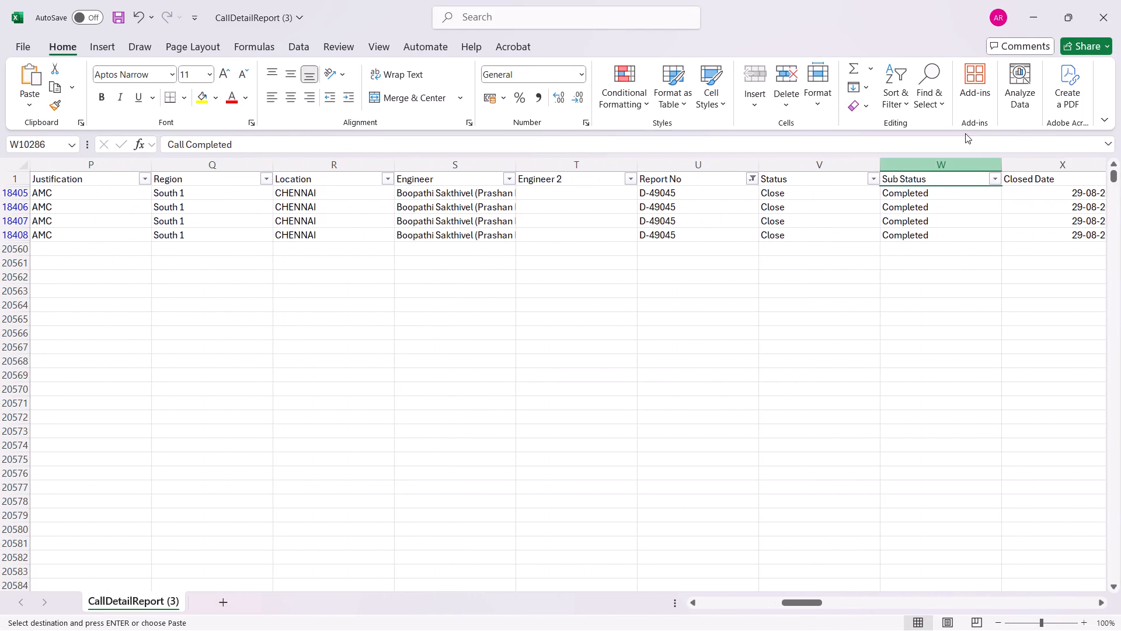
{"action": "key", "text": "Right"}
{"action": "key", "text": "Right"}
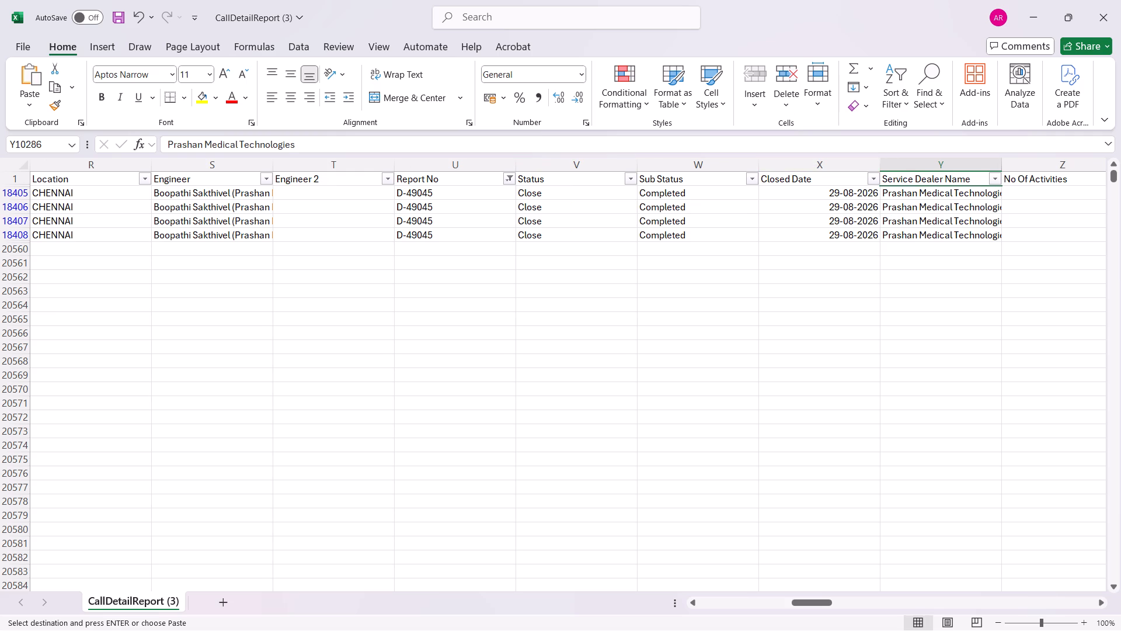
Search the call detail report's Report No filter for D-49032, followed by D-49050.
{"action": "left_click", "coordinate": [504, 178]}
{"action": "left_click", "coordinate": [377, 345]}
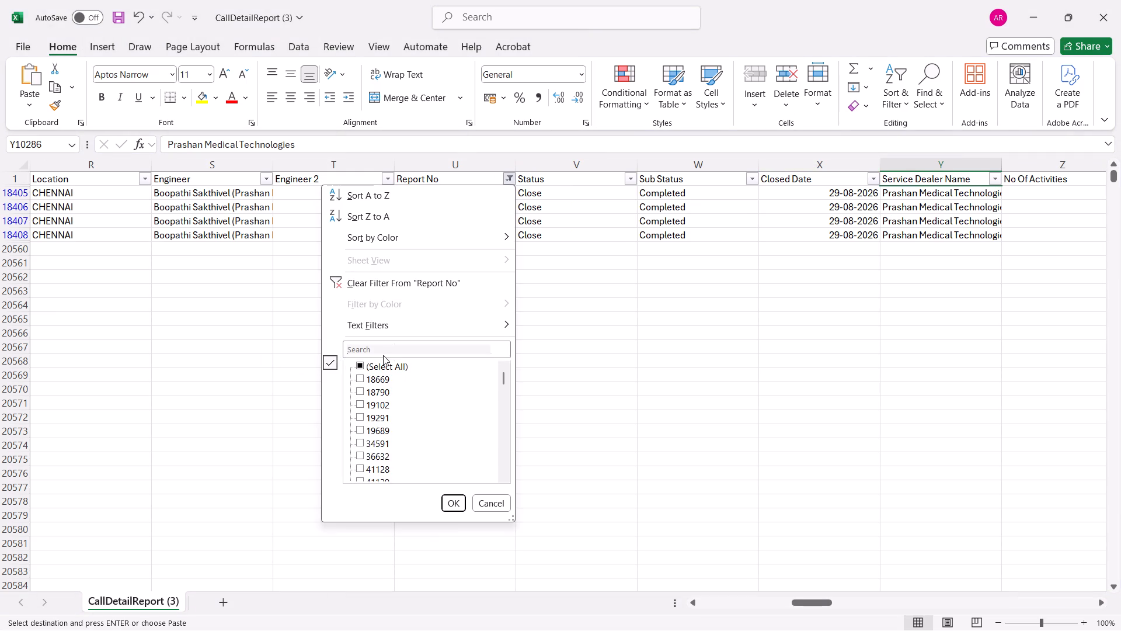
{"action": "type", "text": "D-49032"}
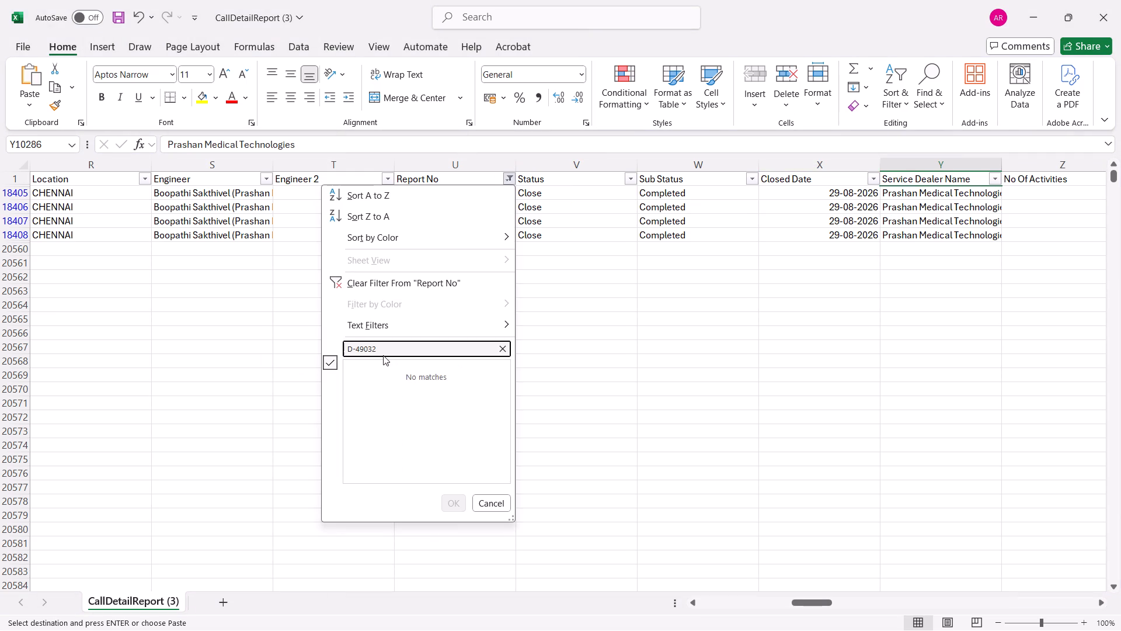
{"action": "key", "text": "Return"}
{"action": "left_click", "coordinate": [398, 347]}
{"action": "key", "text": "BackSpace"}
{"action": "key", "text": "BackSpace"}
{"action": "type", "text": "50"}
{"action": "key", "text": "Return"}
{"action": "left_click", "coordinate": [1036, 16]}
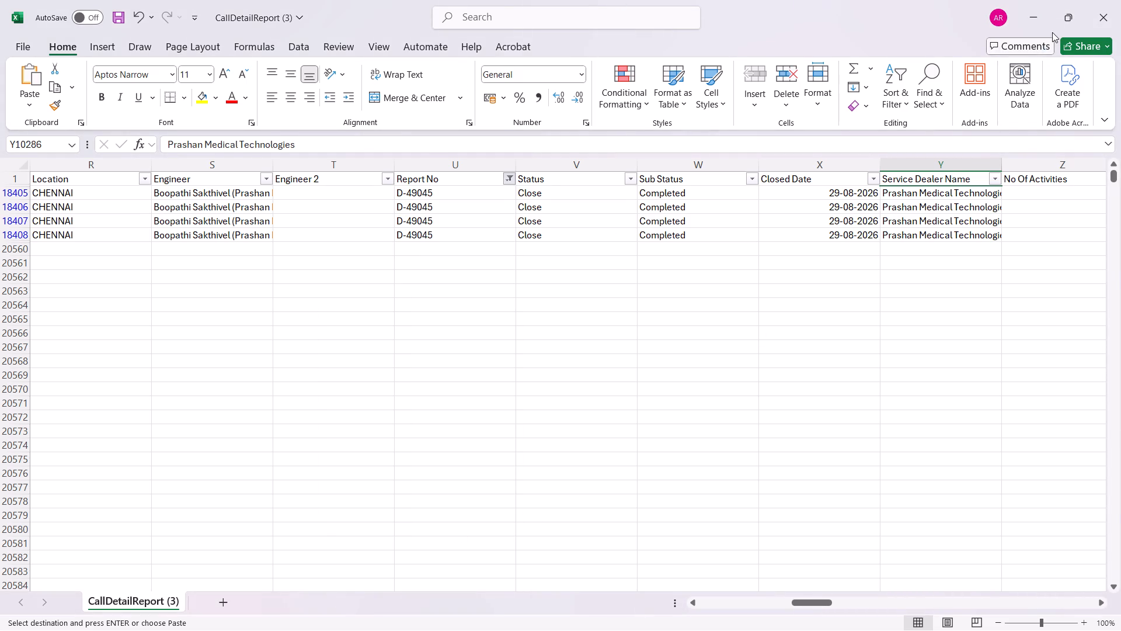
{"action": "left_click", "coordinate": [436, 242]}
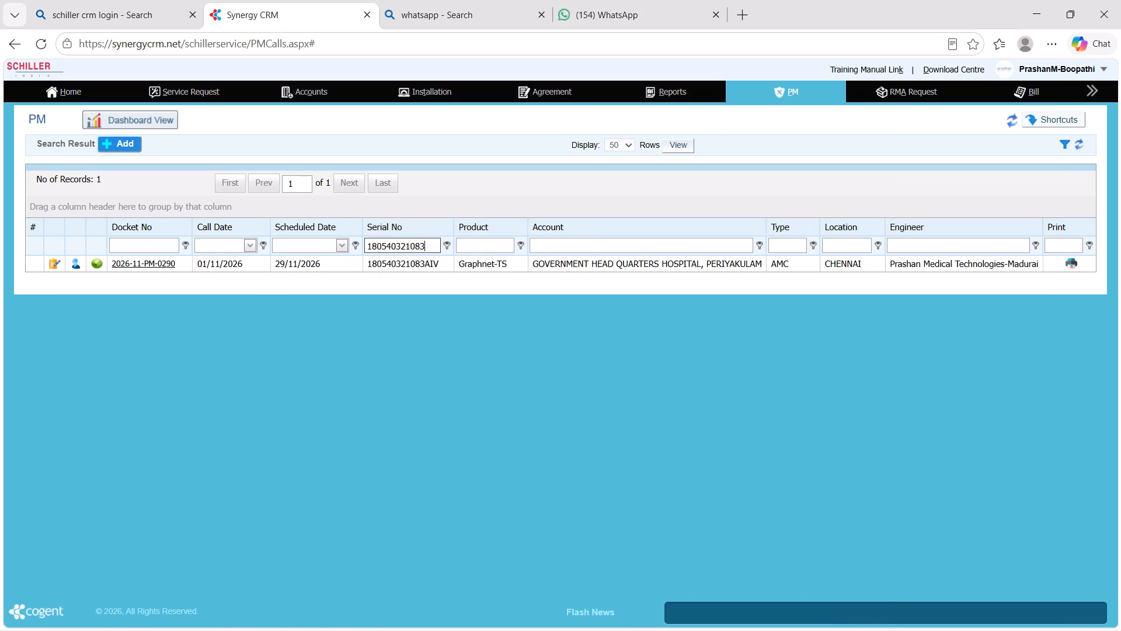
{"action": "key", "text": "BackSpace"}
{"action": "key", "text": "BackSpace"}
{"action": "key", "text": "BackSpace"}
{"action": "key", "text": "BackSpace"}
{"action": "key", "text": "BackSpace"}
{"action": "key", "text": "BackSpace"}
{"action": "key", "text": "BackSpace"}
{"action": "key", "text": "BackSpace"}
{"action": "key", "text": "BackSpace"}
{"action": "key", "text": "BackSpace"}
{"action": "key", "text": "BackSpace"}
{"action": "key", "text": "BackSpace"}
{"action": "key", "text": "BackSpace"}
{"action": "key", "text": "BackSpace"}
{"action": "key", "text": "BackSpace"}
{"action": "key", "text": "BackSpace"}
{"action": "key", "text": "BackSpace"}
{"action": "key", "text": "BackSpace"}
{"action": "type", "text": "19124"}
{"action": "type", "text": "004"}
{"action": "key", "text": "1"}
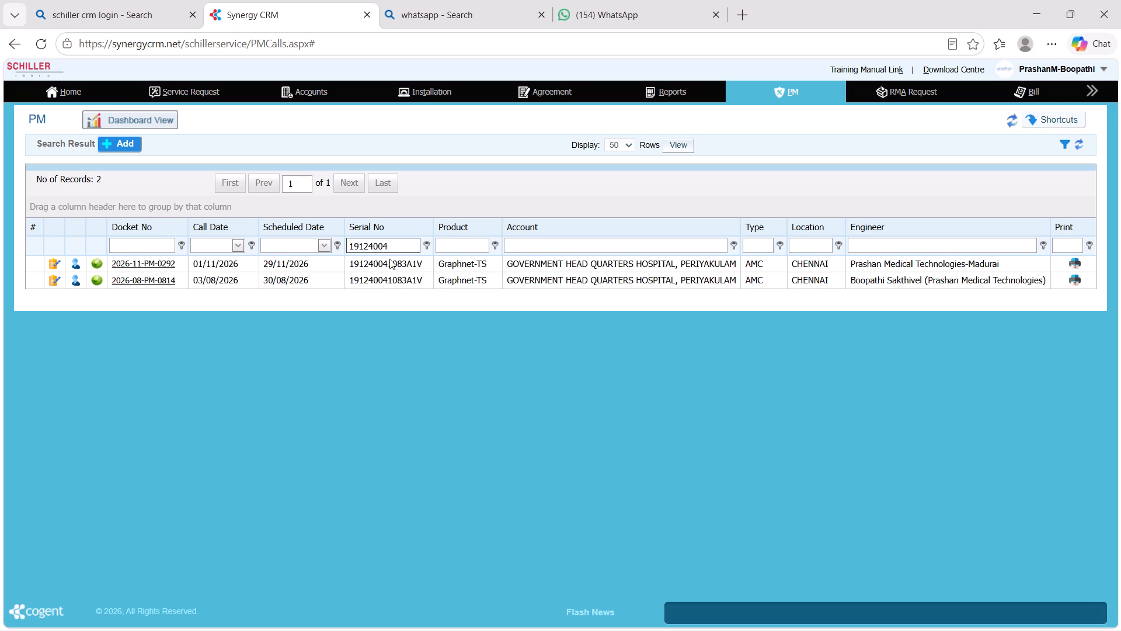
Open the PM call with docket number 2026-08-PM-0814.
{"action": "left_click", "coordinate": [156, 276]}
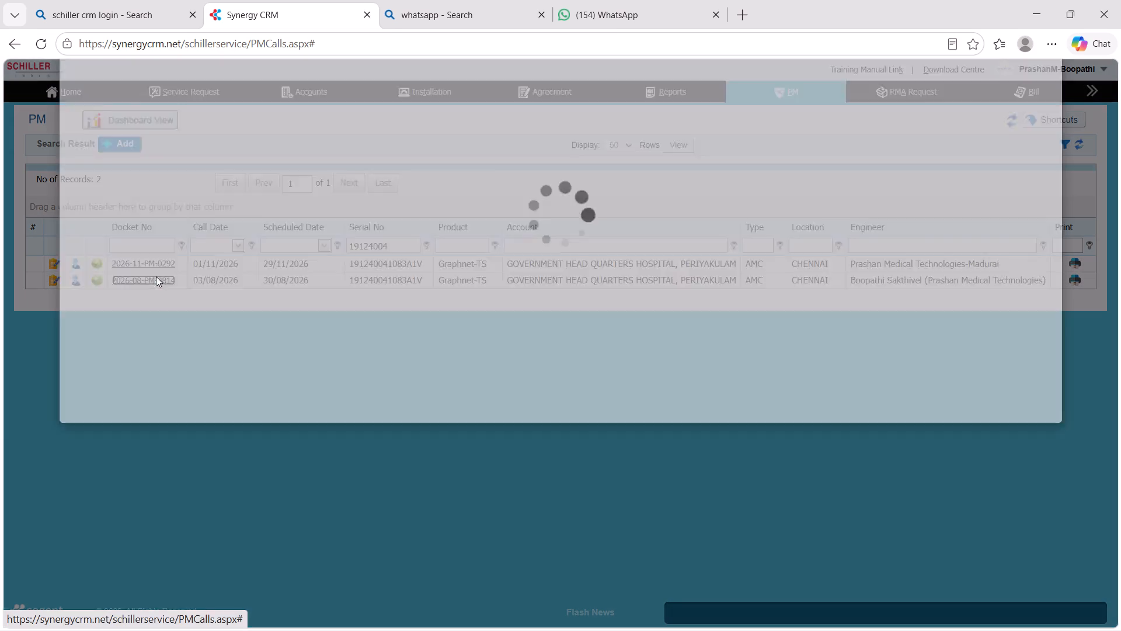
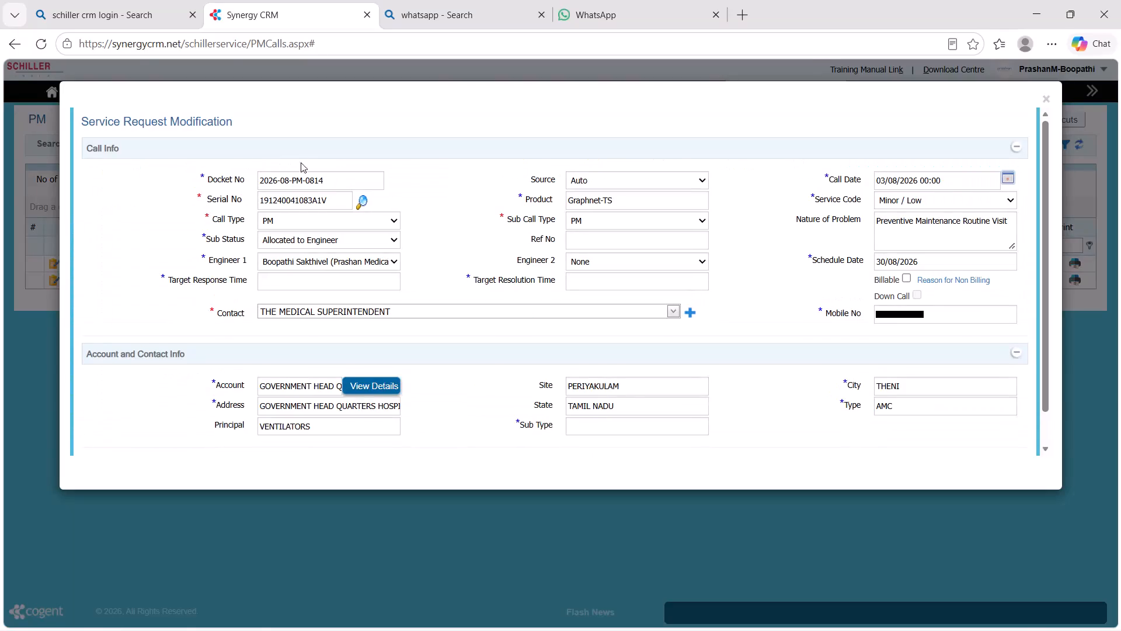
Set the call date of PM call 2026-08-PM-0814 to 28/08/2026.
{"action": "left_click", "coordinate": [1009, 186]}
{"action": "left_click", "coordinate": [1009, 179]}
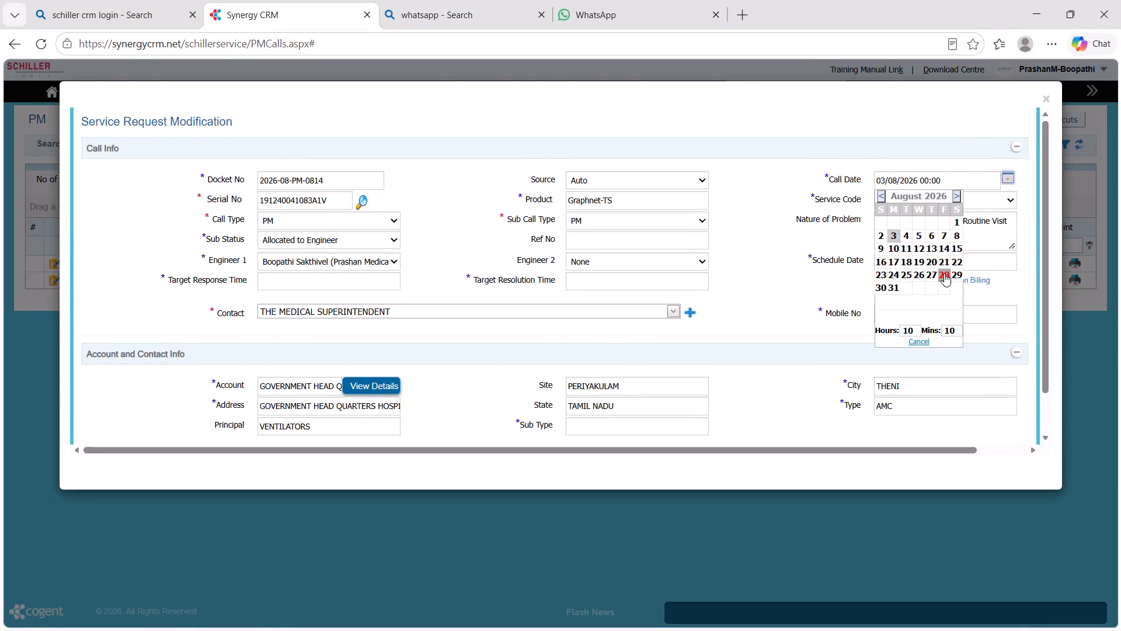
{"action": "left_click", "coordinate": [944, 273]}
Record AMC as the reason for non billing and save the modified service request.
{"action": "left_click", "coordinate": [952, 275]}
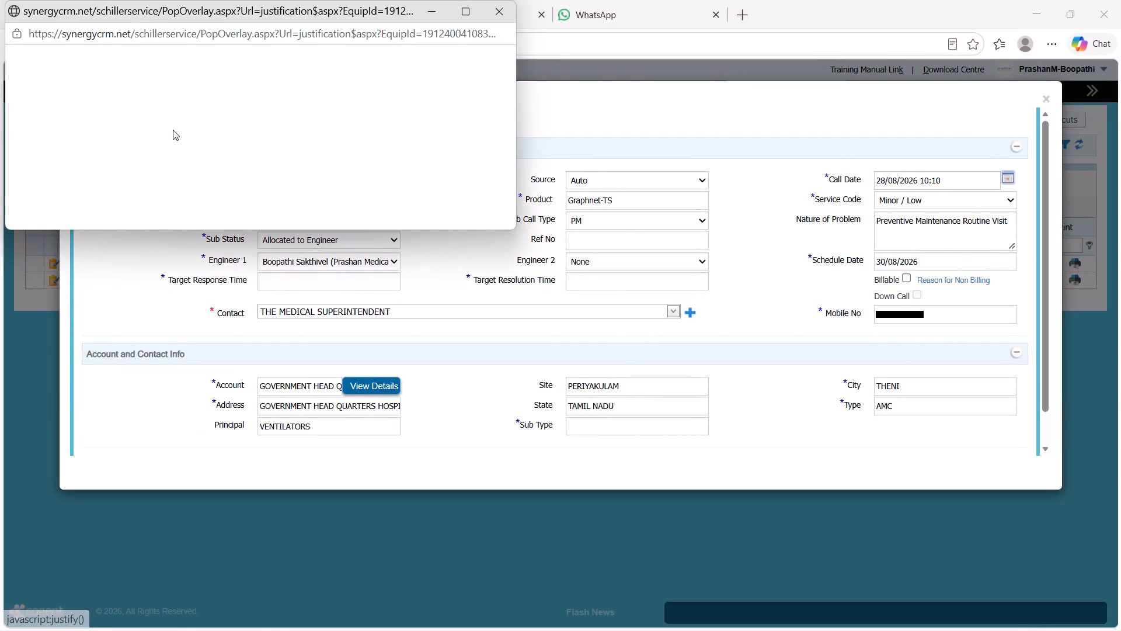
{"action": "left_click", "coordinate": [165, 131]}
{"action": "type", "text": "AMC"}
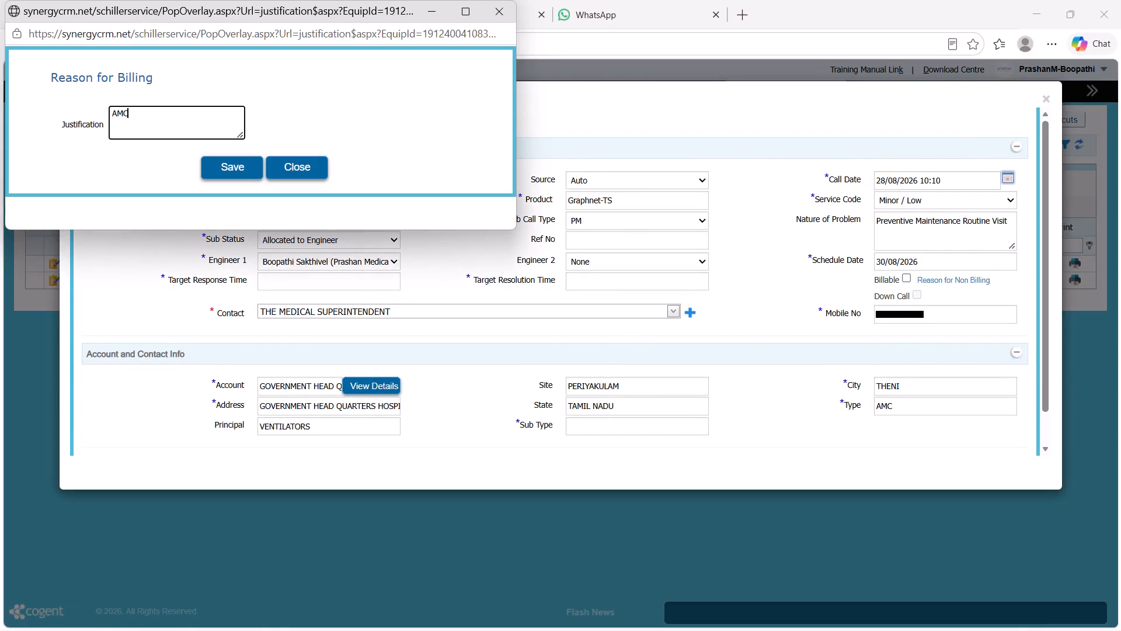
{"action": "left_click", "coordinate": [206, 161]}
{"action": "scroll", "coordinate": [602, 437], "scroll_direction": "down", "scroll_amount": 6}
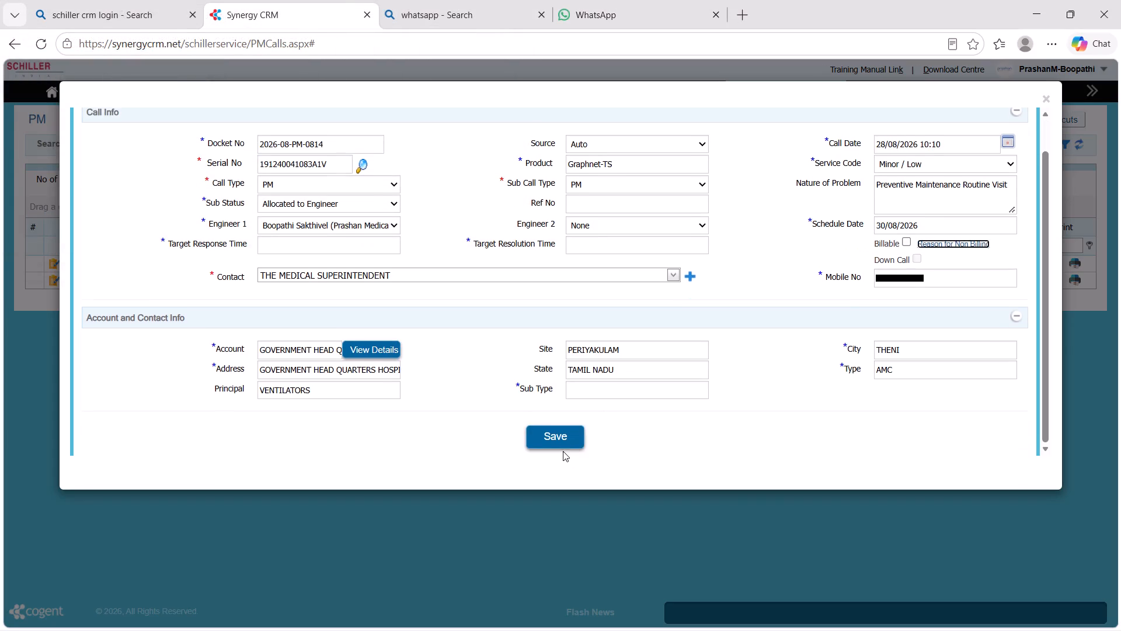
{"action": "left_click", "coordinate": [562, 440]}
{"action": "left_click", "coordinate": [698, 149]}
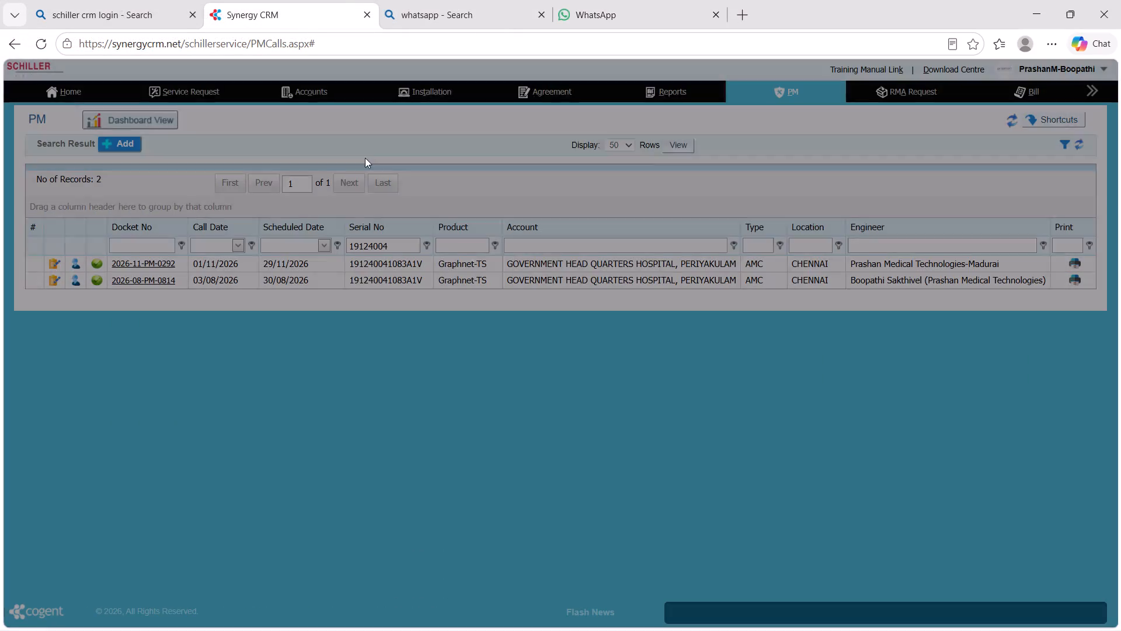
Attach the file WhatsApp Image 2026-11-06 at 10.10.11 AM to PM call 2026-08-PM-0814.
{"action": "left_click", "coordinate": [161, 282]}
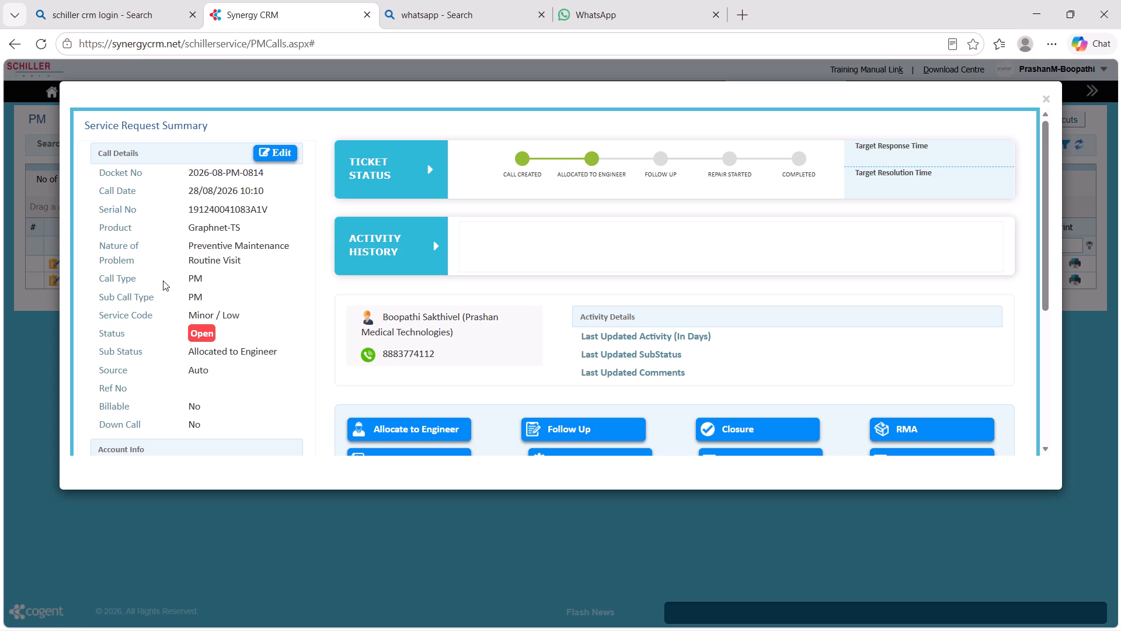
{"action": "scroll", "coordinate": [357, 287], "scroll_direction": "down", "scroll_amount": 2}
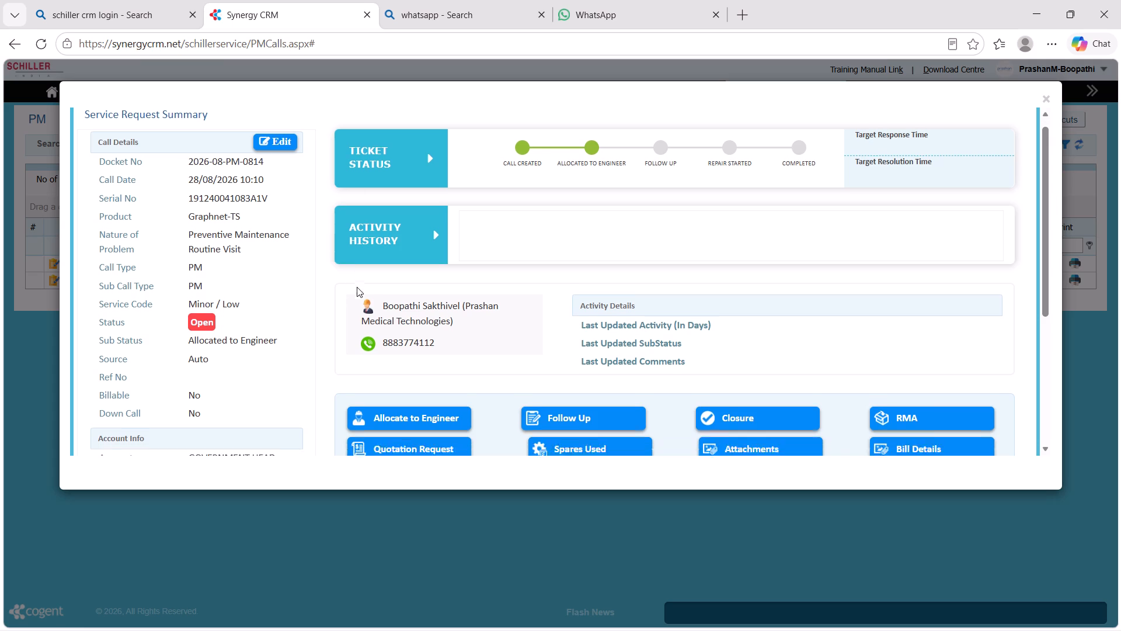
{"action": "left_click", "coordinate": [753, 313]}
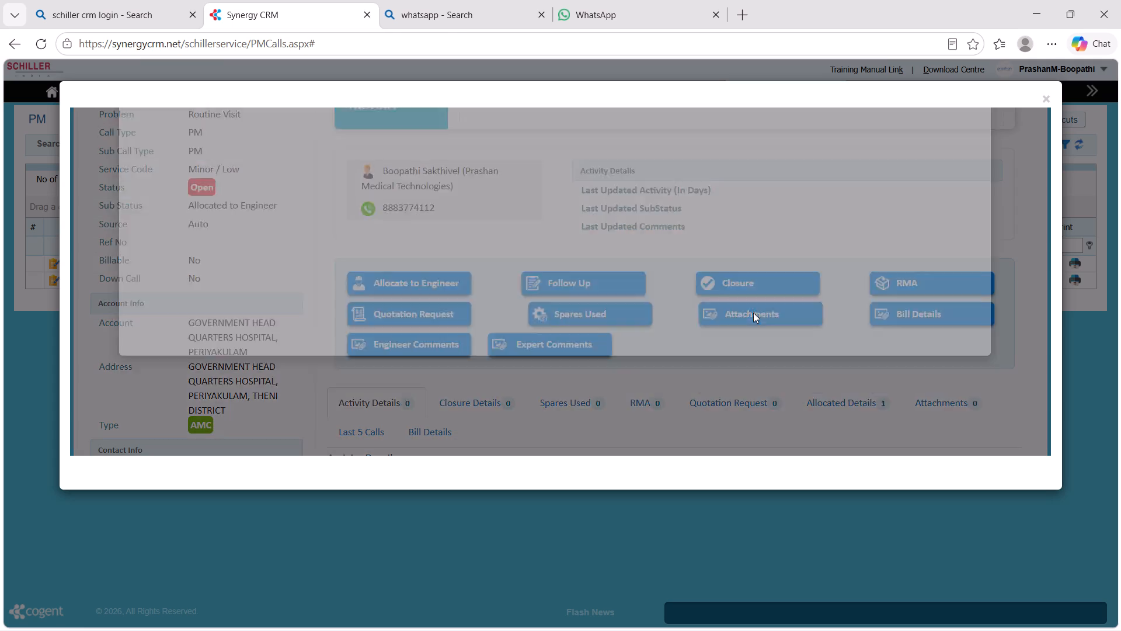
{"action": "left_click", "coordinate": [329, 240]}
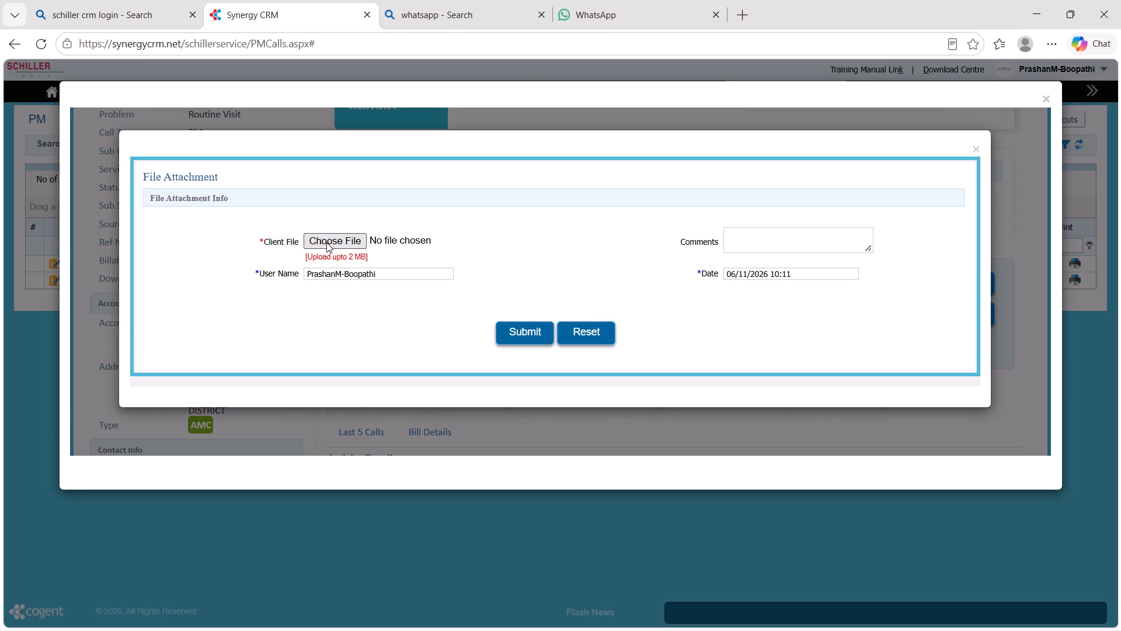
{"action": "left_click", "coordinate": [180, 153]}
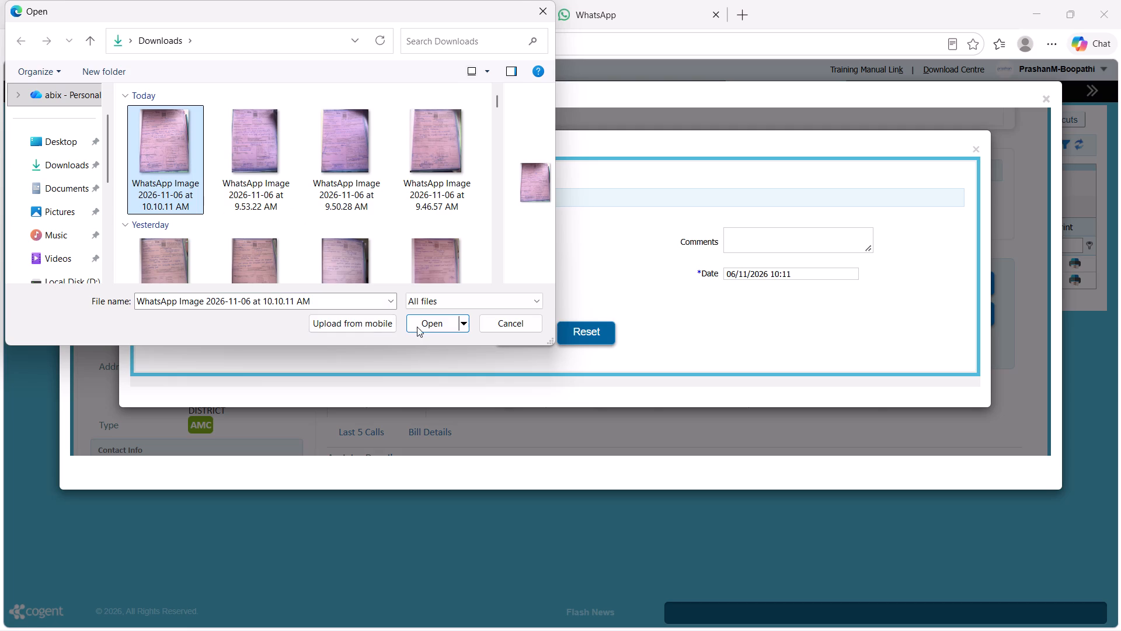
{"action": "left_click", "coordinate": [424, 322]}
{"action": "left_click", "coordinate": [528, 337]}
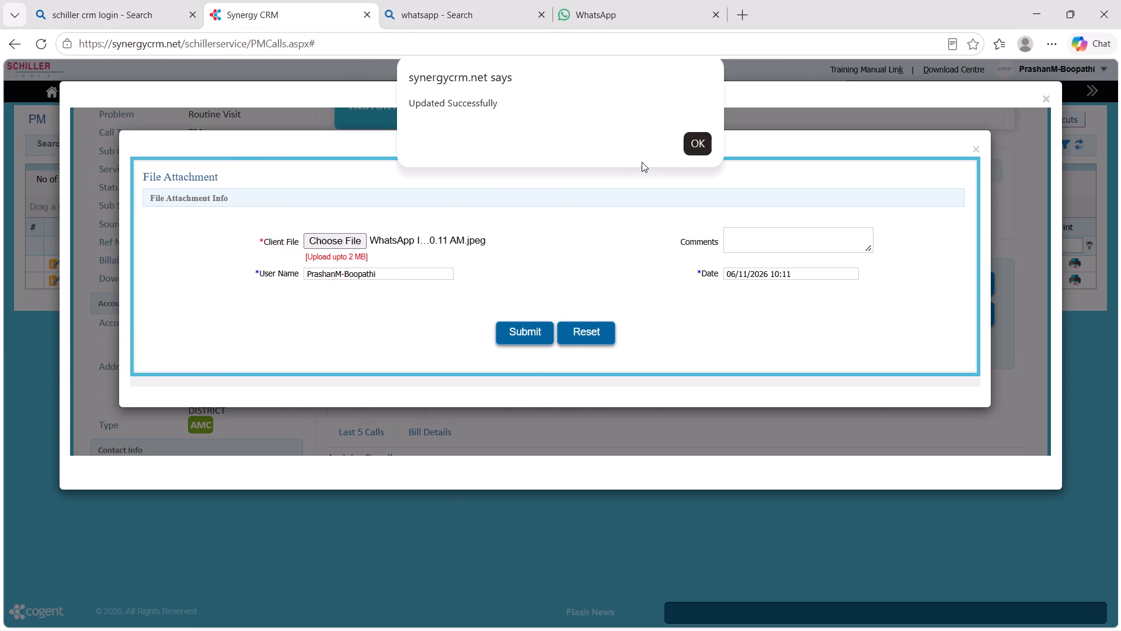
{"action": "left_click", "coordinate": [692, 144]}
Open the closure form for the PM call and set its activity date to 29/08/2026.
{"action": "left_click", "coordinate": [735, 277]}
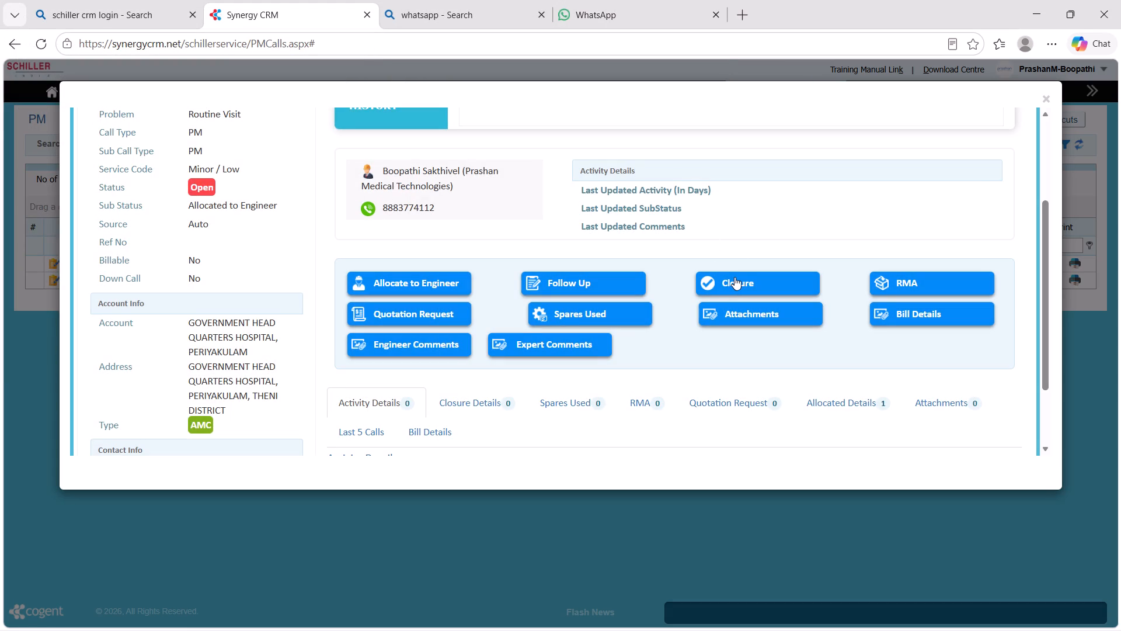
{"action": "scroll", "coordinate": [455, 257], "scroll_direction": "down", "scroll_amount": 4}
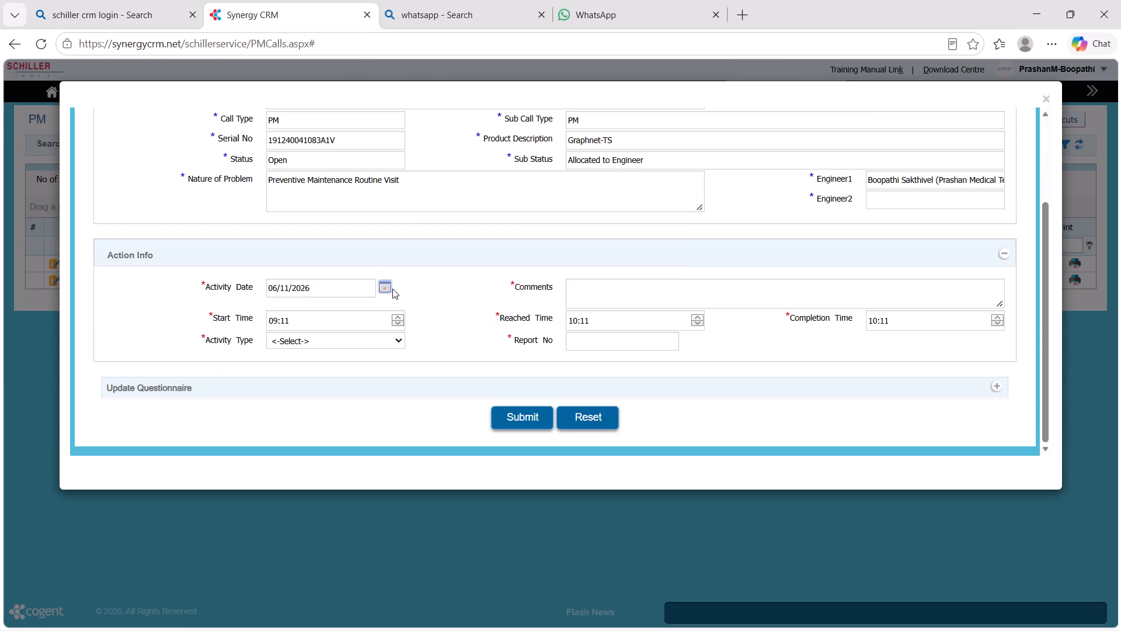
{"action": "left_click", "coordinate": [385, 286]}
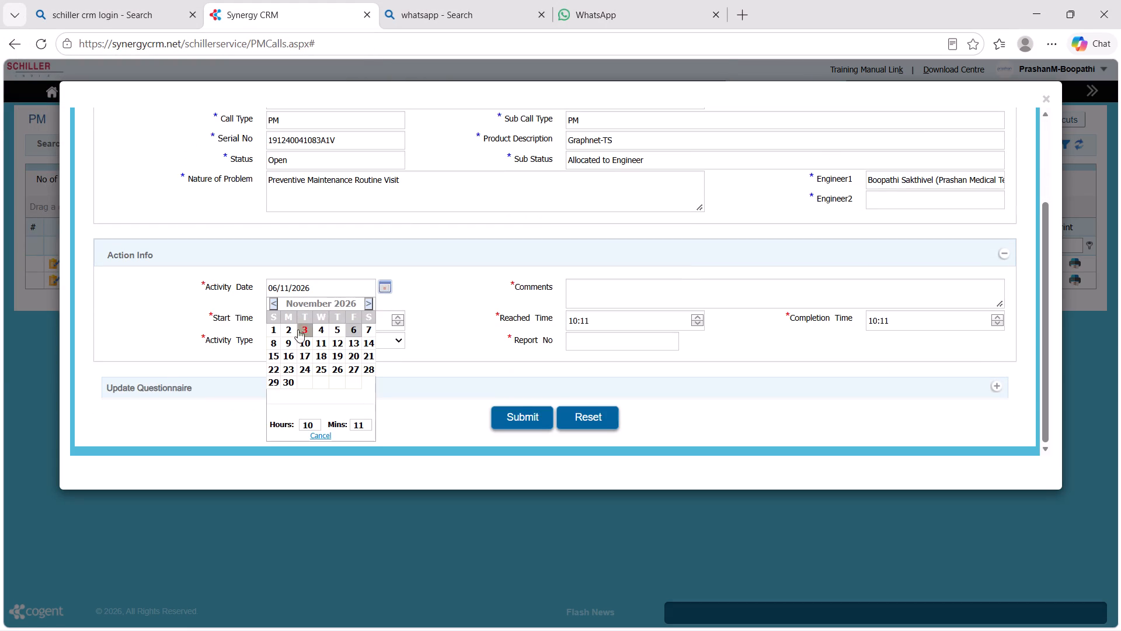
{"action": "triple_click", "coordinate": [269, 301]}
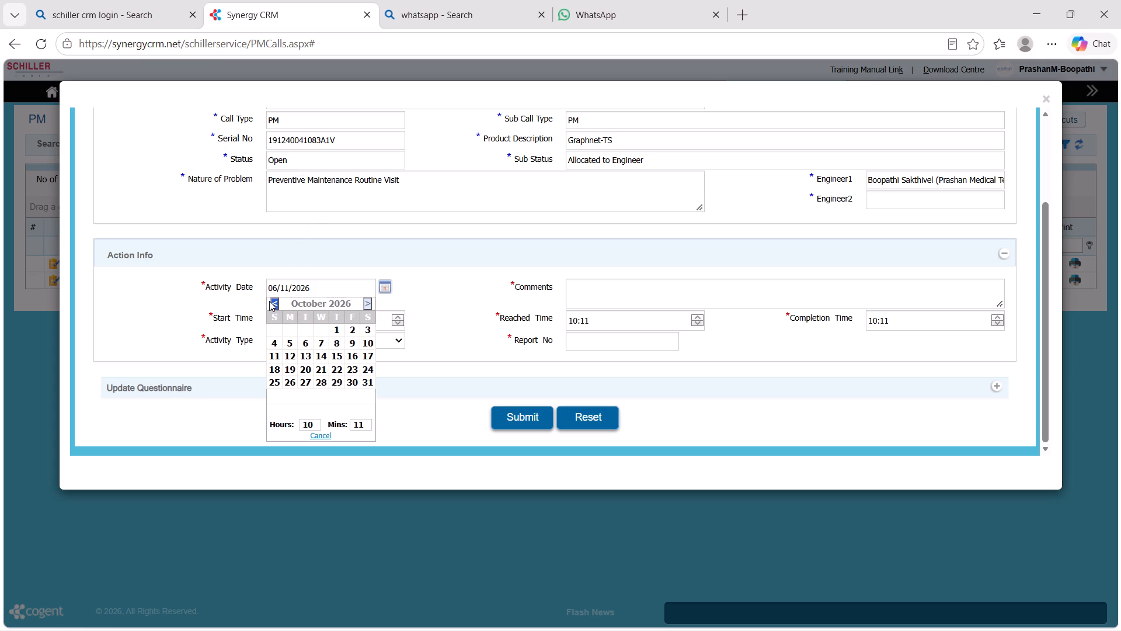
{"action": "left_click", "coordinate": [277, 305]}
{"action": "left_click", "coordinate": [277, 305]}
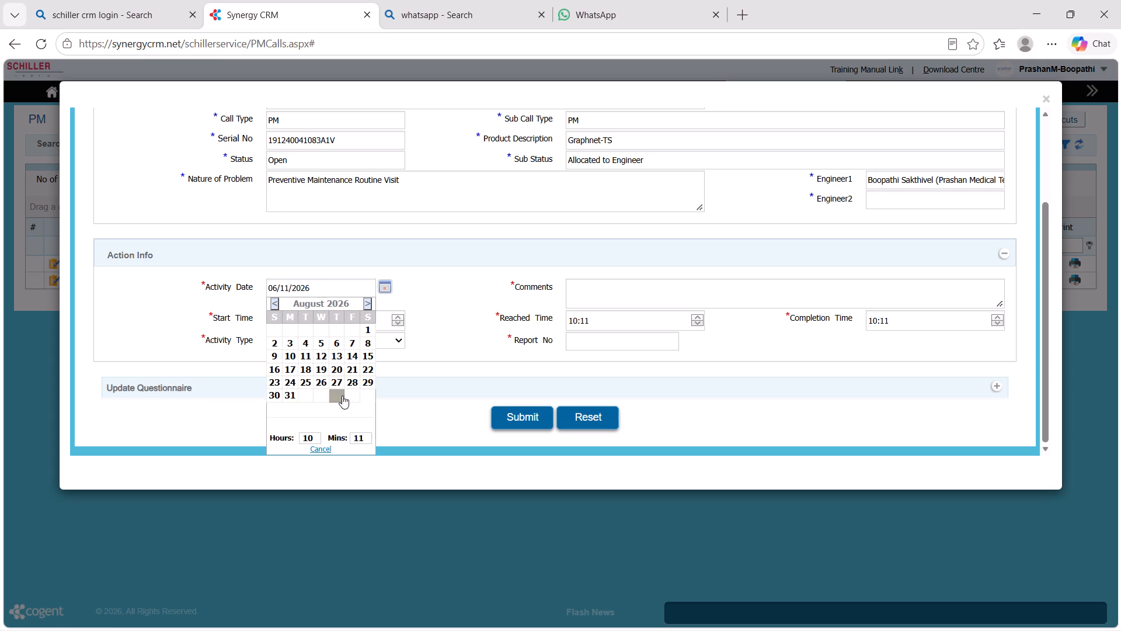
{"action": "left_click", "coordinate": [372, 382]}
Fill in the closure's action info with activity type PM, comment PM COMPLETED and report number D-49050.
{"action": "left_click", "coordinate": [316, 341]}
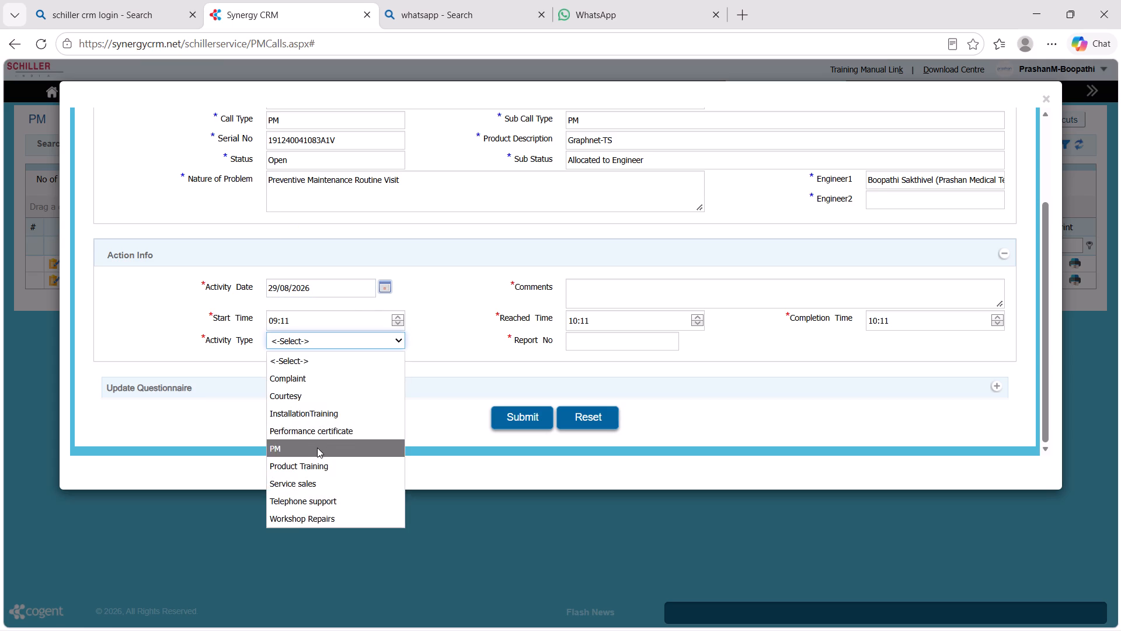
{"action": "left_click", "coordinate": [317, 448]}
{"action": "left_click", "coordinate": [606, 308]}
{"action": "left_click", "coordinate": [609, 300]}
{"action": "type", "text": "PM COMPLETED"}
{"action": "left_click", "coordinate": [645, 340]}
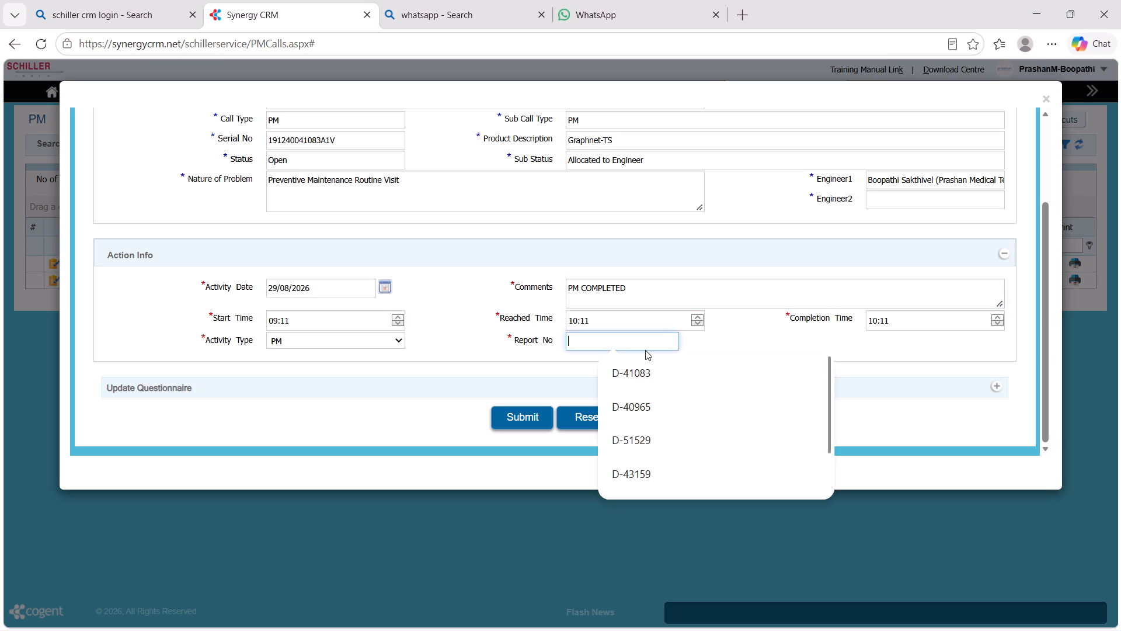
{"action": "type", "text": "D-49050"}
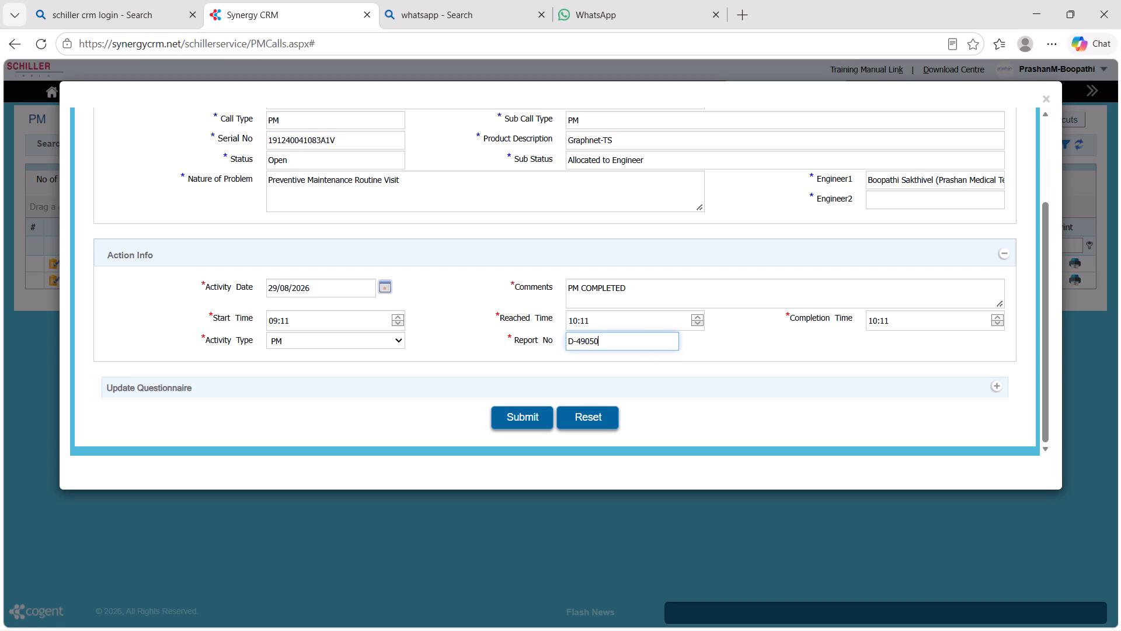
Answer the questionnaire with mains supply voltage 230V, grounding 0, UPS/stabilizer NA, accessories condition GOOD and environmental condition GOOD.
{"action": "left_click", "coordinate": [997, 386]}
{"action": "scroll", "coordinate": [564, 248], "scroll_direction": "down", "scroll_amount": 5}
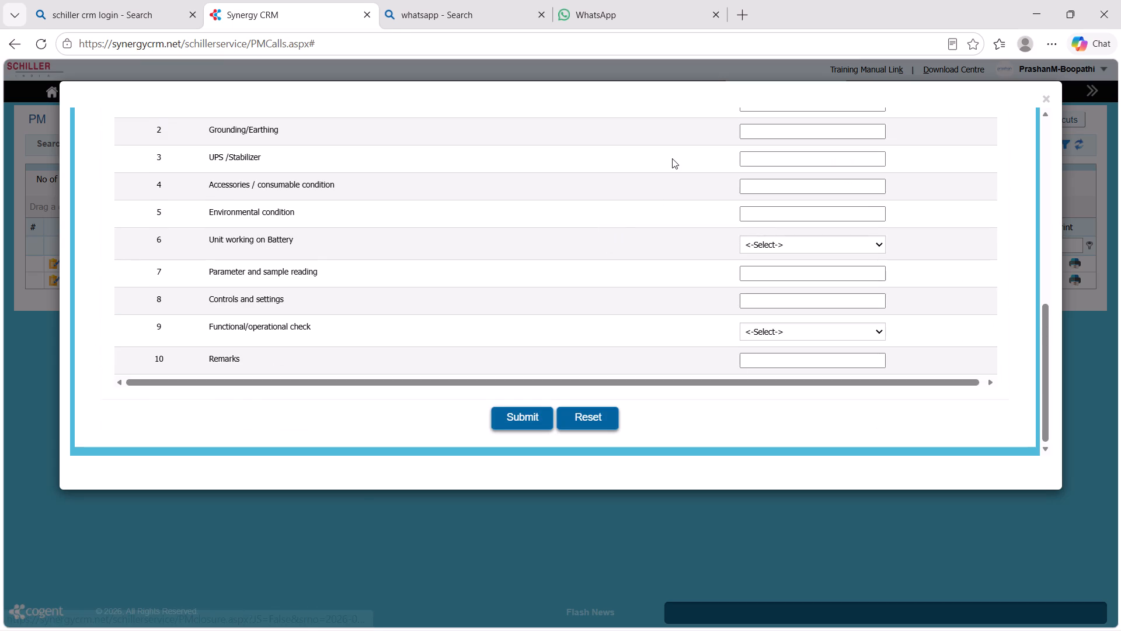
{"action": "scroll", "coordinate": [672, 158], "scroll_direction": "up", "scroll_amount": 1}
{"action": "left_click", "coordinate": [762, 179]}
{"action": "left_click", "coordinate": [798, 276]}
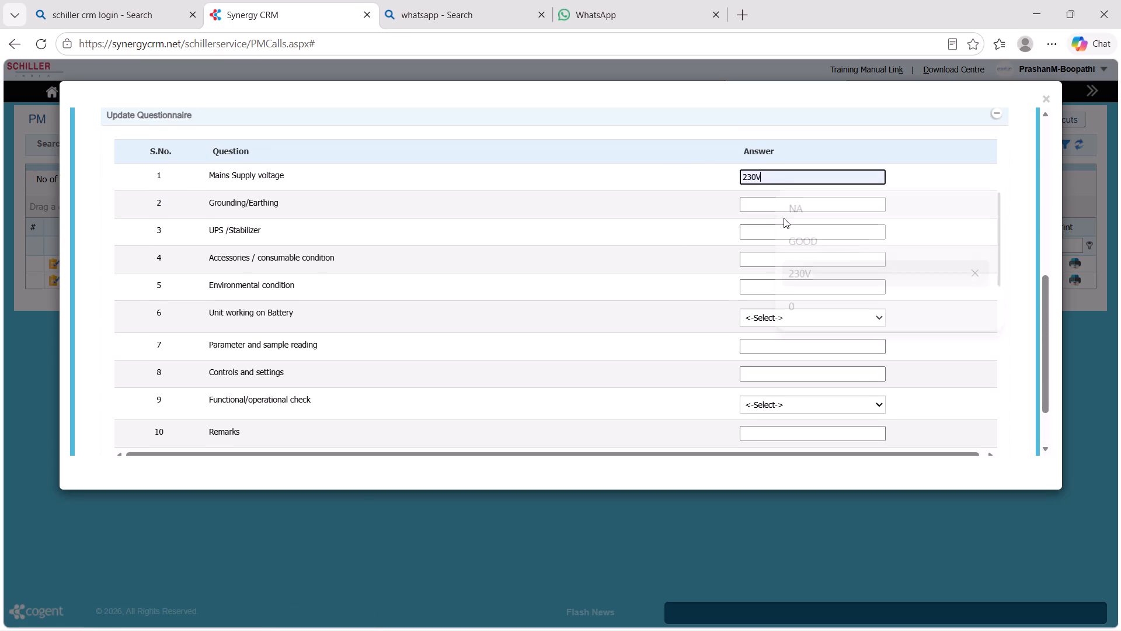
{"action": "left_click", "coordinate": [783, 206]}
{"action": "left_click", "coordinate": [802, 336]}
{"action": "left_click", "coordinate": [775, 233]}
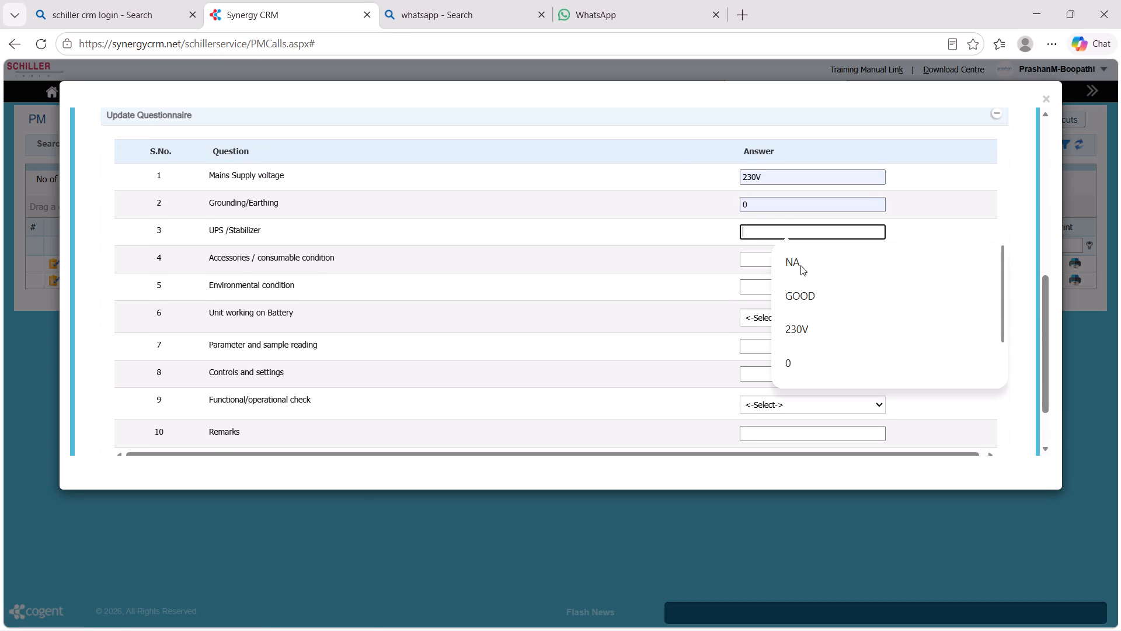
{"action": "left_click", "coordinate": [800, 265]}
{"action": "left_click", "coordinate": [800, 265]}
{"action": "left_click", "coordinate": [775, 256]}
{"action": "left_click", "coordinate": [826, 323]}
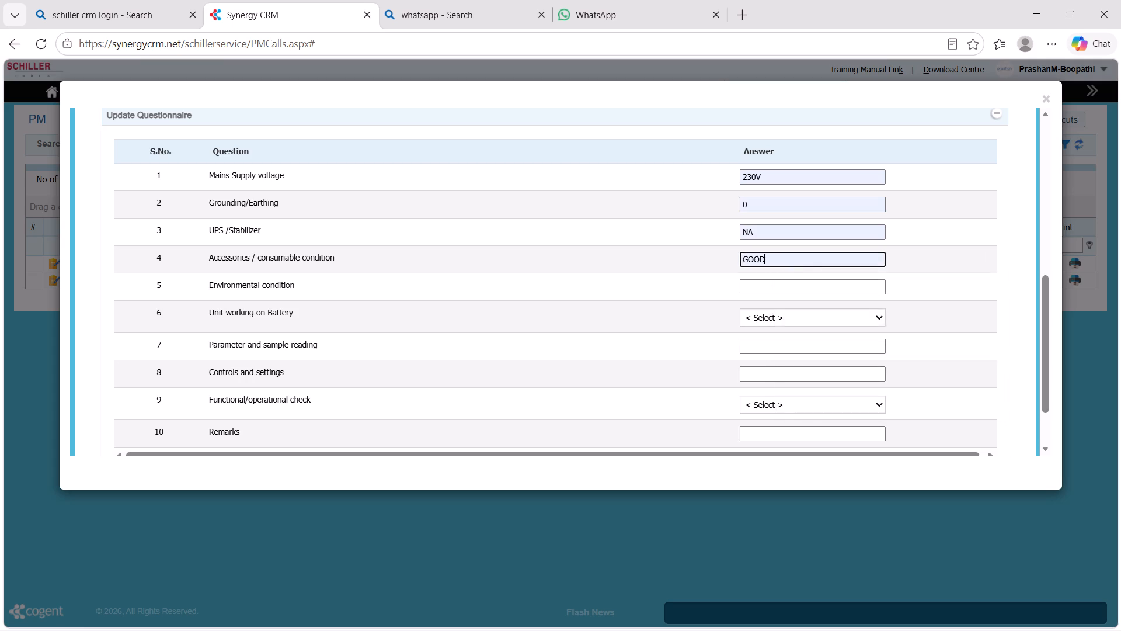
{"action": "left_click", "coordinate": [764, 284]}
{"action": "left_click", "coordinate": [803, 356]}
Answer battery working Yes, parameter reading NA, controls YES, functional check OK and remarks CALL COMPLETED, and submit the activity.
{"action": "scroll", "coordinate": [760, 293], "scroll_direction": "down", "scroll_amount": 3}
{"action": "left_click", "coordinate": [779, 245]}
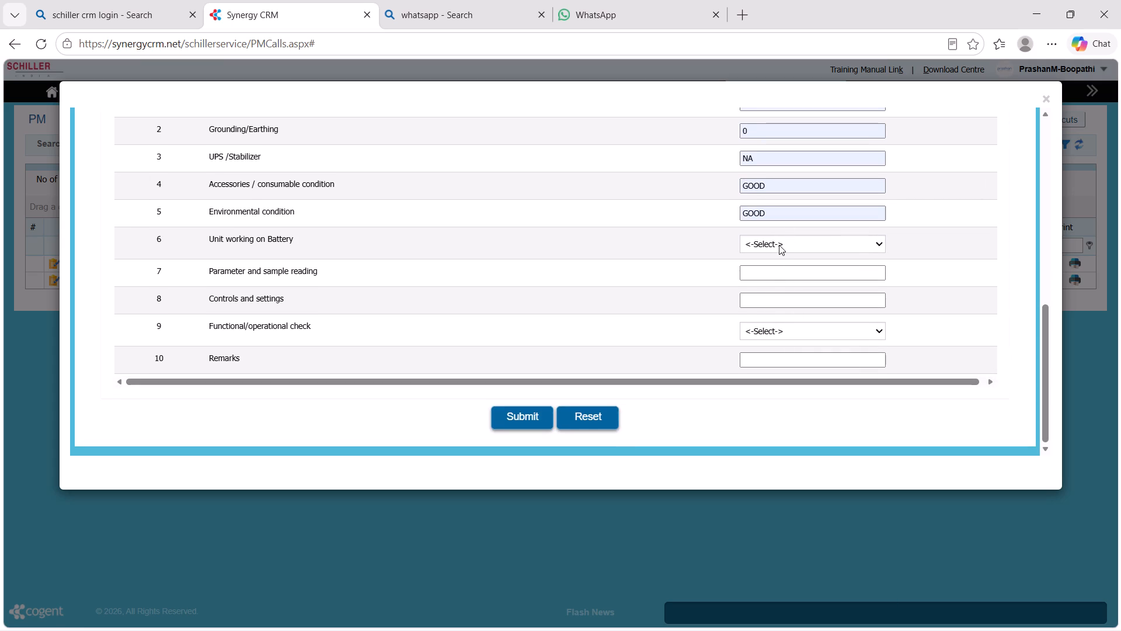
{"action": "left_click", "coordinate": [775, 283]}
{"action": "left_click", "coordinate": [780, 269]}
{"action": "left_click", "coordinate": [795, 311]}
{"action": "left_click", "coordinate": [784, 308]}
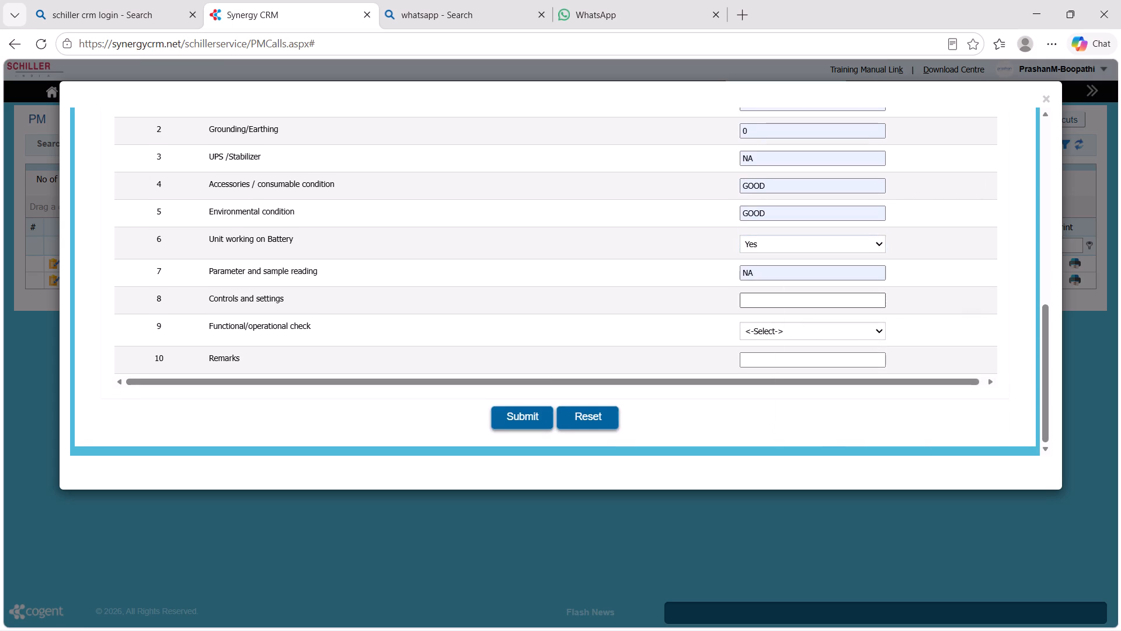
{"action": "left_click", "coordinate": [790, 303]}
{"action": "scroll", "coordinate": [806, 389], "scroll_direction": "down", "scroll_amount": 4}
{"action": "left_click", "coordinate": [817, 405]}
{"action": "left_click", "coordinate": [772, 320]}
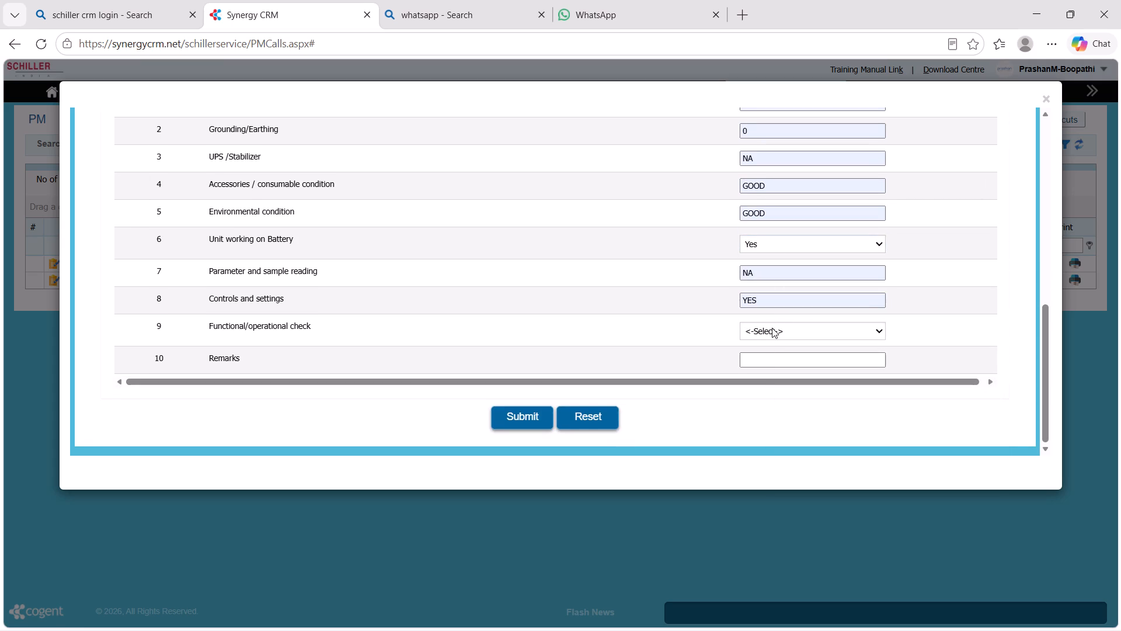
{"action": "left_click", "coordinate": [772, 328]}
{"action": "left_click", "coordinate": [772, 367]}
{"action": "left_click", "coordinate": [773, 362]}
{"action": "scroll", "coordinate": [792, 396], "scroll_direction": "down", "scroll_amount": 3}
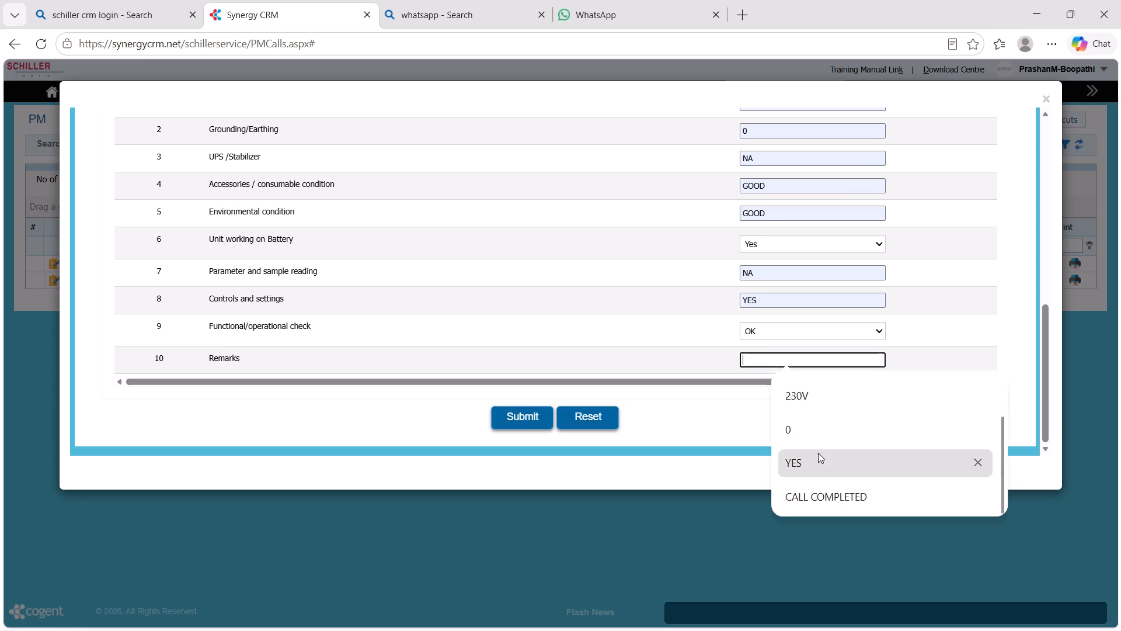
{"action": "left_click", "coordinate": [810, 498]}
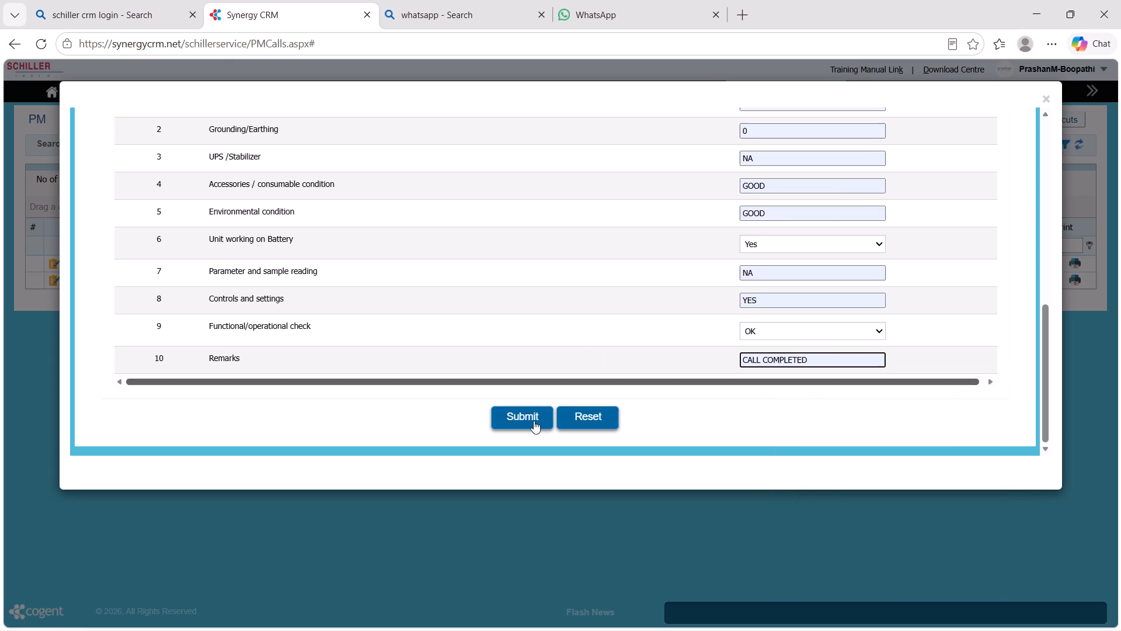
{"action": "left_click", "coordinate": [534, 421]}
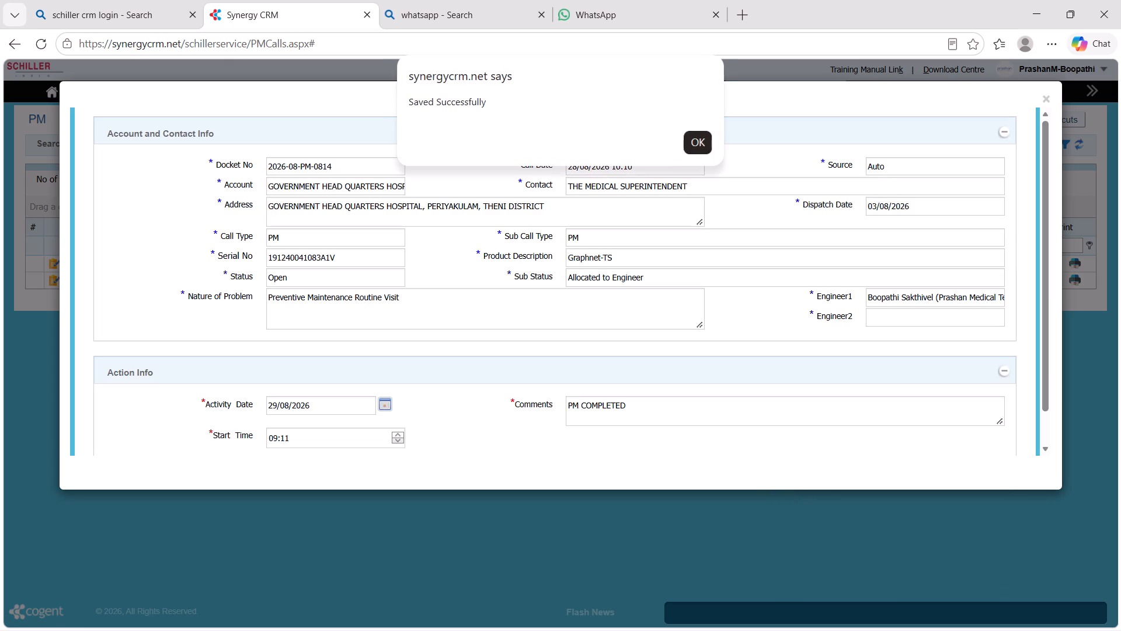
{"action": "left_click", "coordinate": [691, 146]}
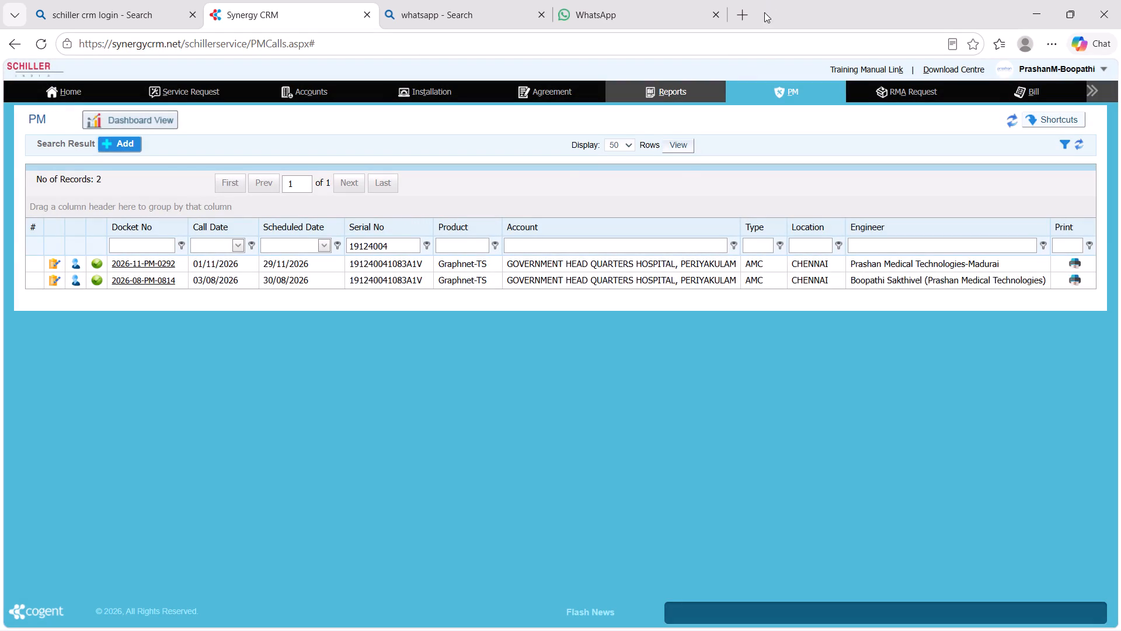
{"action": "left_click", "coordinate": [388, 240]}
{"action": "left_click", "coordinate": [392, 249]}
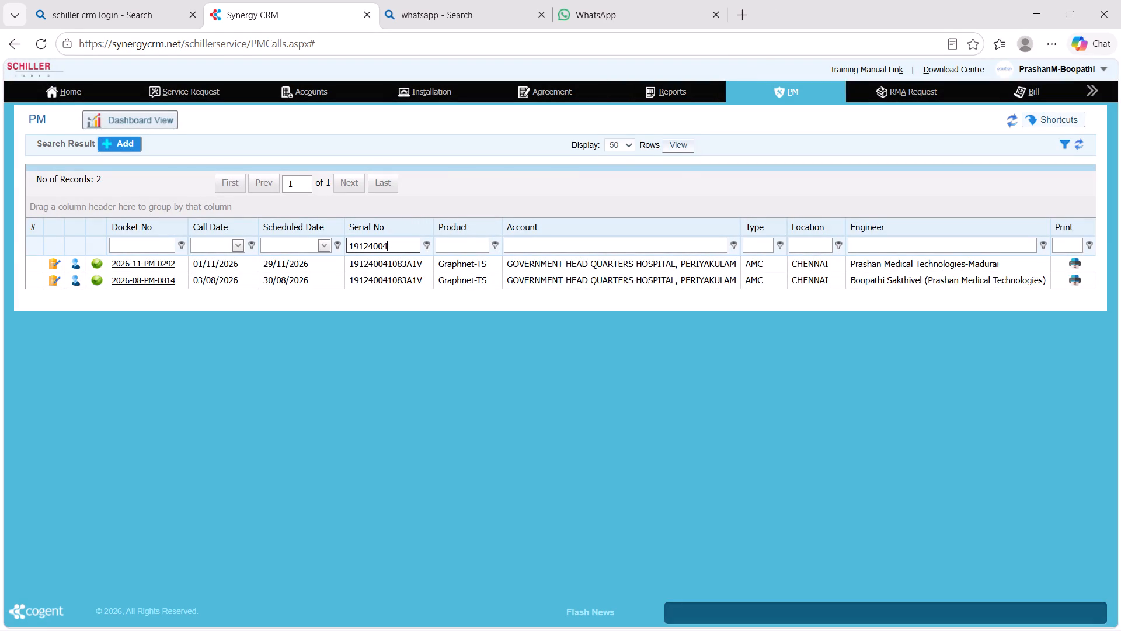
{"action": "key", "text": "BackSpace"}
{"action": "type", "text": "51083"}
Open PM call 2026-08-PM-0815 for editing and set its call date to 28/08/2026.
{"action": "left_click", "coordinate": [168, 282]}
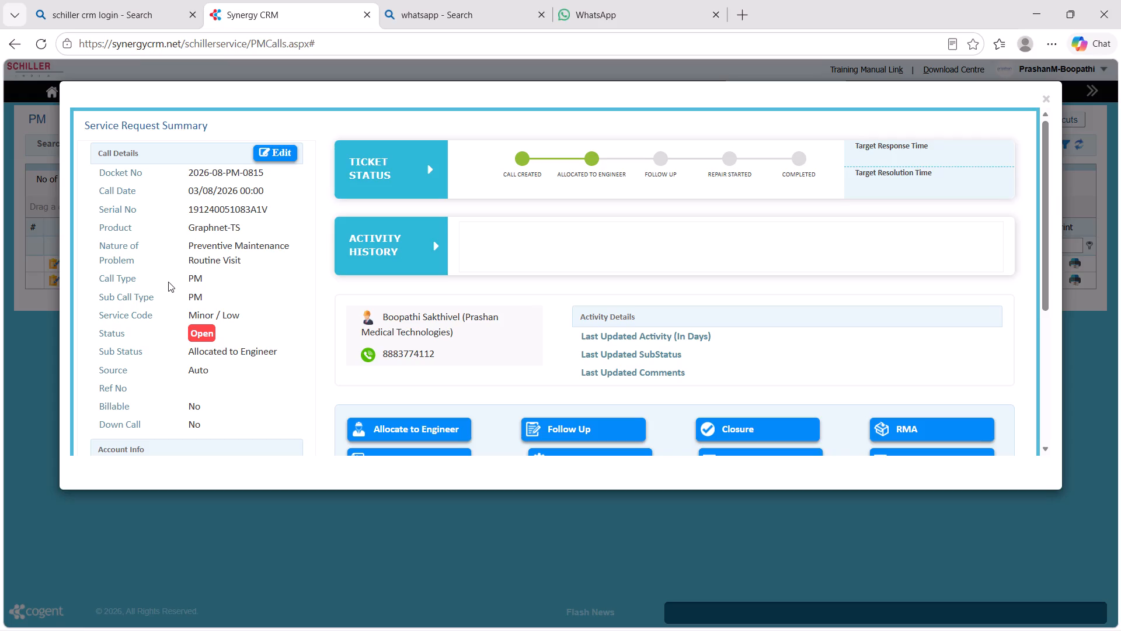
{"action": "left_click", "coordinate": [266, 152]}
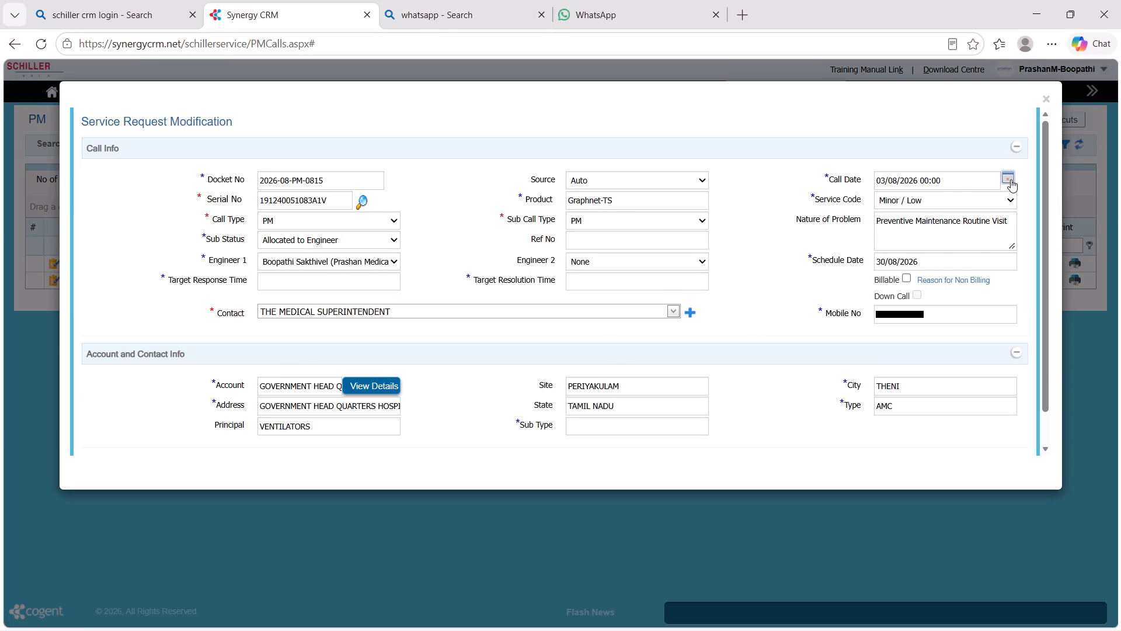
{"action": "left_click", "coordinate": [1011, 179]}
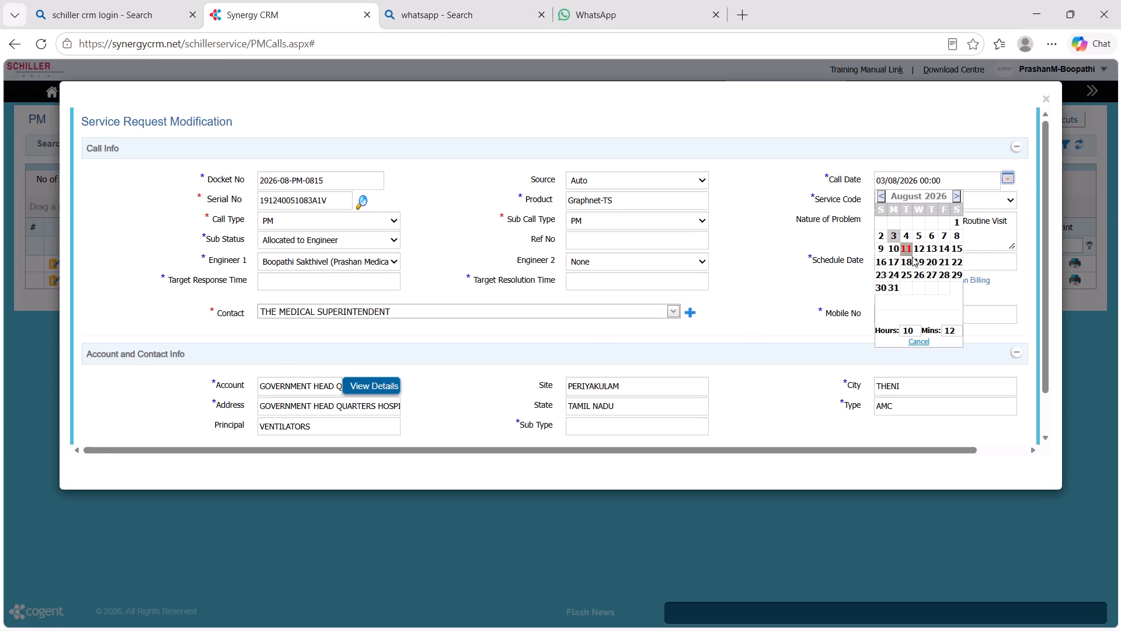
{"action": "left_click", "coordinate": [947, 275]}
Save AMC as the reason for non billing of PM call 2026-08-PM-0815.
{"action": "left_click", "coordinate": [951, 275]}
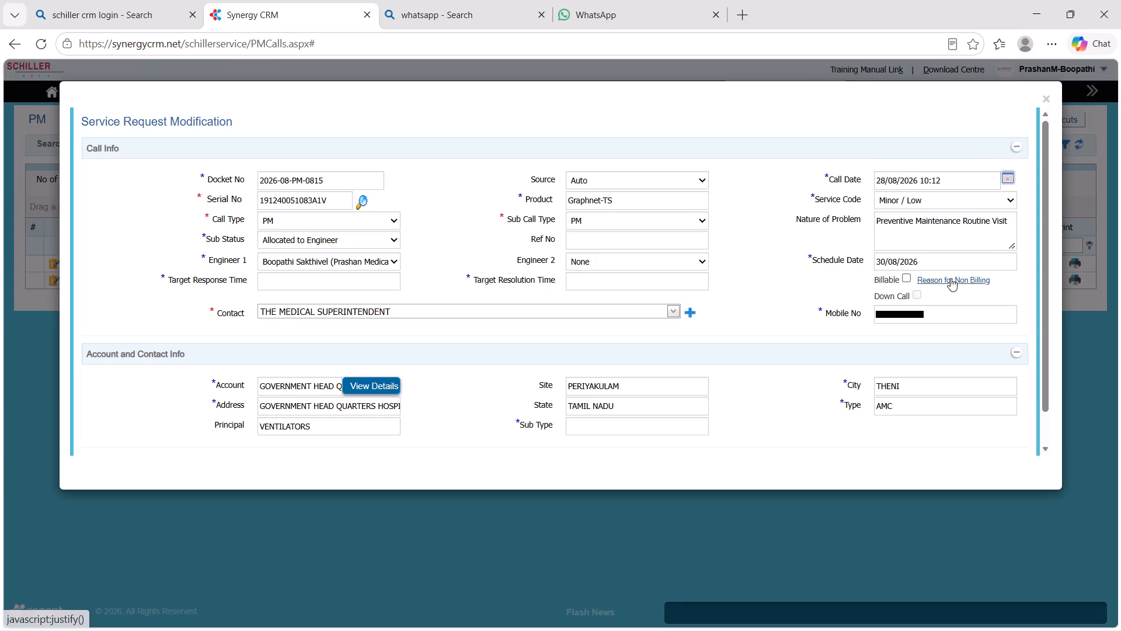
{"action": "left_click", "coordinate": [951, 278]}
{"action": "left_click", "coordinate": [185, 113]}
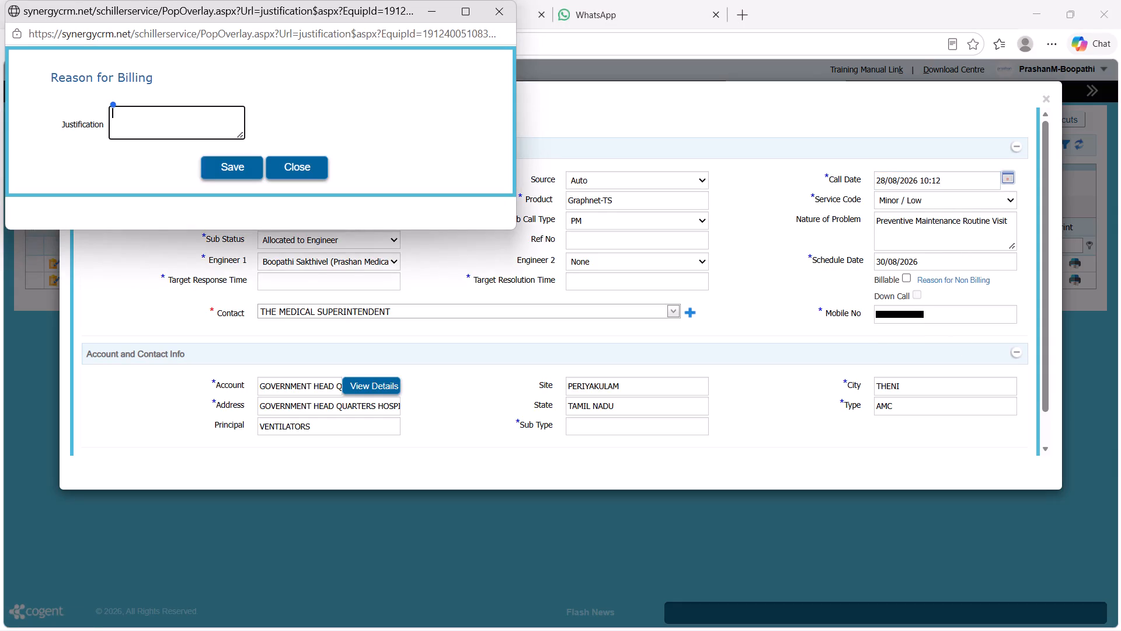
{"action": "type", "text": "AMC"}
{"action": "left_click", "coordinate": [234, 172]}
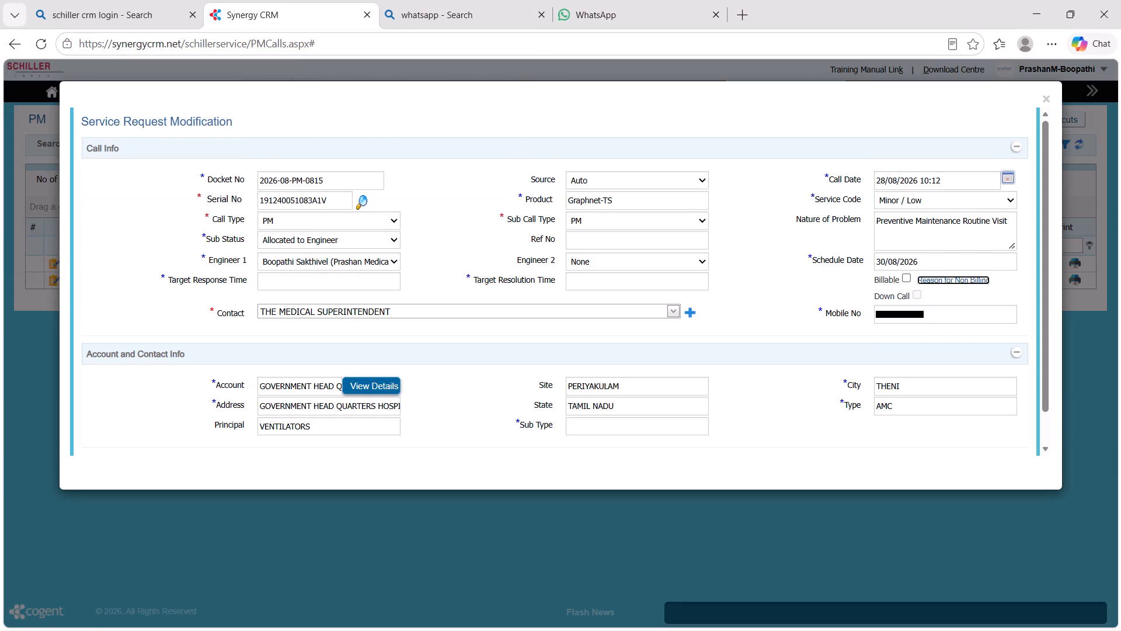
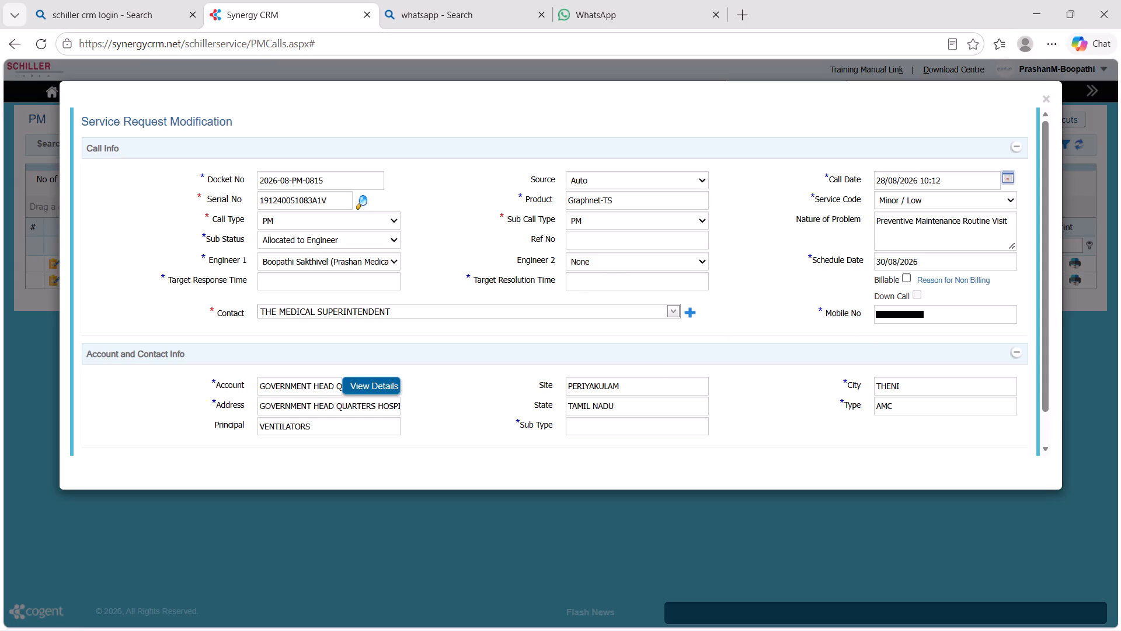
Save the service request modification of PM call 2026-08-PM-0815.
{"action": "scroll", "coordinate": [633, 321], "scroll_direction": "down", "scroll_amount": 6}
{"action": "left_click", "coordinate": [549, 441]}
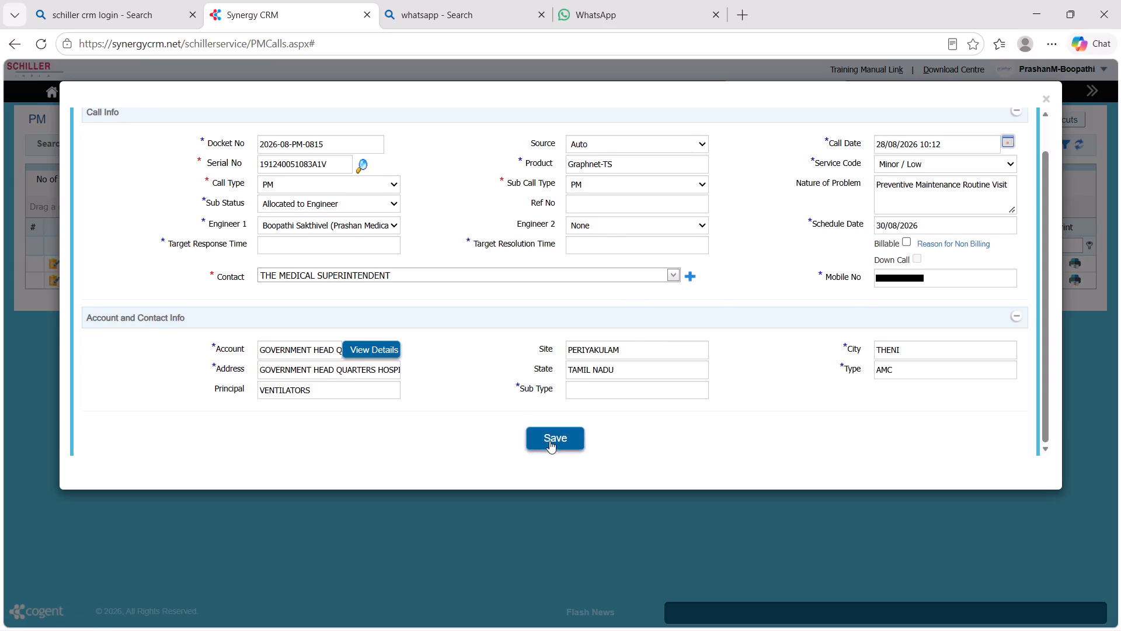
Open docket 2026-08-PM-0815 from the PM list and attach the file WhatsApp Image 2026-11-06 at 10.10.11 AM.
{"action": "left_click", "coordinate": [687, 137]}
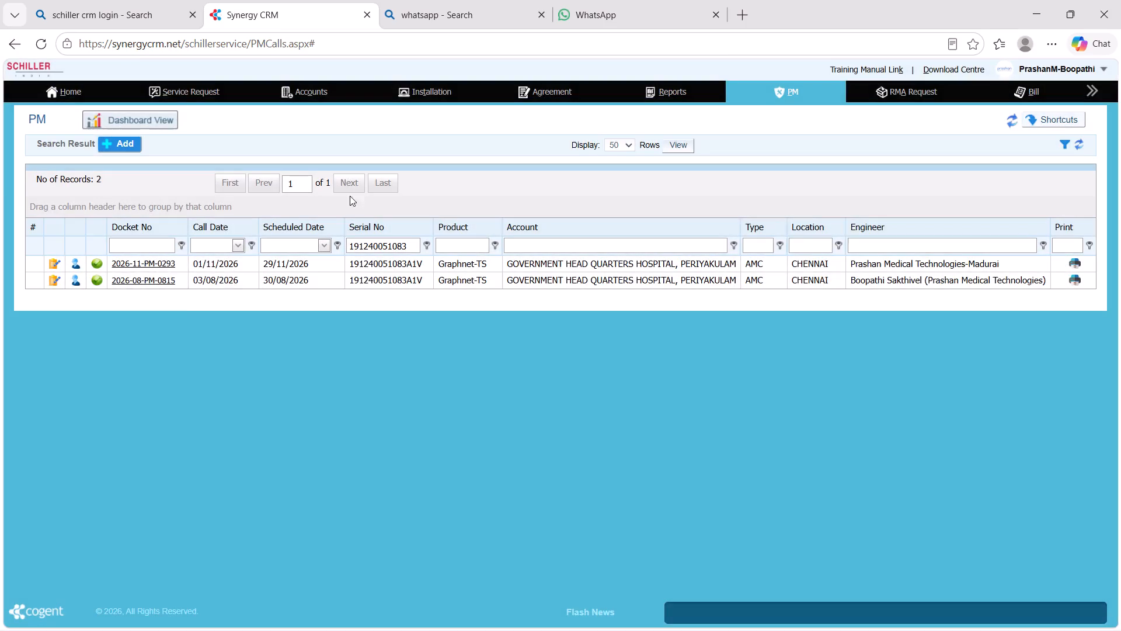
{"action": "left_click", "coordinate": [148, 276]}
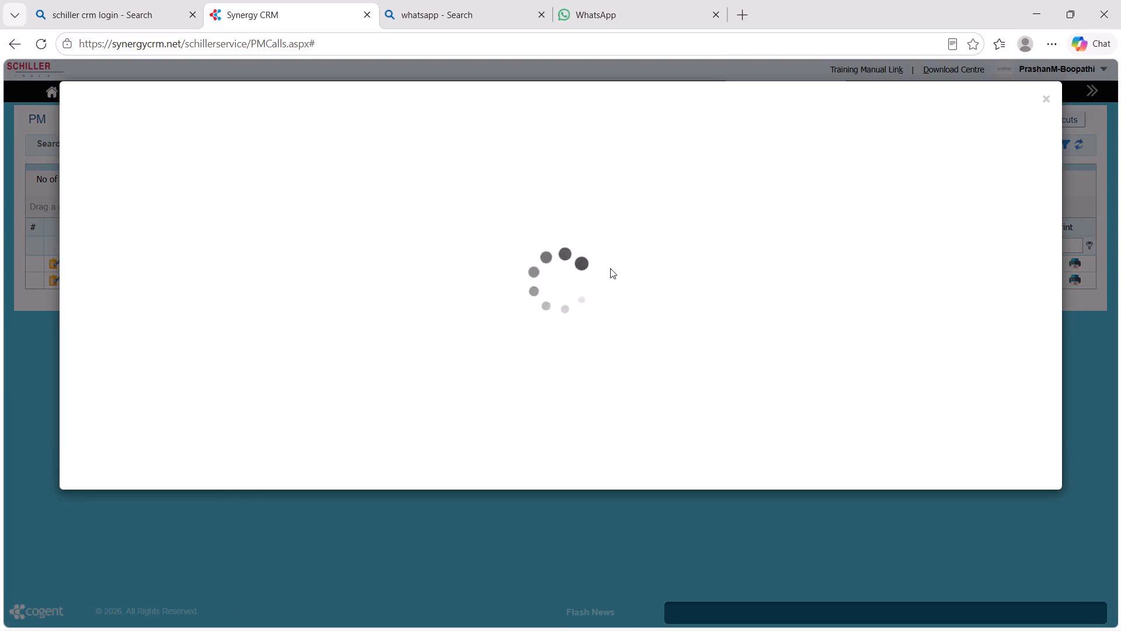
{"action": "scroll", "coordinate": [465, 243], "scroll_direction": "down", "scroll_amount": 3}
{"action": "left_click", "coordinate": [725, 237]}
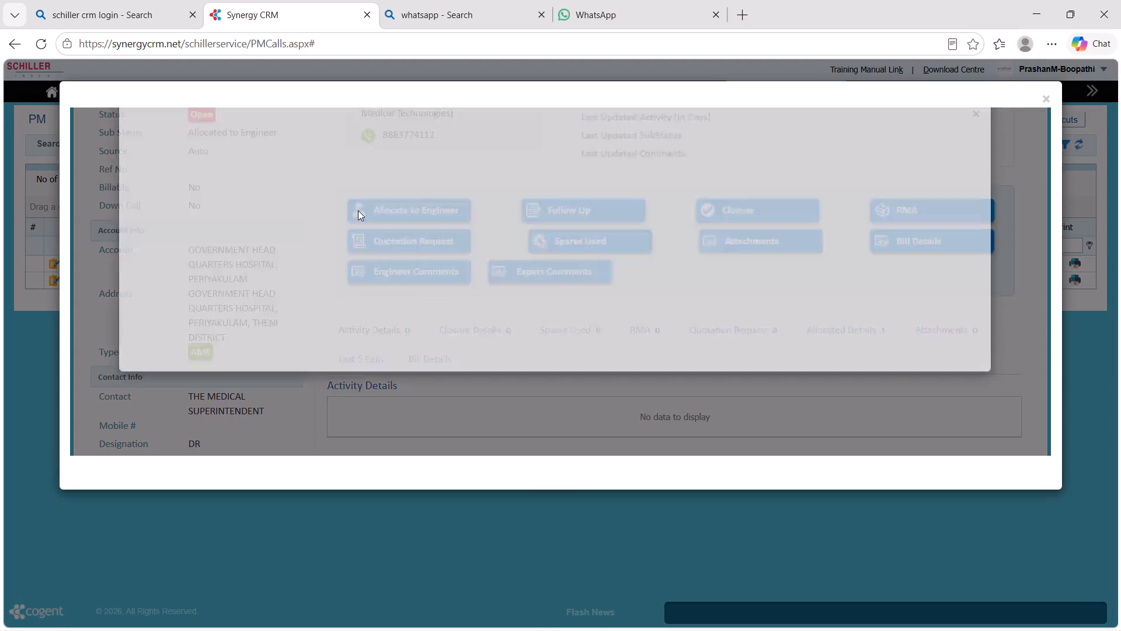
{"action": "left_click", "coordinate": [330, 242]}
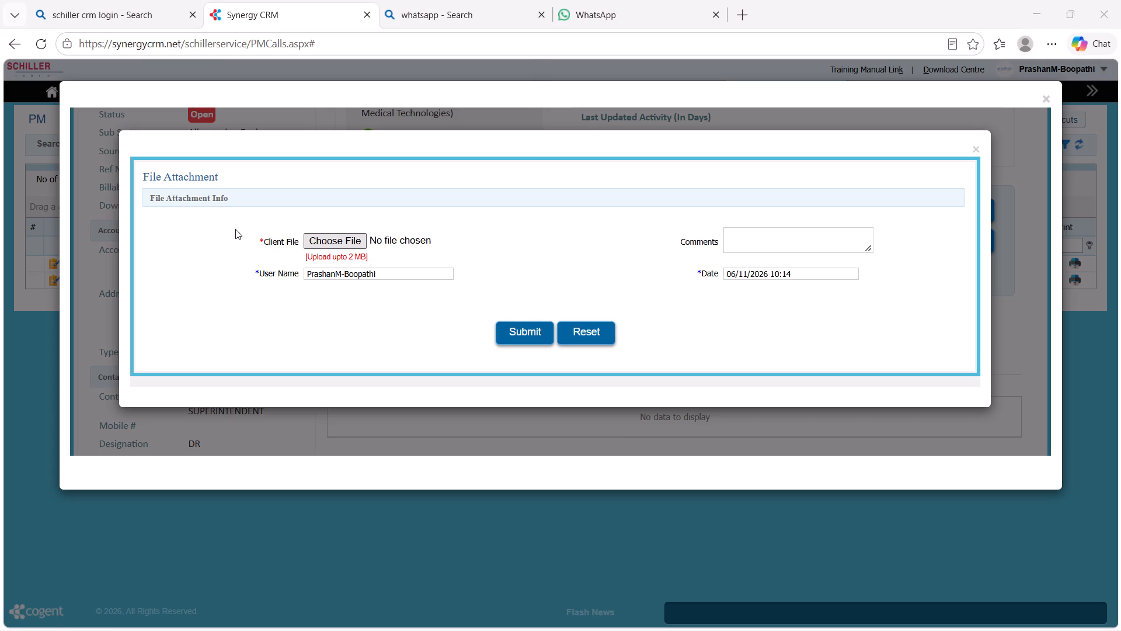
{"action": "left_click", "coordinate": [159, 140]}
{"action": "left_click", "coordinate": [443, 327]}
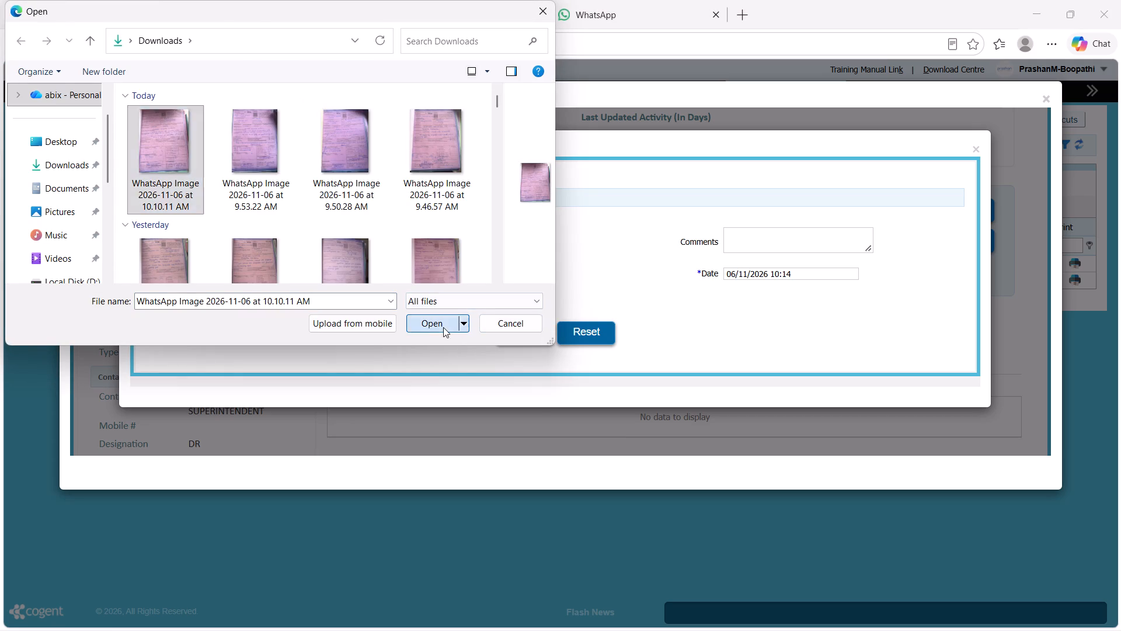
{"action": "left_click", "coordinate": [513, 334]}
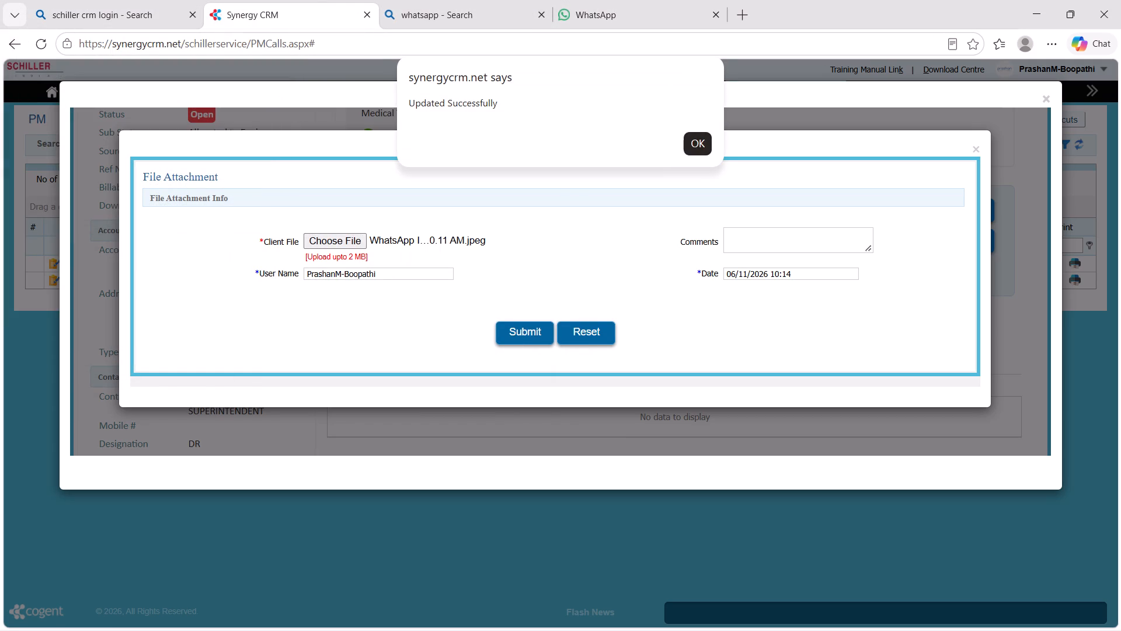
{"action": "left_click", "coordinate": [700, 145]}
Fill in the call's closure details with activity date 29/08/2026, activity type PM and comments PM COMPLETED, and open the report number for entry.
{"action": "left_click", "coordinate": [793, 211]}
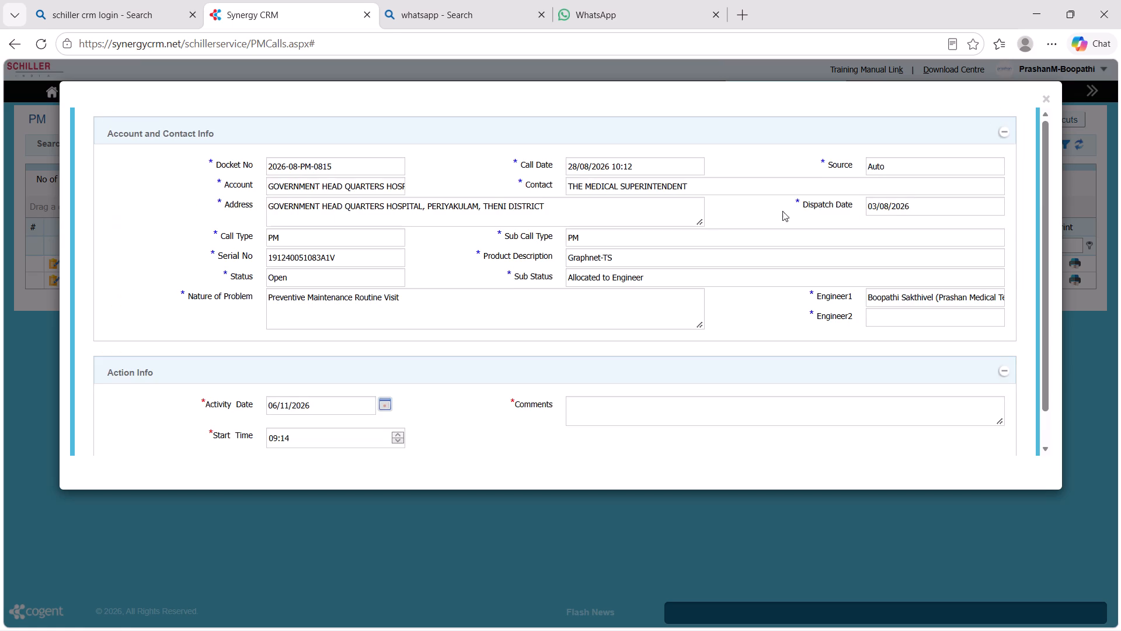
{"action": "scroll", "coordinate": [475, 266], "scroll_direction": "down", "scroll_amount": 3}
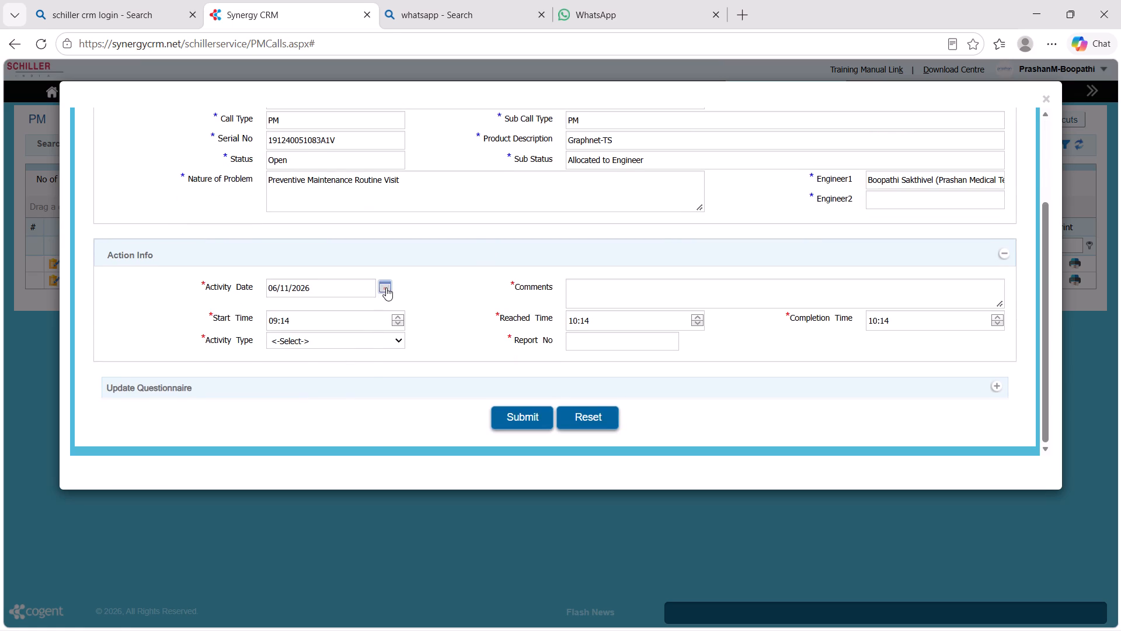
{"action": "left_click", "coordinate": [386, 287]}
{"action": "double_click", "coordinate": [274, 307]}
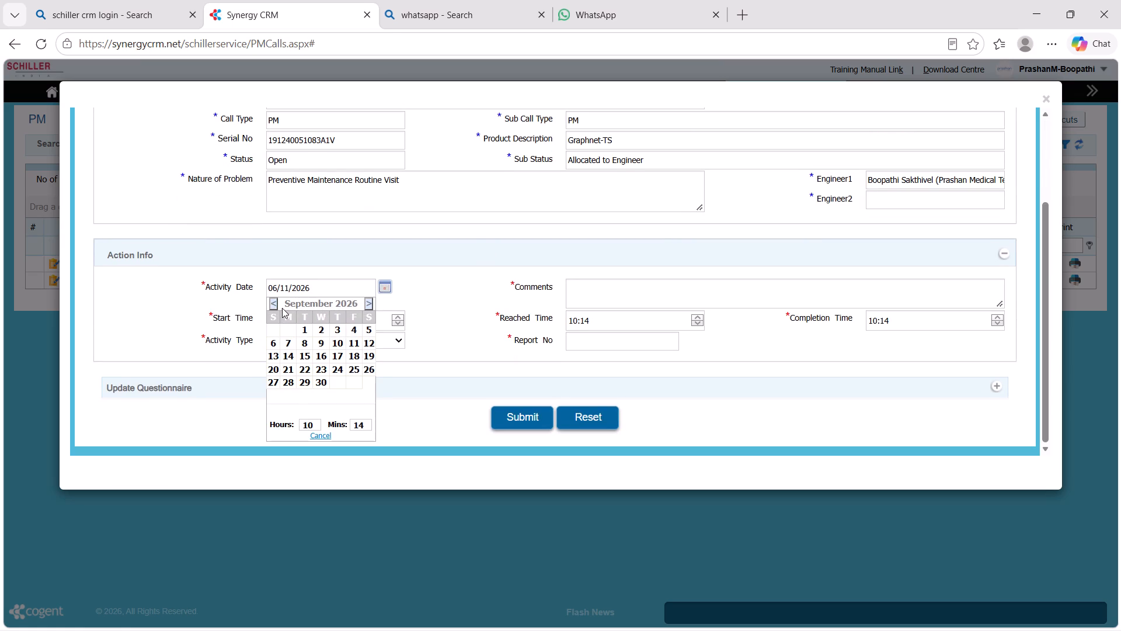
{"action": "left_click", "coordinate": [273, 308]}
{"action": "left_click", "coordinate": [372, 379]}
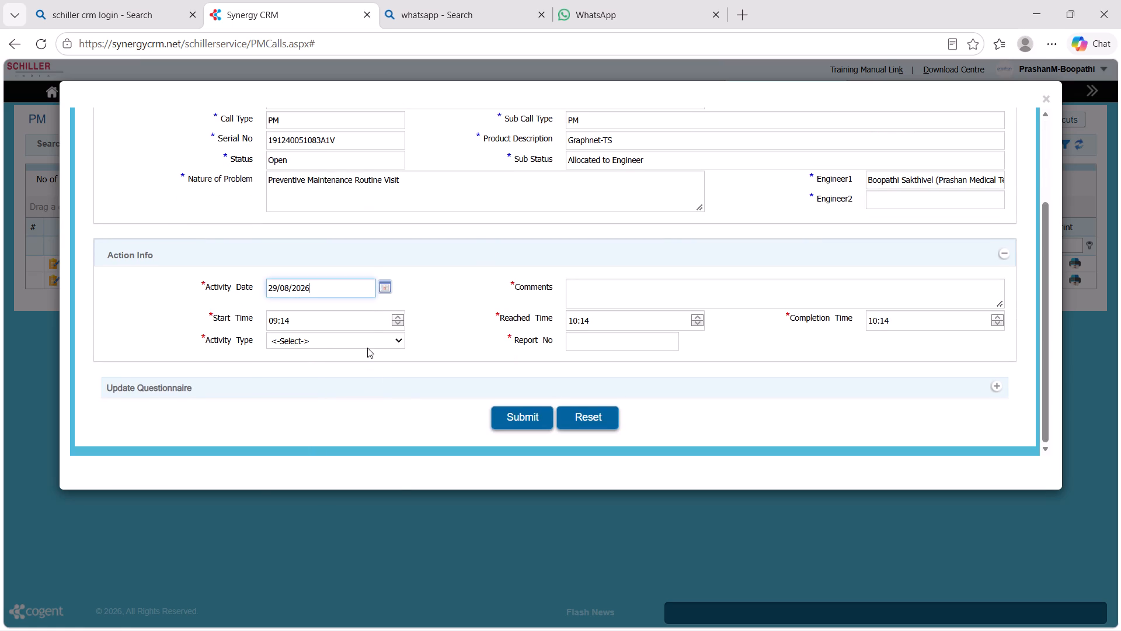
{"action": "left_click", "coordinate": [367, 345]}
{"action": "left_click", "coordinate": [335, 448]}
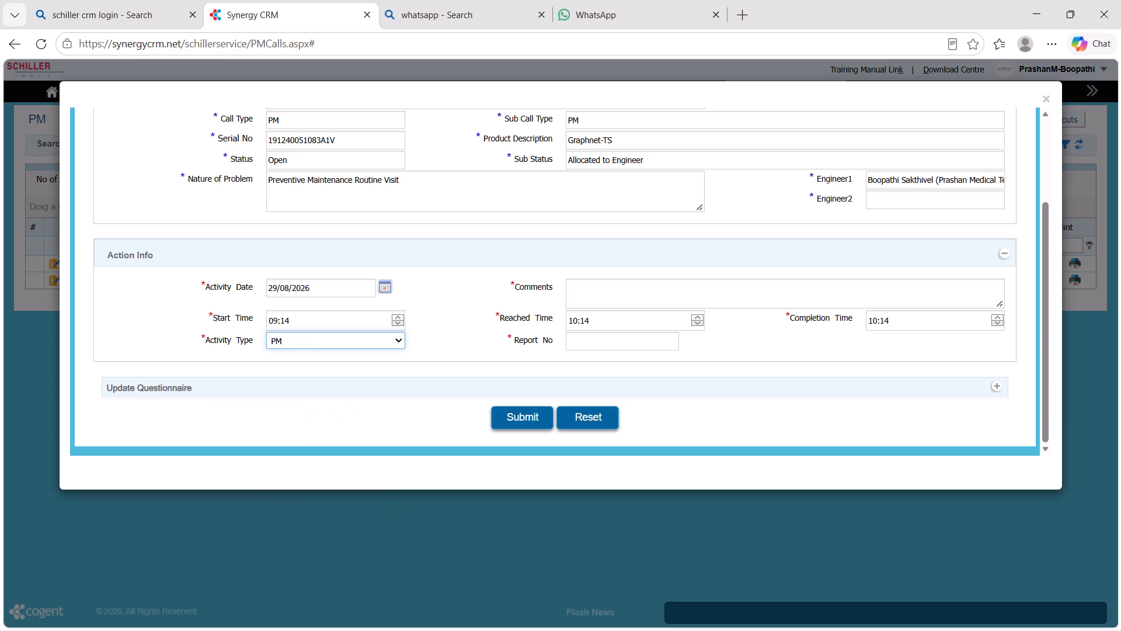
{"action": "left_click", "coordinate": [676, 290]}
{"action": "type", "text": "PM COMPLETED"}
{"action": "left_click", "coordinate": [642, 346]}
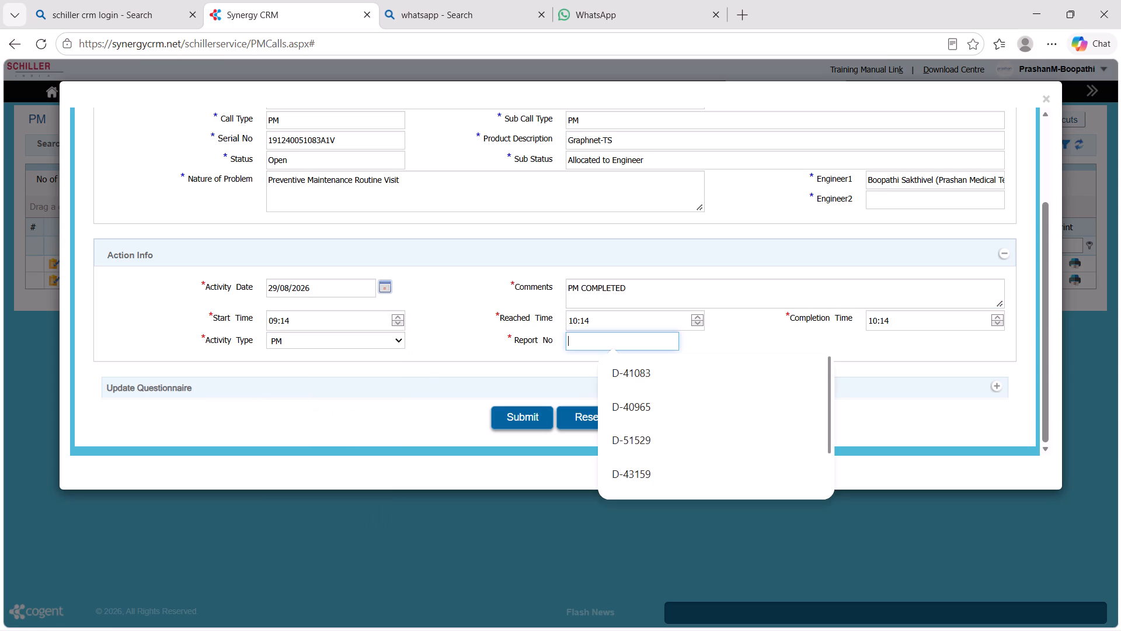
Enter D-49050 as the report number in the activity for PM call 2026-08-PM-0815.
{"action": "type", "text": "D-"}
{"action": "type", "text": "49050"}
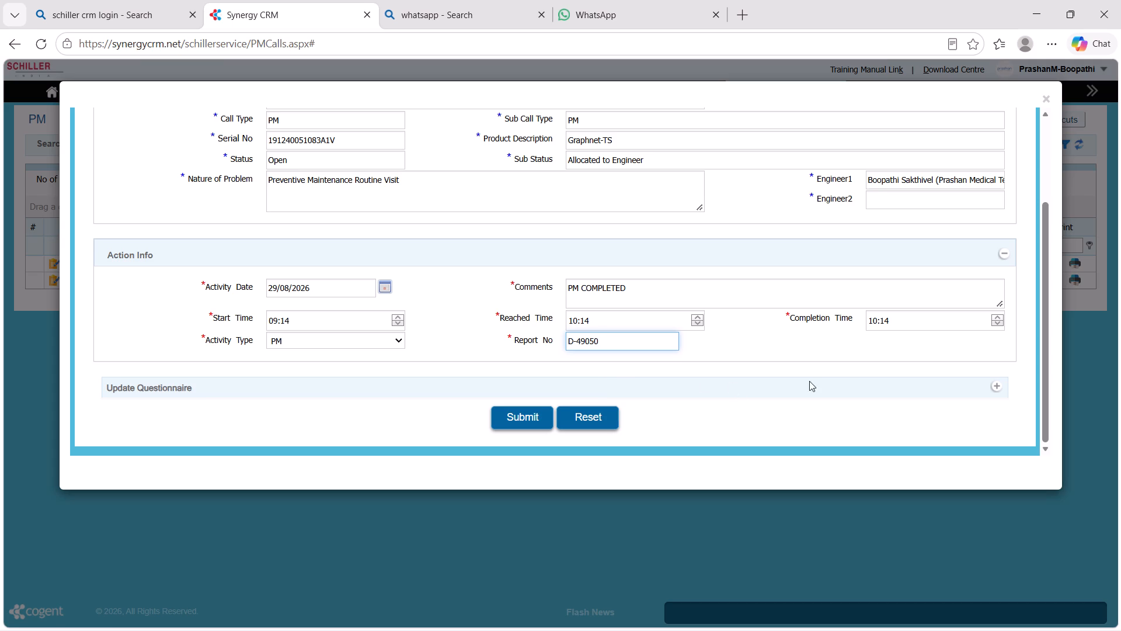
In the questionnaire, answer mains supply voltage 230V, grounding 0, UPS/stabilizer NA, accessories GOOD and environmental condition GOOD.
{"action": "left_click", "coordinate": [994, 387]}
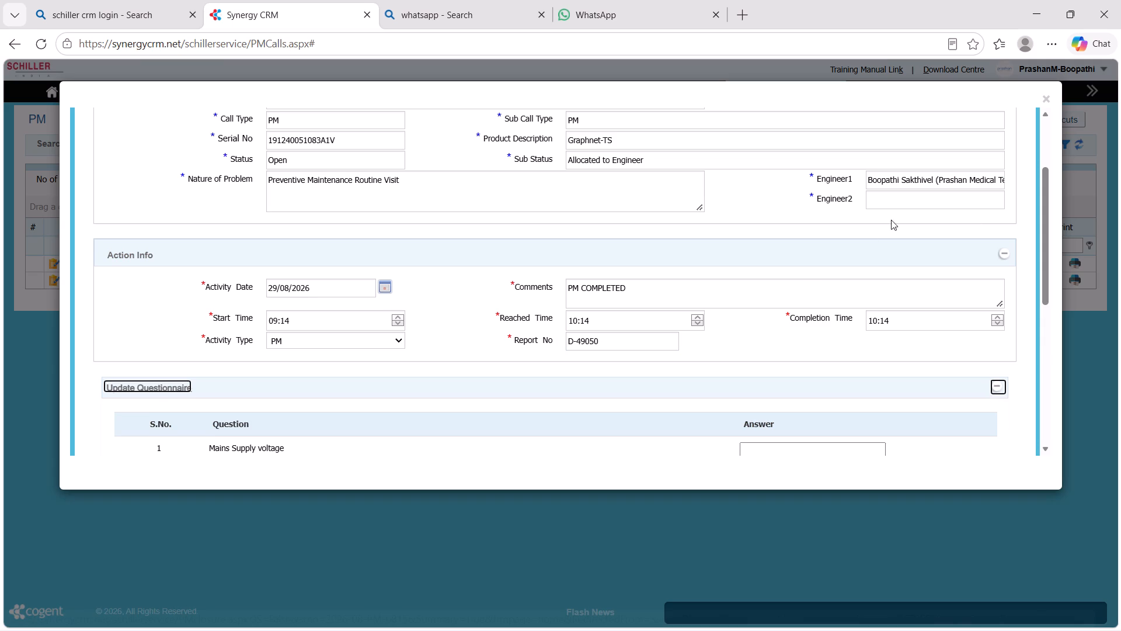
{"action": "scroll", "coordinate": [768, 289], "scroll_direction": "down", "scroll_amount": 4}
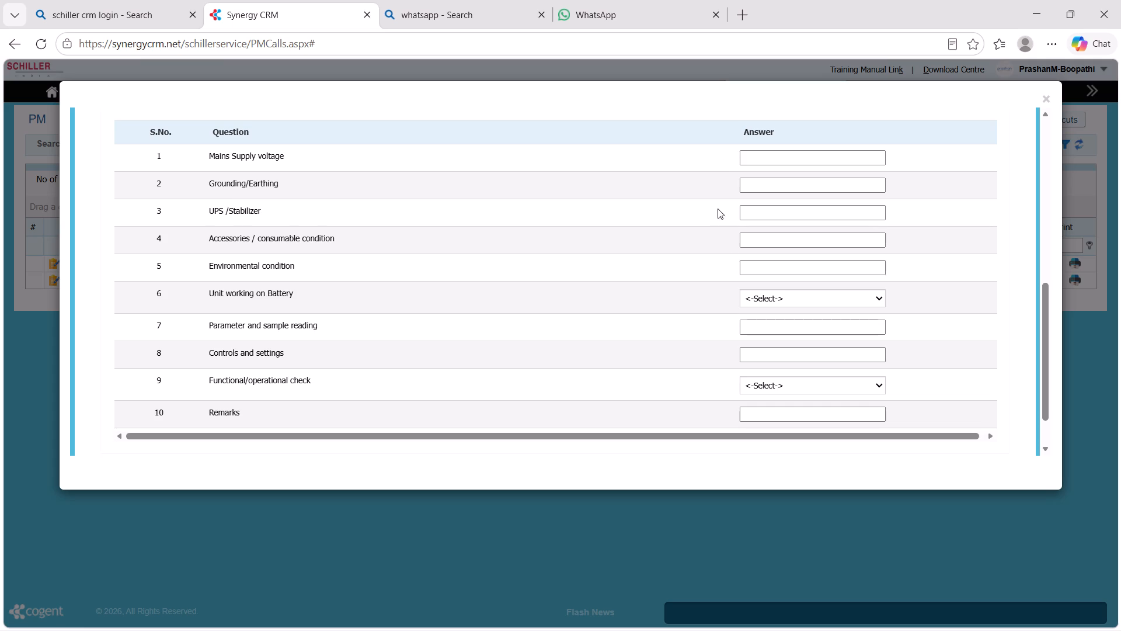
{"action": "left_click", "coordinate": [794, 155]}
{"action": "left_click", "coordinate": [811, 249]}
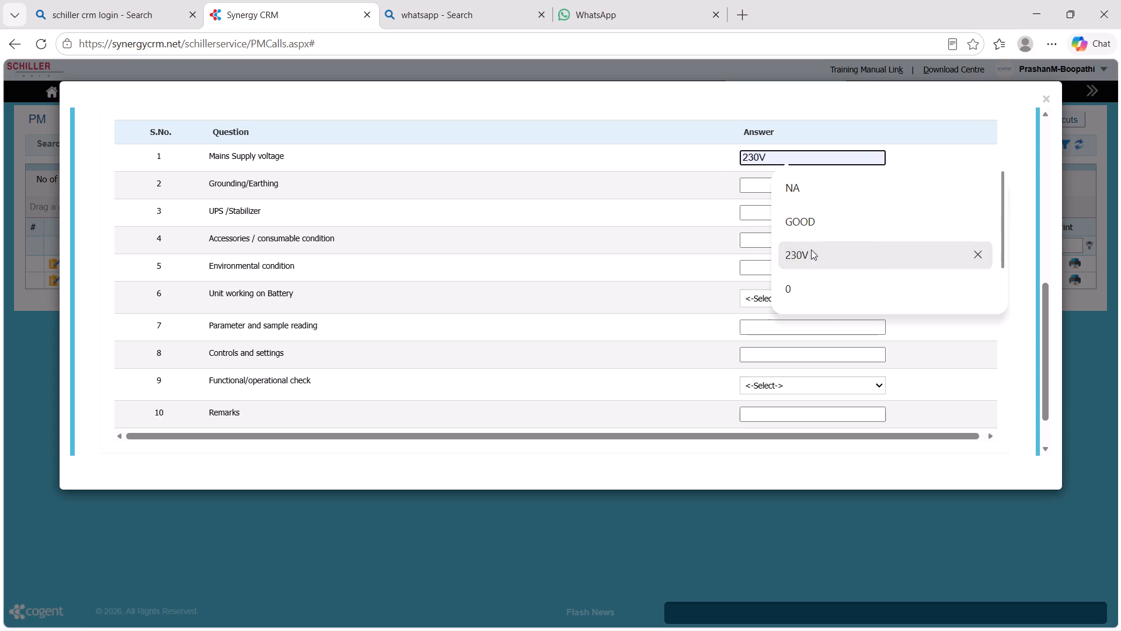
{"action": "left_click", "coordinate": [797, 186]}
{"action": "left_click", "coordinate": [811, 323]}
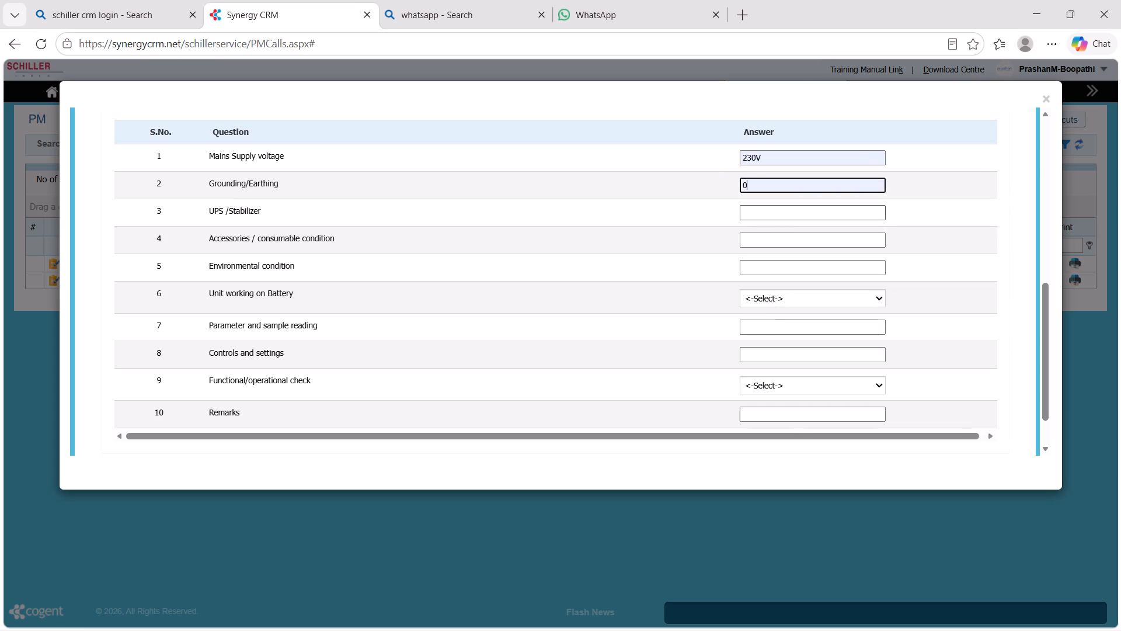
{"action": "left_click", "coordinate": [789, 213]}
{"action": "left_click", "coordinate": [825, 242]}
{"action": "left_click", "coordinate": [820, 242]}
{"action": "left_click", "coordinate": [793, 242]}
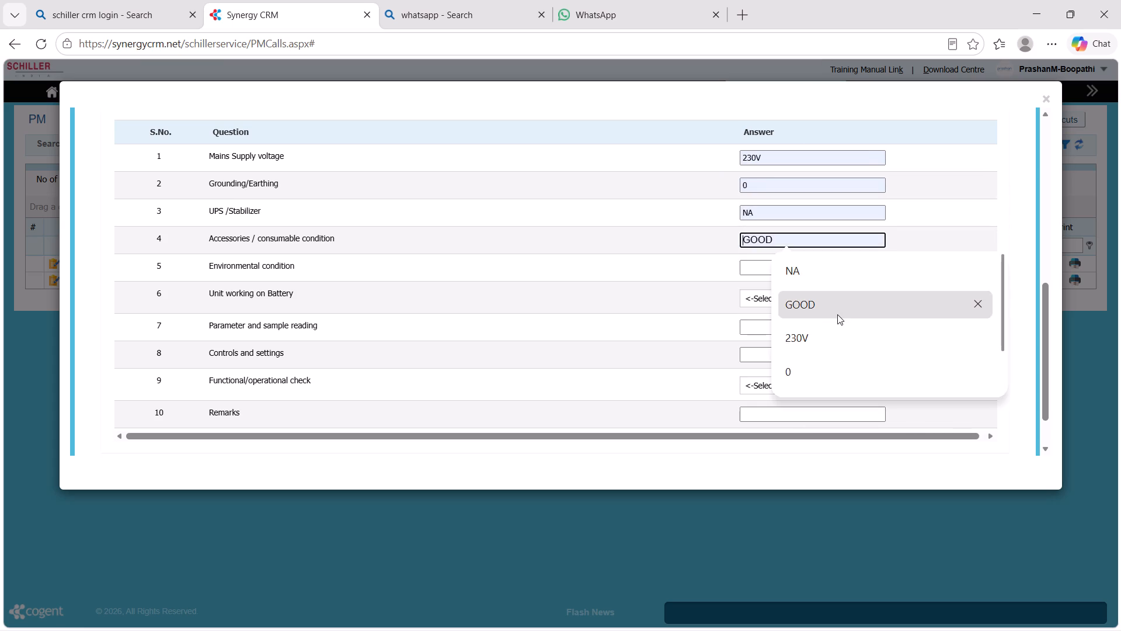
{"action": "left_click", "coordinate": [837, 306]}
{"action": "left_click", "coordinate": [788, 269]}
{"action": "scroll", "coordinate": [819, 342], "scroll_direction": "down", "scroll_amount": 2}
{"action": "scroll", "coordinate": [815, 310], "scroll_direction": "up", "scroll_amount": 2}
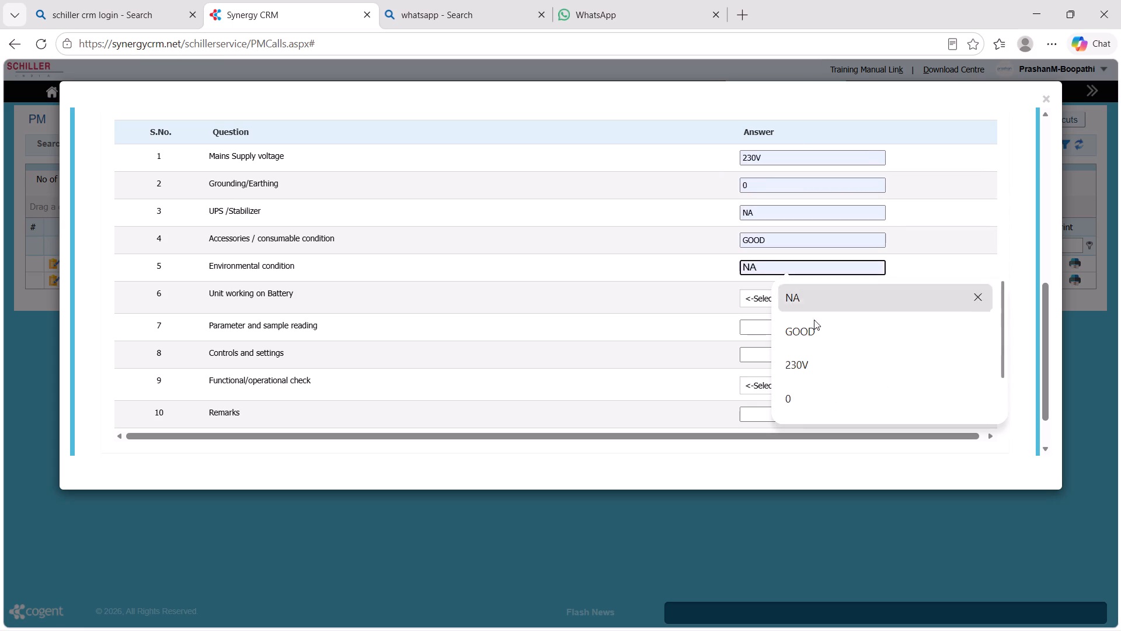
{"action": "left_click", "coordinate": [812, 331]}
Answer battery working Yes, parameter reading NA, controls and settings YES, functional check OK and remarks CALL COMPLETED.
{"action": "left_click", "coordinate": [775, 300]}
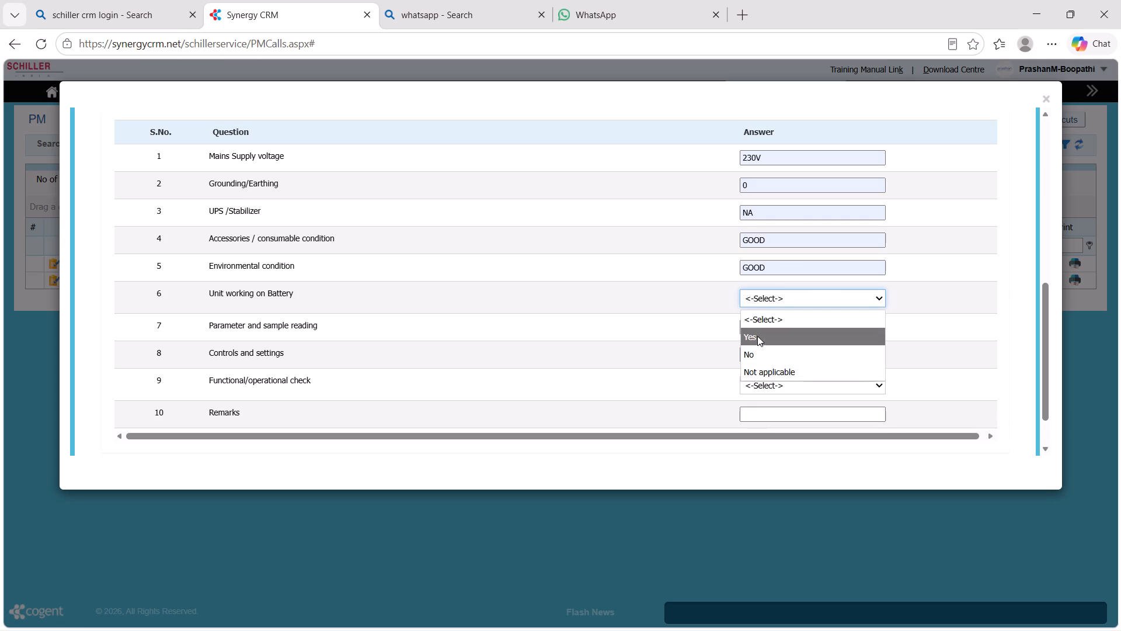
{"action": "left_click", "coordinate": [757, 336]}
{"action": "scroll", "coordinate": [763, 305], "scroll_direction": "down", "scroll_amount": 2}
{"action": "left_click", "coordinate": [779, 273]}
{"action": "left_click", "coordinate": [798, 303]}
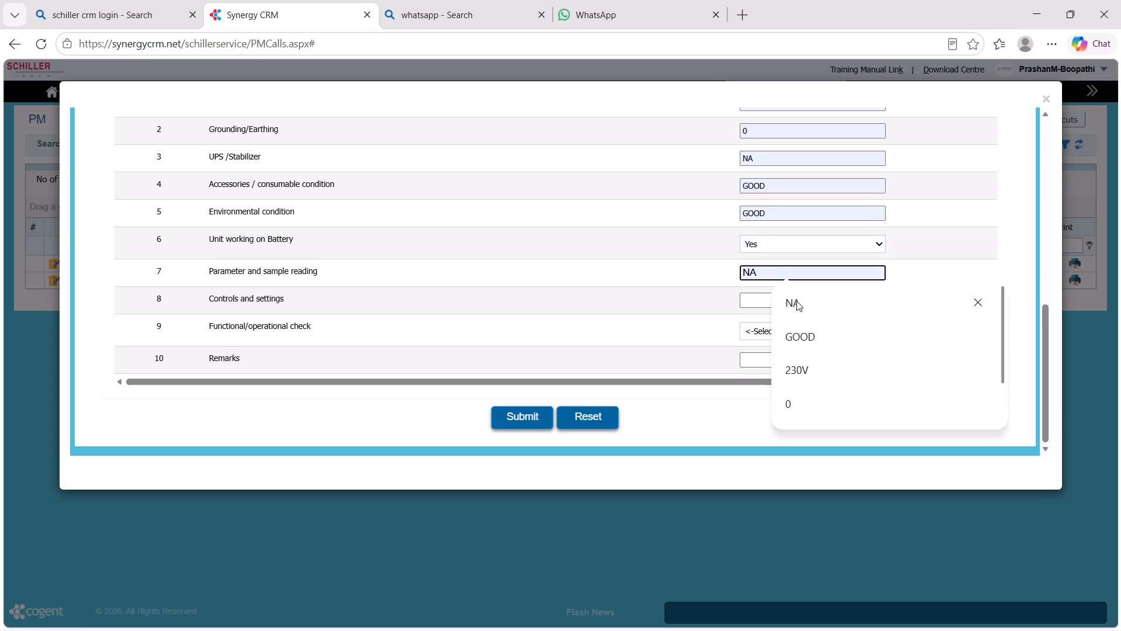
{"action": "left_click", "coordinate": [796, 301]}
{"action": "left_click", "coordinate": [795, 301]}
{"action": "scroll", "coordinate": [830, 363], "scroll_direction": "down", "scroll_amount": 2}
{"action": "left_click", "coordinate": [813, 409]}
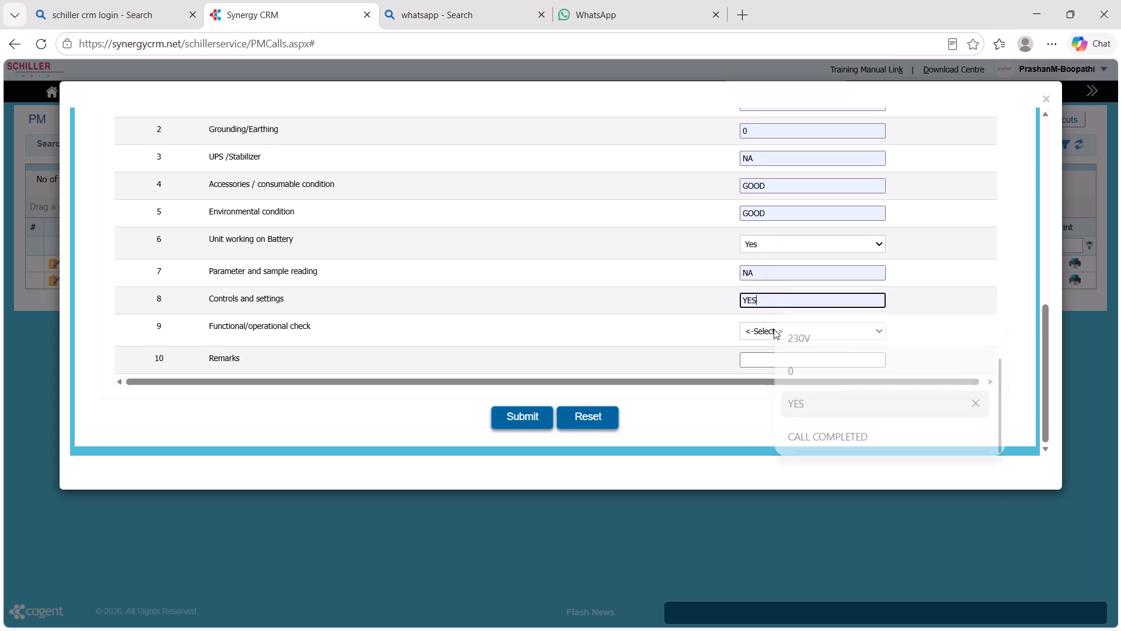
{"action": "left_click", "coordinate": [771, 332]}
{"action": "left_click", "coordinate": [774, 364]}
{"action": "left_click", "coordinate": [774, 362]}
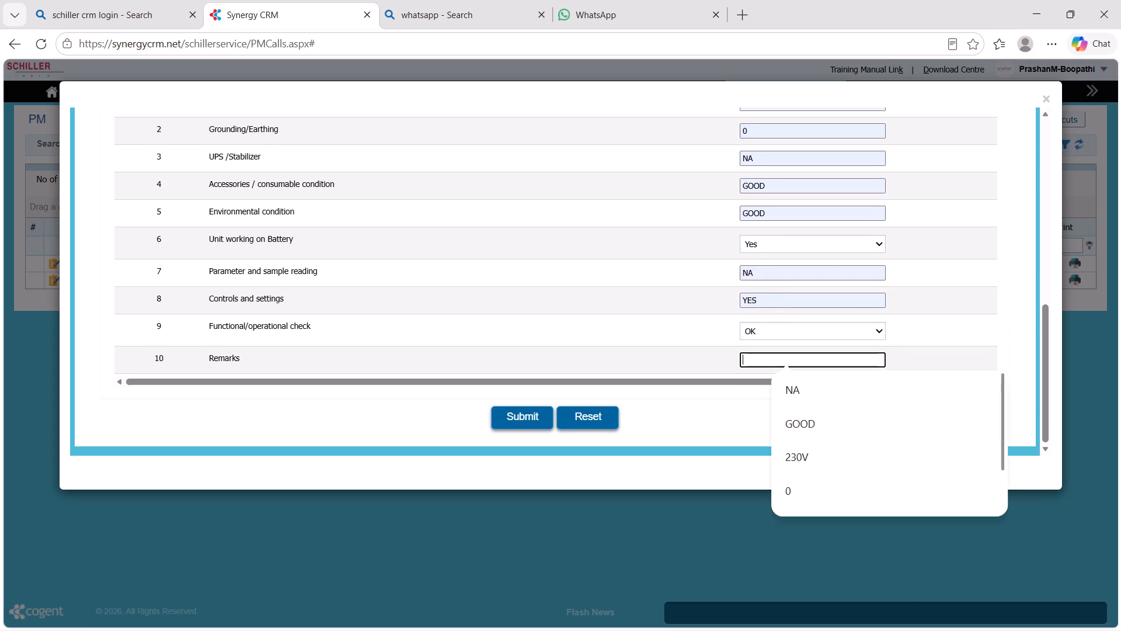
{"action": "scroll", "coordinate": [800, 414], "scroll_direction": "down", "scroll_amount": 3}
{"action": "left_click", "coordinate": [793, 491]}
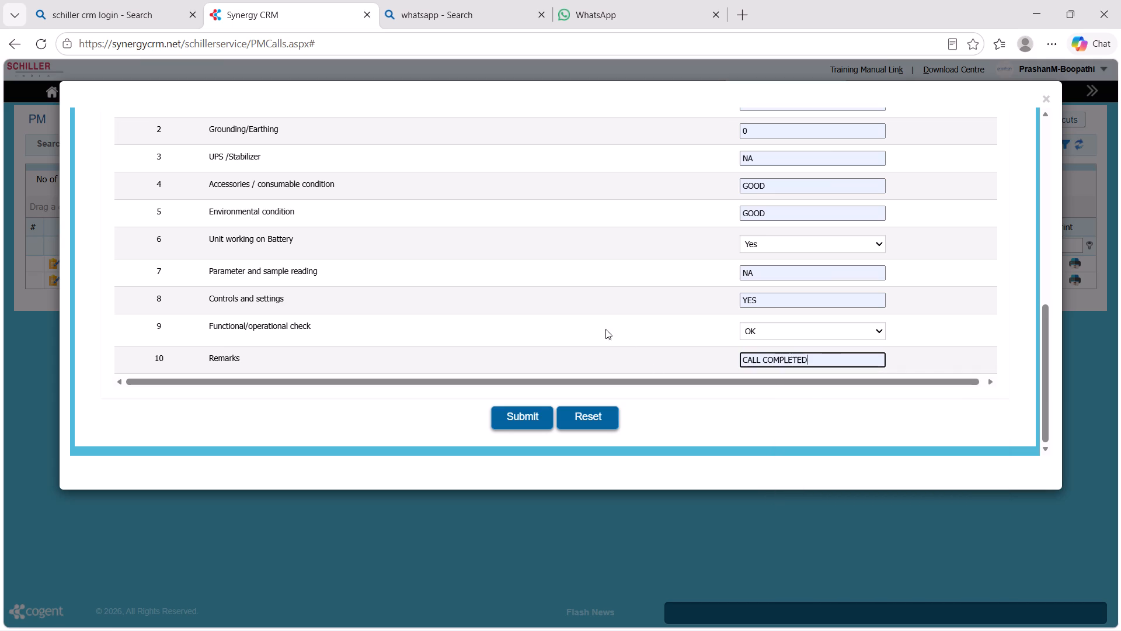
Review the completed answers and submit the activity for PM call 2026-08-PM-0815.
{"action": "scroll", "coordinate": [645, 348], "scroll_direction": "up", "scroll_amount": 4}
{"action": "scroll", "coordinate": [646, 348], "scroll_direction": "down", "scroll_amount": 5}
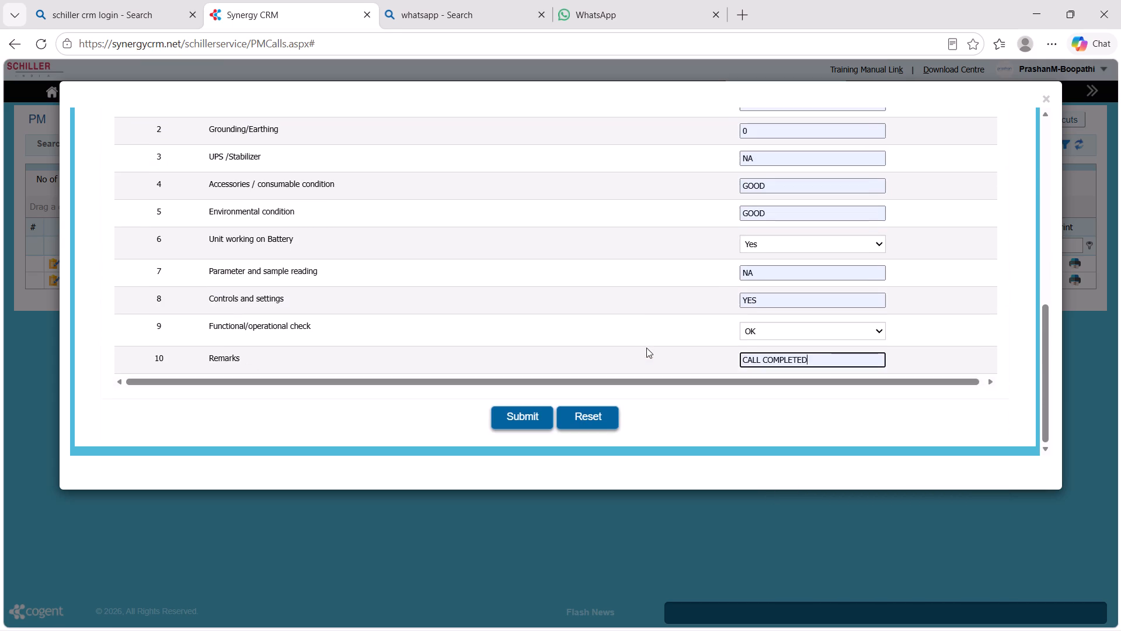
{"action": "scroll", "coordinate": [535, 344], "scroll_direction": "up", "scroll_amount": 3}
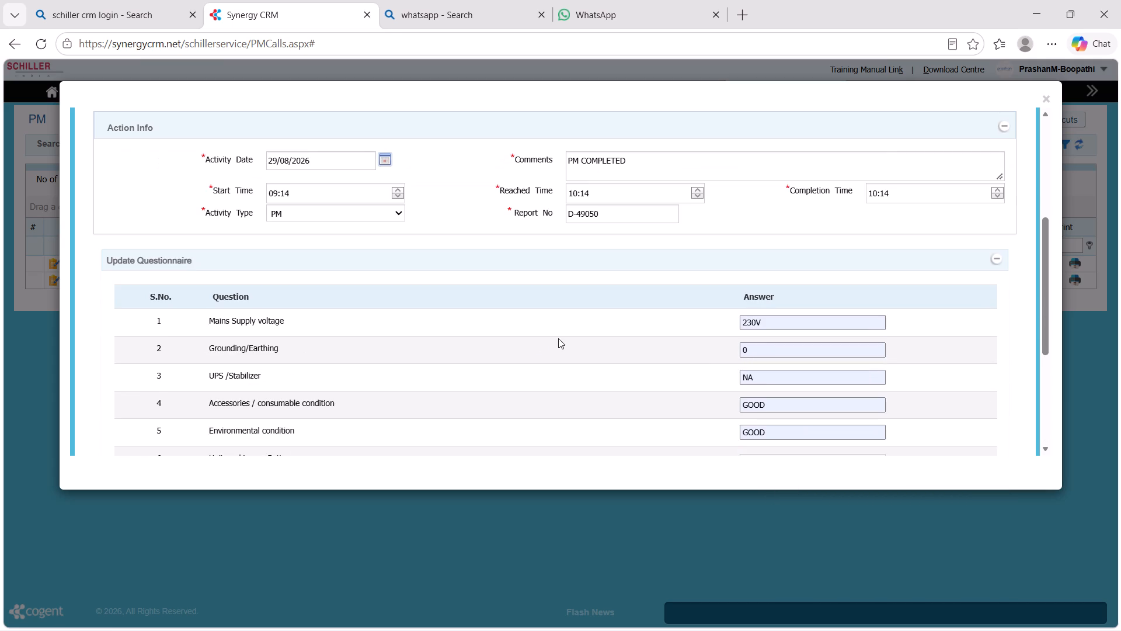
{"action": "scroll", "coordinate": [564, 331], "scroll_direction": "down", "scroll_amount": 4}
{"action": "left_click", "coordinate": [522, 414]}
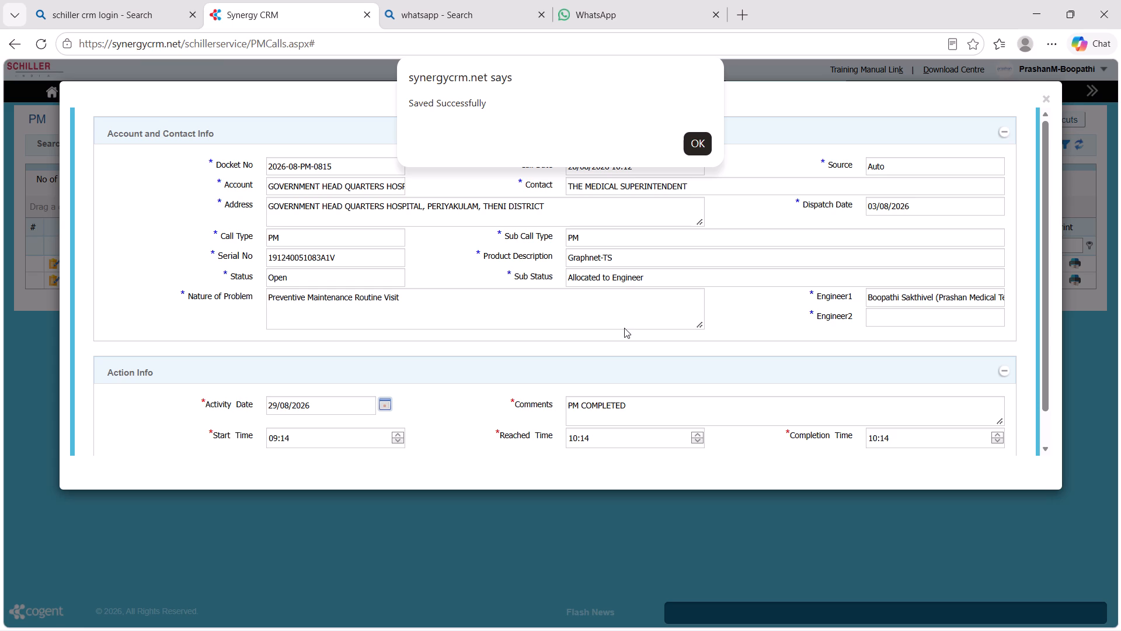
{"action": "left_click", "coordinate": [699, 147]}
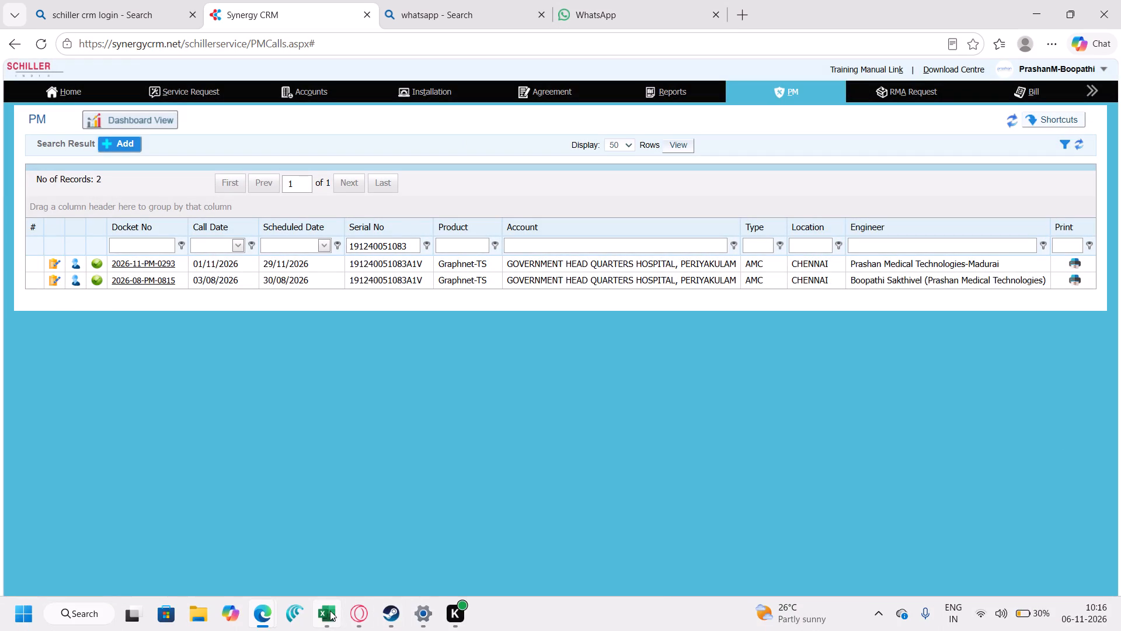
Switch to the Excel call detail report, search its Report No filter for D-51501, and return to the CRM.
{"action": "left_click", "coordinate": [330, 611]}
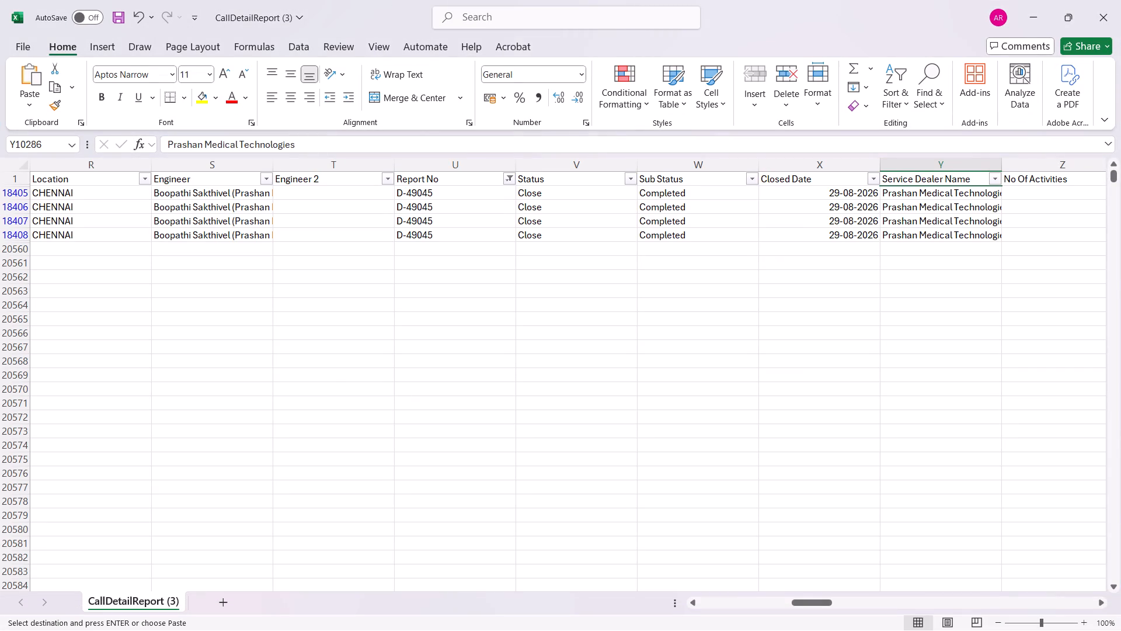
{"action": "left_click", "coordinate": [510, 181]}
{"action": "left_click", "coordinate": [419, 351]}
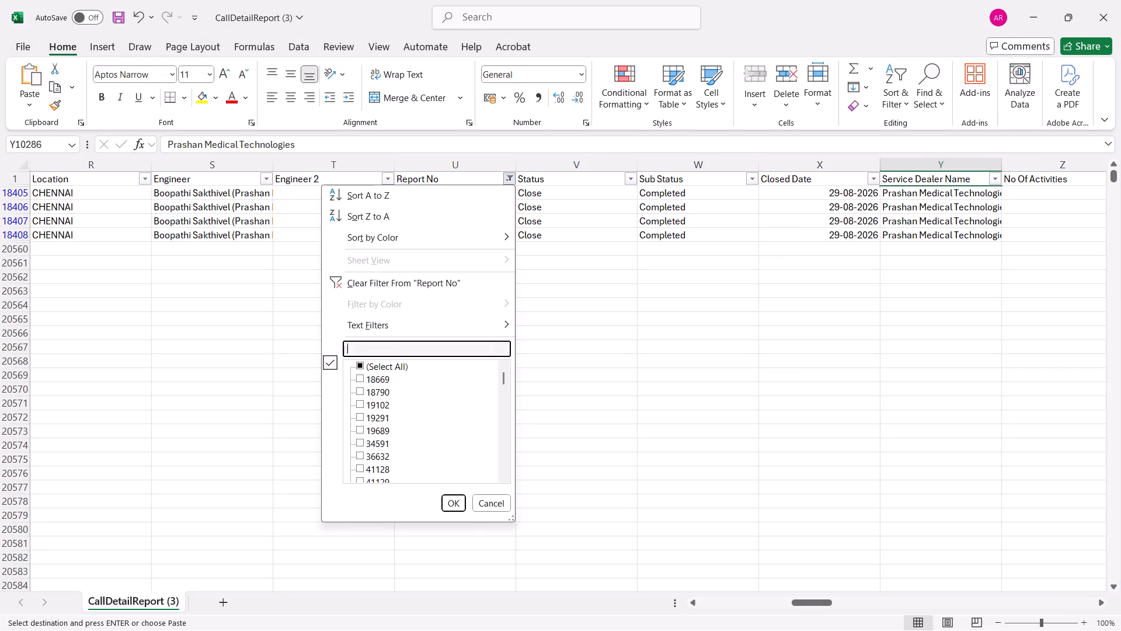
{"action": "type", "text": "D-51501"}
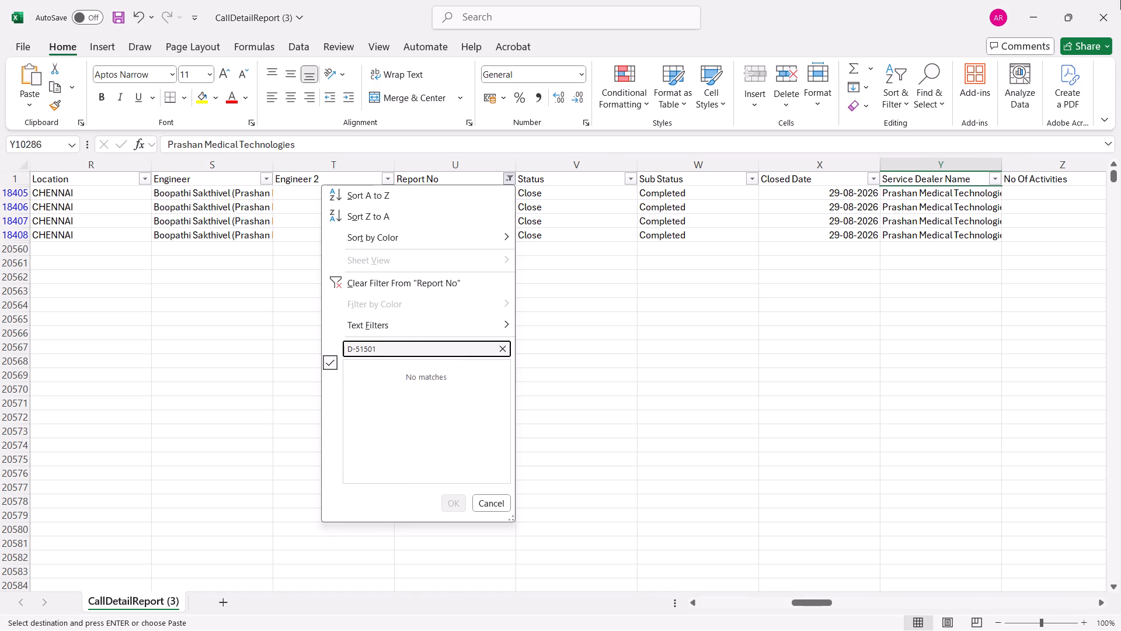
{"action": "left_click", "coordinate": [1039, 9]}
{"action": "left_click", "coordinate": [1031, 14]}
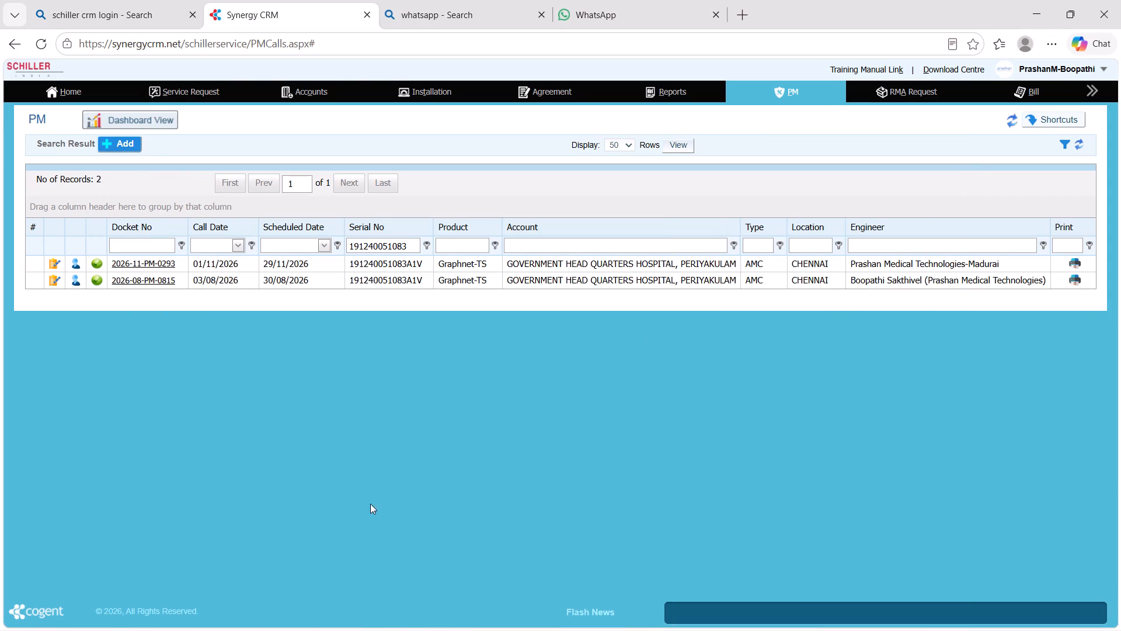
Change the serial number filter of the PM call list to J-18B221.
{"action": "left_click", "coordinate": [413, 246]}
{"action": "key", "text": "BackSpace"}
{"action": "key", "text": "BackSpace"}
{"action": "key", "text": "BackSpace"}
{"action": "key", "text": "BackSpace"}
{"action": "key", "text": "BackSpace"}
{"action": "key", "text": "BackSpace"}
{"action": "key", "text": "BackSpace"}
{"action": "key", "text": "BackSpace"}
{"action": "key", "text": "BackSpace"}
{"action": "key", "text": "BackSpace"}
{"action": "key", "text": "BackSpace"}
{"action": "key", "text": "BackSpace"}
{"action": "key", "text": "BackSpace"}
{"action": "key", "text": "BackSpace"}
{"action": "key", "text": "BackSpace"}
{"action": "key", "text": "BackSpace"}
{"action": "key", "text": "BackSpace"}
{"action": "key", "text": "BackSpace"}
{"action": "key", "text": "BackSpace"}
{"action": "key", "text": "BackSpace"}
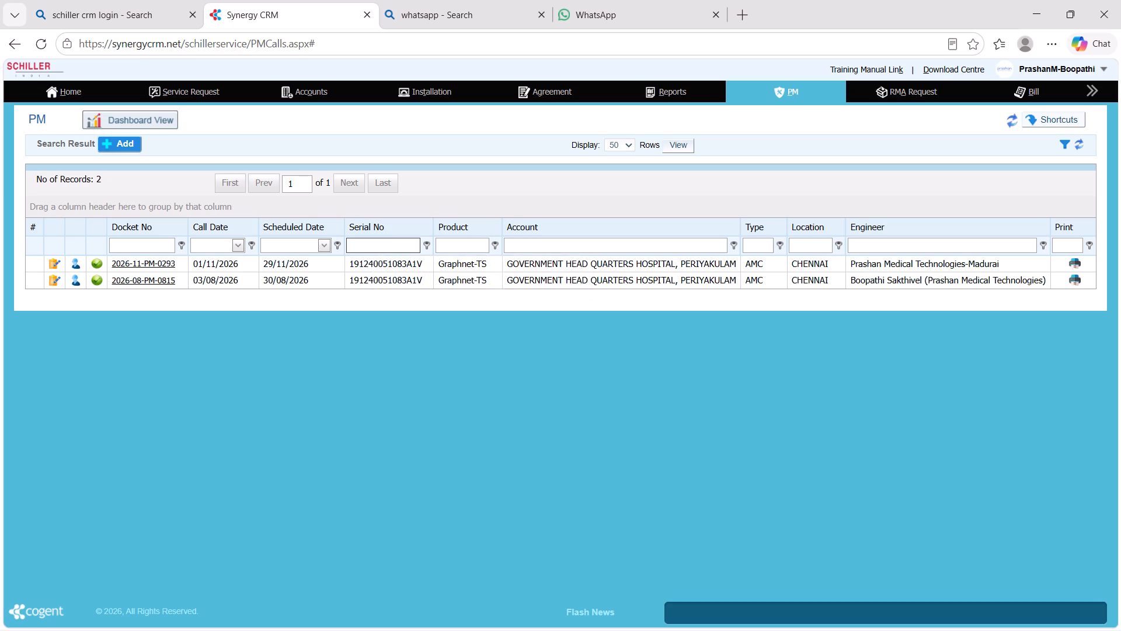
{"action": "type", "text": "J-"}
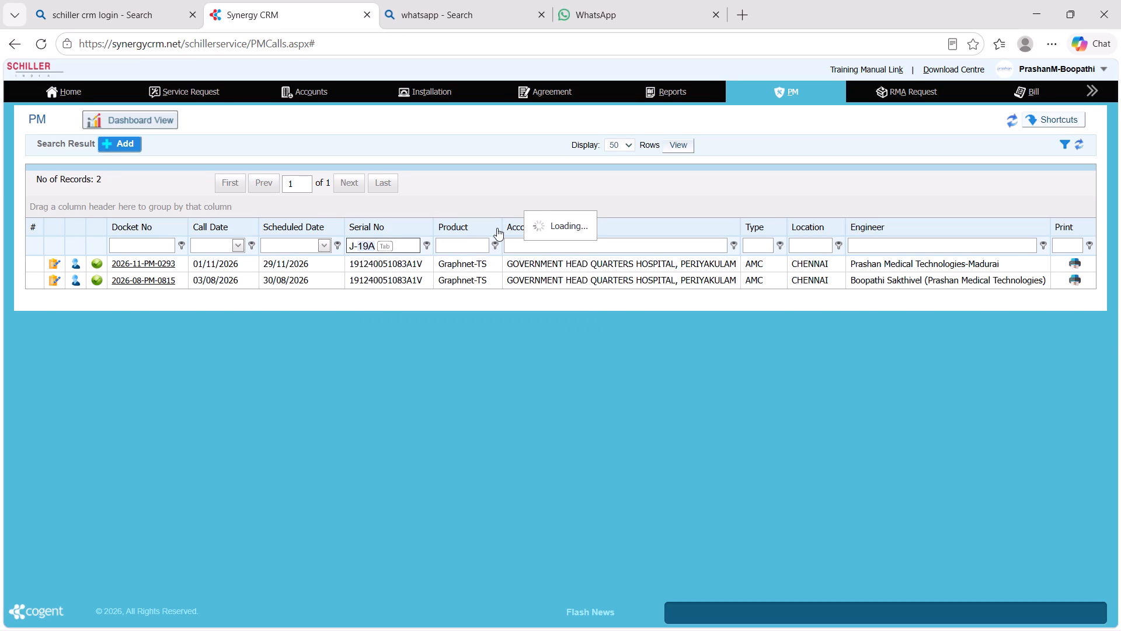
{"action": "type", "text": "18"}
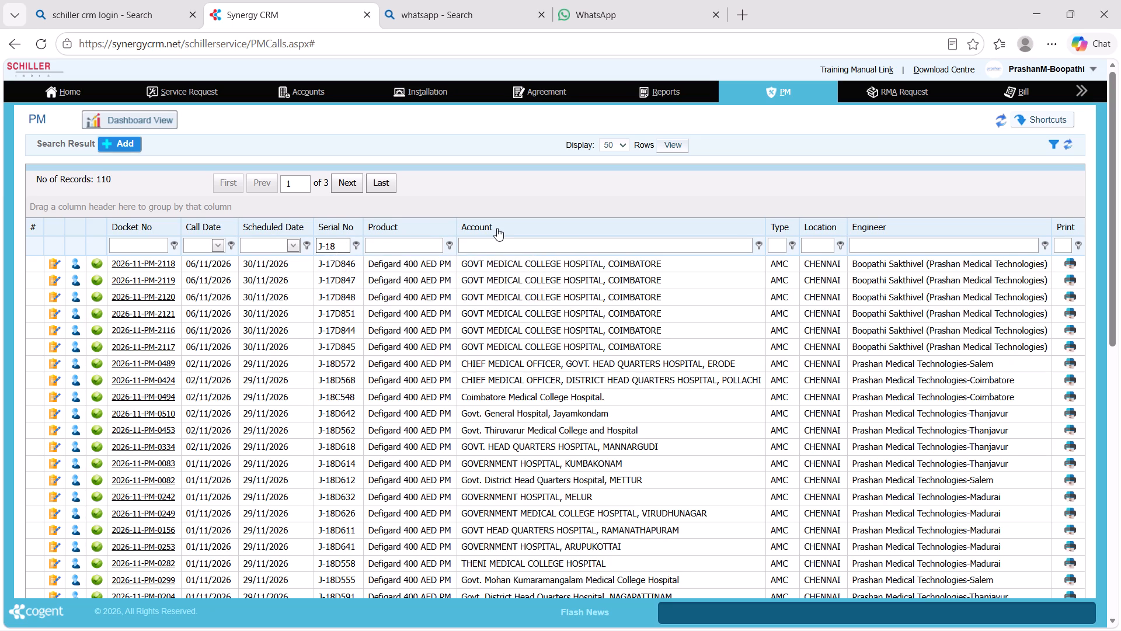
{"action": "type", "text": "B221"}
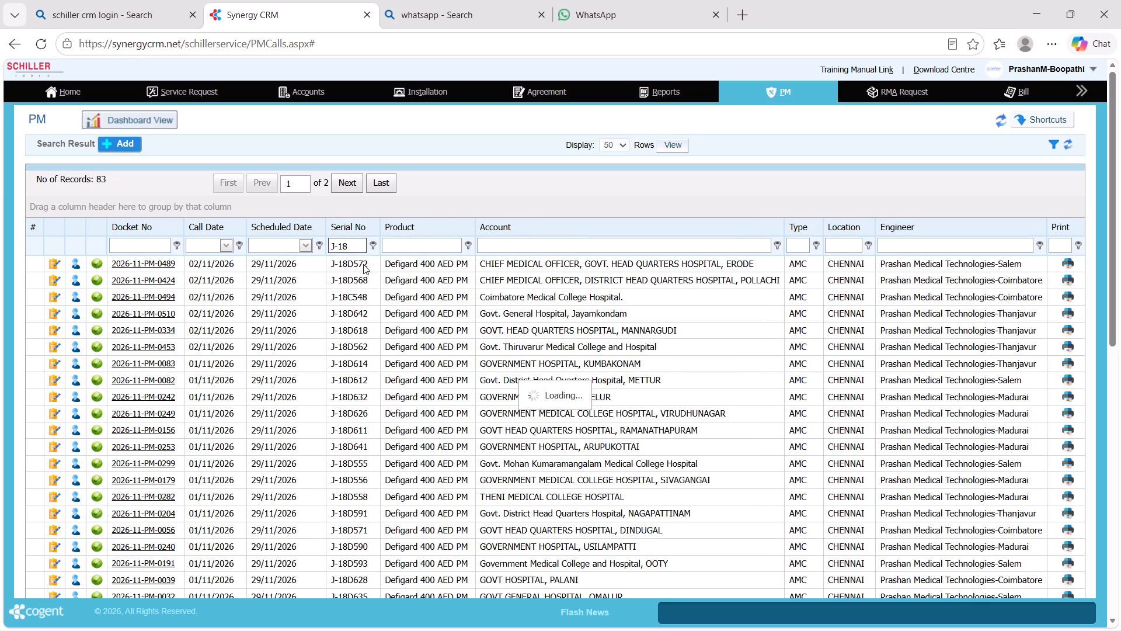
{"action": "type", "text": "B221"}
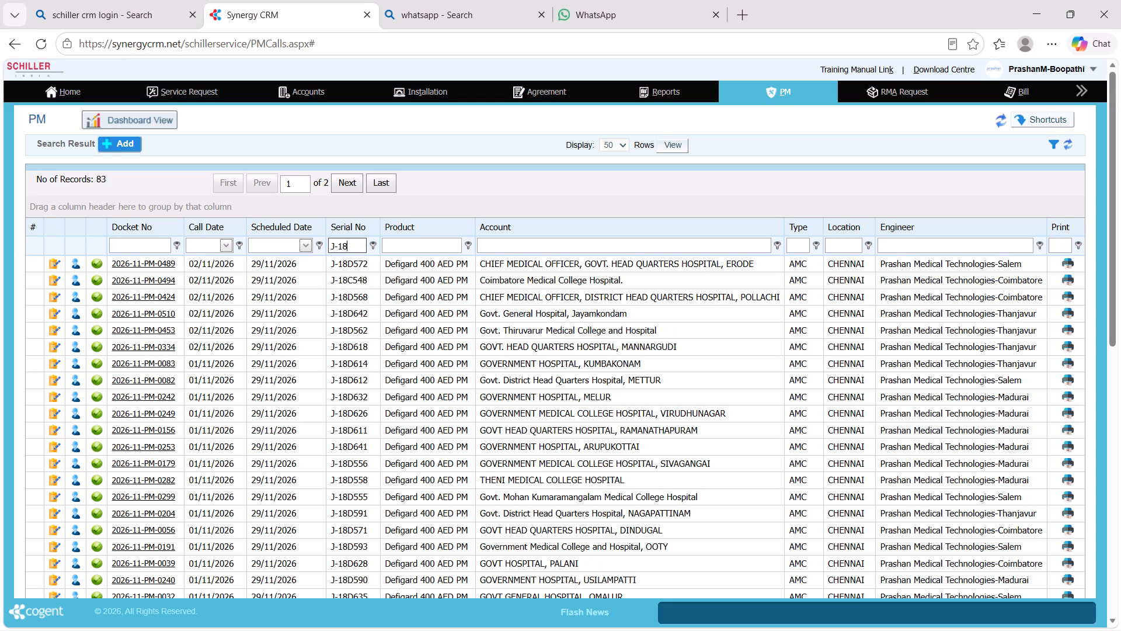
{"action": "left_click", "coordinate": [354, 246]}
{"action": "type", "text": "B221"}
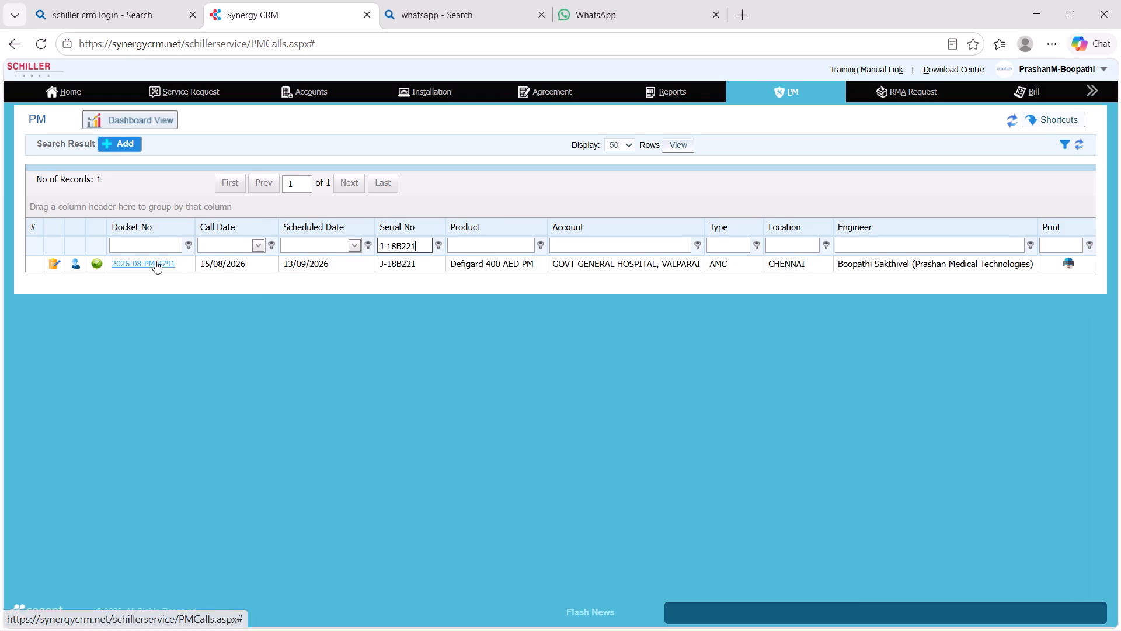
Open the PM call for serial number J-18B221 at GOVT GENERAL HOSPITAL, VALPARAI.
{"action": "left_click", "coordinate": [155, 261]}
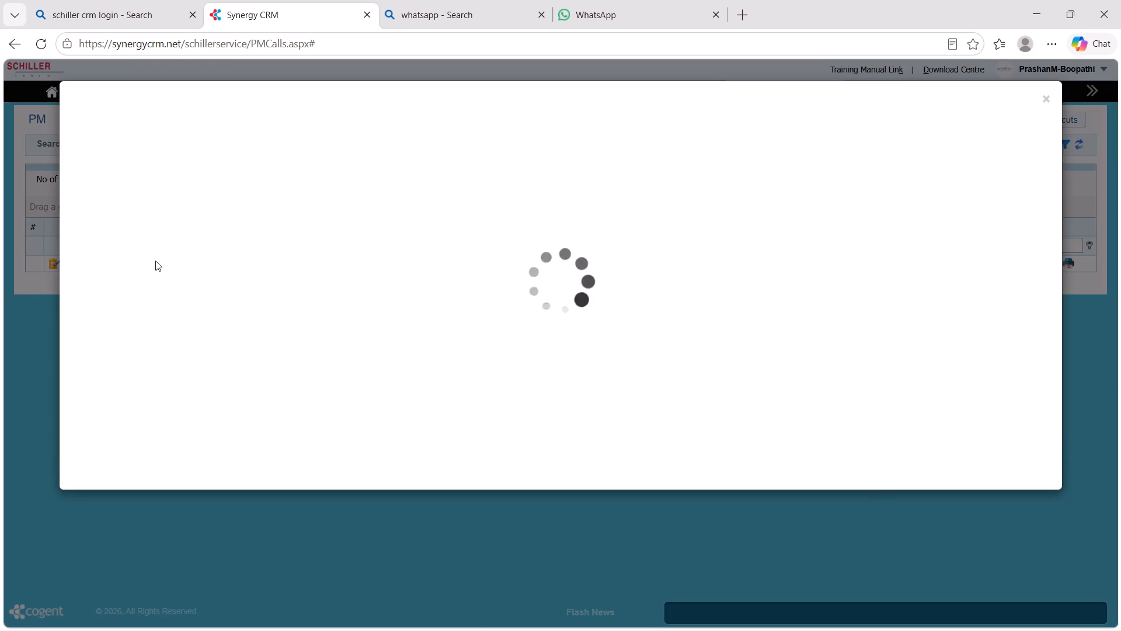
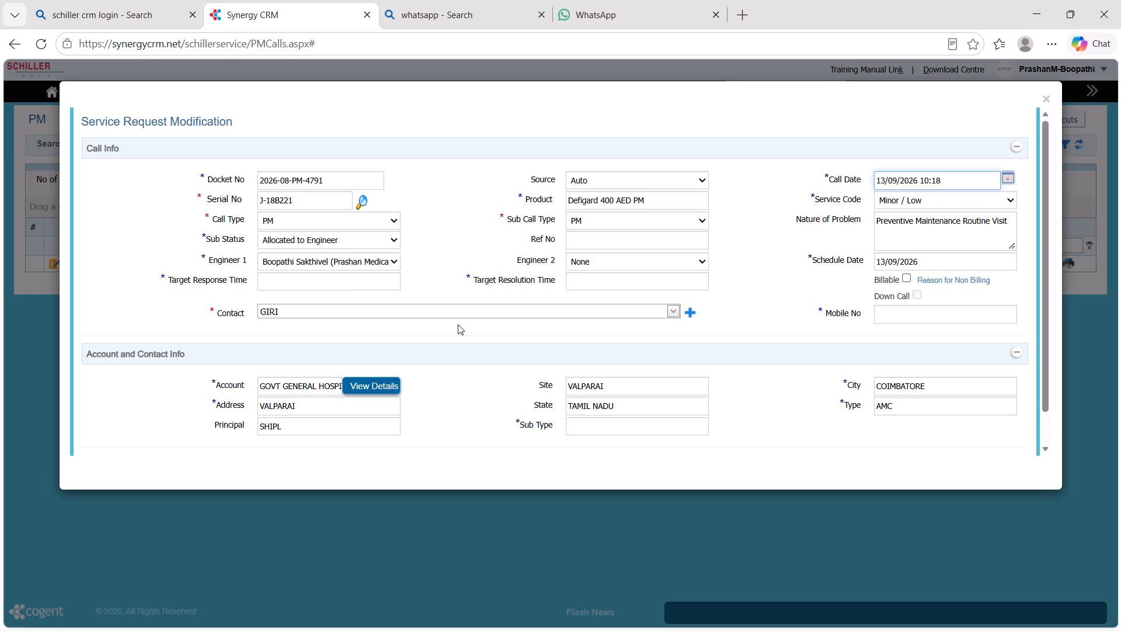
Enter AMC as the justification for non-billing and save the service request for docket 2026-08-PM-4791.
{"action": "scroll", "coordinate": [458, 325], "scroll_direction": "down", "scroll_amount": 6}
{"action": "left_click", "coordinate": [550, 434]}
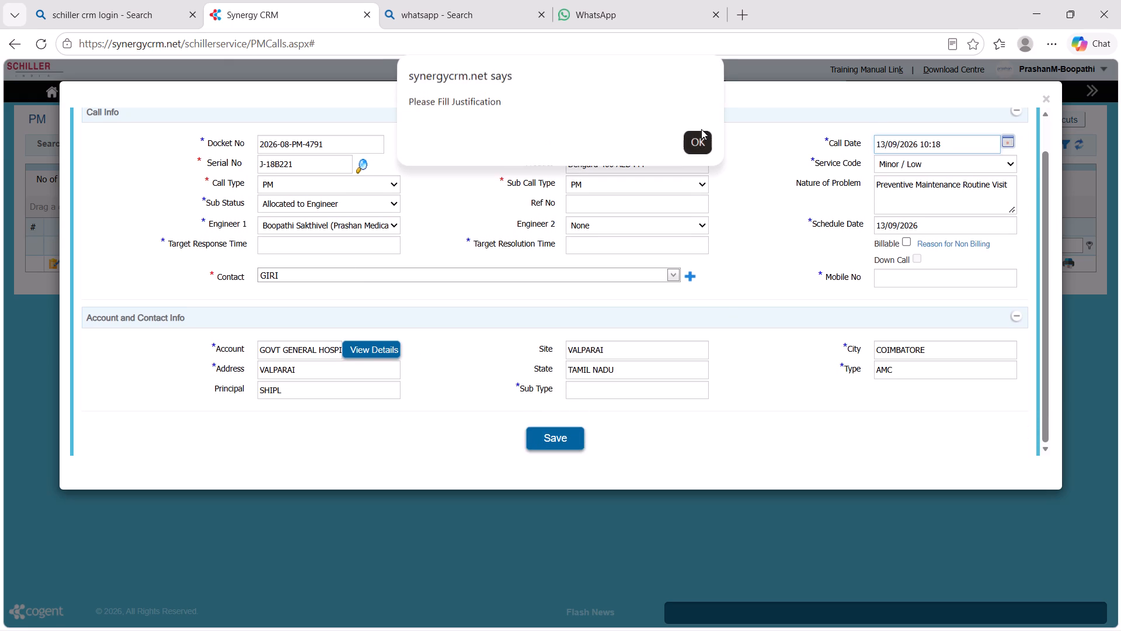
{"action": "left_click", "coordinate": [692, 152]}
{"action": "left_click", "coordinate": [968, 243]}
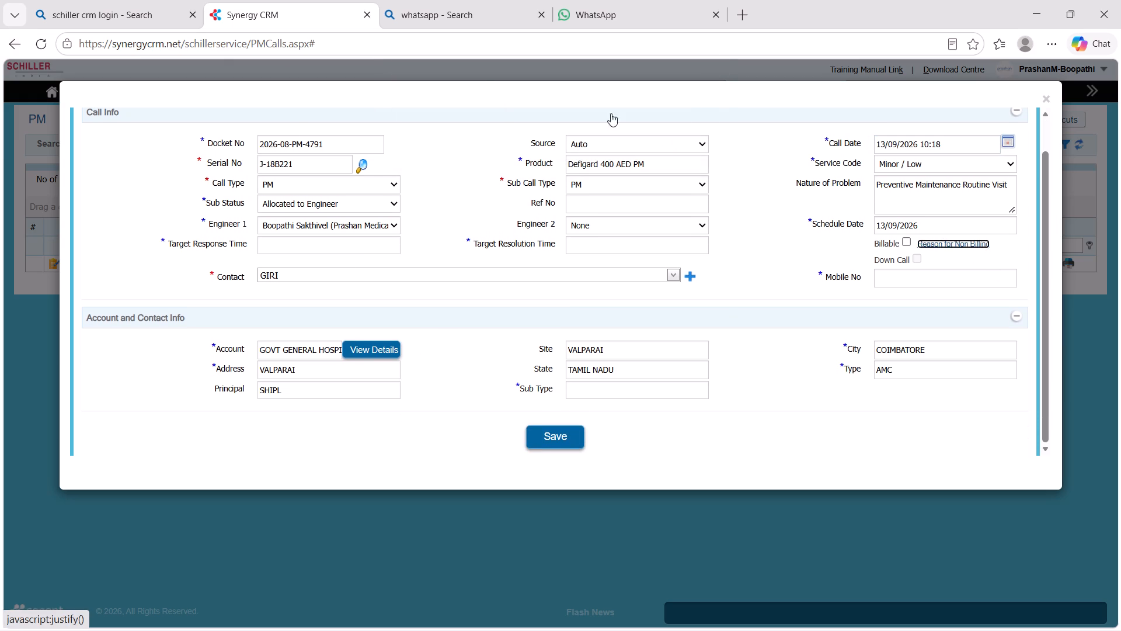
{"action": "left_click", "coordinate": [148, 112]}
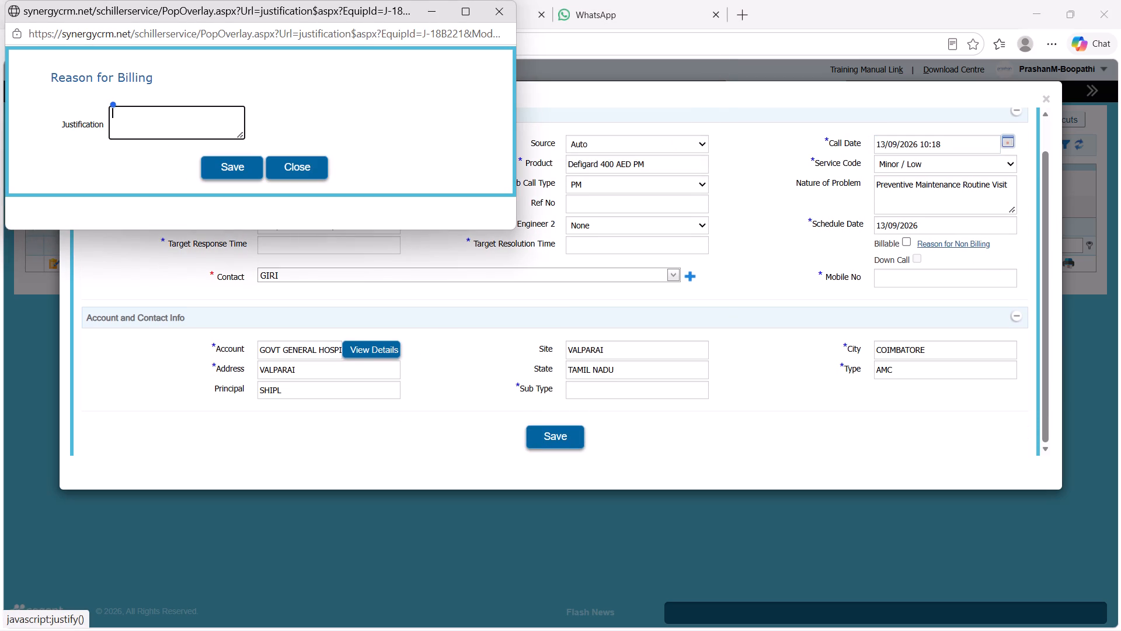
{"action": "type", "text": "AMC"}
{"action": "left_click", "coordinate": [217, 174]}
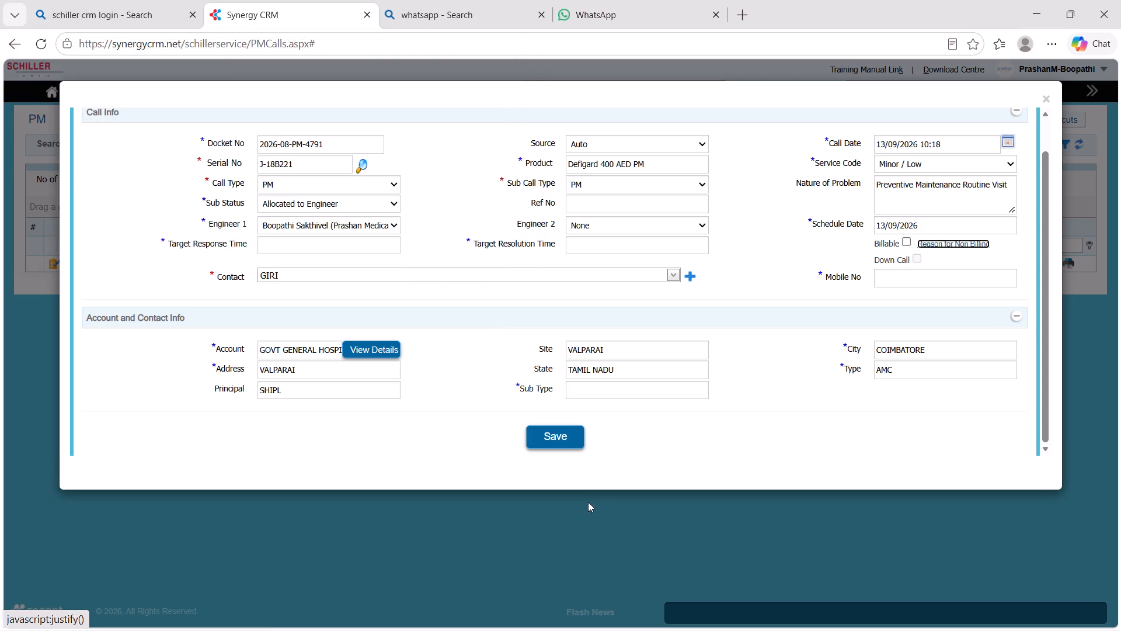
{"action": "left_click", "coordinate": [552, 433]}
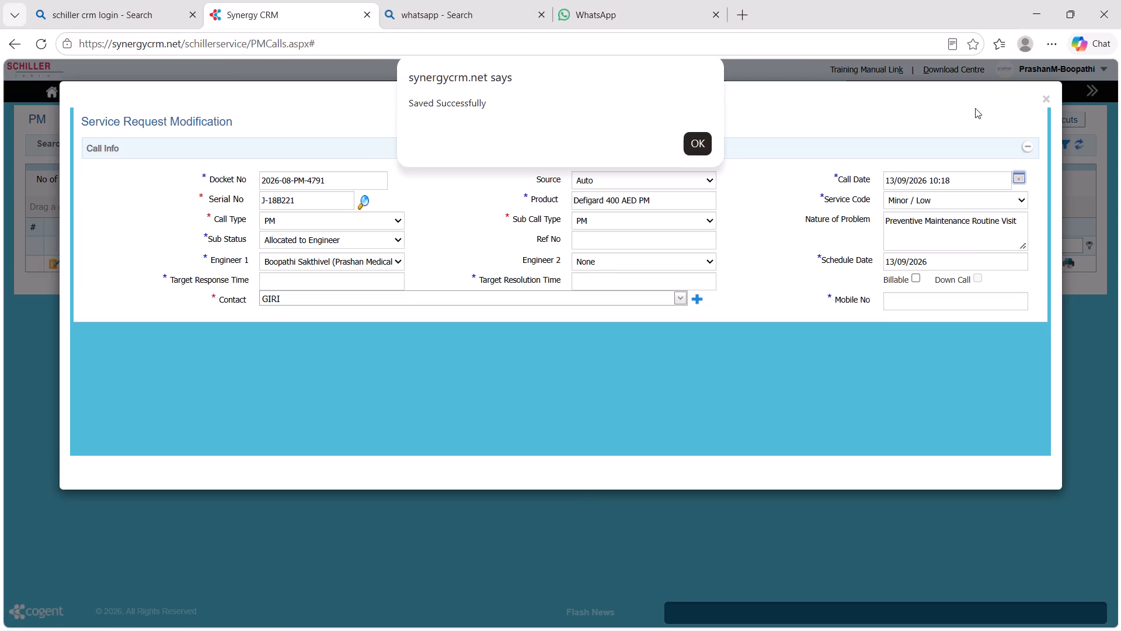
{"action": "left_click", "coordinate": [713, 145]}
{"action": "left_click", "coordinate": [706, 145]}
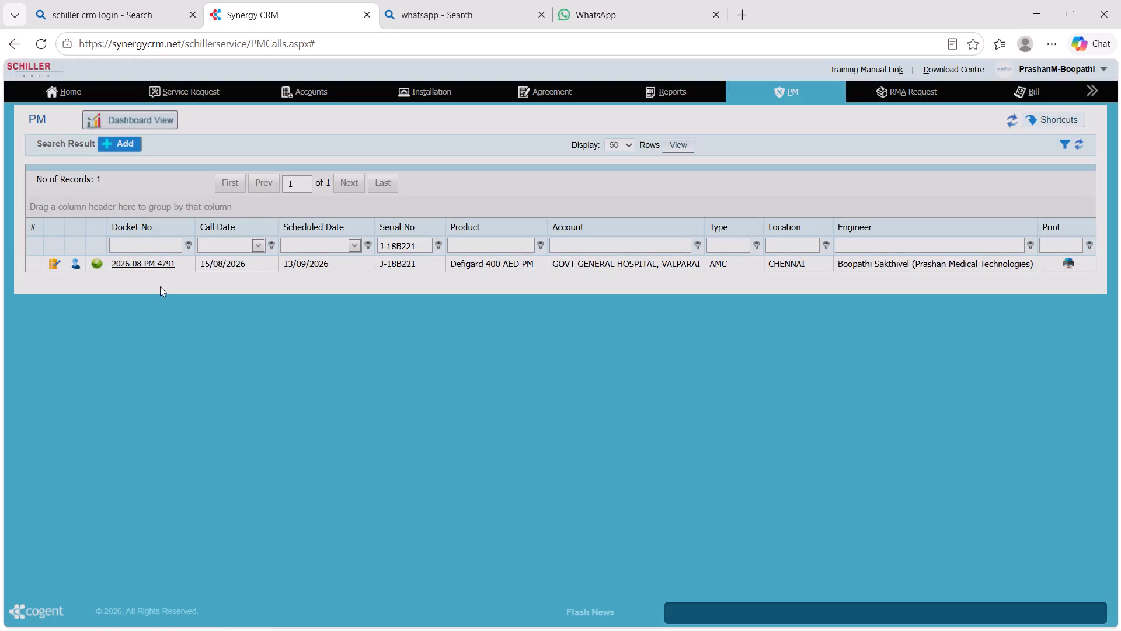
Attach the WhatsApp image dated 2026-11-06 at 10.18.10 AM to call 2026-08-PM-4791.
{"action": "left_click", "coordinate": [166, 265]}
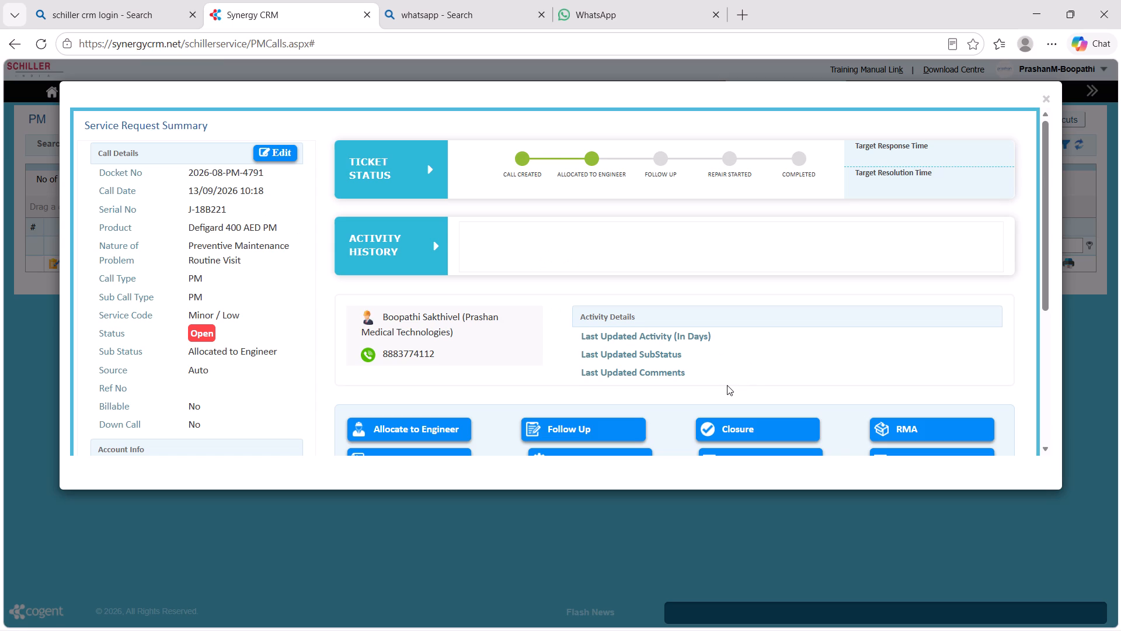
{"action": "scroll", "coordinate": [732, 391], "scroll_direction": "down", "scroll_amount": 3}
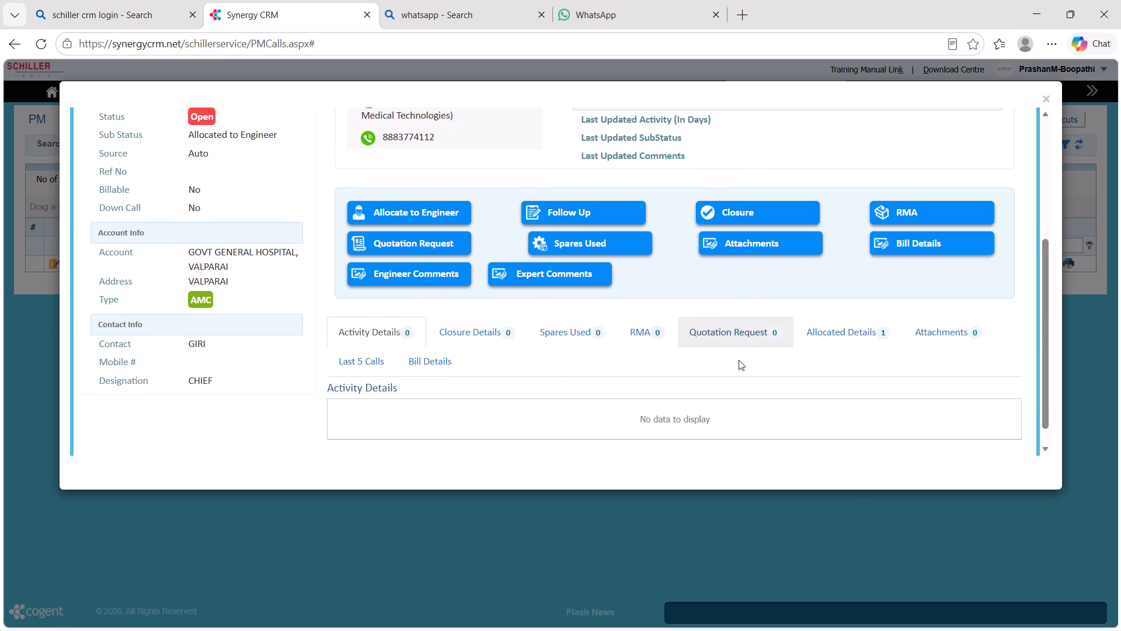
{"action": "left_click", "coordinate": [763, 245]}
{"action": "left_click", "coordinate": [316, 243]}
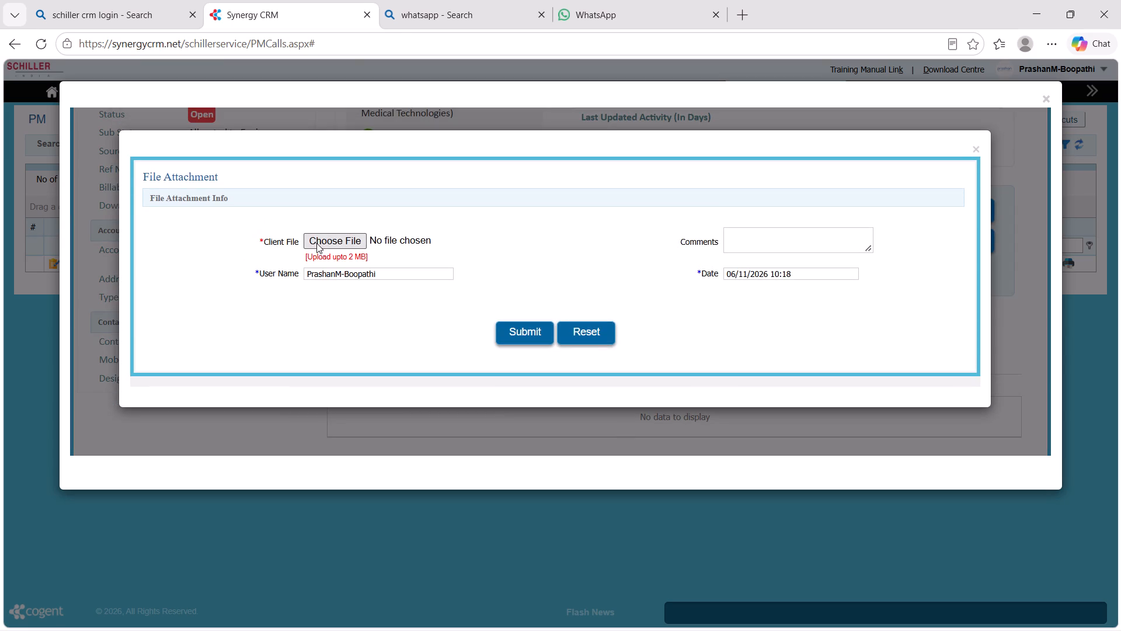
{"action": "left_click", "coordinate": [175, 141]}
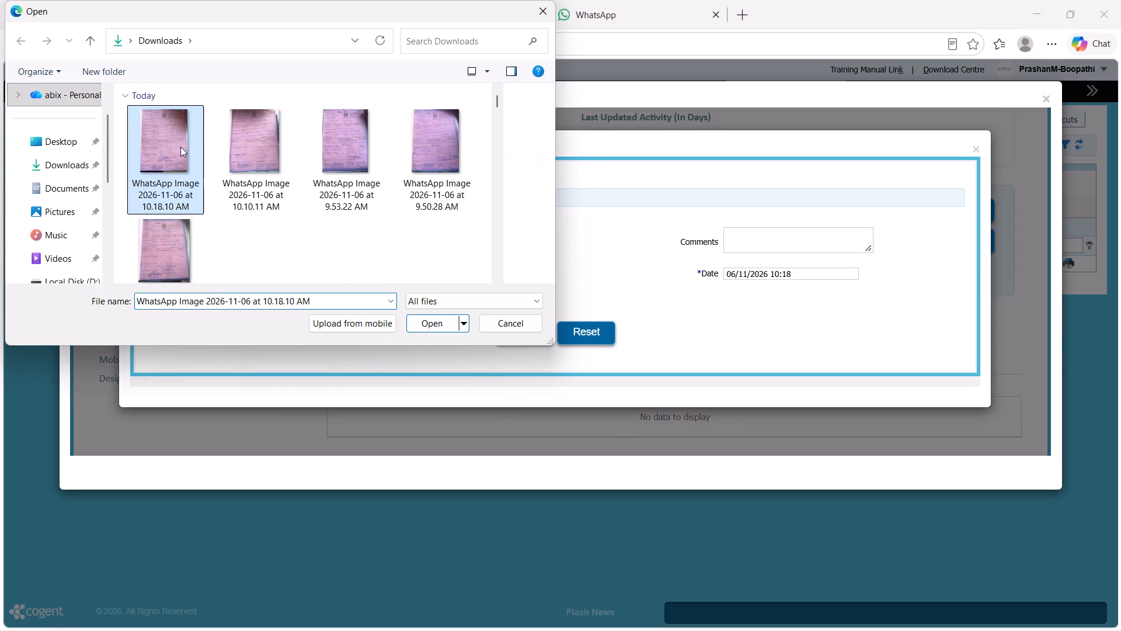
{"action": "left_click", "coordinate": [439, 317]}
{"action": "left_click", "coordinate": [520, 330]}
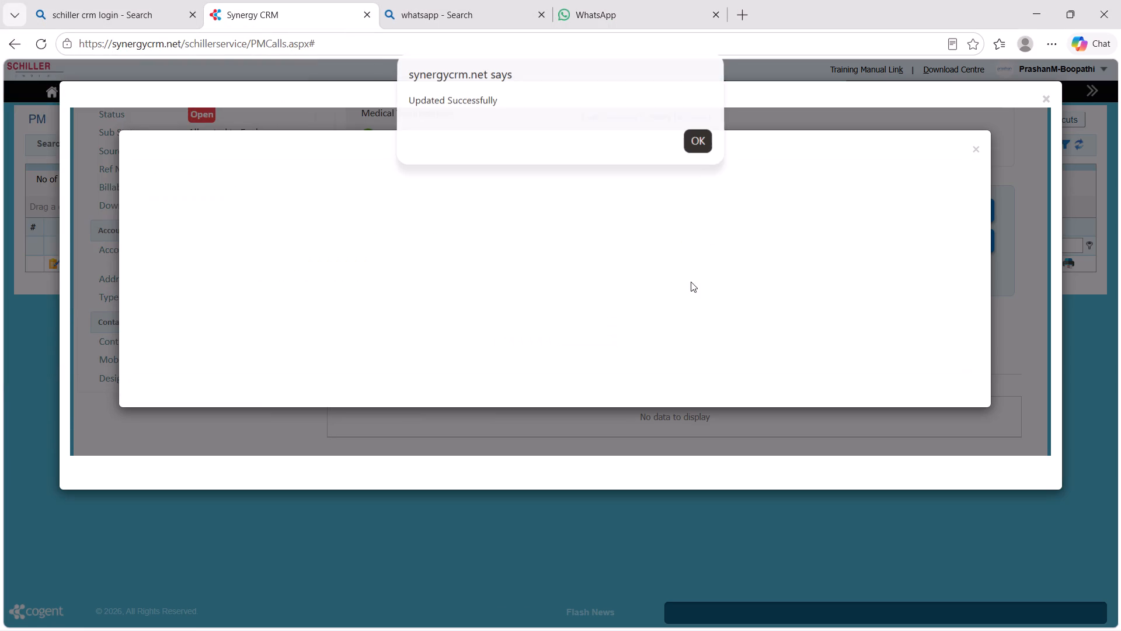
{"action": "left_click", "coordinate": [704, 140]}
Open the closure form for the call and set activity date 14/09/2026 and activity type PM.
{"action": "left_click", "coordinate": [744, 213]}
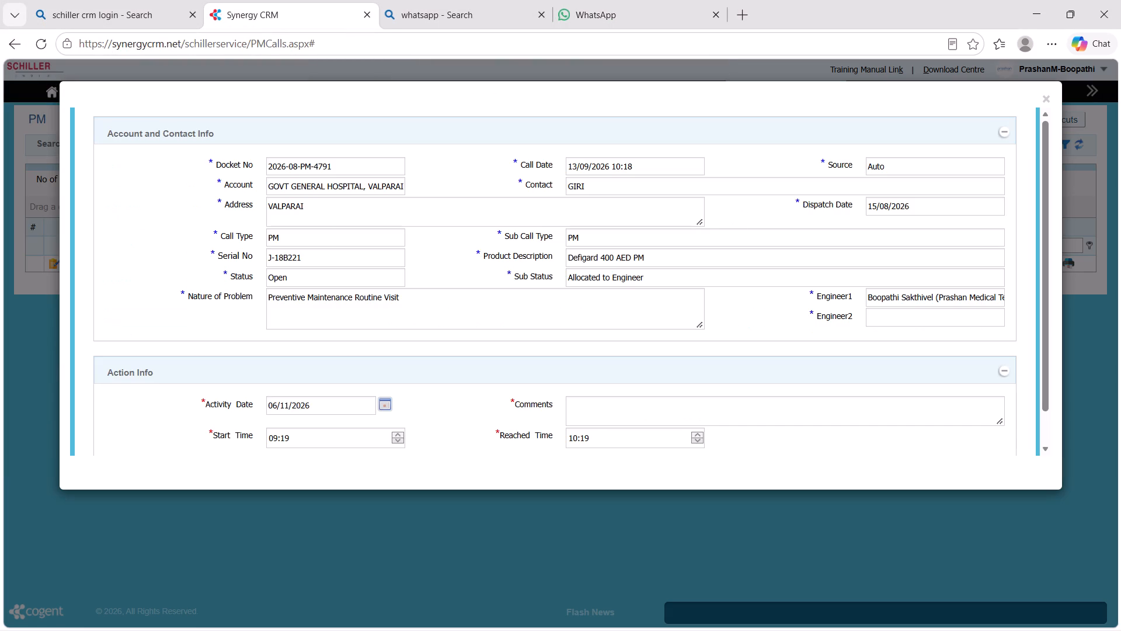
{"action": "scroll", "coordinate": [459, 314], "scroll_direction": "down", "scroll_amount": 2}
{"action": "left_click", "coordinate": [384, 280]}
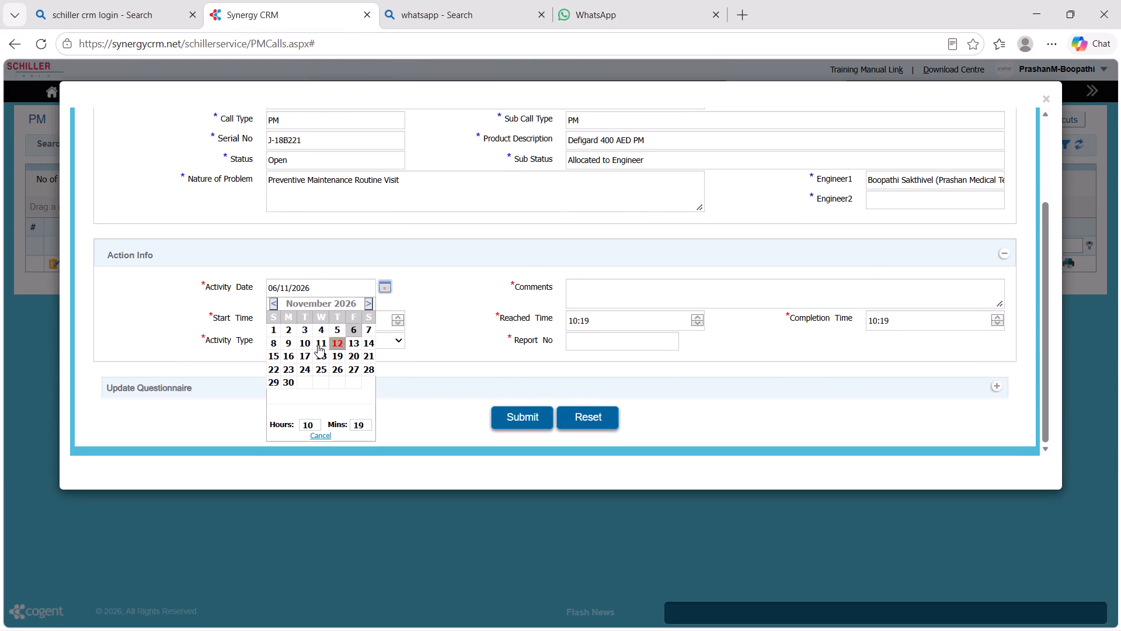
{"action": "double_click", "coordinate": [277, 300]}
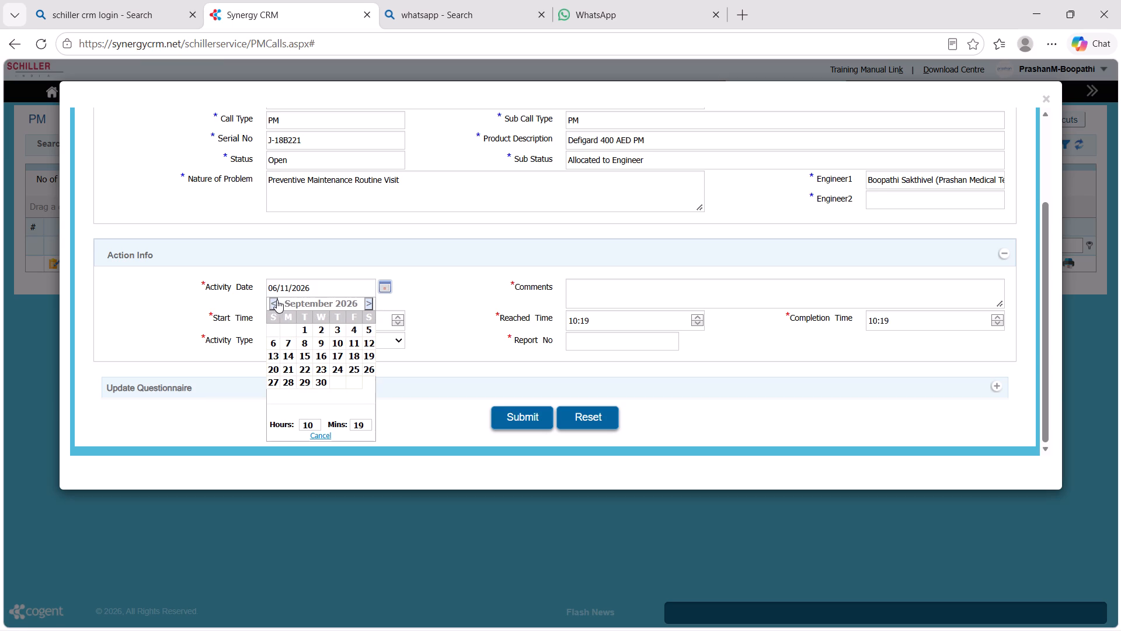
{"action": "left_click", "coordinate": [336, 342]}
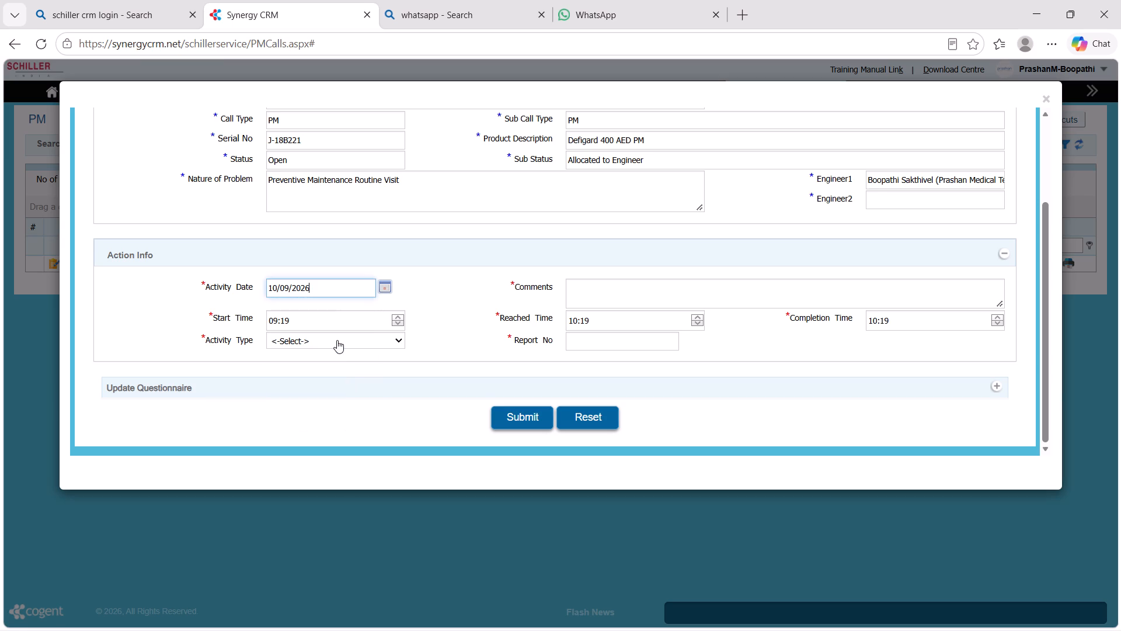
{"action": "left_click", "coordinate": [337, 340]}
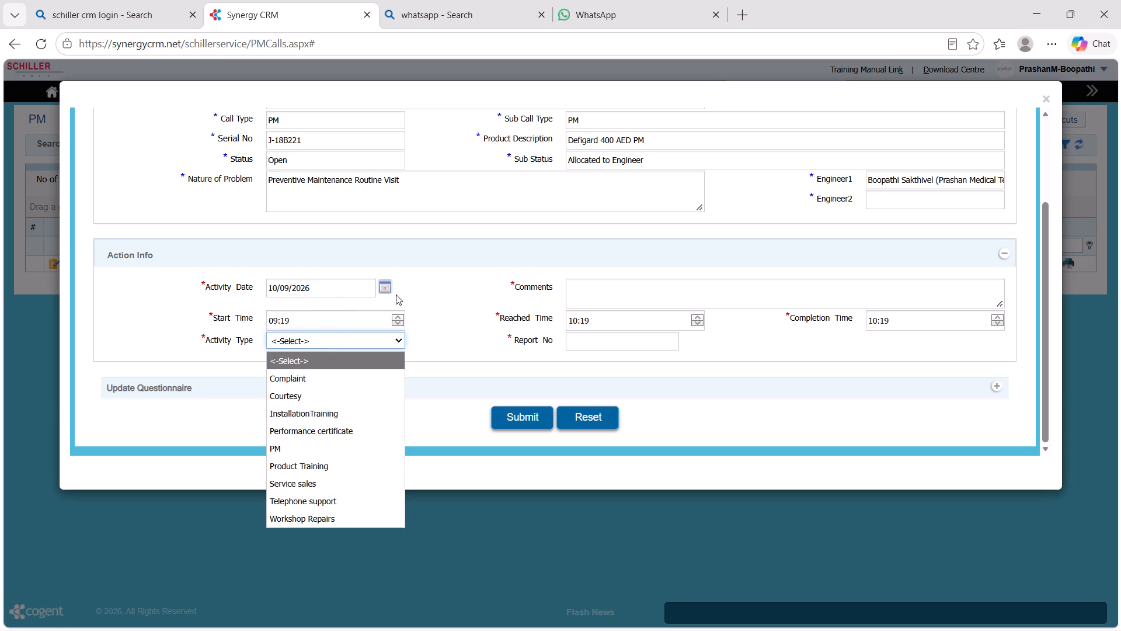
{"action": "left_click", "coordinate": [385, 285]}
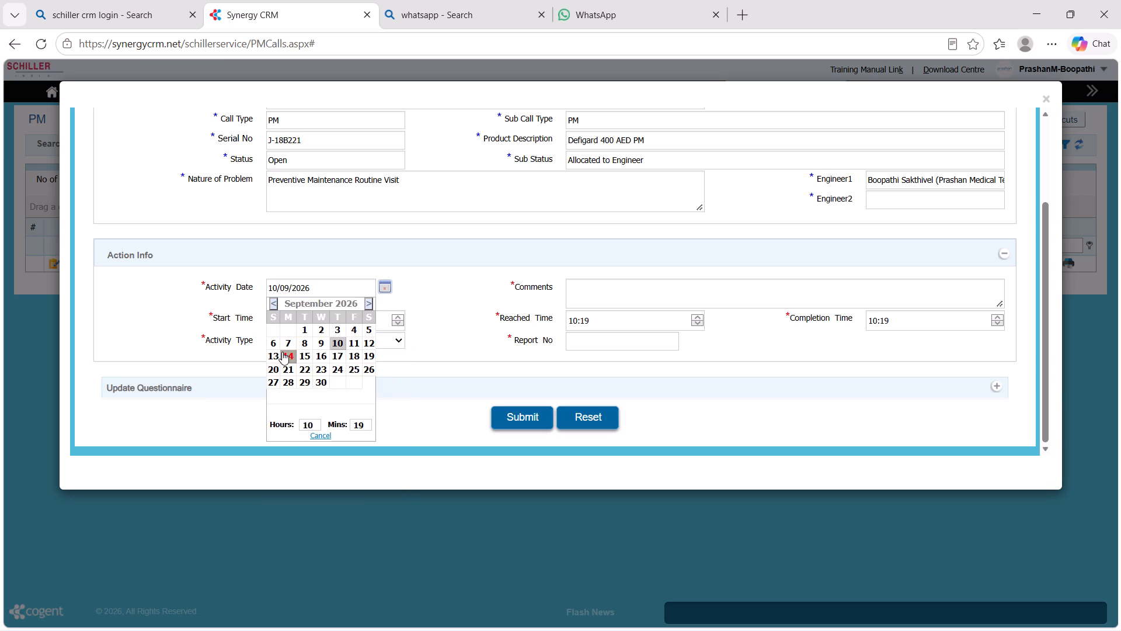
{"action": "left_click", "coordinate": [286, 352]}
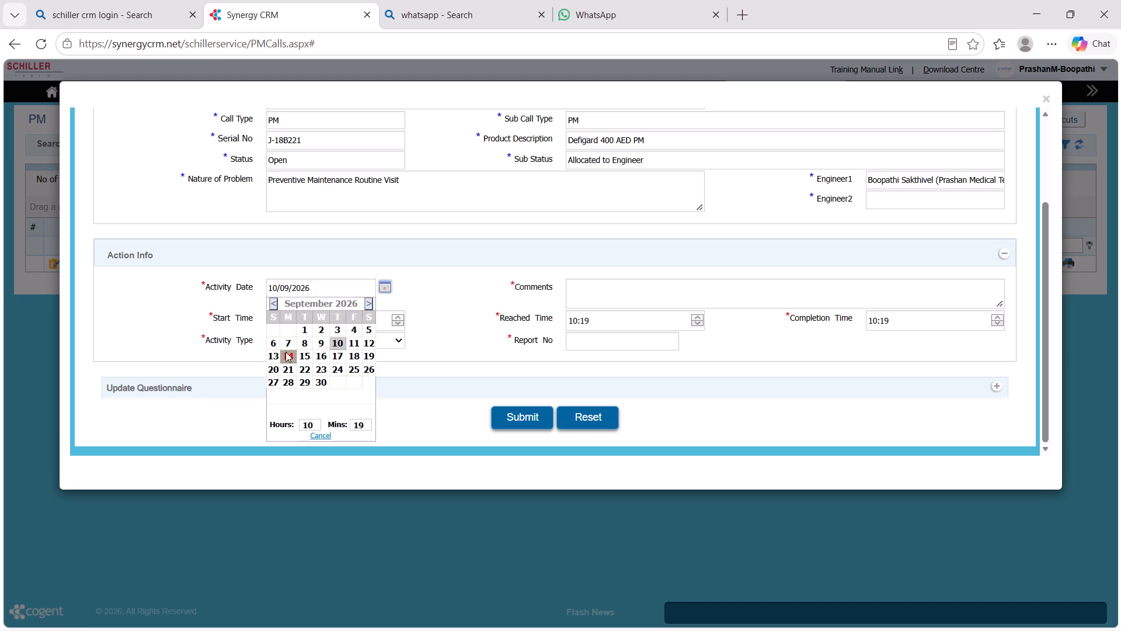
{"action": "left_click", "coordinate": [292, 339]}
{"action": "left_click", "coordinate": [313, 440]}
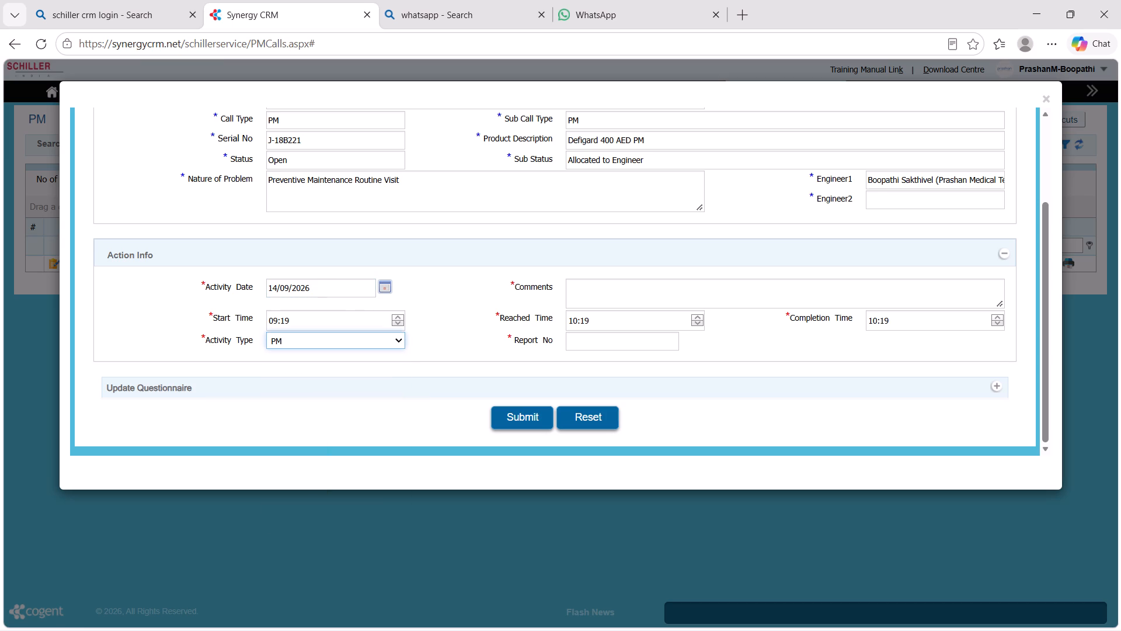
Enter the comment PM COMPLETED and report number D-51501 in the closure form, and copy the report number.
{"action": "left_click", "coordinate": [611, 285]}
{"action": "type", "text": "PM COMPLETED"}
{"action": "left_click", "coordinate": [614, 341]}
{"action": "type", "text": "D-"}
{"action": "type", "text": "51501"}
{"action": "left_click_drag", "start_coordinate": [615, 345], "coordinate": [521, 341]}
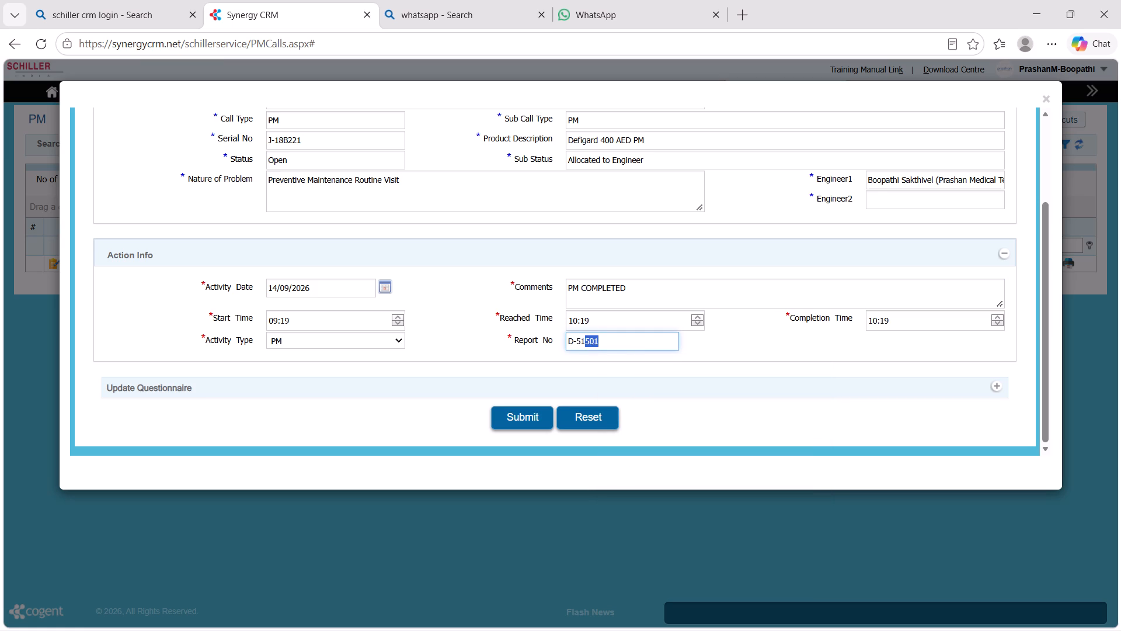
{"action": "key", "text": "ctrl+c"}
Expand the questionnaire and answer mains voltage 230V, grounding 0, UPS/stabilizer NA, accessories GOOD and environmental condition GOOD.
{"action": "left_click", "coordinate": [1006, 389]}
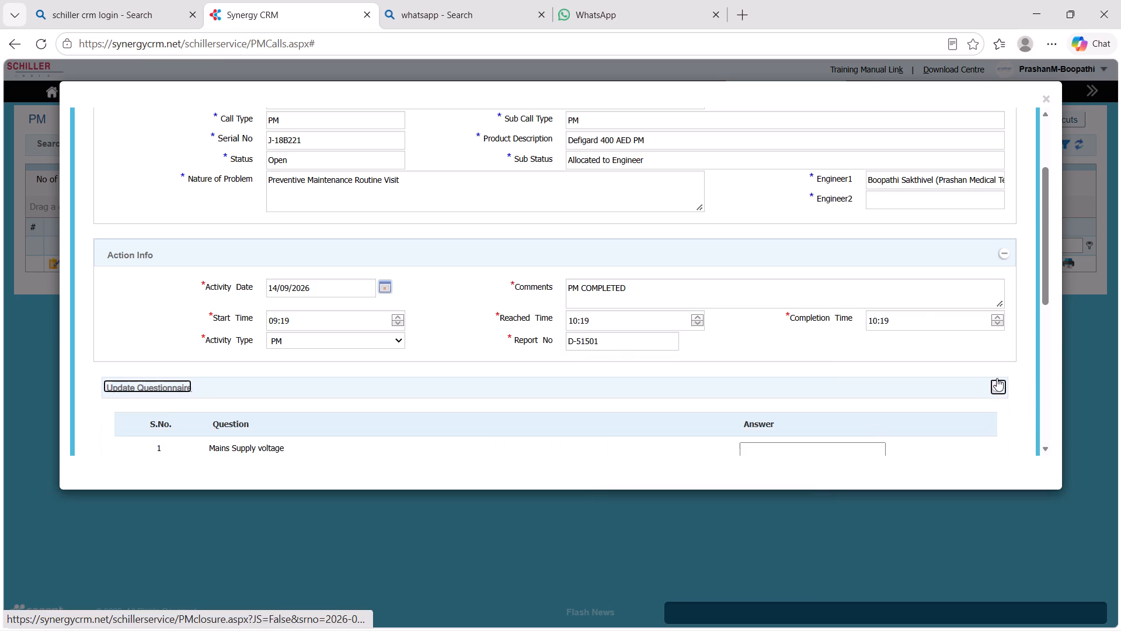
{"action": "scroll", "coordinate": [885, 284], "scroll_direction": "down", "scroll_amount": 4}
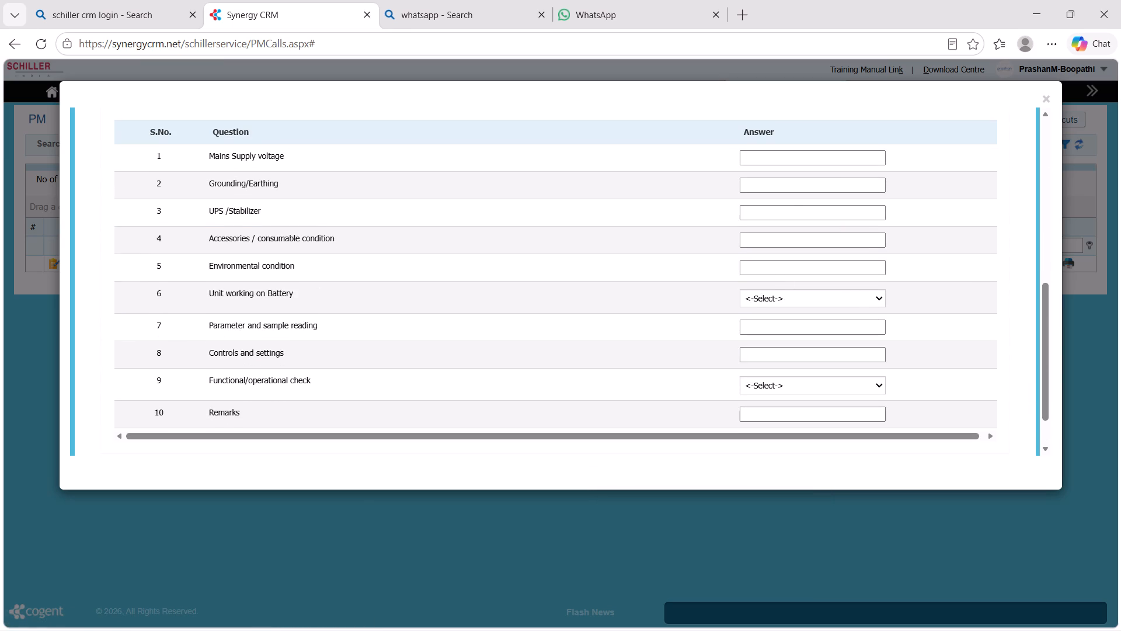
{"action": "left_click", "coordinate": [799, 159]}
{"action": "left_click", "coordinate": [799, 259]}
{"action": "left_click", "coordinate": [796, 182]}
{"action": "left_click", "coordinate": [803, 307]}
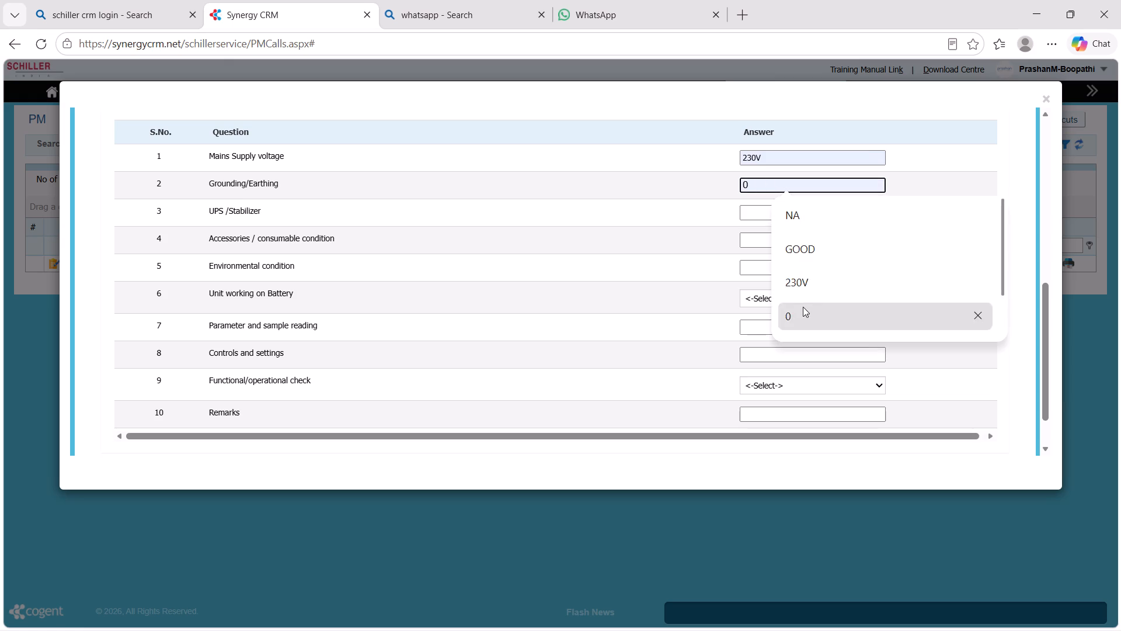
{"action": "left_click", "coordinate": [788, 216]}
{"action": "left_click", "coordinate": [810, 254]}
{"action": "left_click", "coordinate": [789, 238]}
{"action": "left_click", "coordinate": [809, 302]}
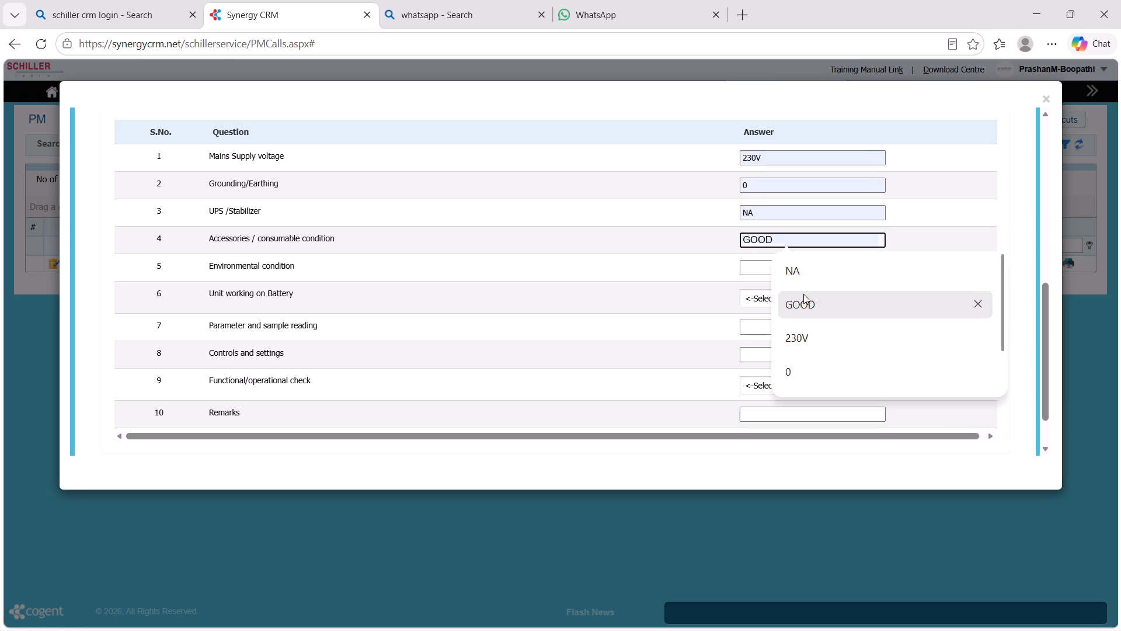
{"action": "left_click", "coordinate": [798, 300]}
{"action": "left_click", "coordinate": [791, 272]}
{"action": "left_click", "coordinate": [819, 344]}
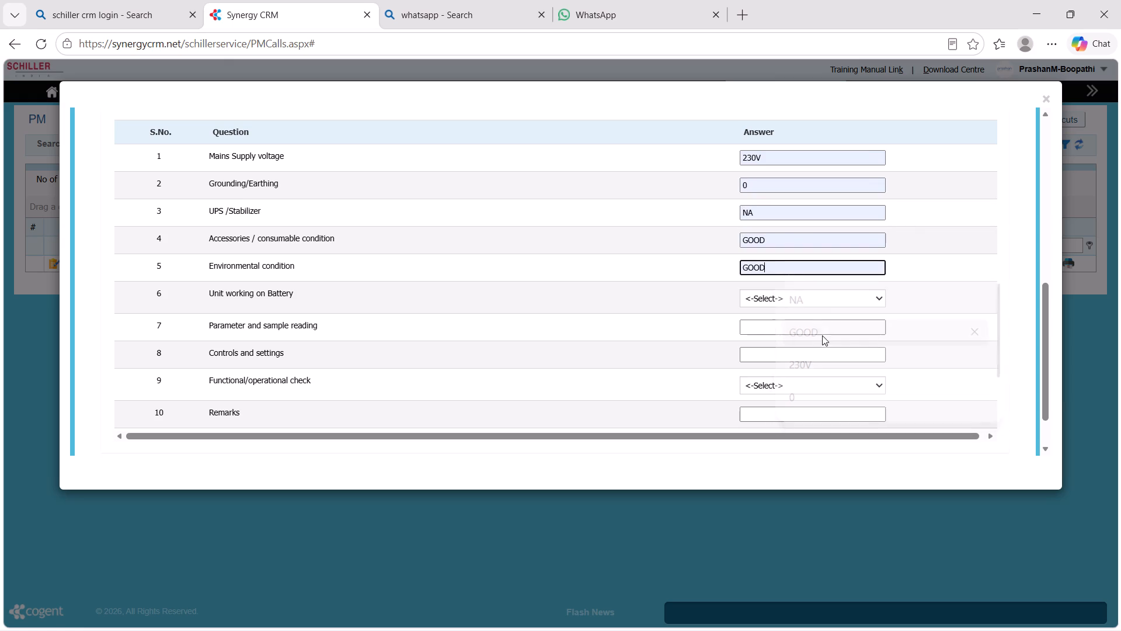
Answer battery operation Yes, parameter reading NA, controls and settings YES, functional check OK and remarks CALL COMPLETED.
{"action": "left_click", "coordinate": [813, 293]}
{"action": "left_click", "coordinate": [802, 330]}
{"action": "left_click", "coordinate": [804, 323]}
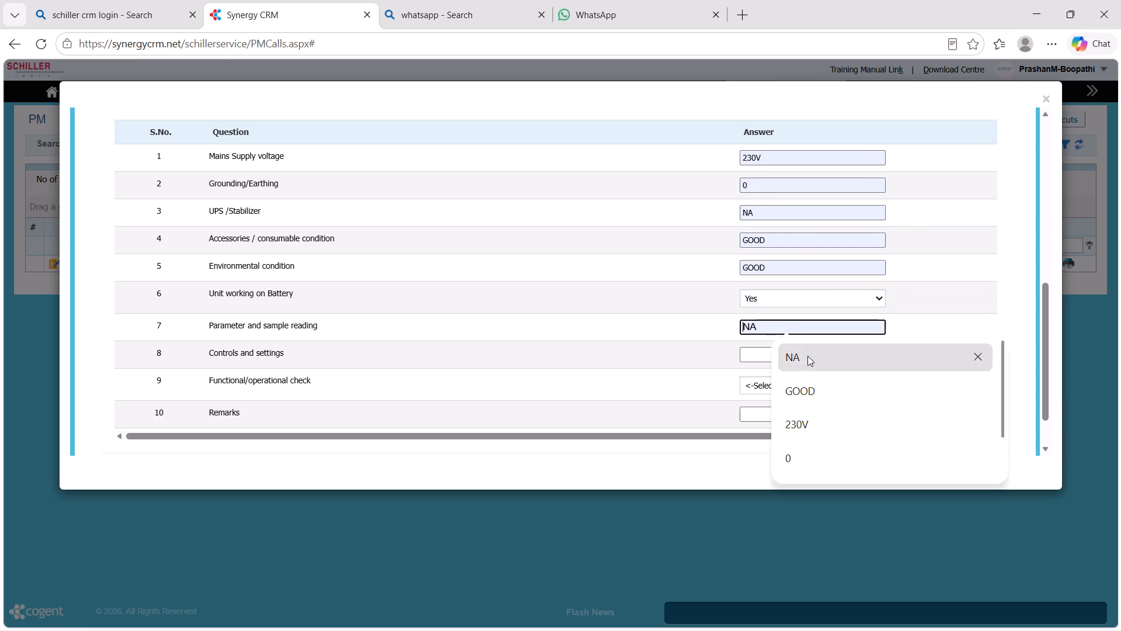
{"action": "left_click", "coordinate": [807, 356]}
{"action": "left_click", "coordinate": [807, 356]}
{"action": "left_click", "coordinate": [807, 356]}
{"action": "scroll", "coordinate": [808, 362], "scroll_direction": "down", "scroll_amount": 2}
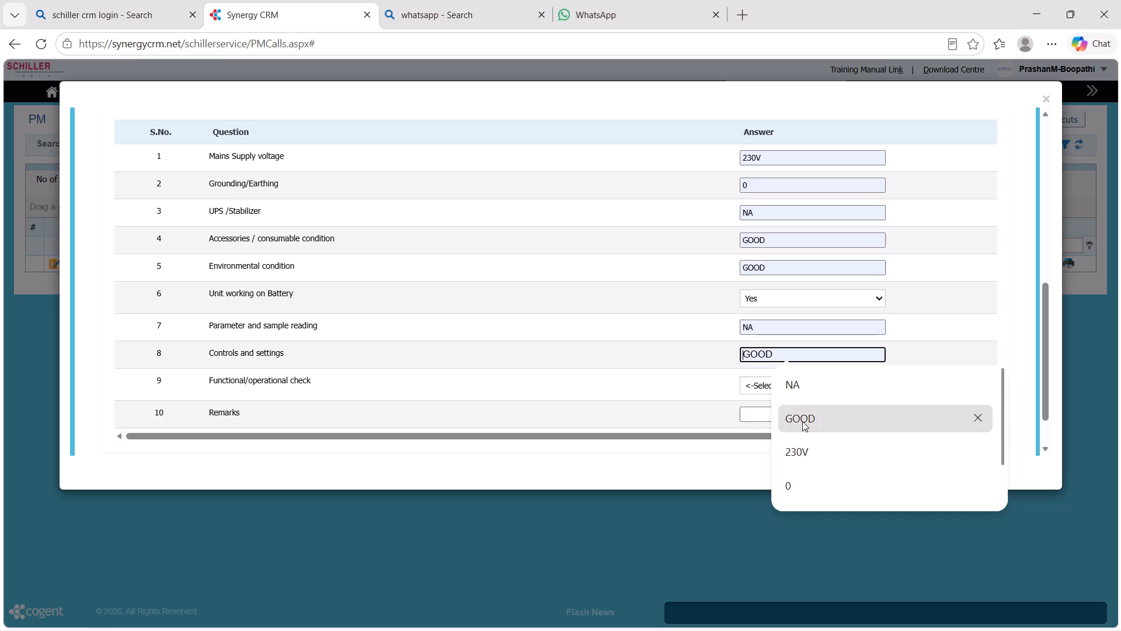
{"action": "scroll", "coordinate": [794, 495], "scroll_direction": "down", "scroll_amount": 2}
{"action": "left_click", "coordinate": [797, 451]}
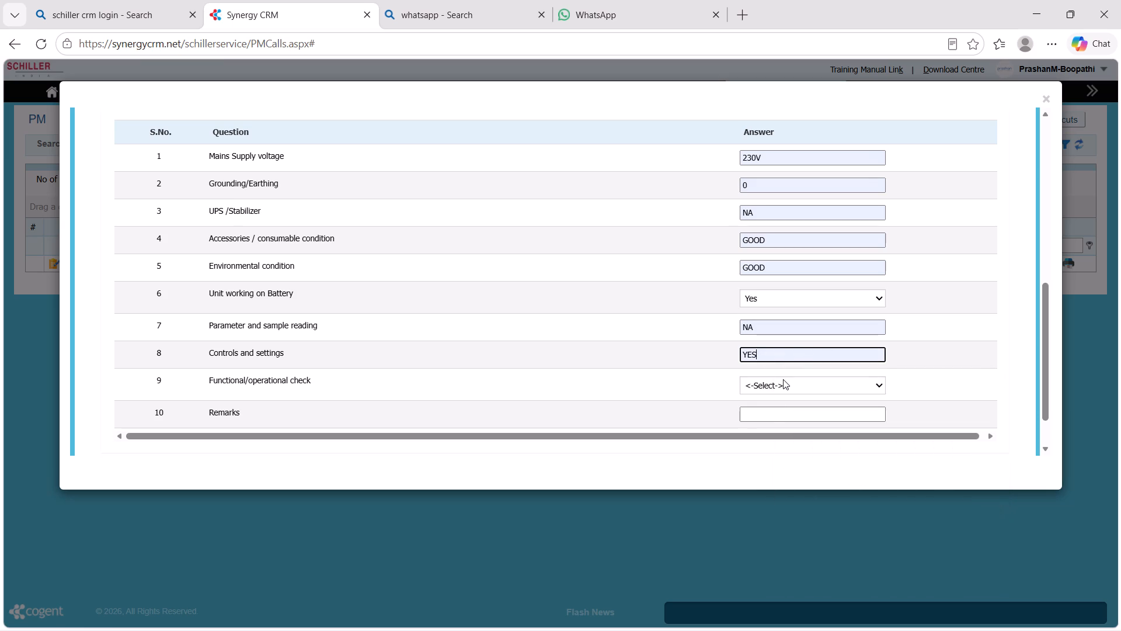
{"action": "left_click", "coordinate": [783, 379]}
{"action": "left_click", "coordinate": [768, 428]}
{"action": "left_click", "coordinate": [777, 418]}
{"action": "scroll", "coordinate": [796, 497], "scroll_direction": "down", "scroll_amount": 5}
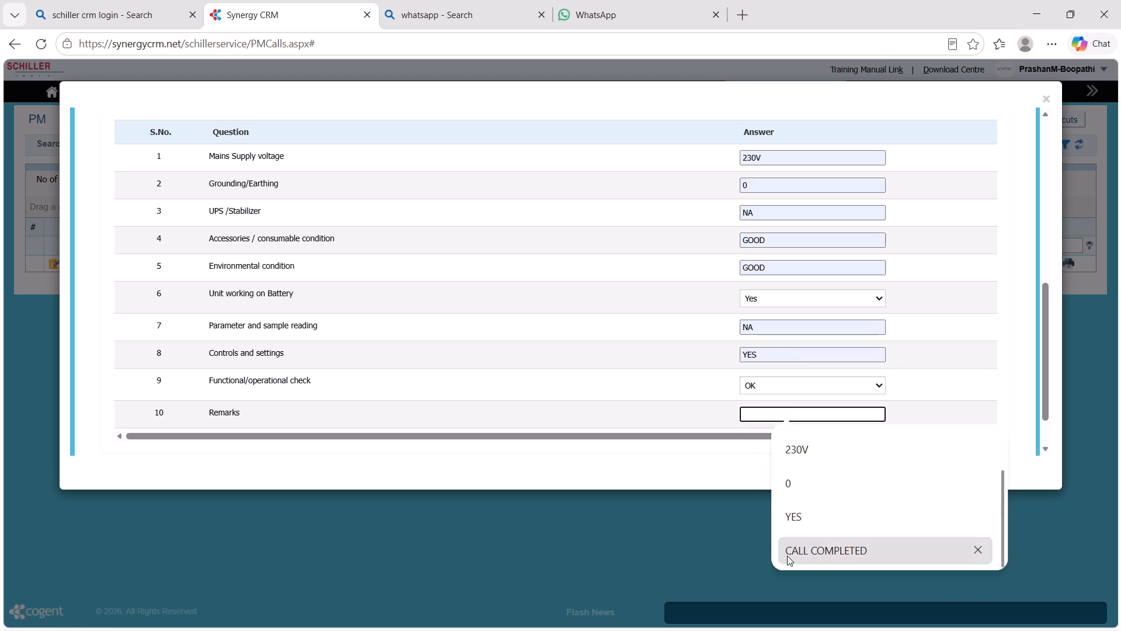
{"action": "left_click", "coordinate": [787, 556]}
Submit the completed closure form for PM call 2026-08-PM-4791.
{"action": "scroll", "coordinate": [625, 317], "scroll_direction": "down", "scroll_amount": 4}
{"action": "left_click", "coordinate": [521, 418]}
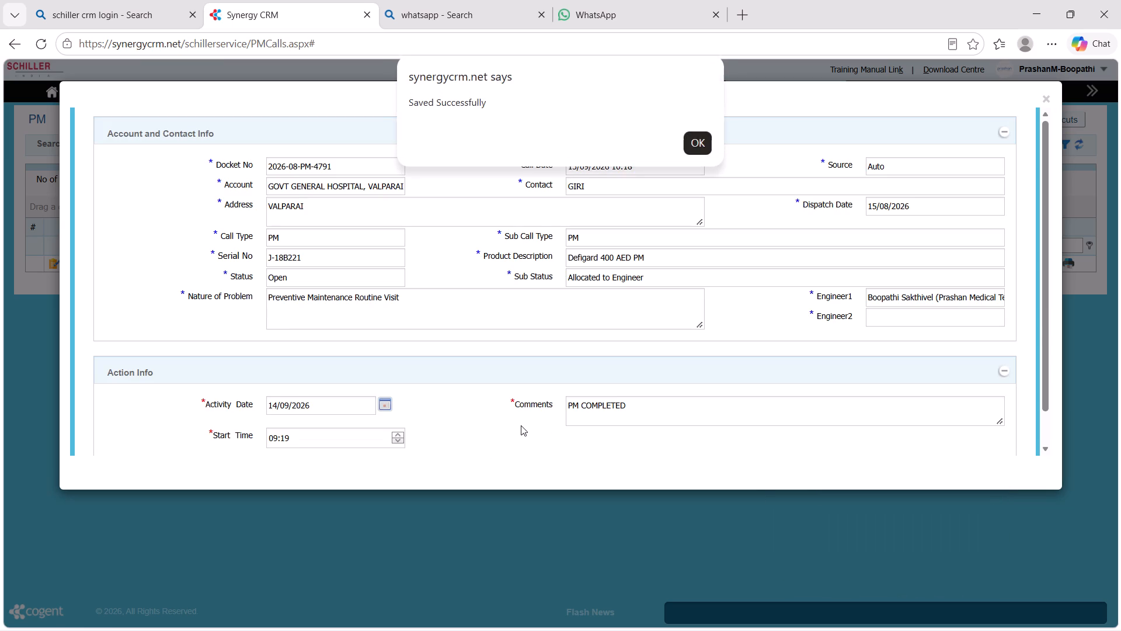
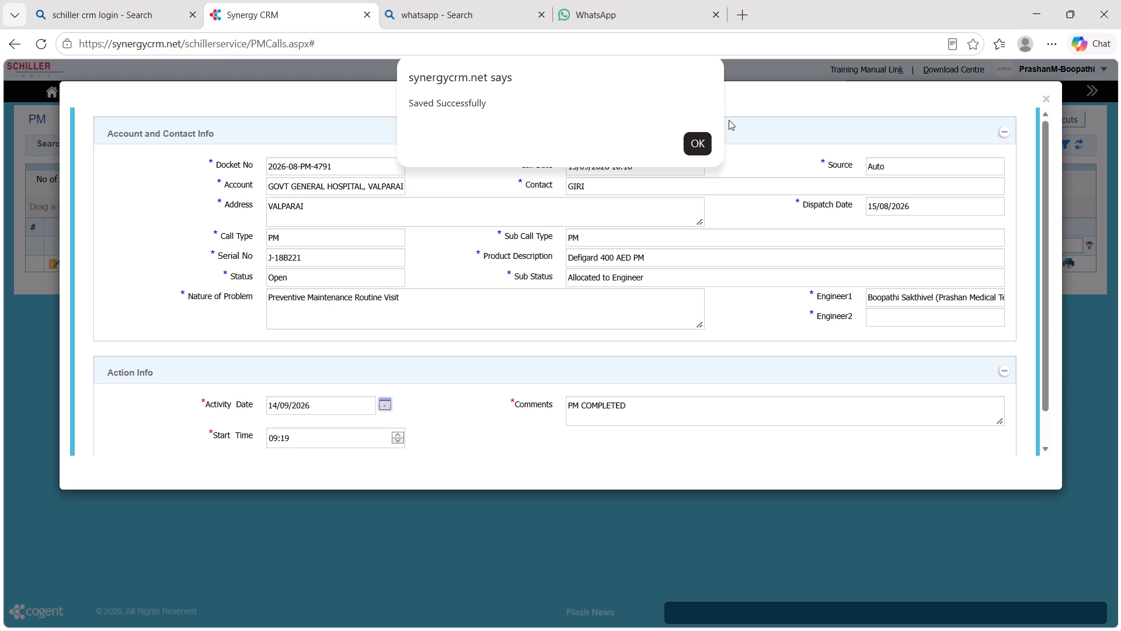
Acknowledge the saved closure of PM call 2026-08-PM-4791.
{"action": "left_click", "coordinate": [697, 143]}
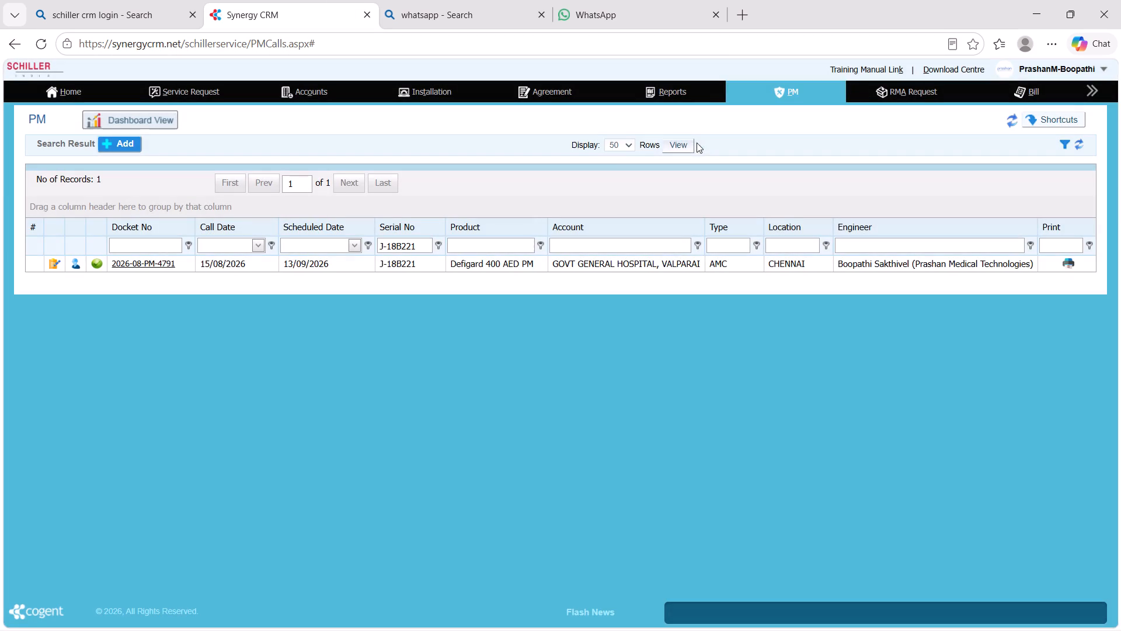
Search the PM call list for serial number Q068E021752, replacing the existing serial number filter.
{"action": "left_click", "coordinate": [432, 247]}
{"action": "left_click", "coordinate": [423, 244]}
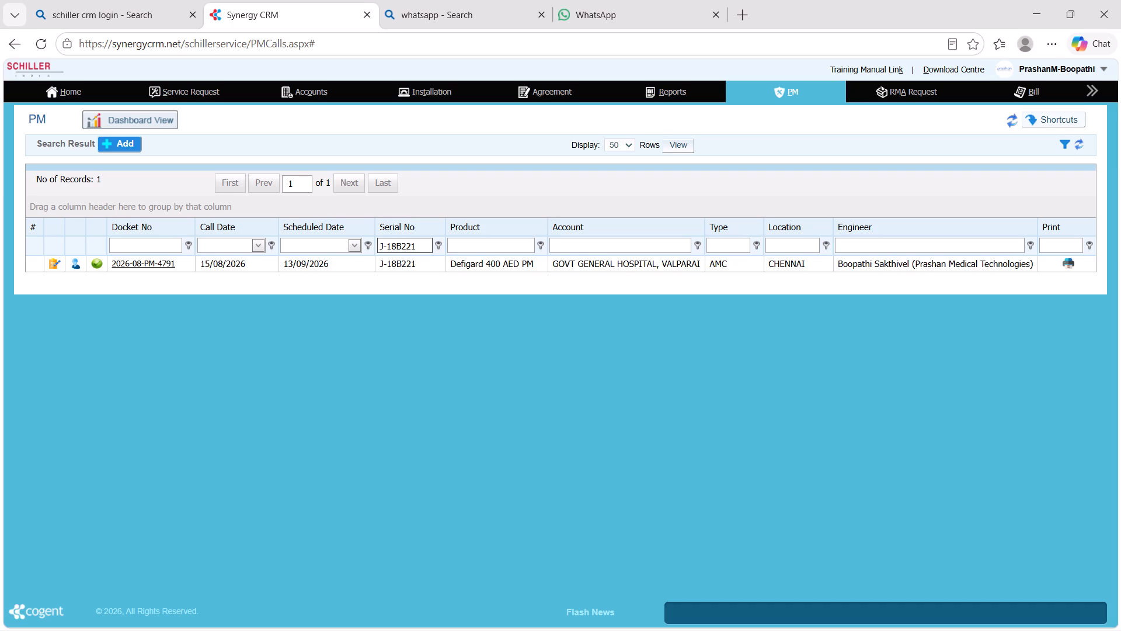
{"action": "key", "text": "BackSpace"}
{"action": "key", "text": "BackSpace"}
{"action": "key", "text": "BackSpace"}
{"action": "key", "text": "BackSpace"}
{"action": "key", "text": "BackSpace"}
{"action": "key", "text": "BackSpace"}
{"action": "key", "text": "BackSpace"}
{"action": "key", "text": "BackSpace"}
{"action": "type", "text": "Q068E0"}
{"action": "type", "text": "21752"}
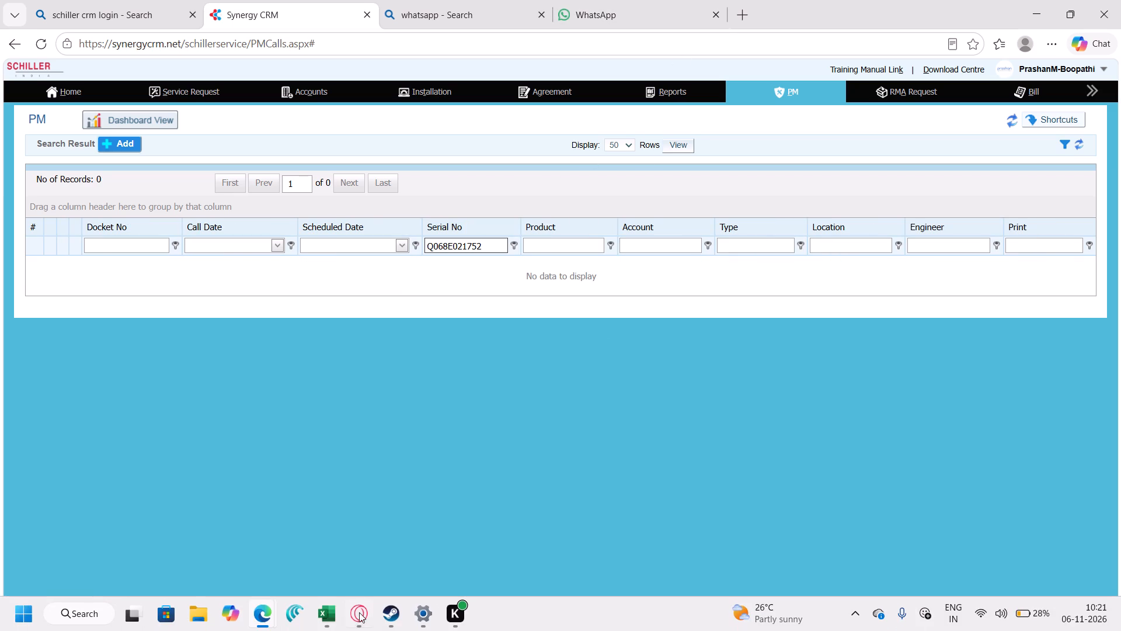
Switch to the call detail report in Excel and filter the Report No column by D-51502.
{"action": "left_click", "coordinate": [321, 615]}
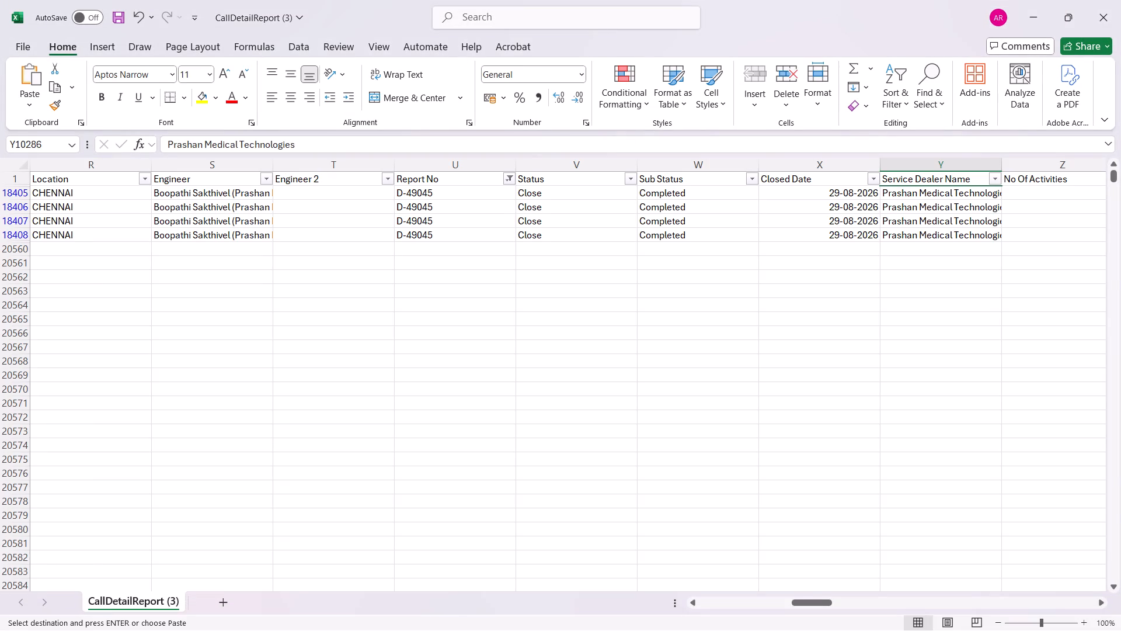
{"action": "left_click", "coordinate": [511, 179]}
{"action": "left_click", "coordinate": [395, 346]}
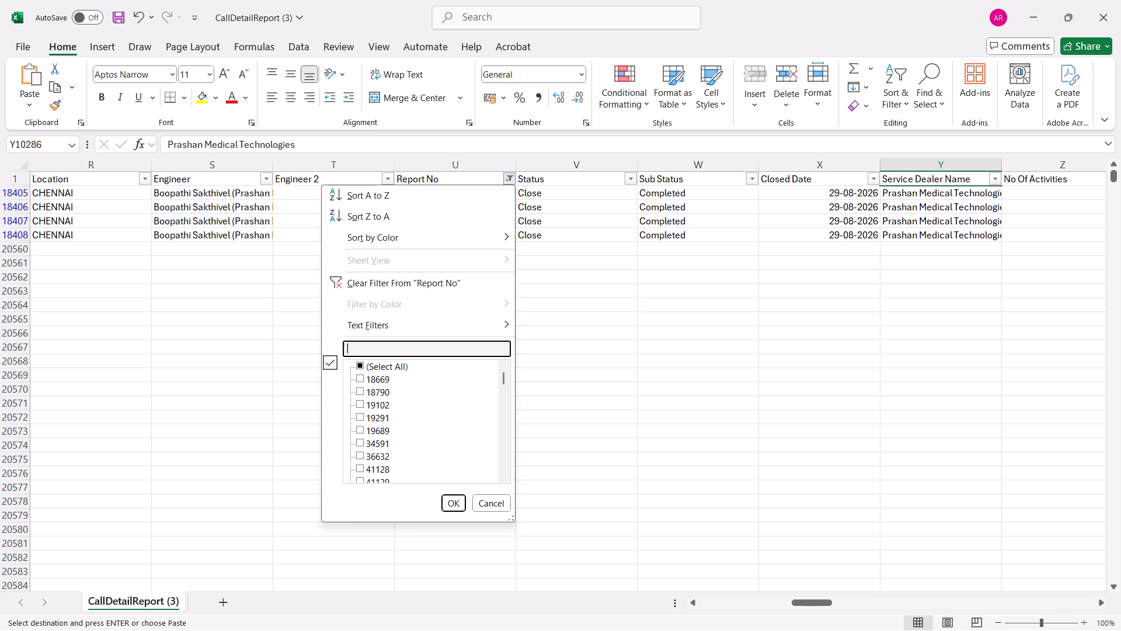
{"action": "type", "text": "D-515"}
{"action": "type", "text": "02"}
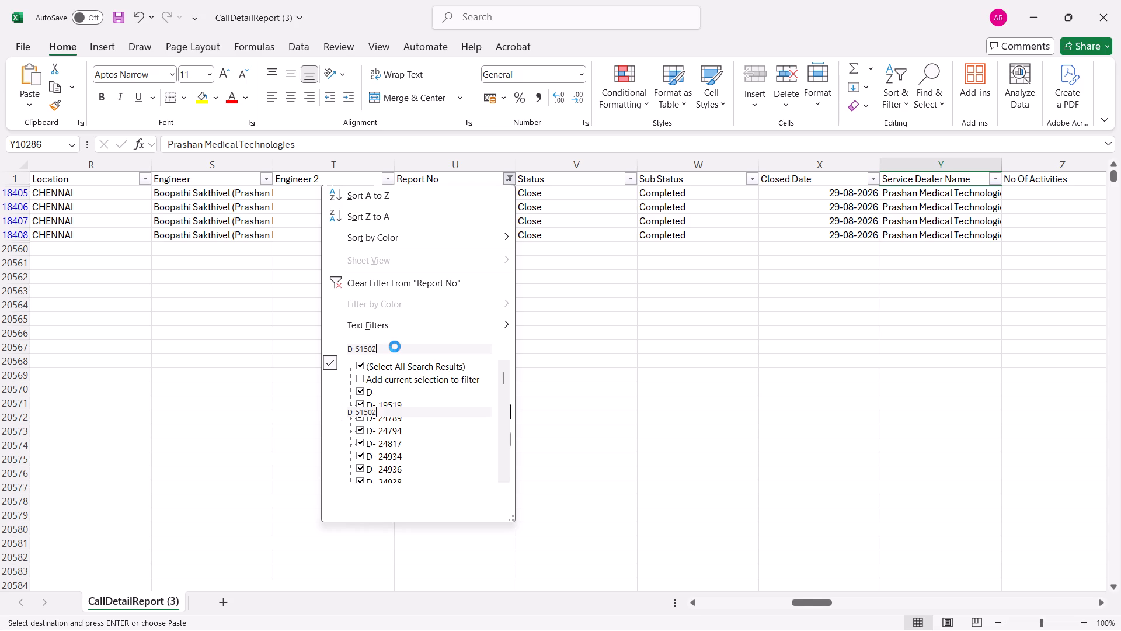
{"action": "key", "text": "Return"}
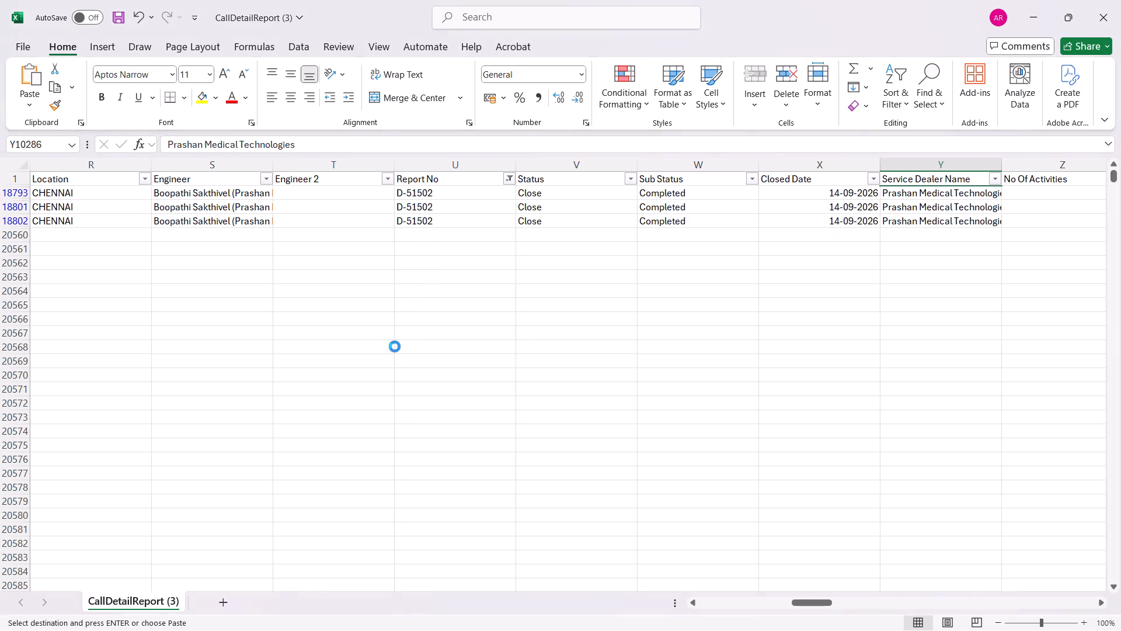
Examine the filtered D-51502 rows back to the first column, checking their serial numbers, account and docket numbers.
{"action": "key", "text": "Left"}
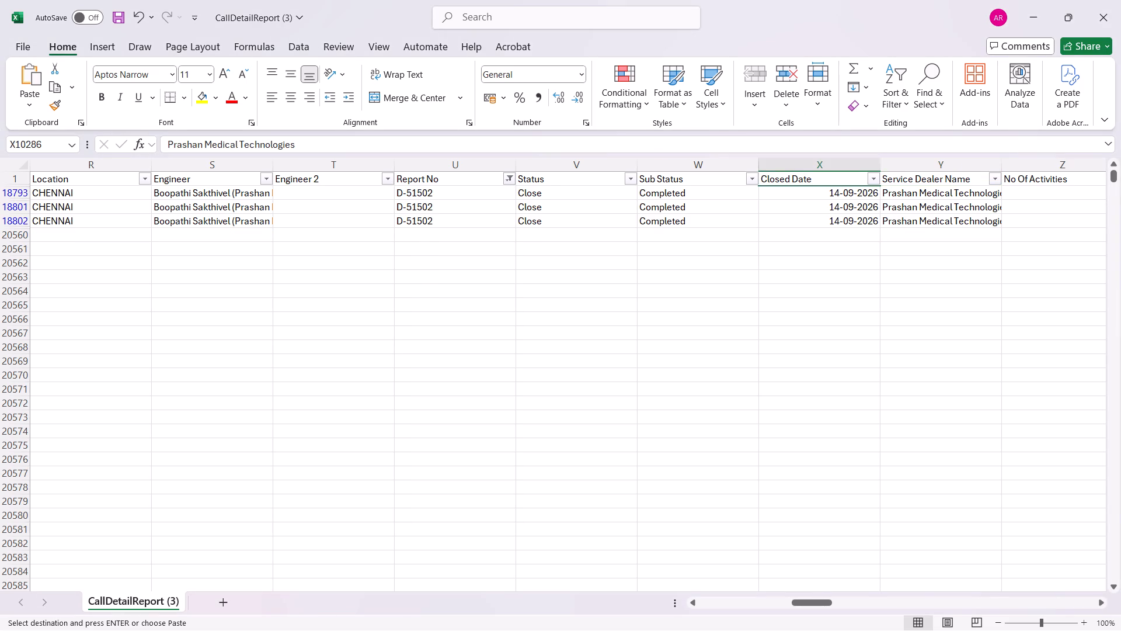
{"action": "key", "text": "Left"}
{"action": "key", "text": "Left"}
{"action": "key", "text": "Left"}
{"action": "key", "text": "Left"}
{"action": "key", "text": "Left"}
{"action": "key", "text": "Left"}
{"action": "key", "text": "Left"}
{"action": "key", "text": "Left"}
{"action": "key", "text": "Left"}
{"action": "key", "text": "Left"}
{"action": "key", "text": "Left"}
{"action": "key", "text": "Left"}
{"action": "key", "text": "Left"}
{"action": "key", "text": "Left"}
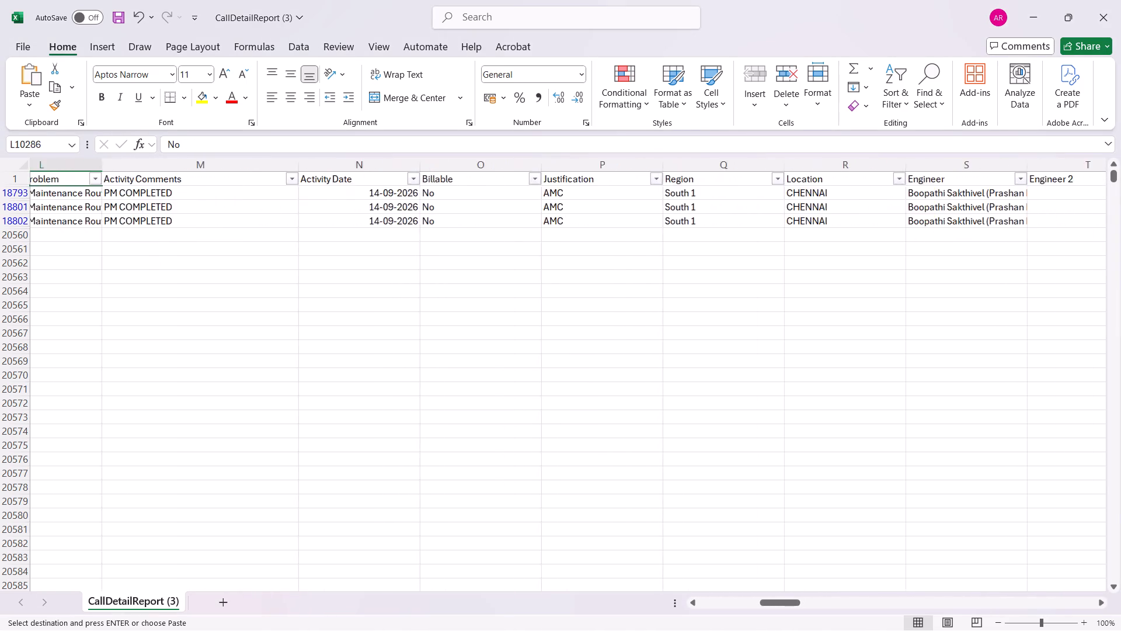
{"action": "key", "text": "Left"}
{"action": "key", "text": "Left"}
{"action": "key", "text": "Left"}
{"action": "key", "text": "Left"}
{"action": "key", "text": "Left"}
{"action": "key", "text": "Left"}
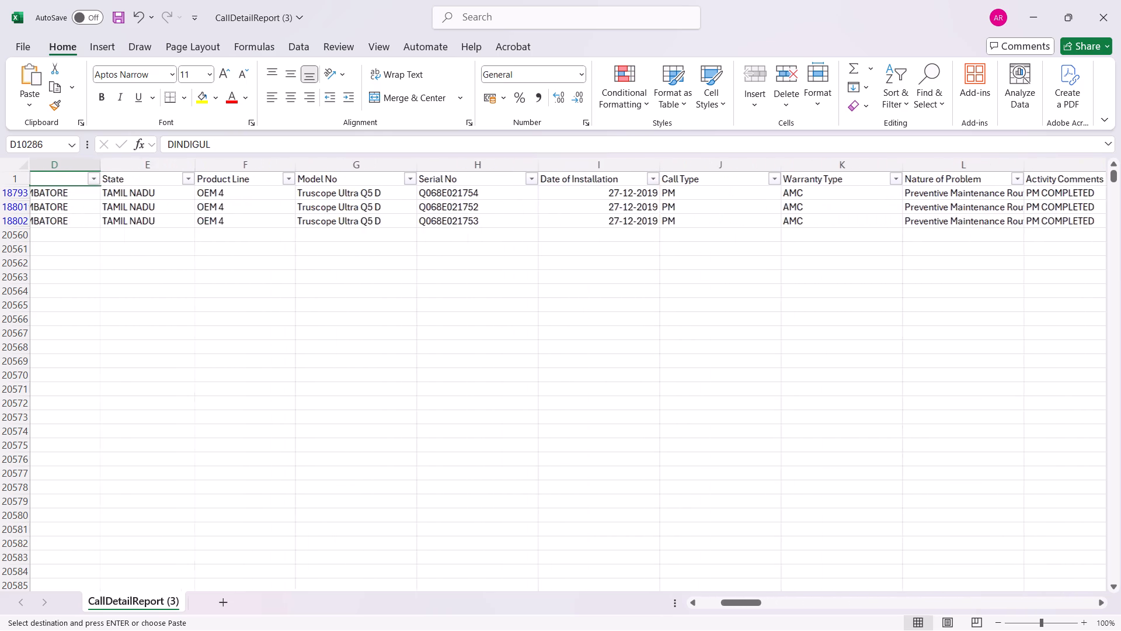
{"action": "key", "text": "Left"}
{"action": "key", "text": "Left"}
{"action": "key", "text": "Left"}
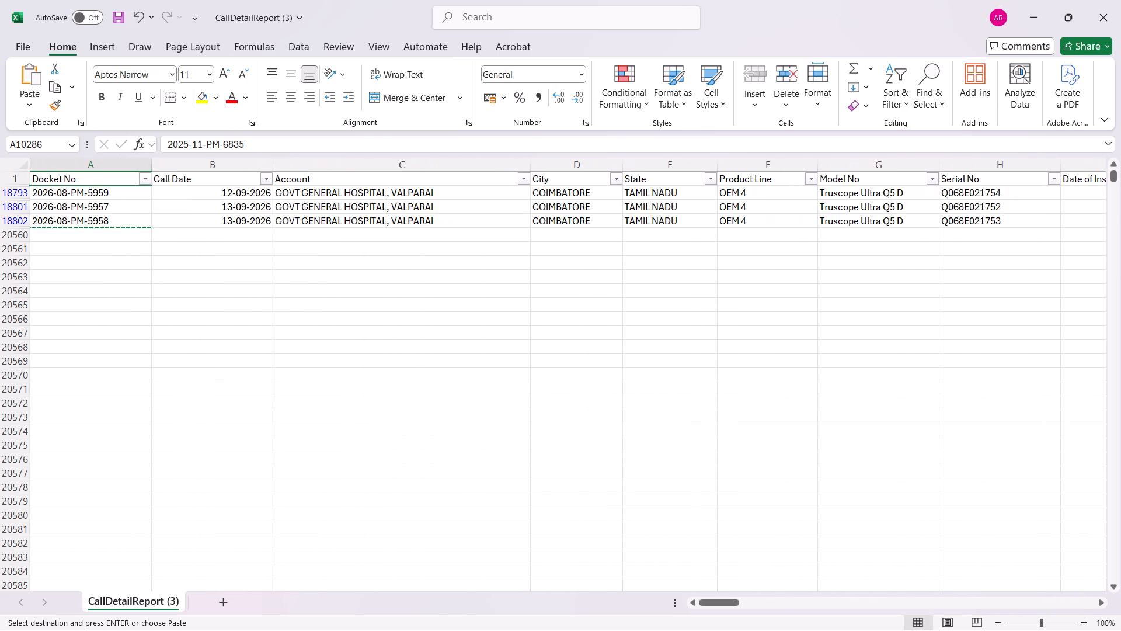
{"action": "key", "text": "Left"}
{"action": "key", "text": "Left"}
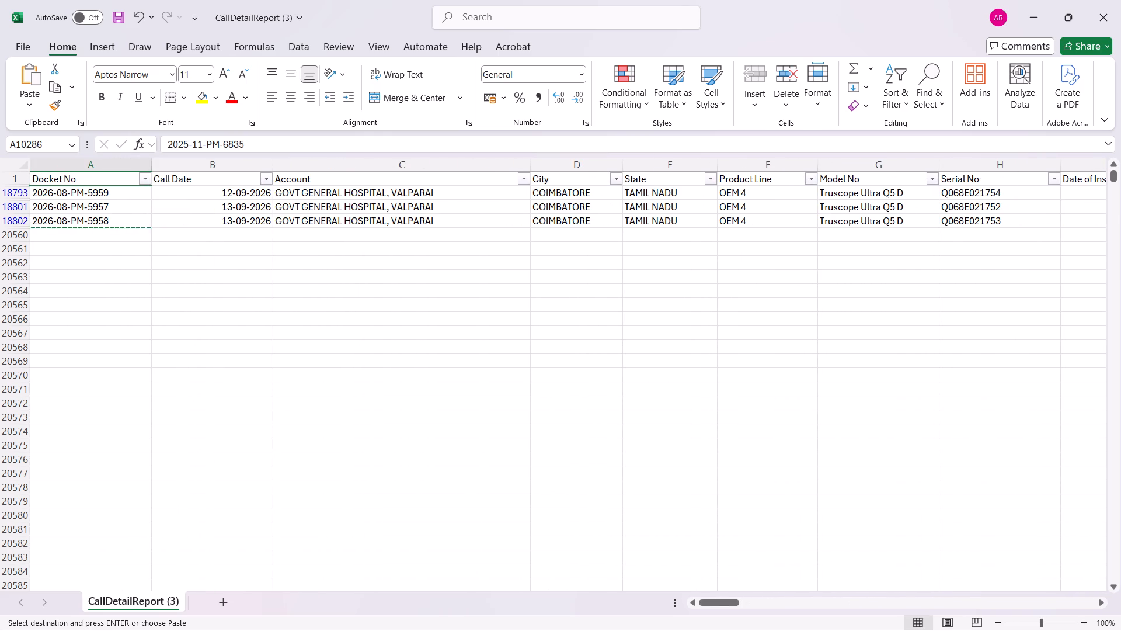
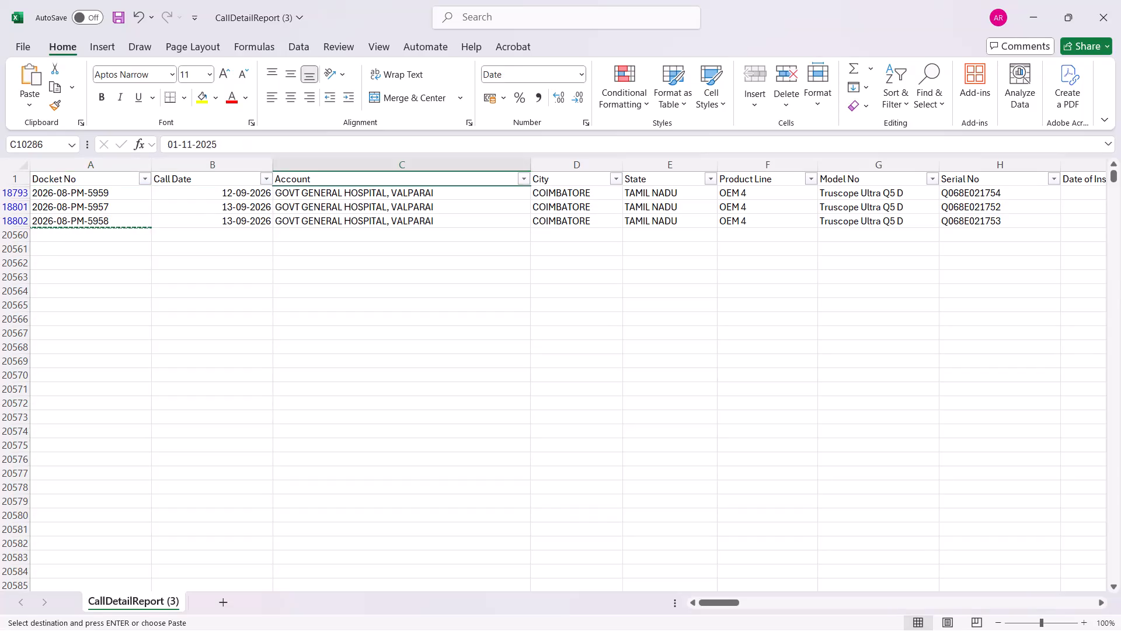
Search the Report No column's filter values in the call detail report for D-51503, and for D-51504.
{"action": "key", "text": "Right"}
{"action": "key", "text": "Right"}
{"action": "key", "text": "Right"}
{"action": "key", "text": "Right"}
{"action": "key", "text": "Right"}
{"action": "key", "text": "Right"}
{"action": "key", "text": "Right"}
{"action": "key", "text": "Right"}
{"action": "key", "text": "Right"}
{"action": "key", "text": "Right"}
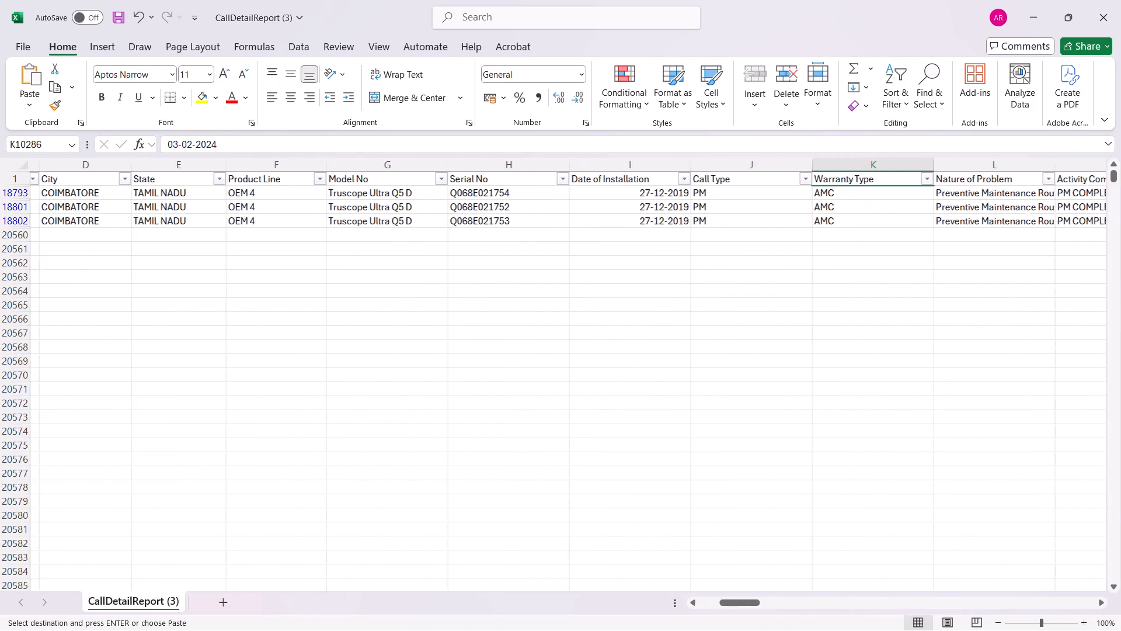
{"action": "key", "text": "Right"}
{"action": "key", "text": "Right"}
{"action": "key", "text": "Right"}
{"action": "key", "text": "Right"}
{"action": "key", "text": "Right"}
{"action": "key", "text": "Right"}
{"action": "key", "text": "Right"}
{"action": "key", "text": "Right"}
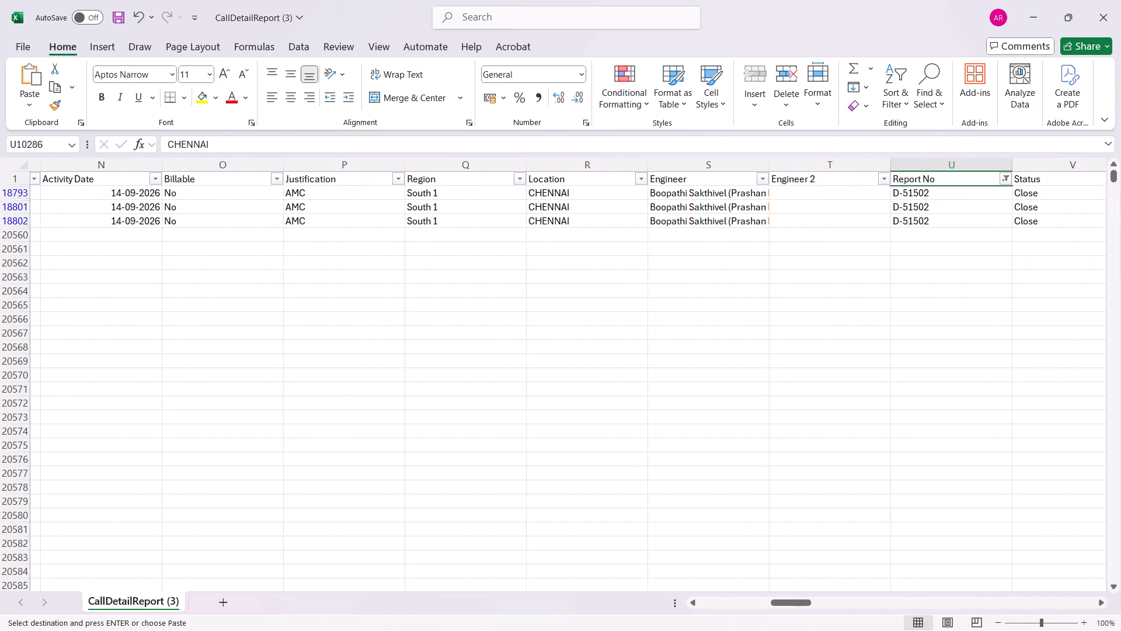
{"action": "key", "text": "Right"}
{"action": "key", "text": "Right"}
{"action": "key", "text": "Right"}
{"action": "key", "text": "Right"}
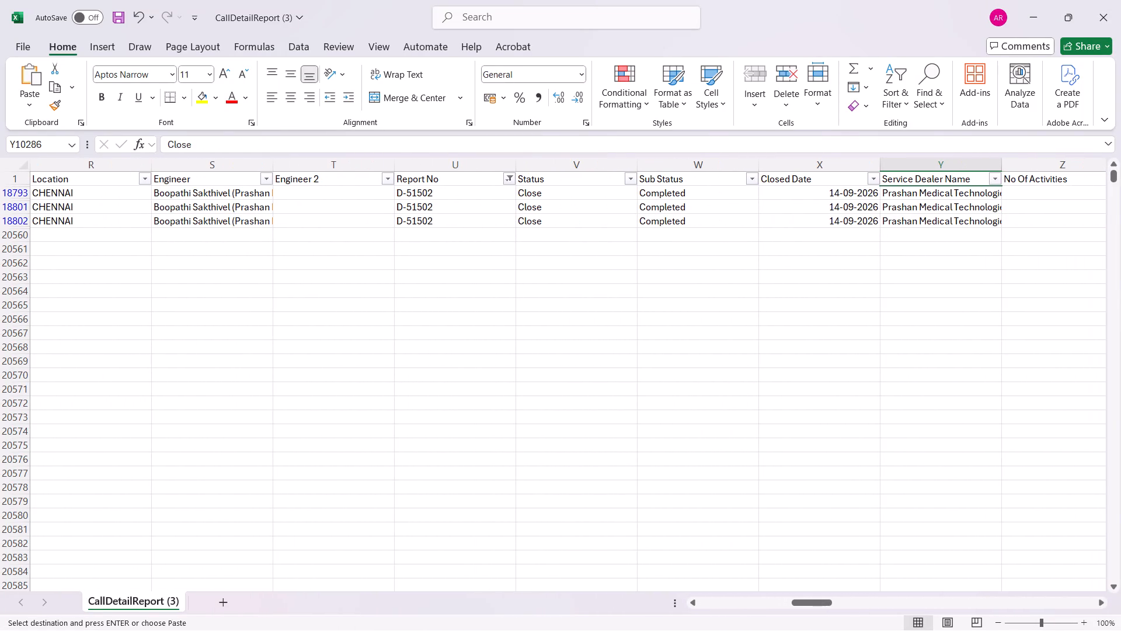
{"action": "left_click", "coordinate": [509, 185]}
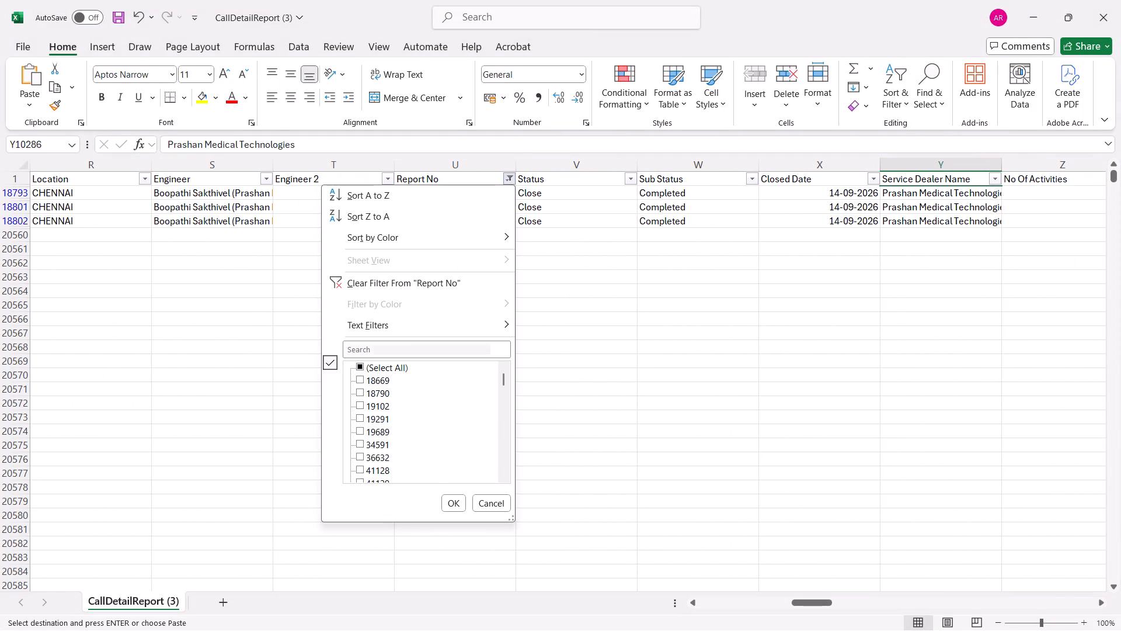
{"action": "left_click", "coordinate": [411, 349]}
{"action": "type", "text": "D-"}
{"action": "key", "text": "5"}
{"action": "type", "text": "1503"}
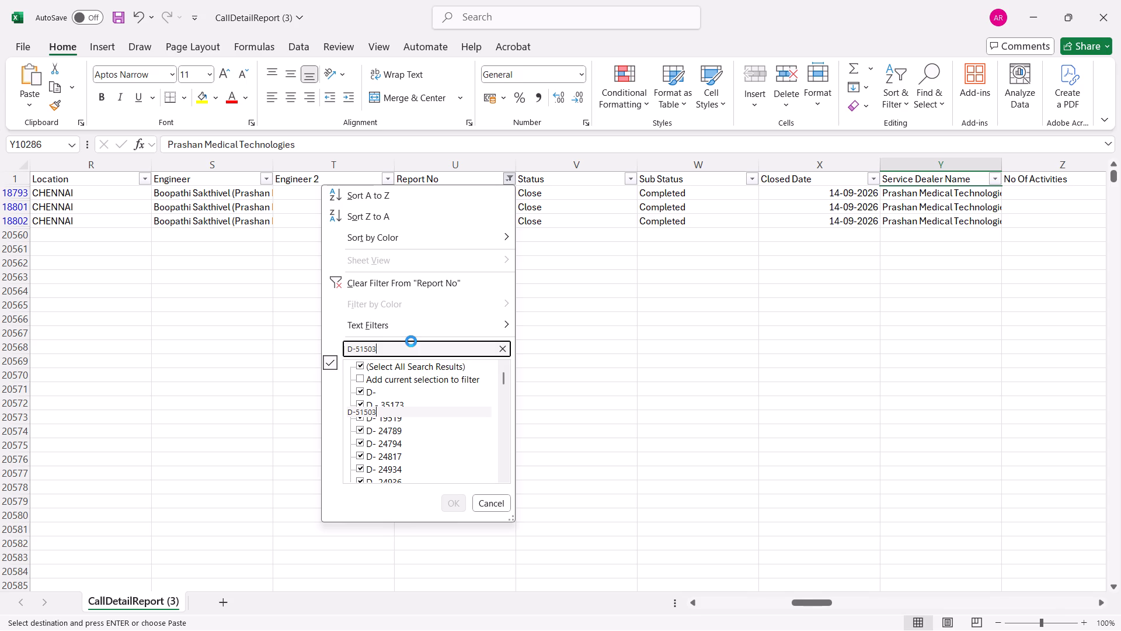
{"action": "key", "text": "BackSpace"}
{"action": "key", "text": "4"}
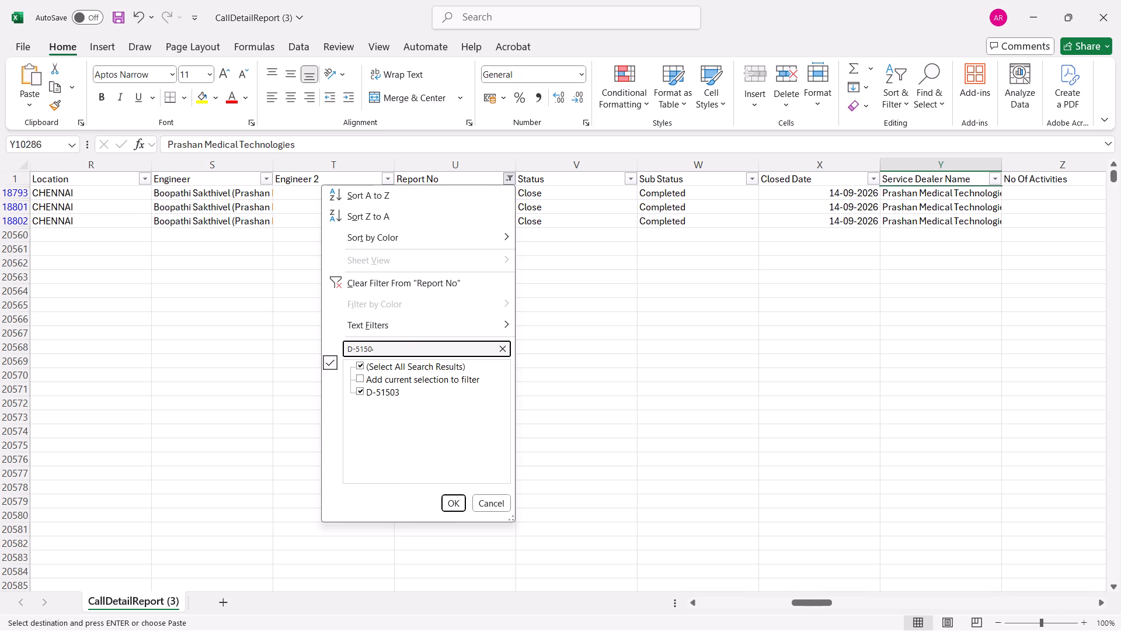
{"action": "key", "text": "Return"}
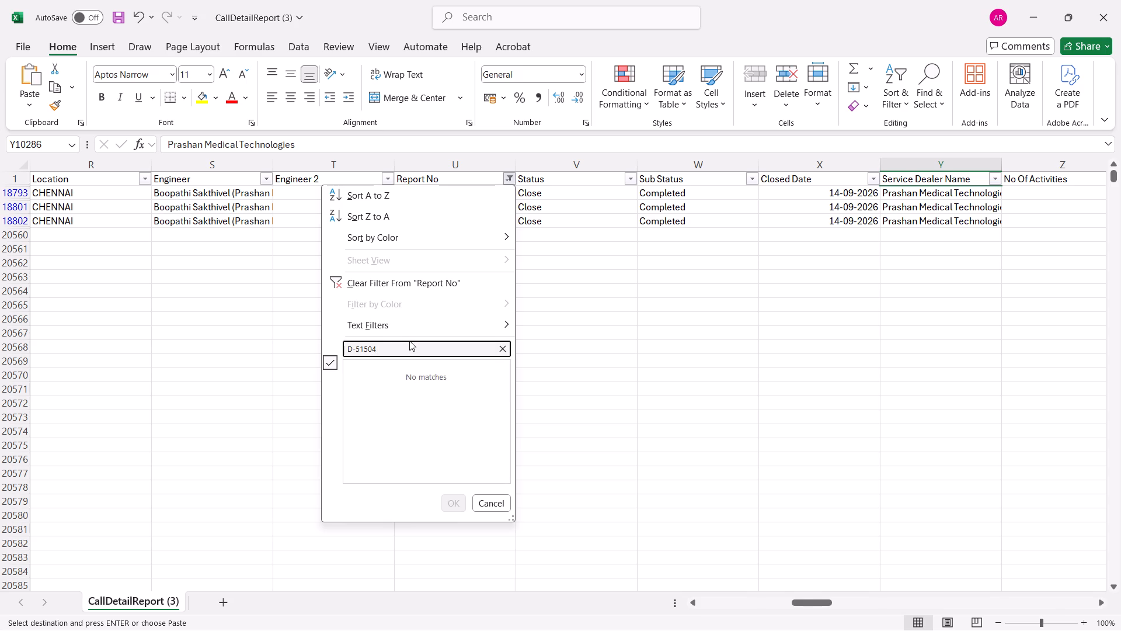
{"action": "left_click", "coordinate": [1040, 19]}
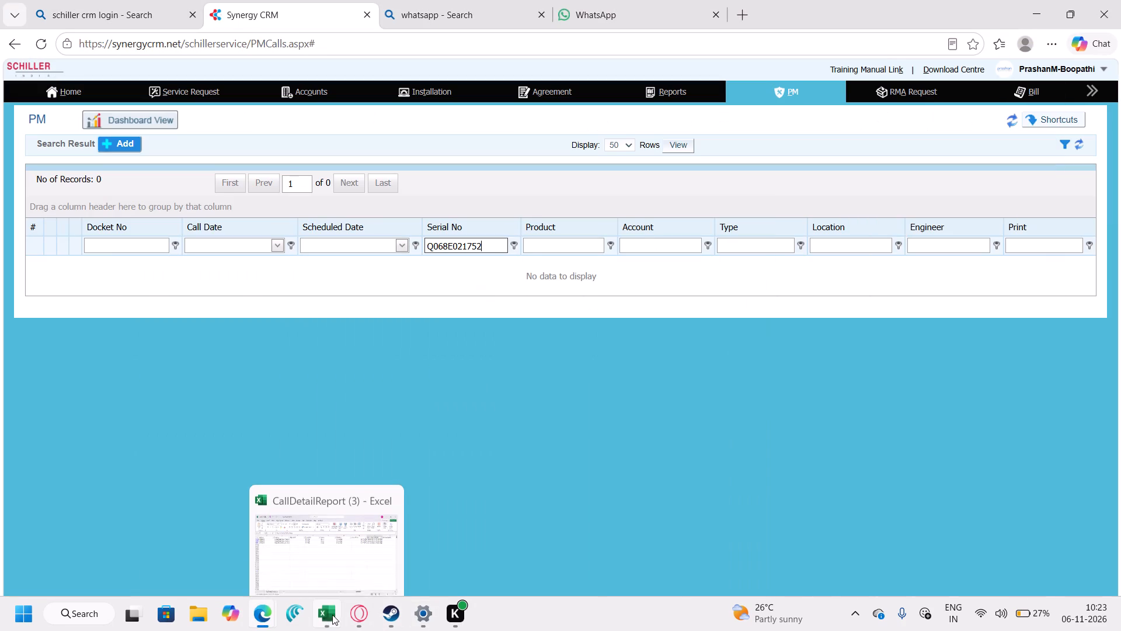
{"action": "left_click", "coordinate": [488, 248]}
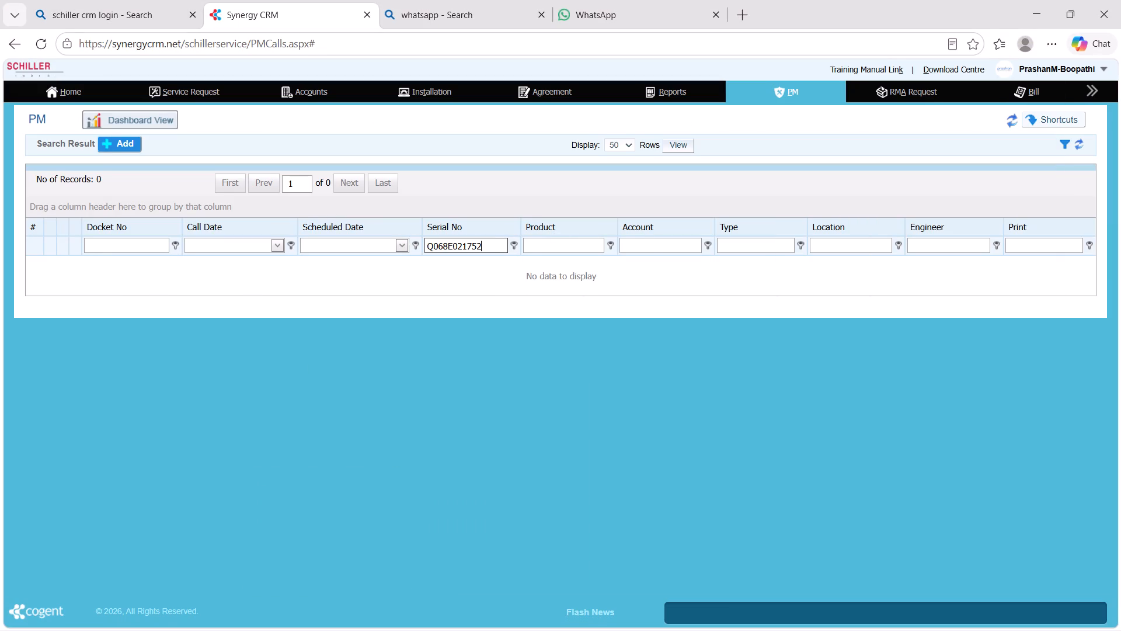
{"action": "key", "text": "BackSpace"}
{"action": "key", "text": "BackSpace"}
{"action": "key", "text": "BackSpace"}
{"action": "key", "text": "BackSpace"}
{"action": "key", "text": "BackSpace"}
{"action": "key", "text": "BackSpace"}
{"action": "key", "text": "BackSpace"}
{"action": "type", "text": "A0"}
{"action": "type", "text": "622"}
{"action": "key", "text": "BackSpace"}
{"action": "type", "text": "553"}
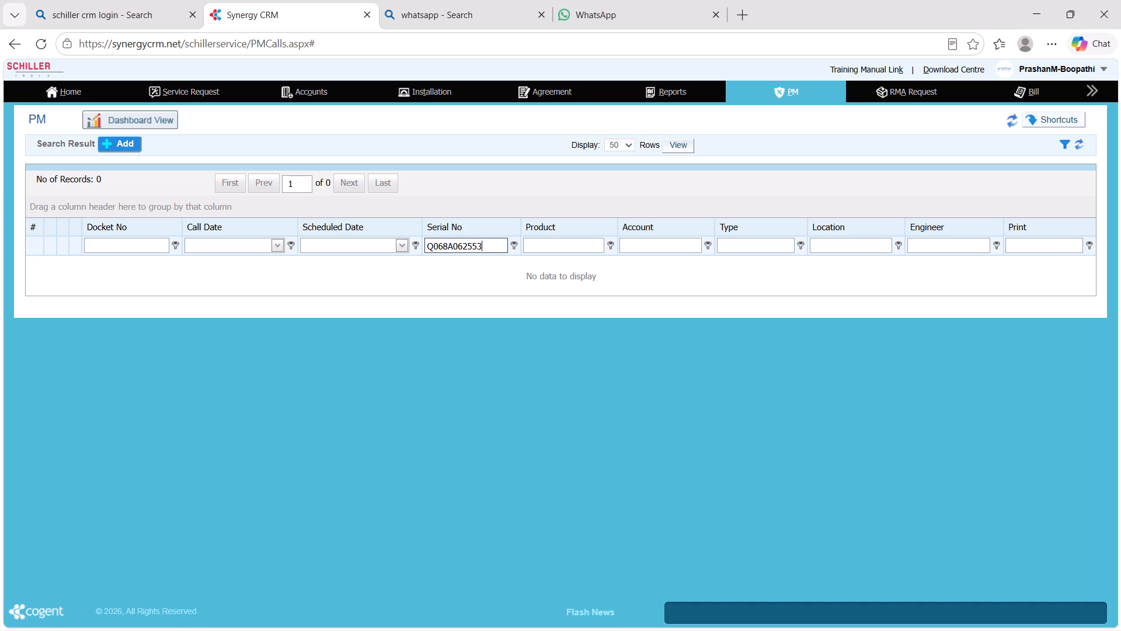
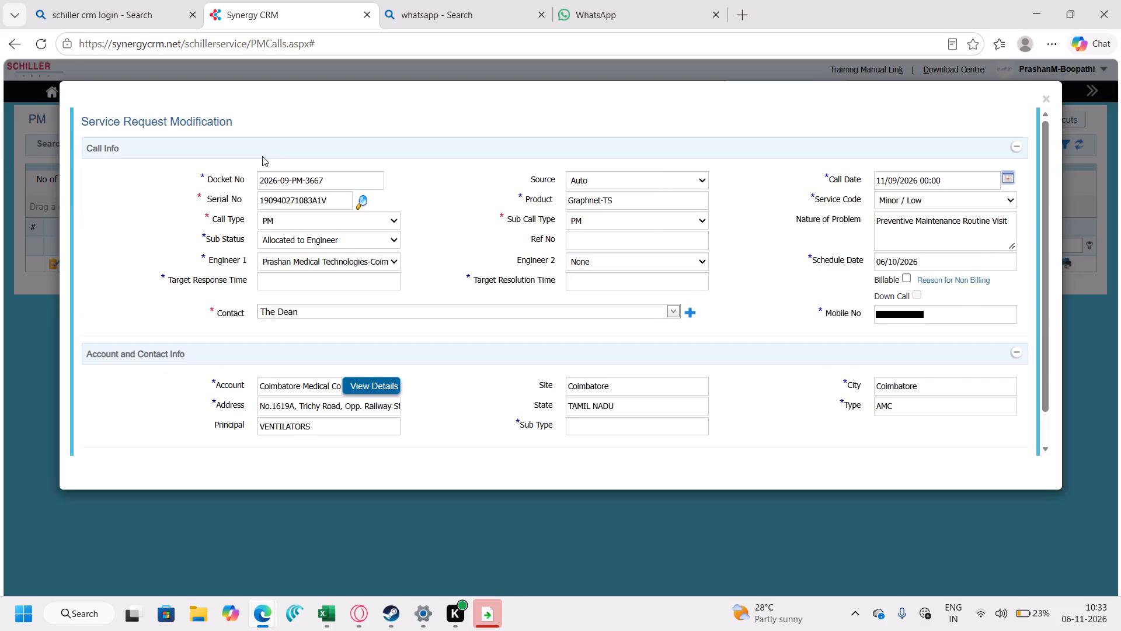
Set the call date of docket 2026-09-PM-3667 to 22/09/2026.
{"action": "left_click", "coordinate": [1007, 179]}
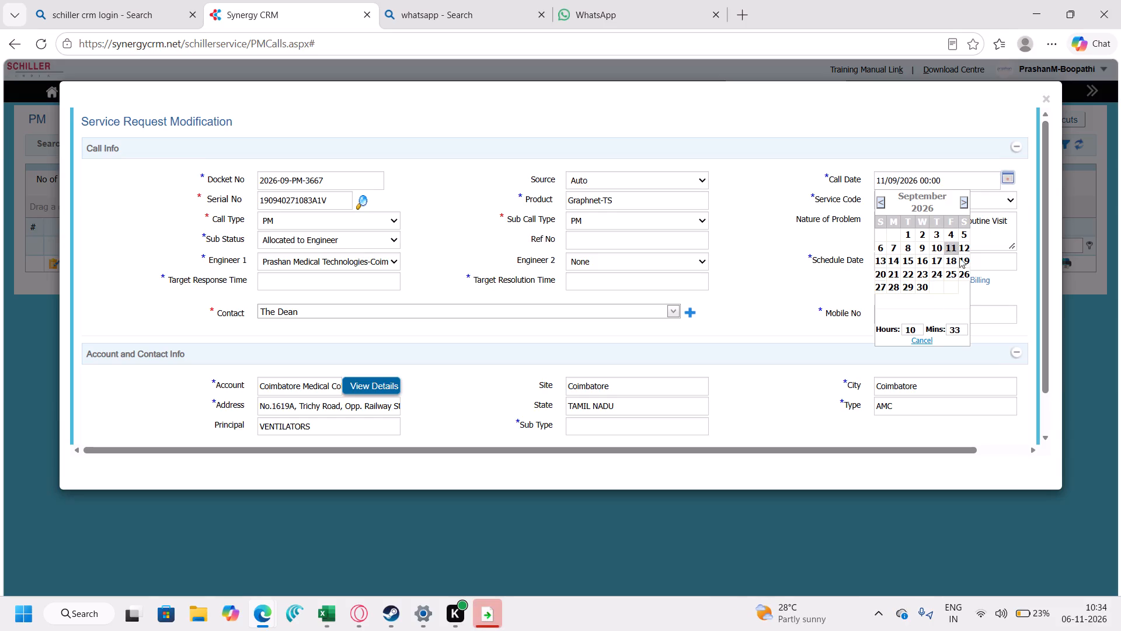
{"action": "left_click", "coordinate": [908, 271]}
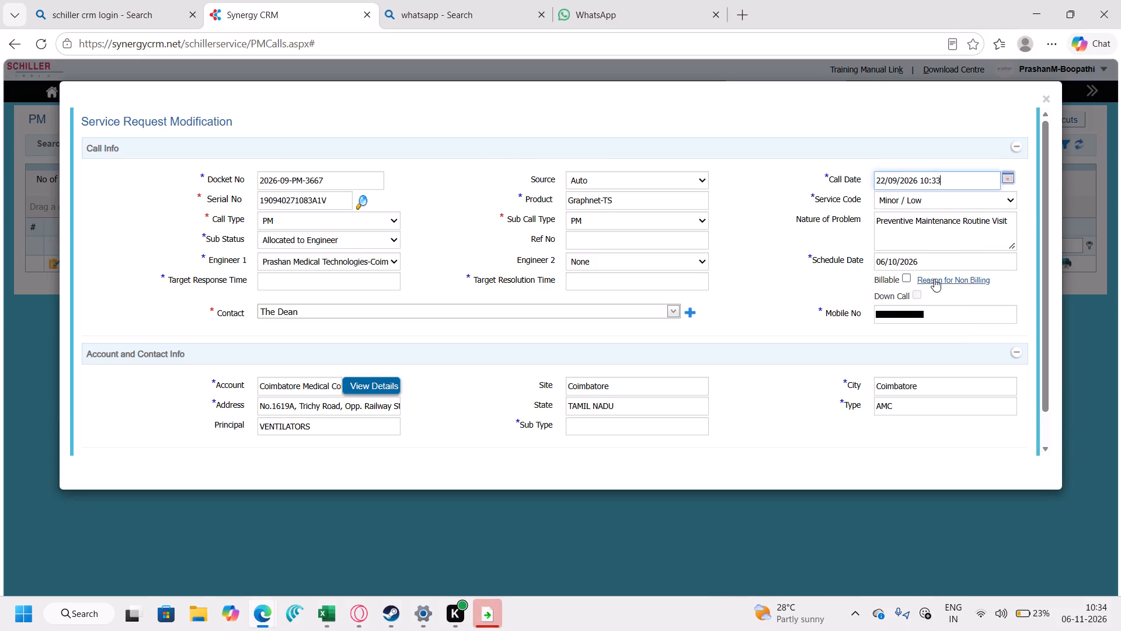
Enter AMC as the justification for non-billing and save the service request modification.
{"action": "left_click", "coordinate": [935, 279]}
{"action": "left_click", "coordinate": [190, 116]}
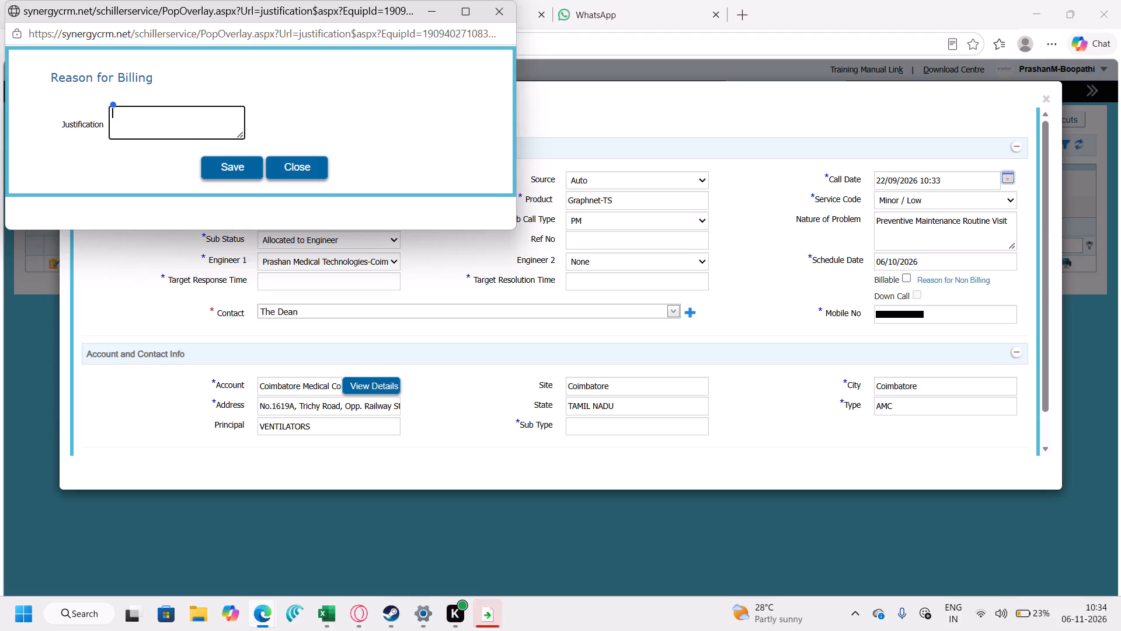
{"action": "type", "text": "AMC"}
{"action": "key", "text": "Return"}
{"action": "left_click", "coordinate": [225, 168]}
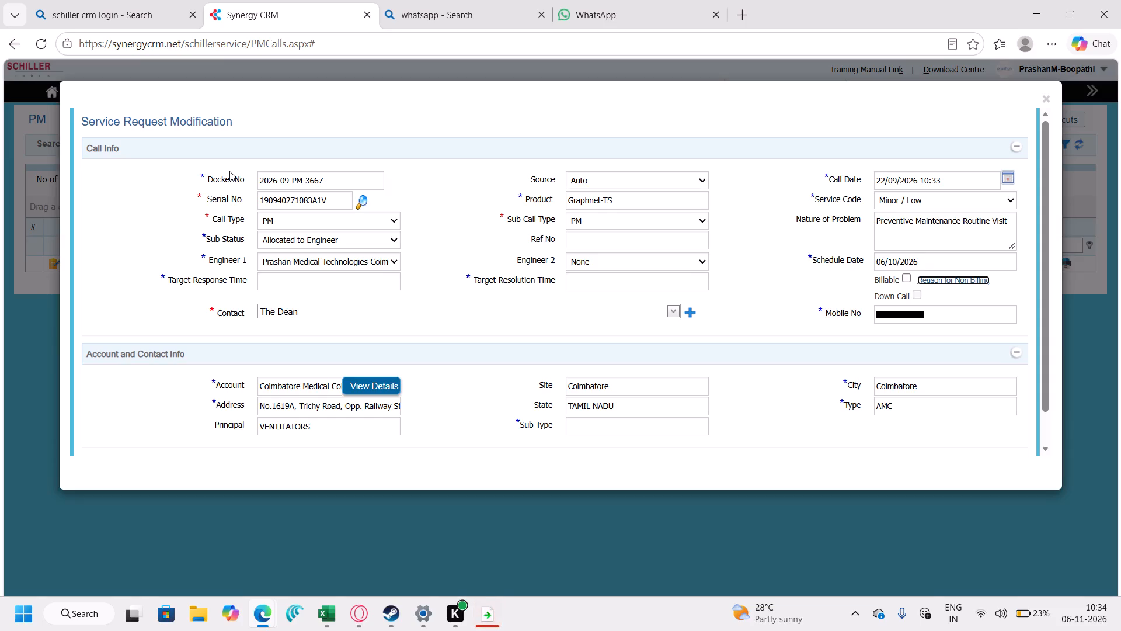
{"action": "scroll", "coordinate": [236, 266], "scroll_direction": "down", "scroll_amount": 4}
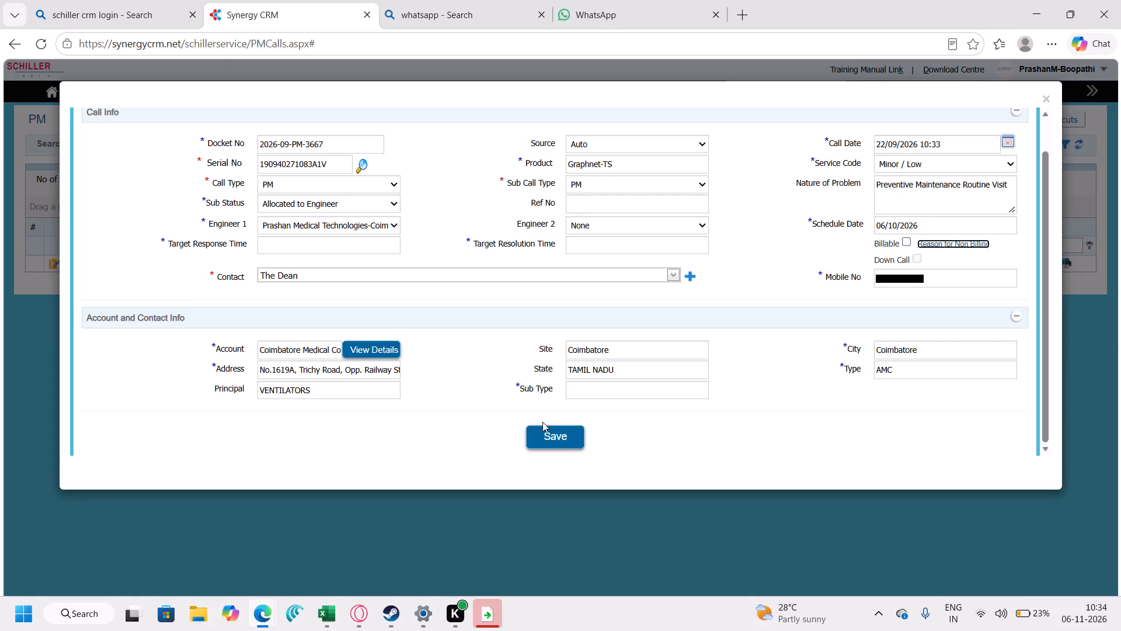
{"action": "left_click", "coordinate": [546, 441]}
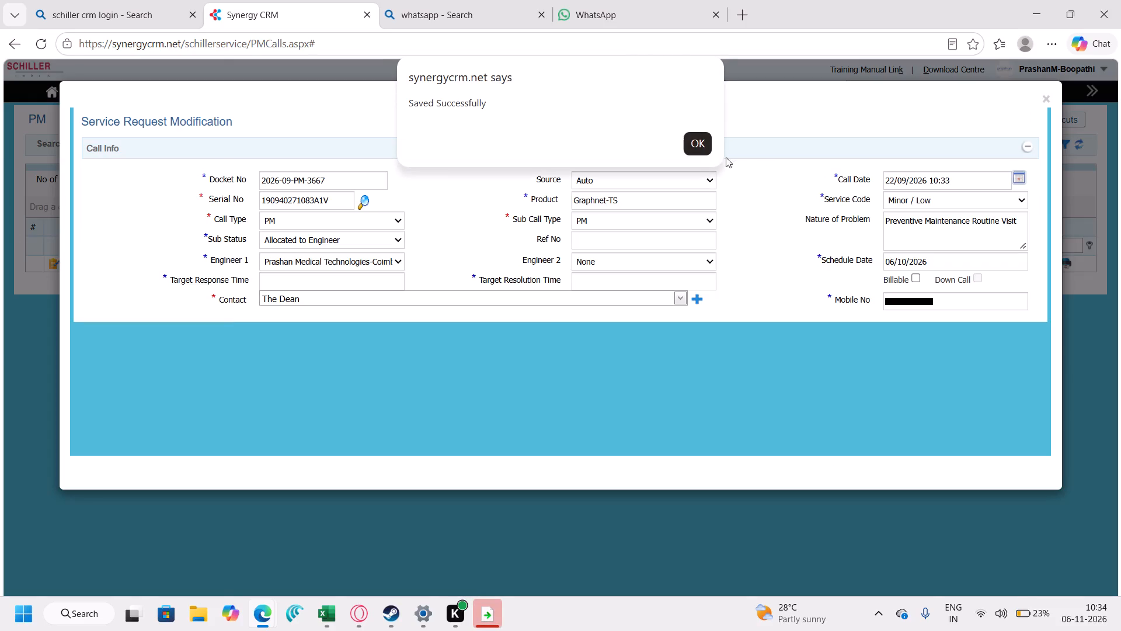
{"action": "left_click", "coordinate": [698, 137]}
Open docket 2026-09-PM-3667 and attach the file WhatsApp Image 2026-11-06 at 10.33.14 AM to it.
{"action": "left_click", "coordinate": [154, 258]}
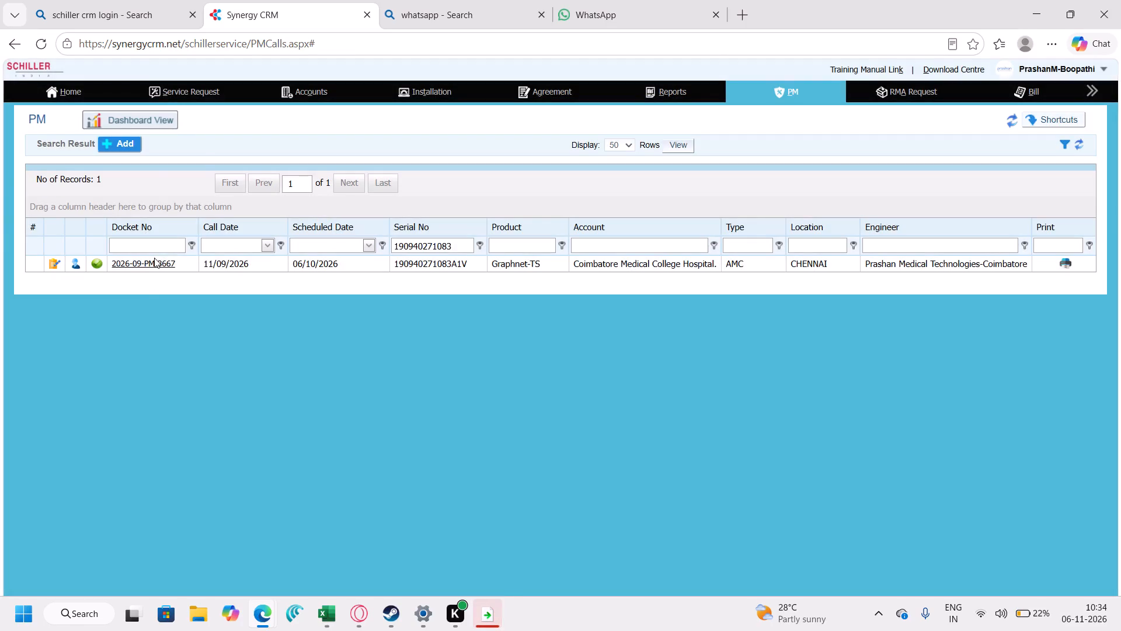
{"action": "left_click", "coordinate": [154, 258]}
{"action": "left_click", "coordinate": [153, 264]}
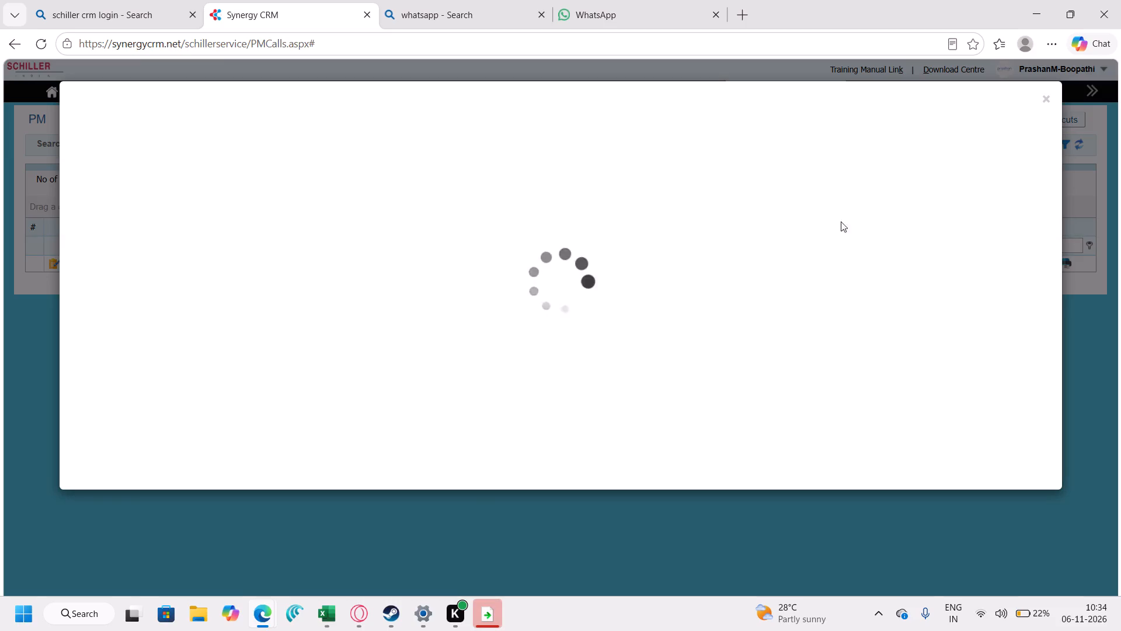
{"action": "scroll", "coordinate": [849, 419], "scroll_direction": "down", "scroll_amount": 2}
{"action": "left_click", "coordinate": [774, 316]}
{"action": "left_click", "coordinate": [334, 247]}
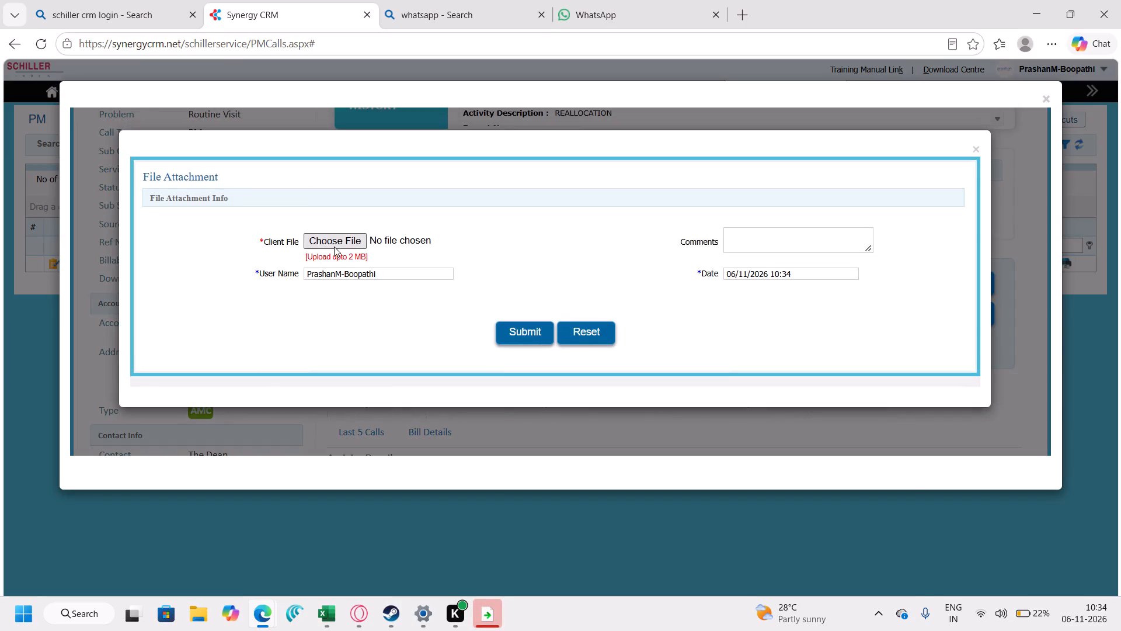
{"action": "left_click", "coordinate": [174, 146]}
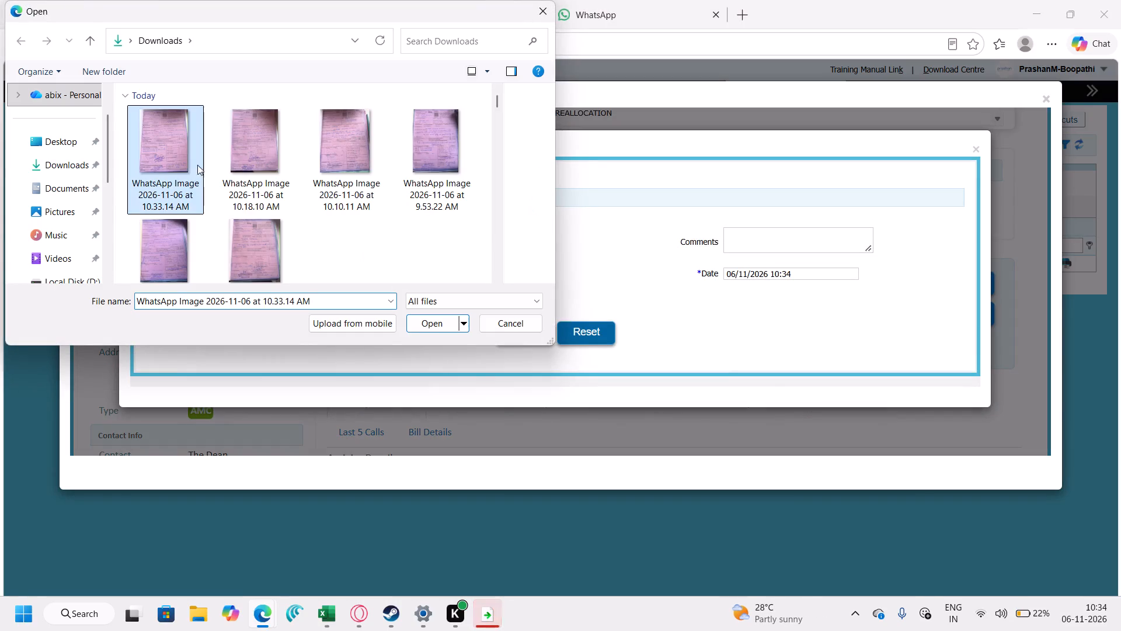
{"action": "left_click", "coordinate": [438, 325]}
{"action": "left_click", "coordinate": [537, 337]}
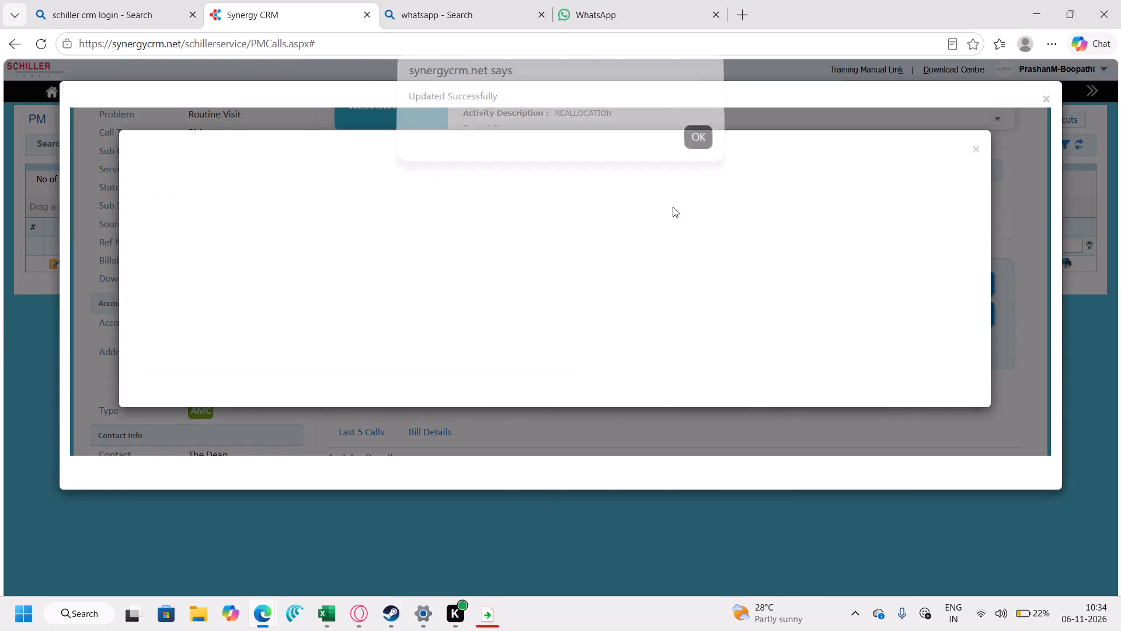
{"action": "left_click", "coordinate": [695, 149]}
Start an activity update for the docket with activity date 23/09/2026 and activity type PM.
{"action": "left_click", "coordinate": [739, 287]}
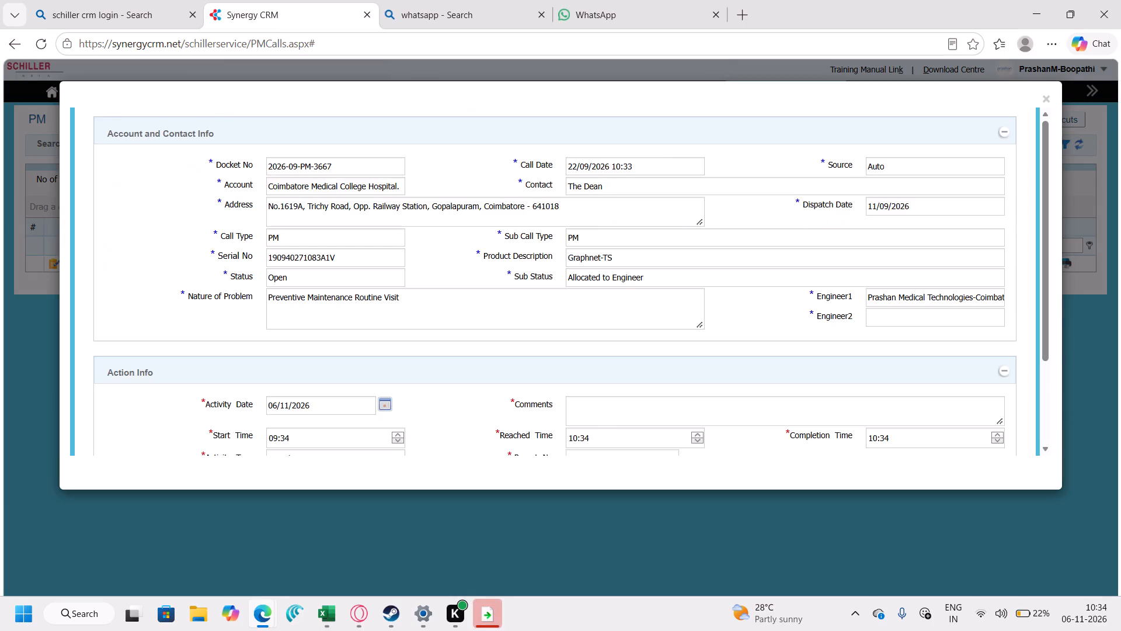
{"action": "scroll", "coordinate": [228, 383], "scroll_direction": "down", "scroll_amount": 3}
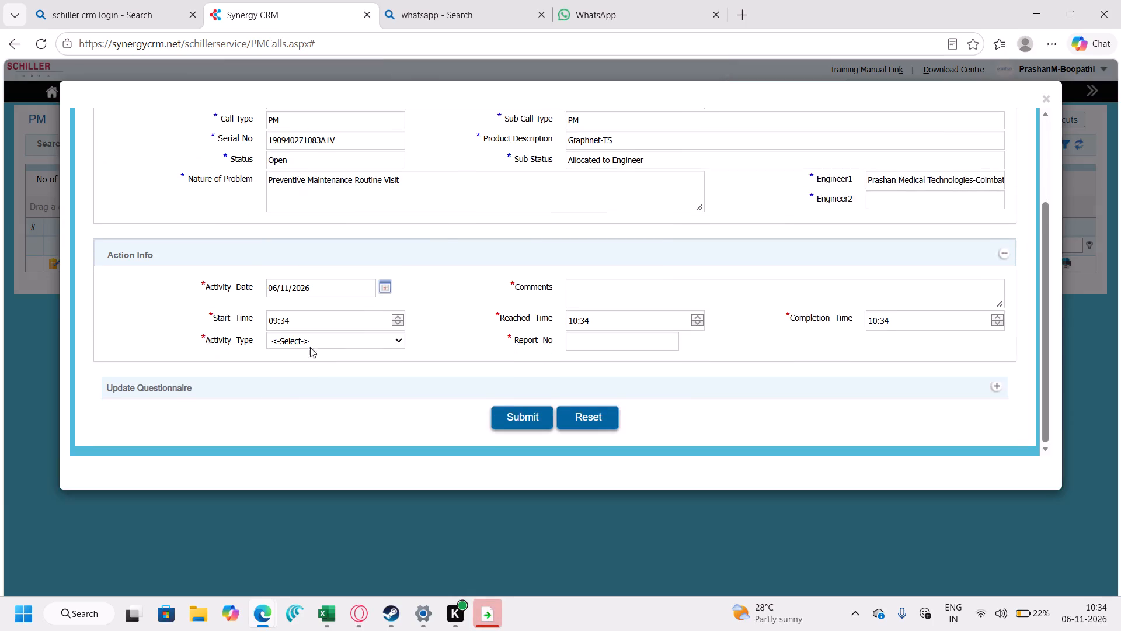
{"action": "left_click", "coordinate": [381, 286]}
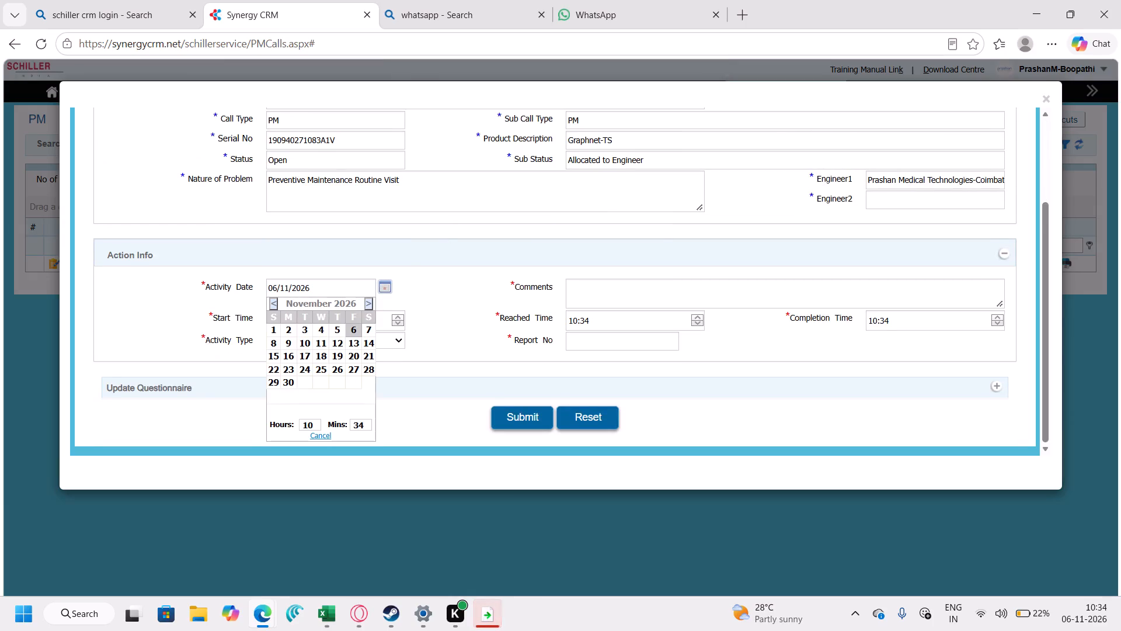
{"action": "double_click", "coordinate": [274, 301]}
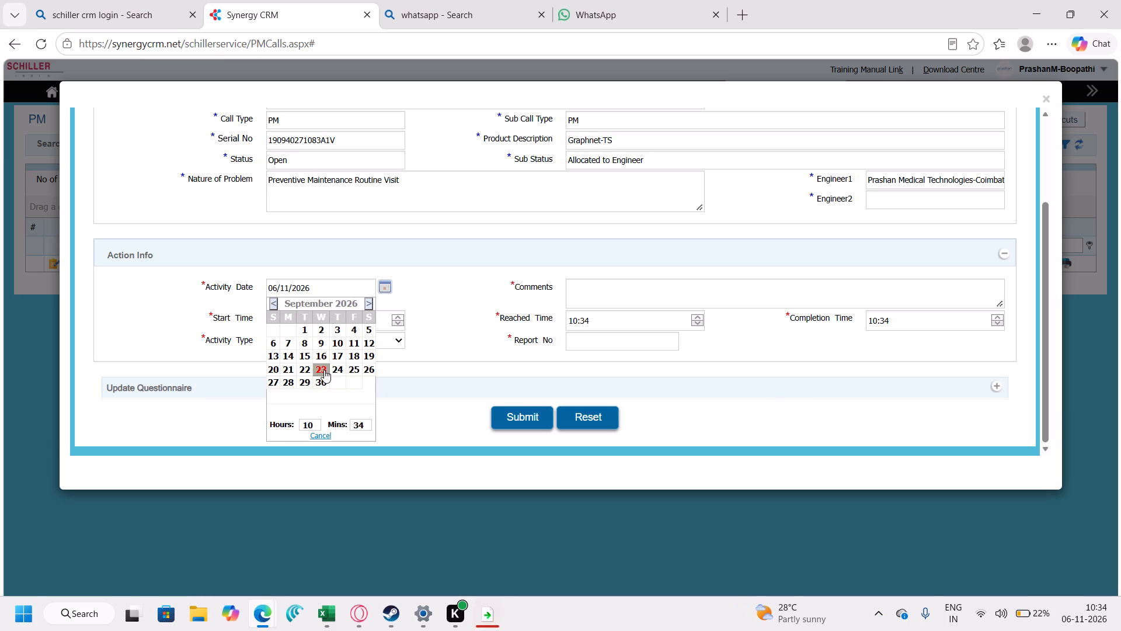
{"action": "left_click", "coordinate": [324, 370]}
{"action": "left_click", "coordinate": [340, 342]}
{"action": "left_click", "coordinate": [308, 441]}
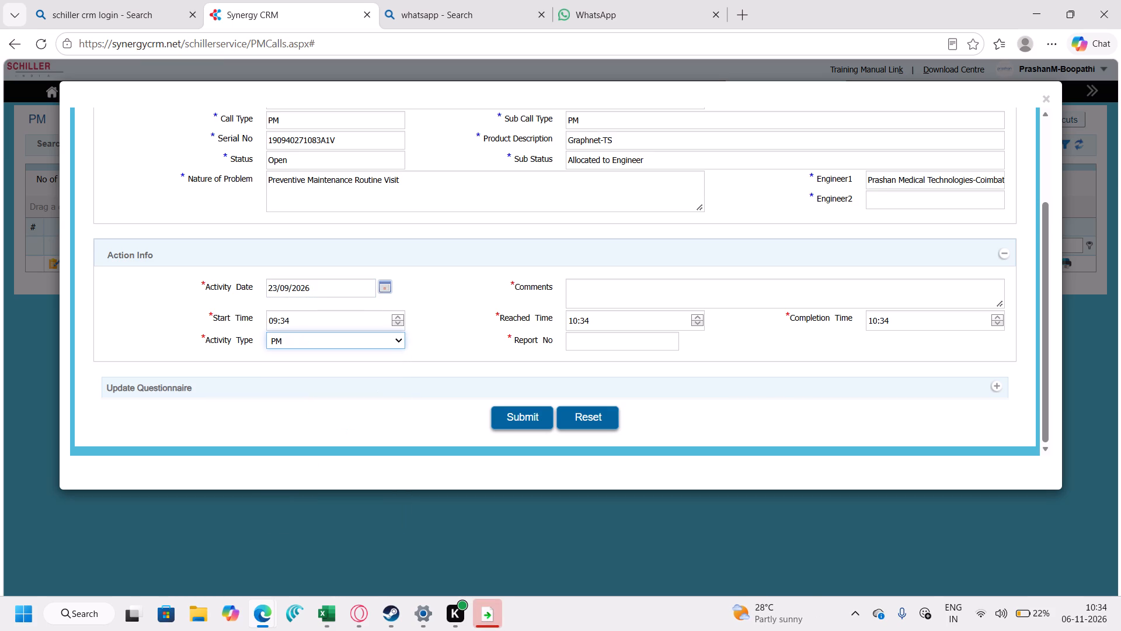
Enter PM COMPLETED as the activity comment and D-51507 as the report number.
{"action": "left_click", "coordinate": [607, 304]}
{"action": "type", "text": "PM COMPLETED"}
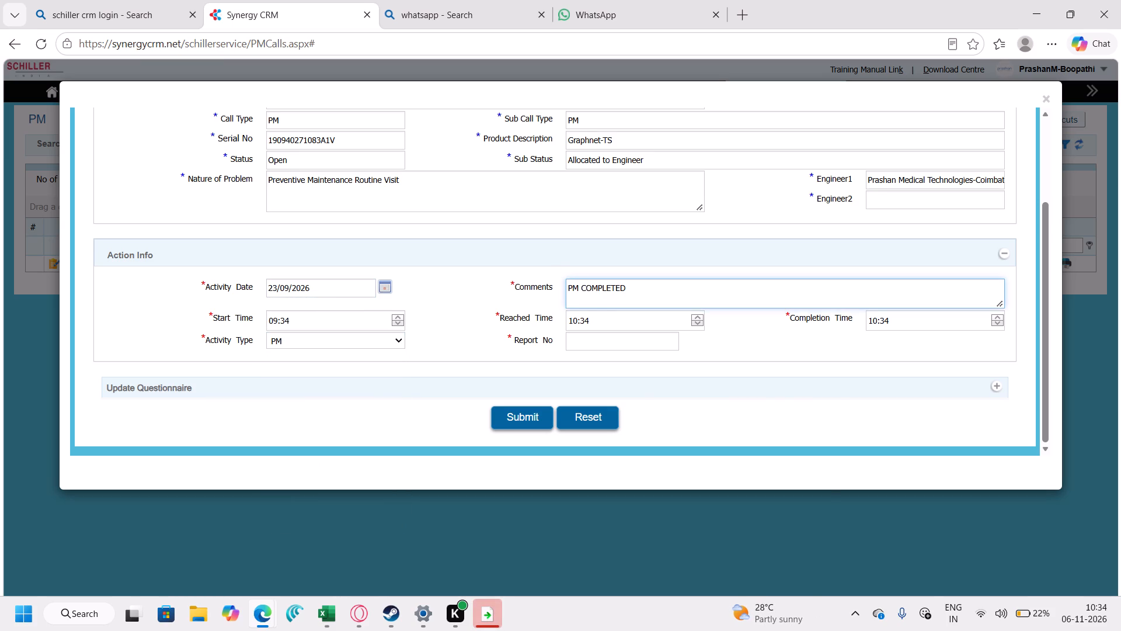
{"action": "left_click", "coordinate": [594, 342]}
{"action": "key", "text": "ctrl+v"}
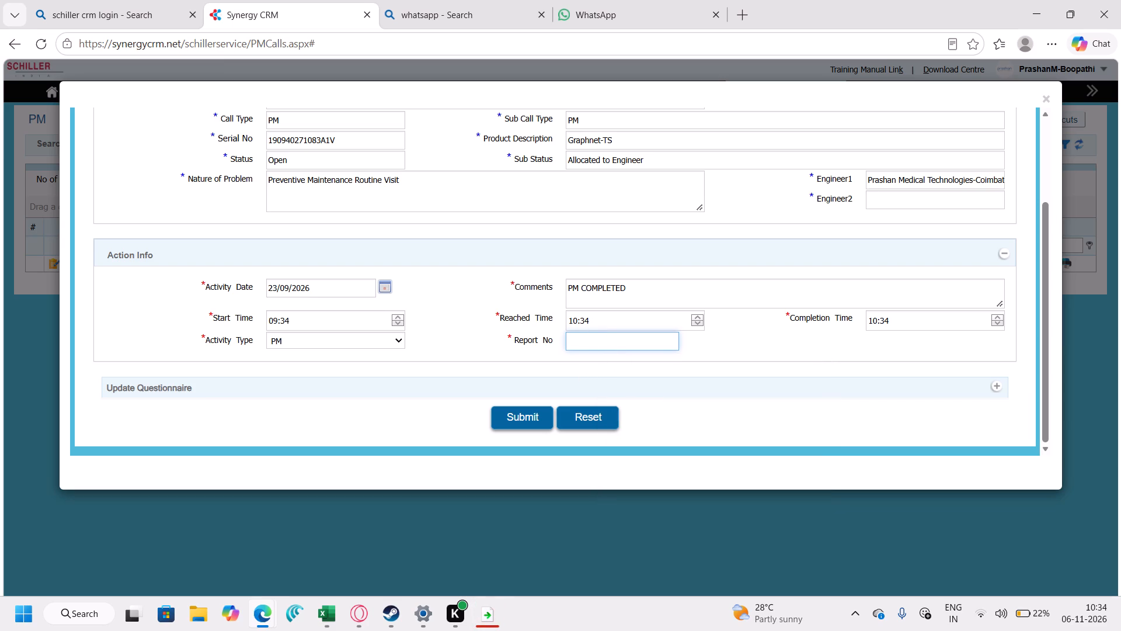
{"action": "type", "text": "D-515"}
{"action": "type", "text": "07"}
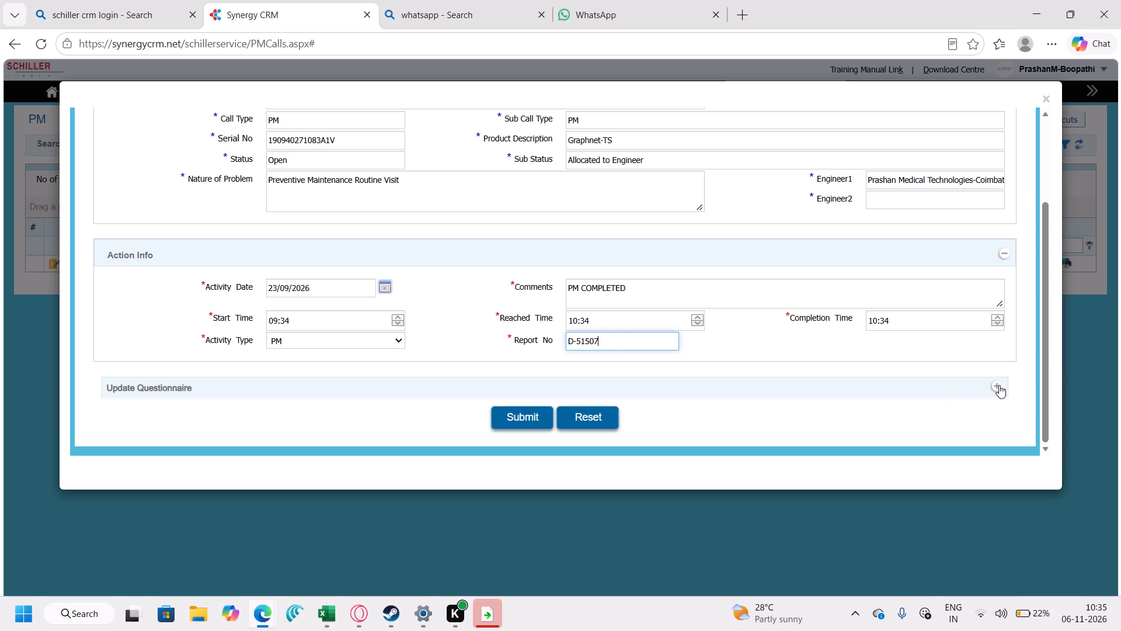
Answer the questionnaire's first five questions: mains voltage 230V, grounding 0, UPS/stabilizer NA, accessories GOOD and environmental condition GOOD.
{"action": "left_click", "coordinate": [1000, 386]}
{"action": "scroll", "coordinate": [604, 204], "scroll_direction": "down", "scroll_amount": 4}
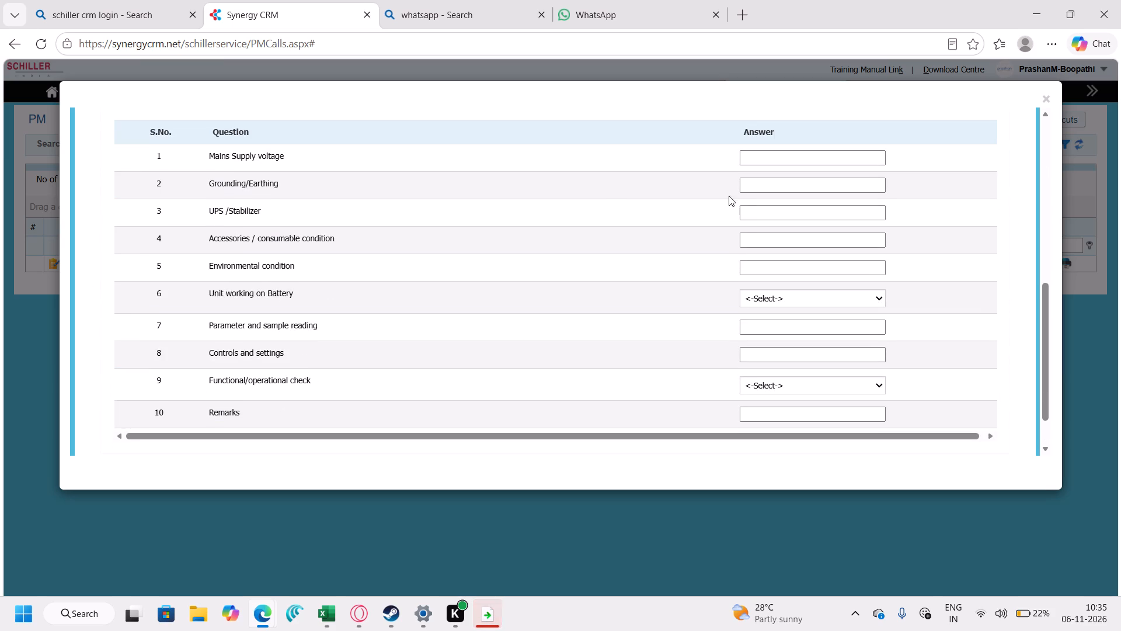
{"action": "left_click", "coordinate": [775, 165]}
{"action": "left_click", "coordinate": [805, 257]}
{"action": "left_click", "coordinate": [784, 188]}
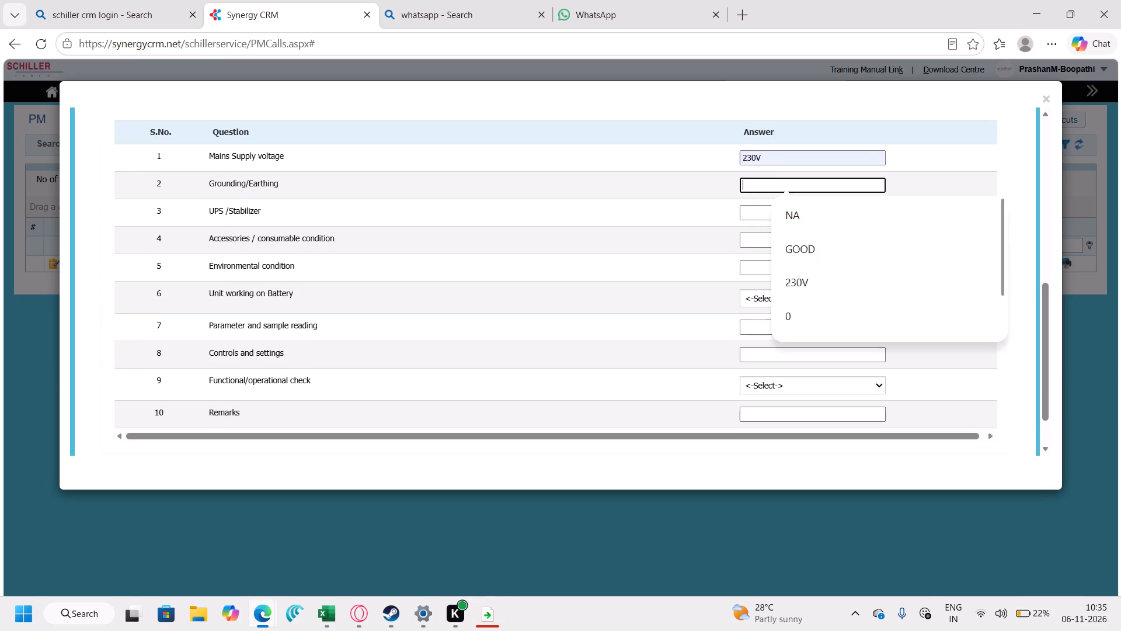
{"action": "left_click", "coordinate": [794, 309]}
{"action": "left_click", "coordinate": [788, 211]}
{"action": "left_click", "coordinate": [801, 242]}
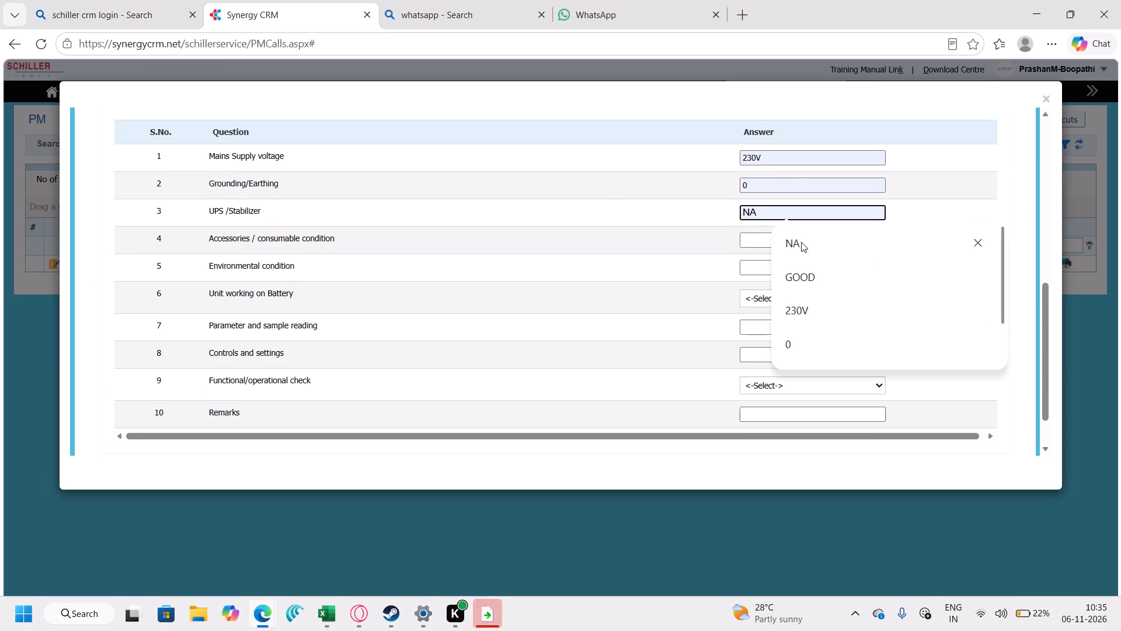
{"action": "left_click", "coordinate": [801, 241]}
{"action": "left_click", "coordinate": [785, 240]}
{"action": "left_click", "coordinate": [809, 303]}
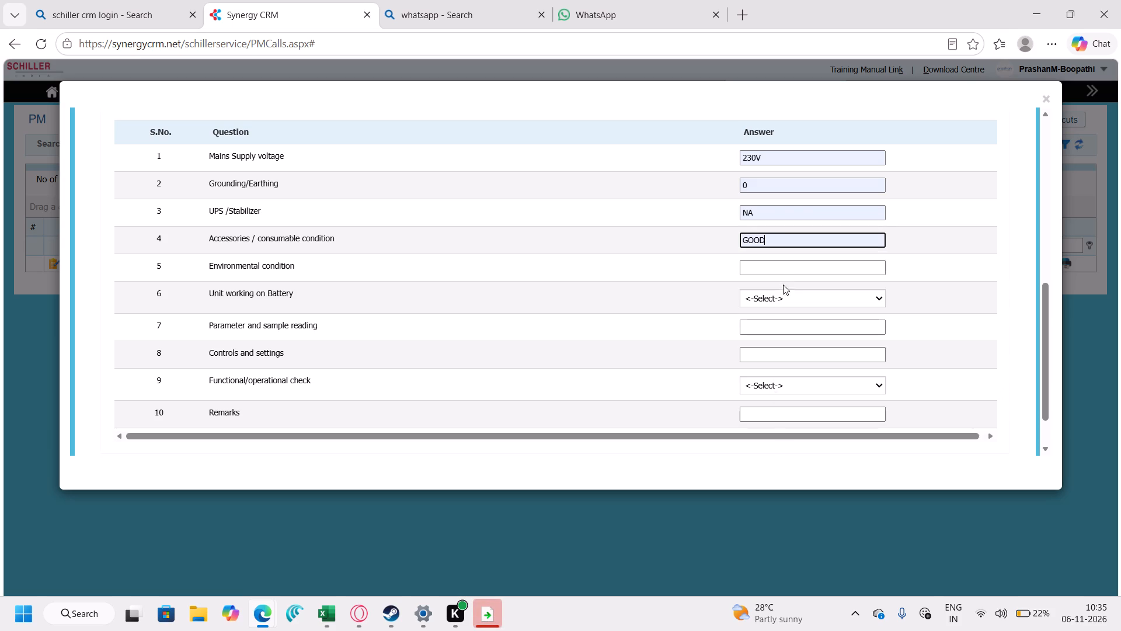
{"action": "left_click", "coordinate": [782, 264]}
{"action": "left_click", "coordinate": [809, 331]}
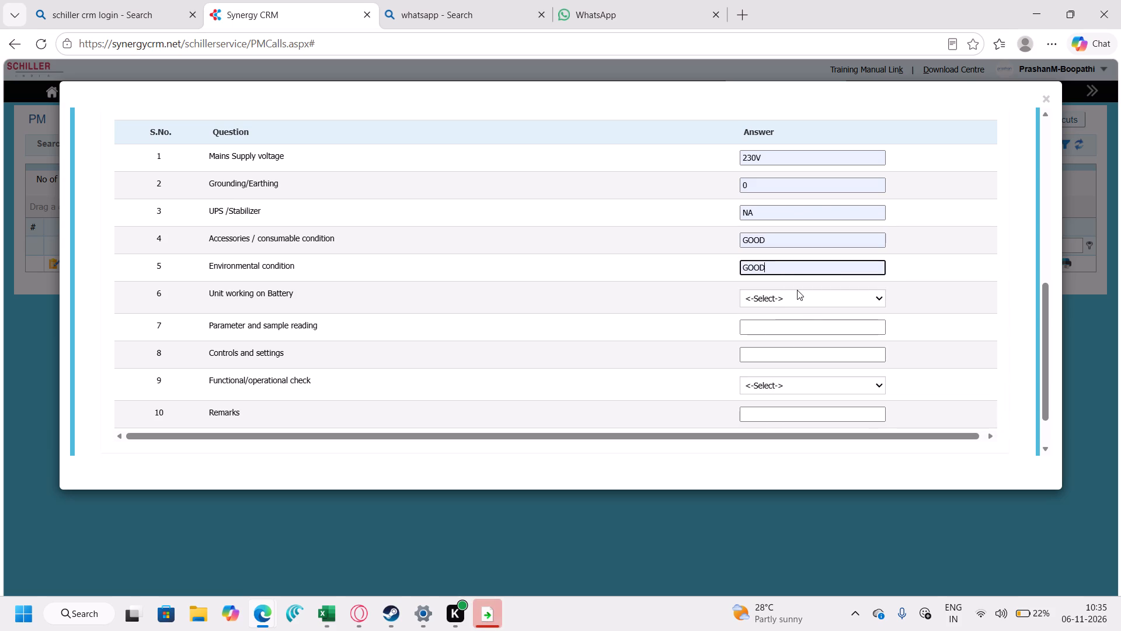
Answer the remaining questions: battery working Yes, parameter reading NA, controls and settings YES, functional check OK, remarks CALL COMPLETED.
{"action": "left_click", "coordinate": [796, 289]}
{"action": "left_click", "coordinate": [768, 337]}
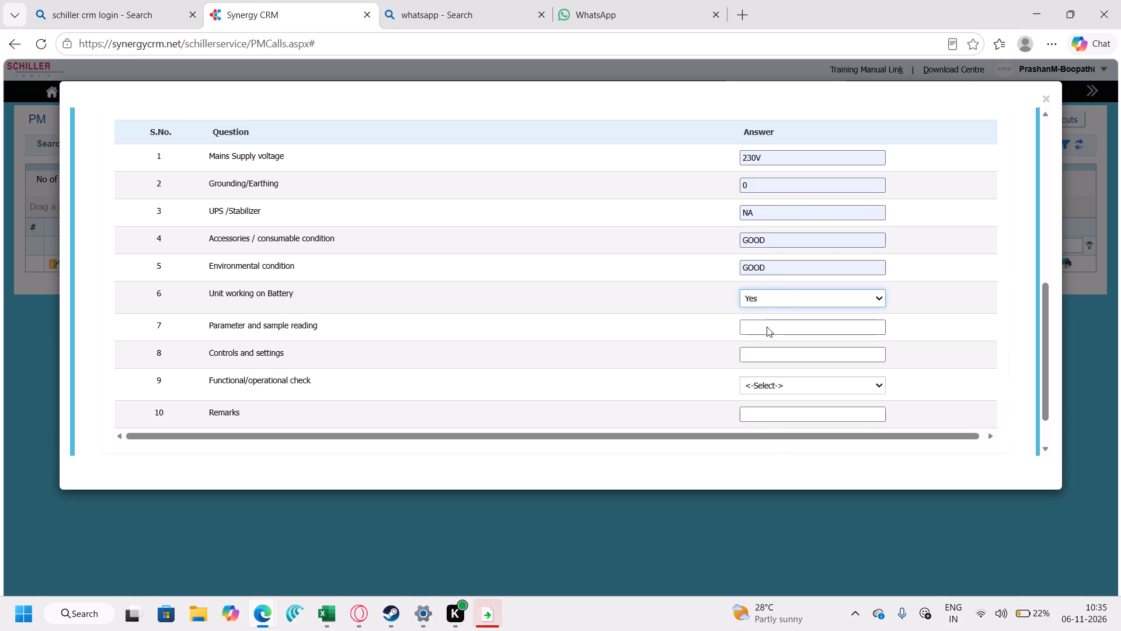
{"action": "scroll", "coordinate": [761, 312], "scroll_direction": "down", "scroll_amount": 1}
{"action": "left_click", "coordinate": [766, 275]}
{"action": "left_click", "coordinate": [785, 304]}
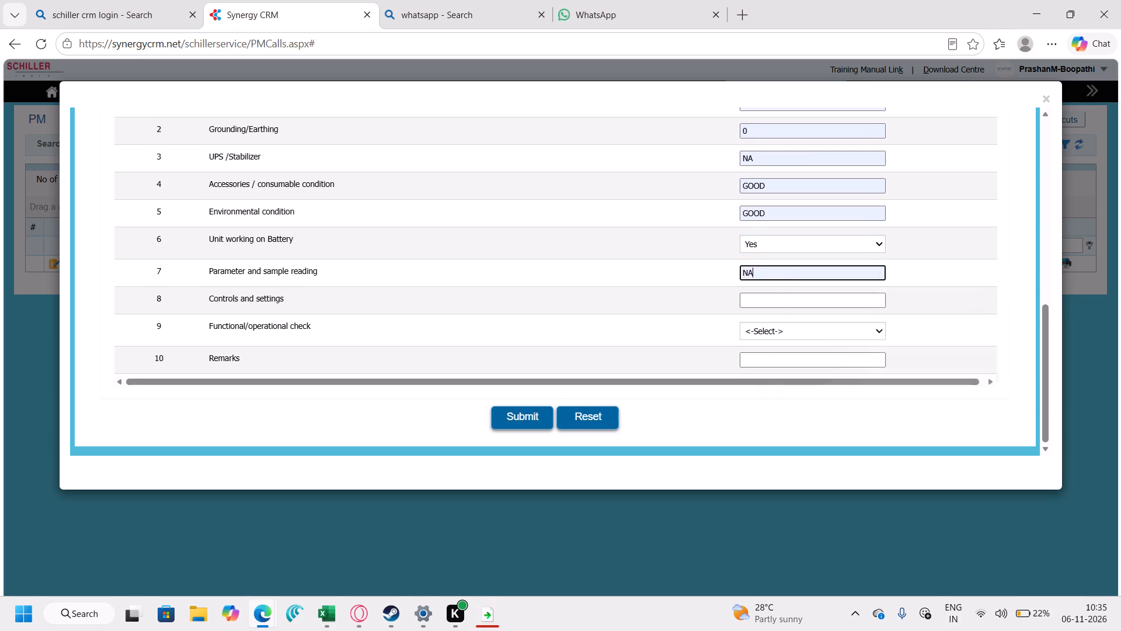
{"action": "left_click", "coordinate": [785, 304]}
{"action": "scroll", "coordinate": [812, 346], "scroll_direction": "down", "scroll_amount": 5}
{"action": "left_click", "coordinate": [810, 403]}
{"action": "left_click", "coordinate": [785, 330]}
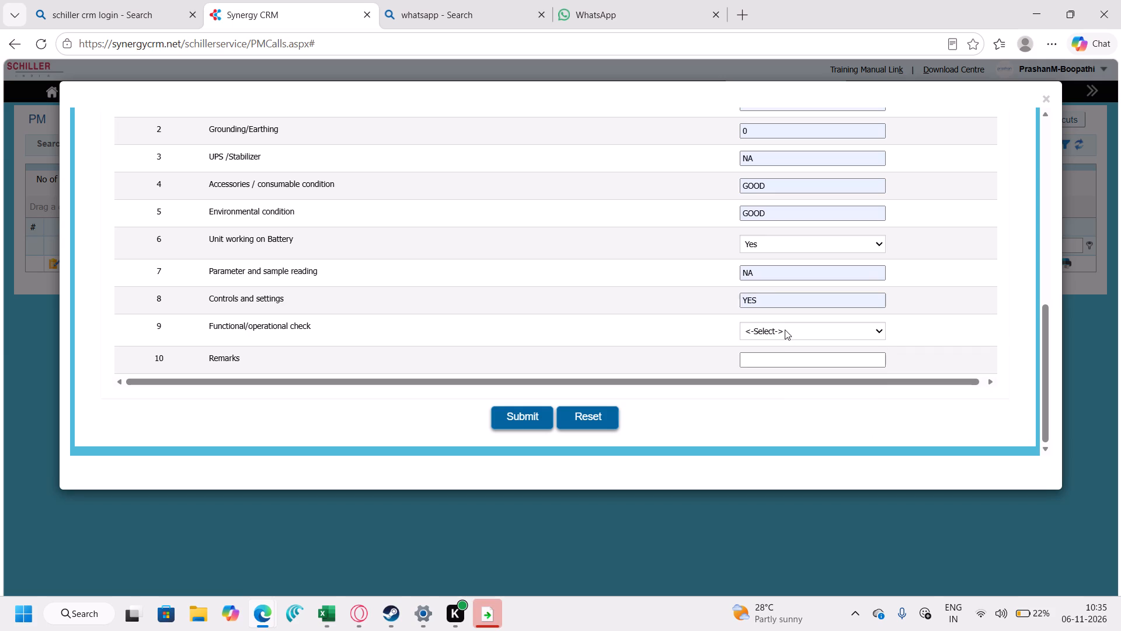
{"action": "left_click", "coordinate": [786, 364]}
{"action": "left_click", "coordinate": [788, 353]}
{"action": "scroll", "coordinate": [816, 444], "scroll_direction": "down", "scroll_amount": 4}
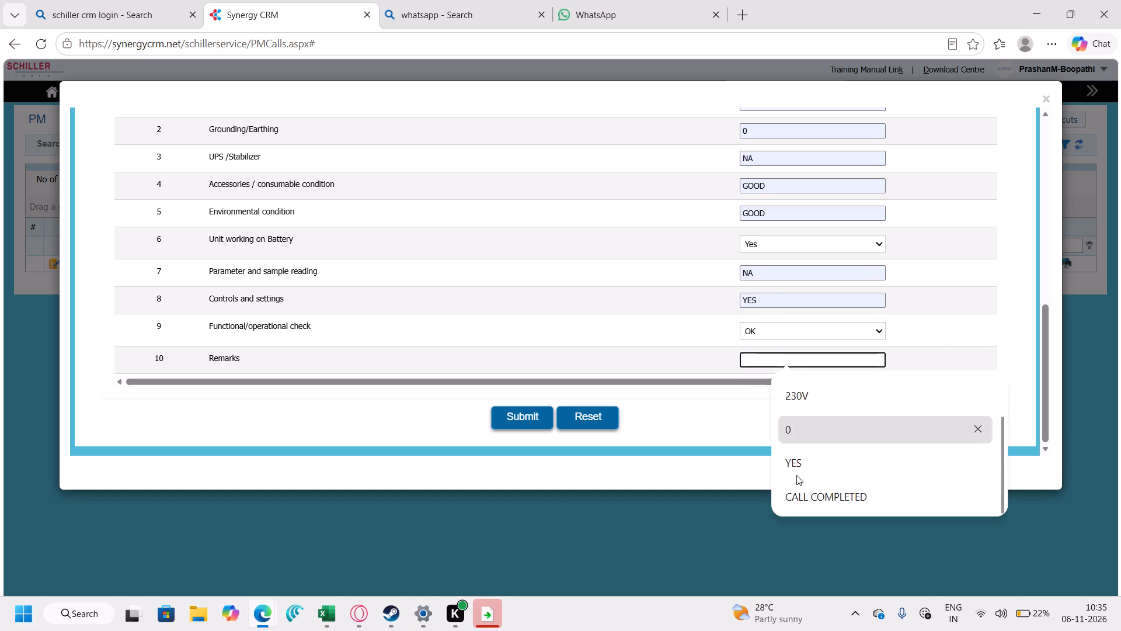
{"action": "left_click", "coordinate": [779, 508]}
Check the completed action details and questionnaire answers, and submit the activity update.
{"action": "scroll", "coordinate": [572, 382], "scroll_direction": "up", "scroll_amount": 8}
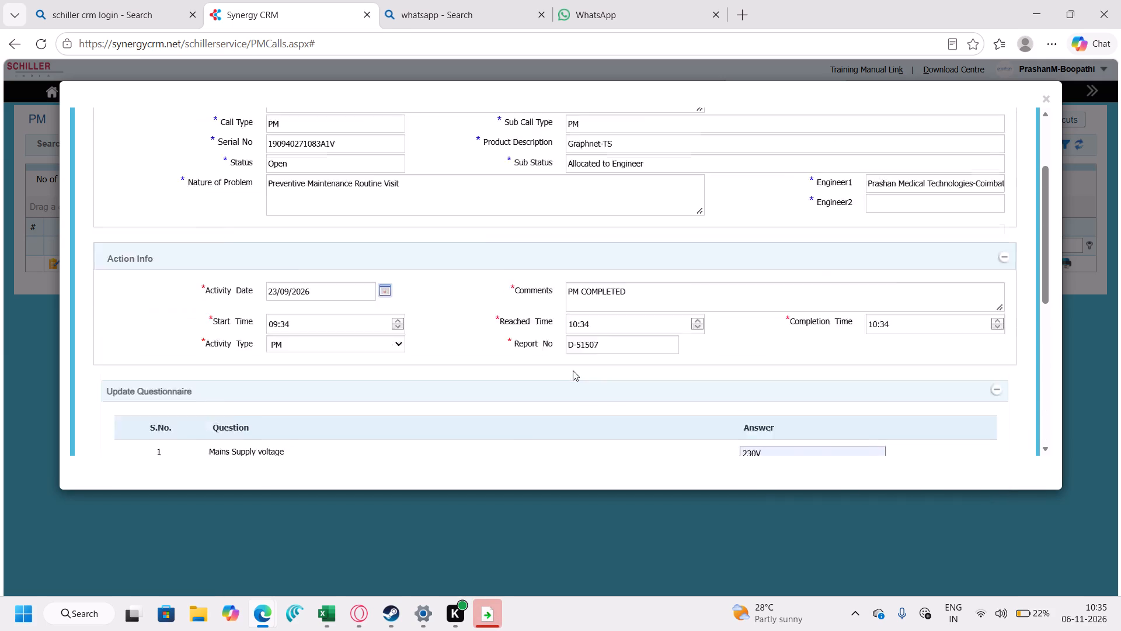
{"action": "scroll", "coordinate": [558, 358], "scroll_direction": "down", "scroll_amount": 4}
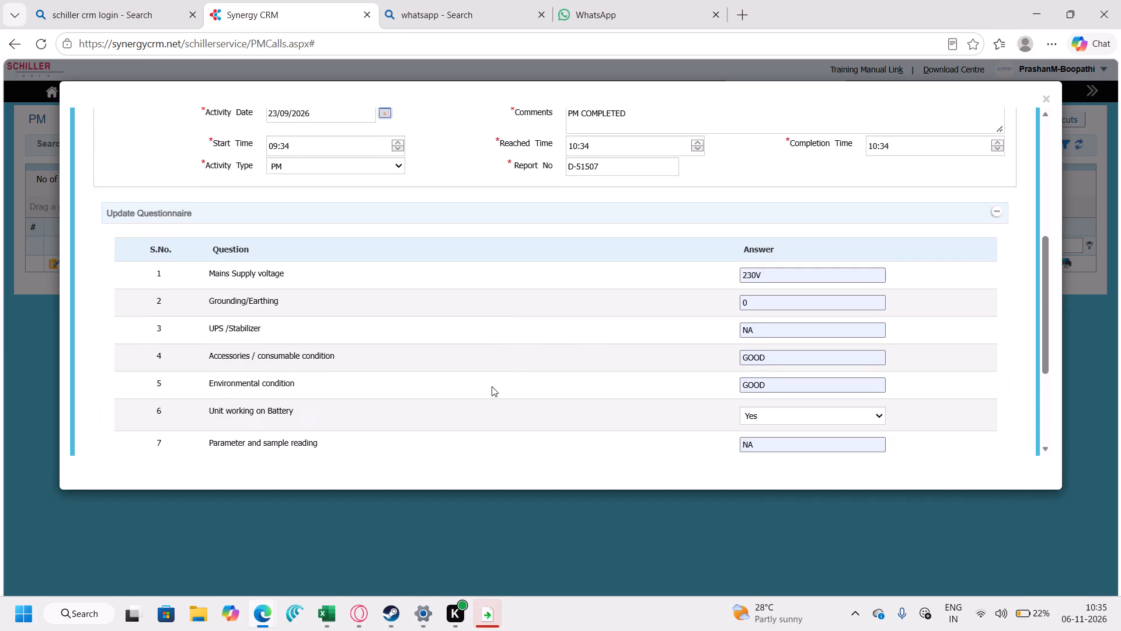
{"action": "scroll", "coordinate": [492, 386], "scroll_direction": "down", "scroll_amount": 5}
{"action": "left_click", "coordinate": [520, 417]}
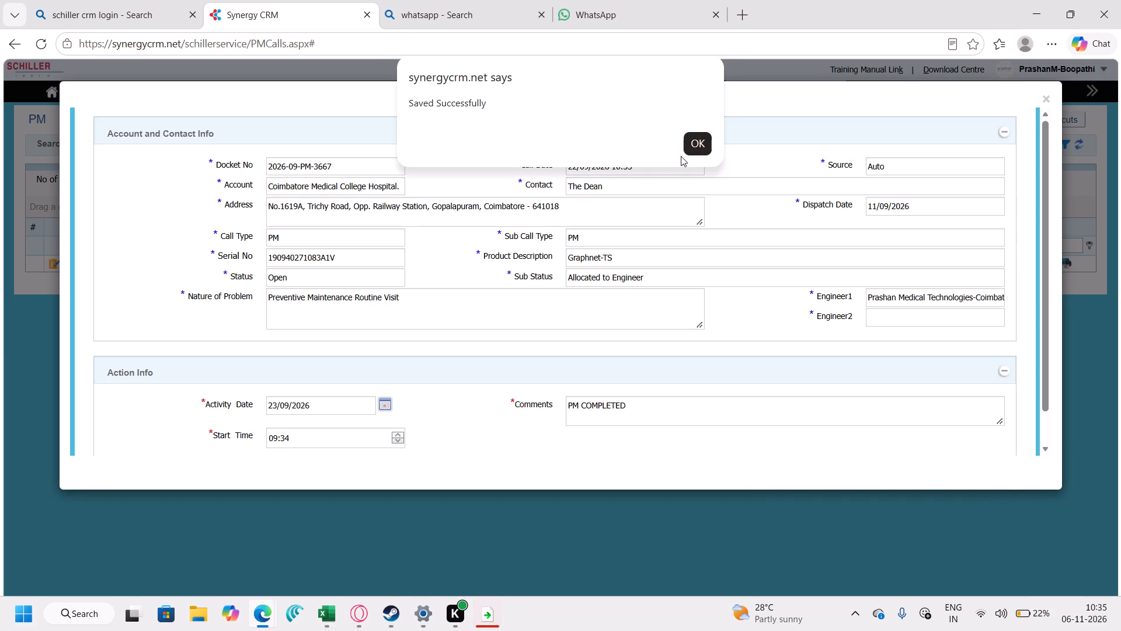
{"action": "left_click", "coordinate": [701, 146]}
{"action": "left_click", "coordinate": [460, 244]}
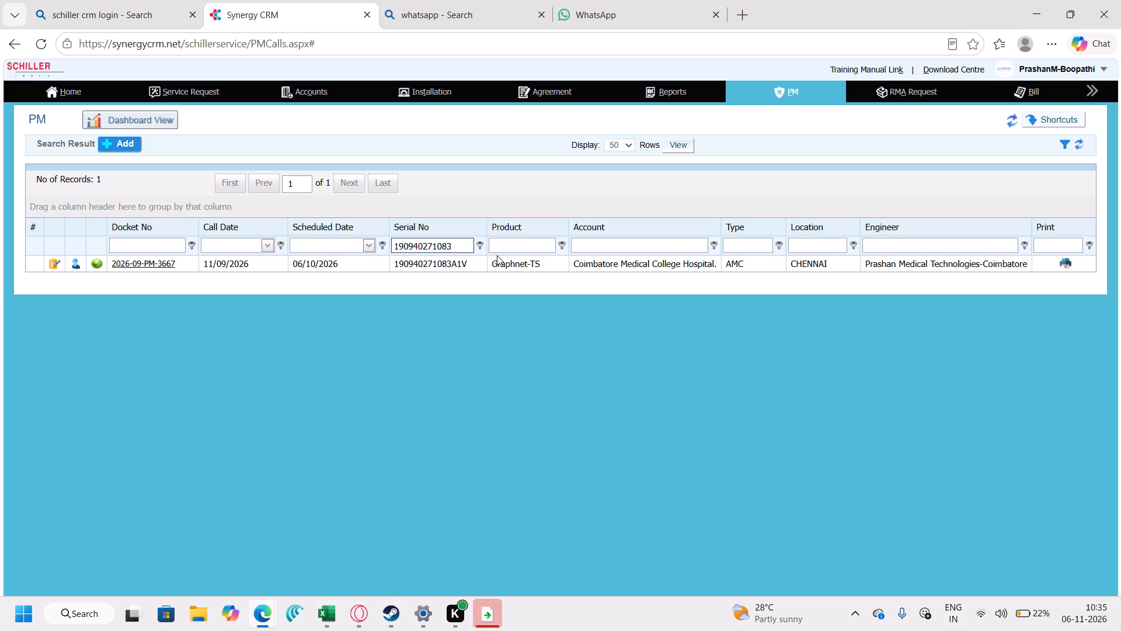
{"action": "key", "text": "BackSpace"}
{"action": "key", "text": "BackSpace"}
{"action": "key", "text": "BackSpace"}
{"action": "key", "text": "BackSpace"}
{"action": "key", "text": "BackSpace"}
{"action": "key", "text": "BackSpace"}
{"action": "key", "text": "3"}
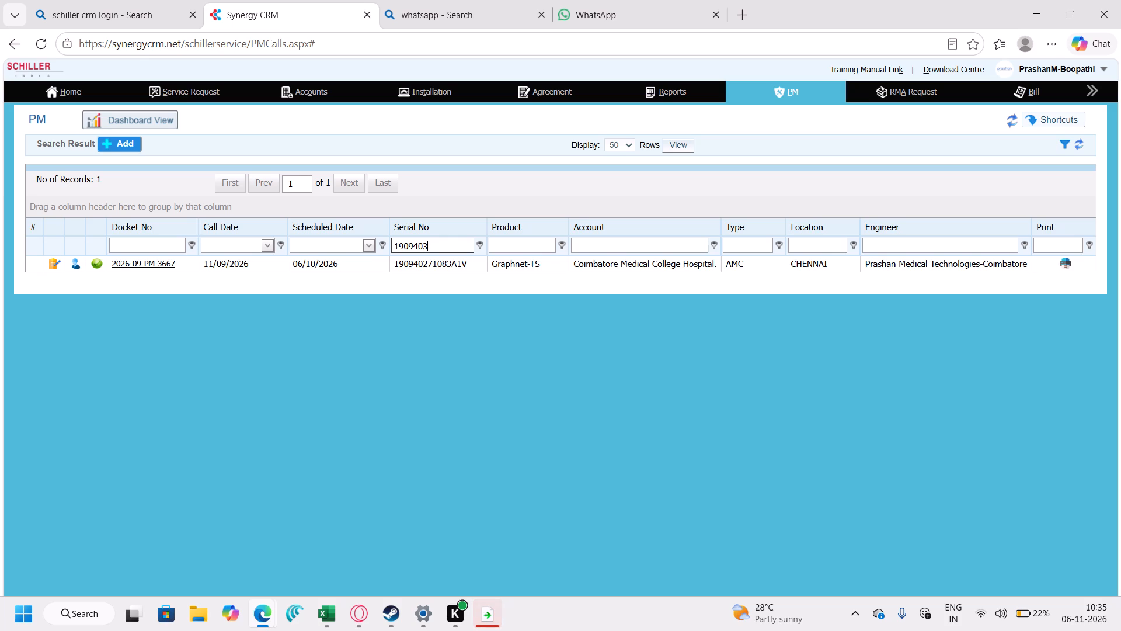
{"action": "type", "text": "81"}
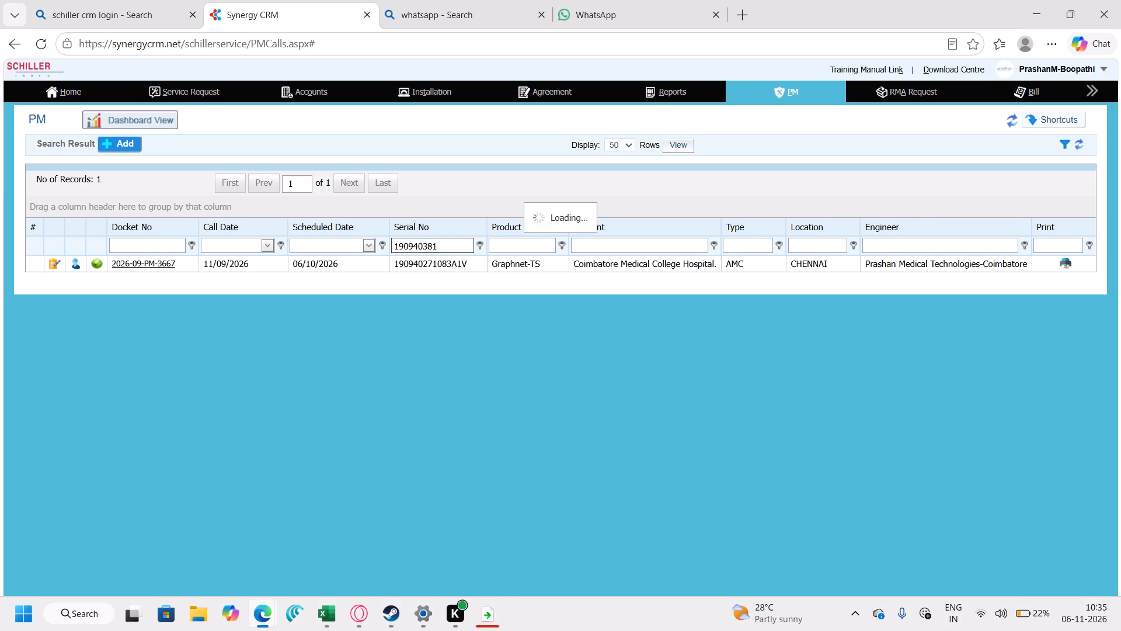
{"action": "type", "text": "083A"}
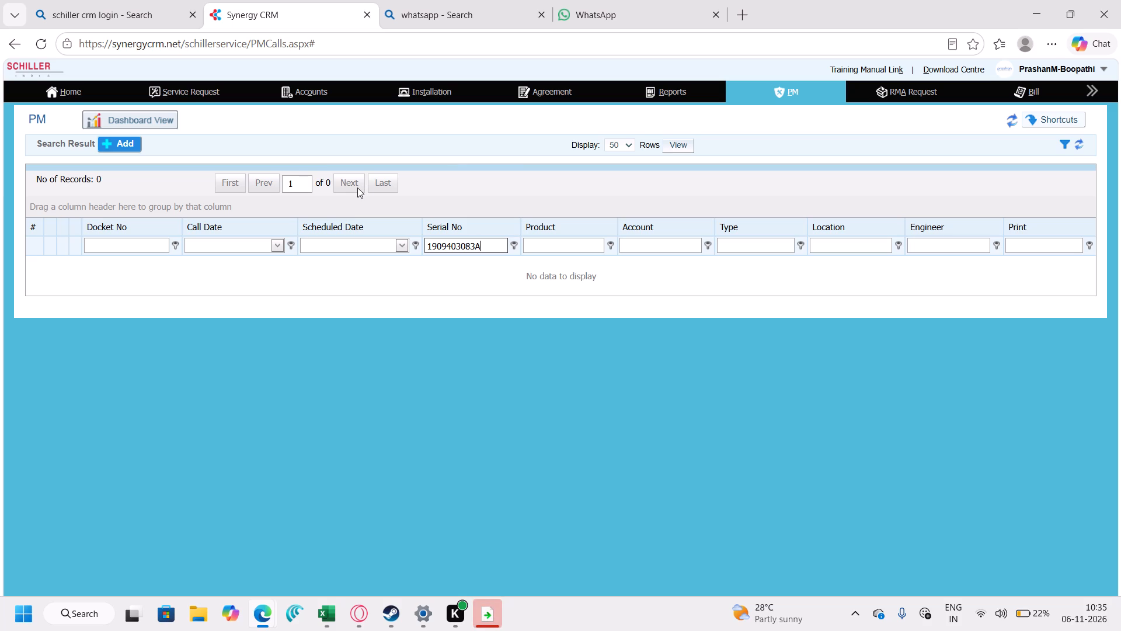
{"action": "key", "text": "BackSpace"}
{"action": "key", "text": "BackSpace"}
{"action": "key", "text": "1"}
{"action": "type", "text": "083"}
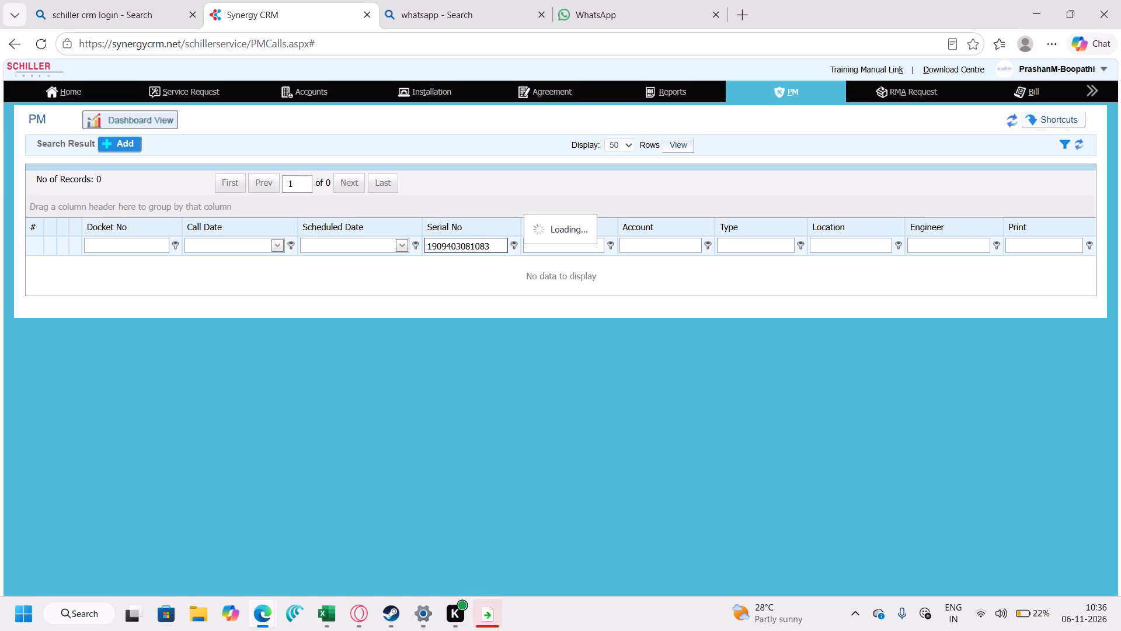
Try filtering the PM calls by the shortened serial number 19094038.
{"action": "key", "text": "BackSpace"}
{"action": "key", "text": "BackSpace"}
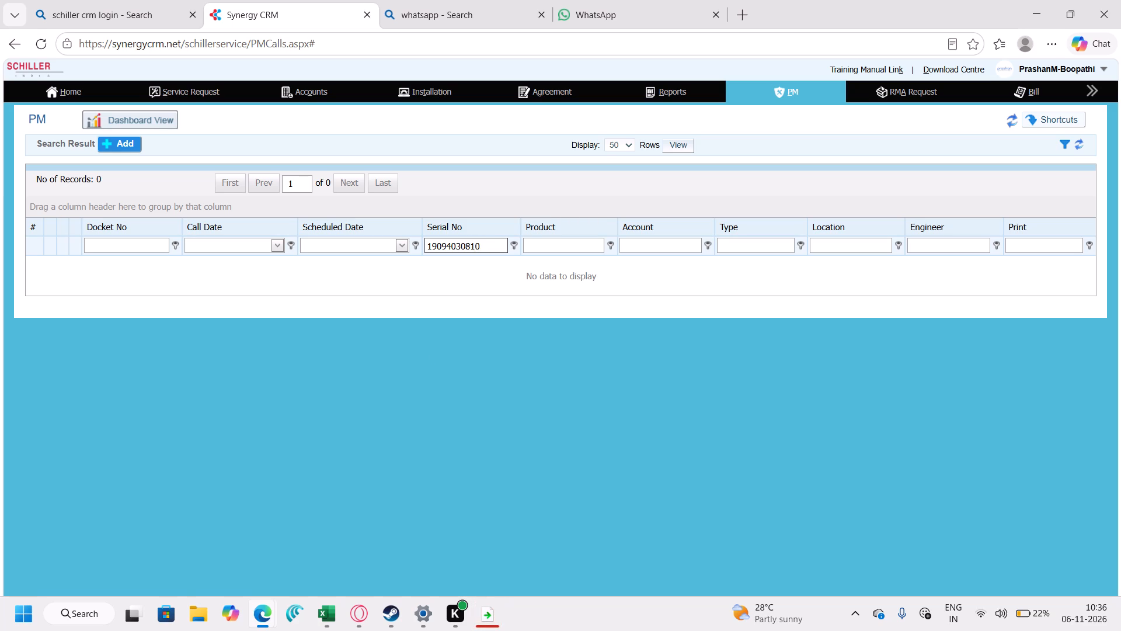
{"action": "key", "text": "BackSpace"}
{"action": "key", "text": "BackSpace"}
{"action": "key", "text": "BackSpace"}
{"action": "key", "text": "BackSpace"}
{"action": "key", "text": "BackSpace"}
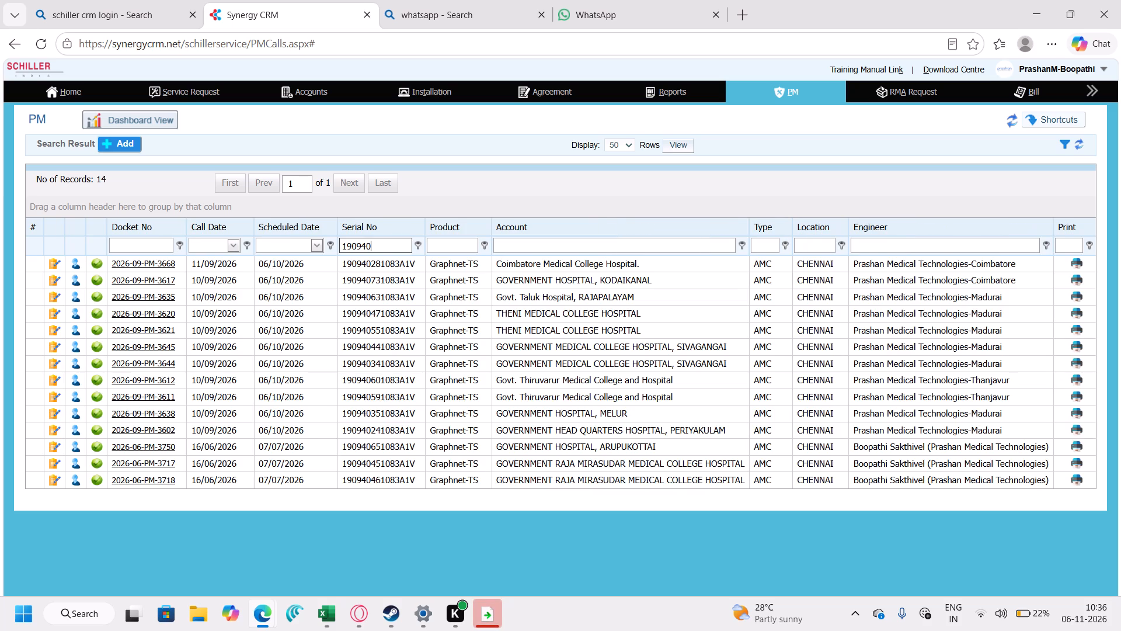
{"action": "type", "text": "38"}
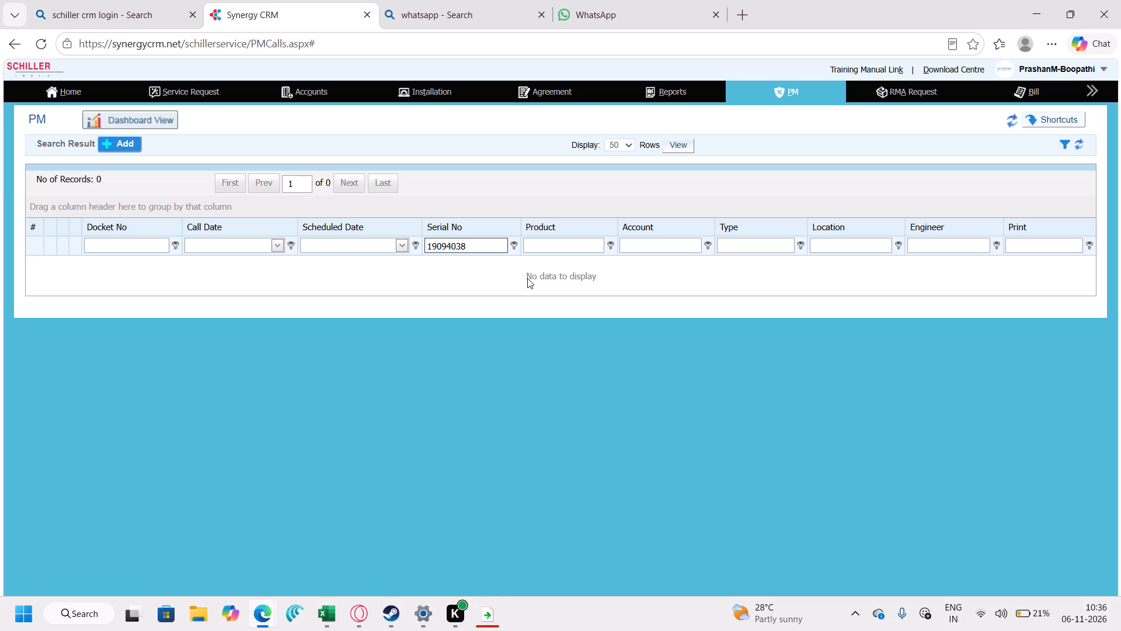
Filter the PM calls by serial number 19094028 and open docket 2026-09-PM-3668.
{"action": "key", "text": "BackSpace"}
{"action": "key", "text": "BackSpace"}
{"action": "type", "text": "28"}
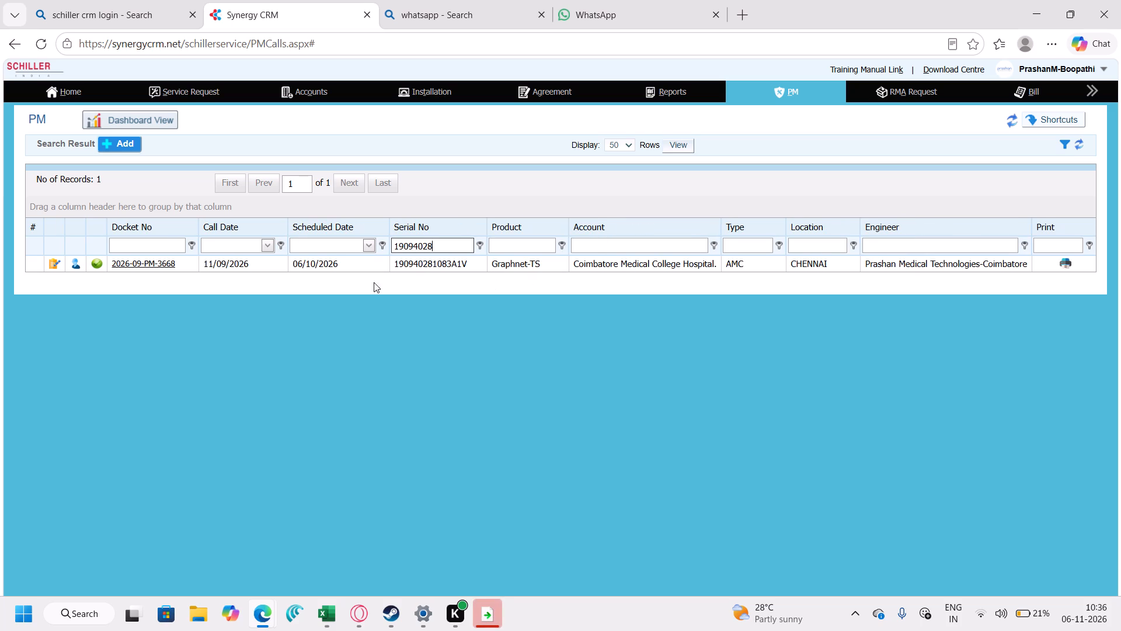
{"action": "left_click", "coordinate": [155, 260]}
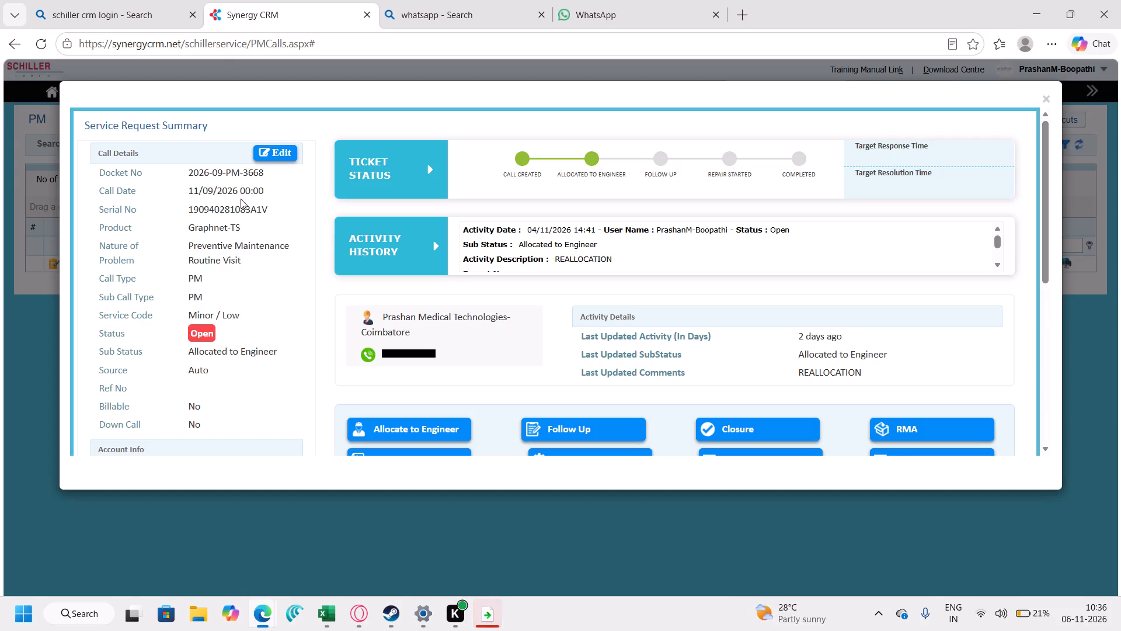
Edit the service request: set the call date to 22/09/2026, enter AMC as the reason for non billing, and save it.
{"action": "left_click", "coordinate": [284, 152]}
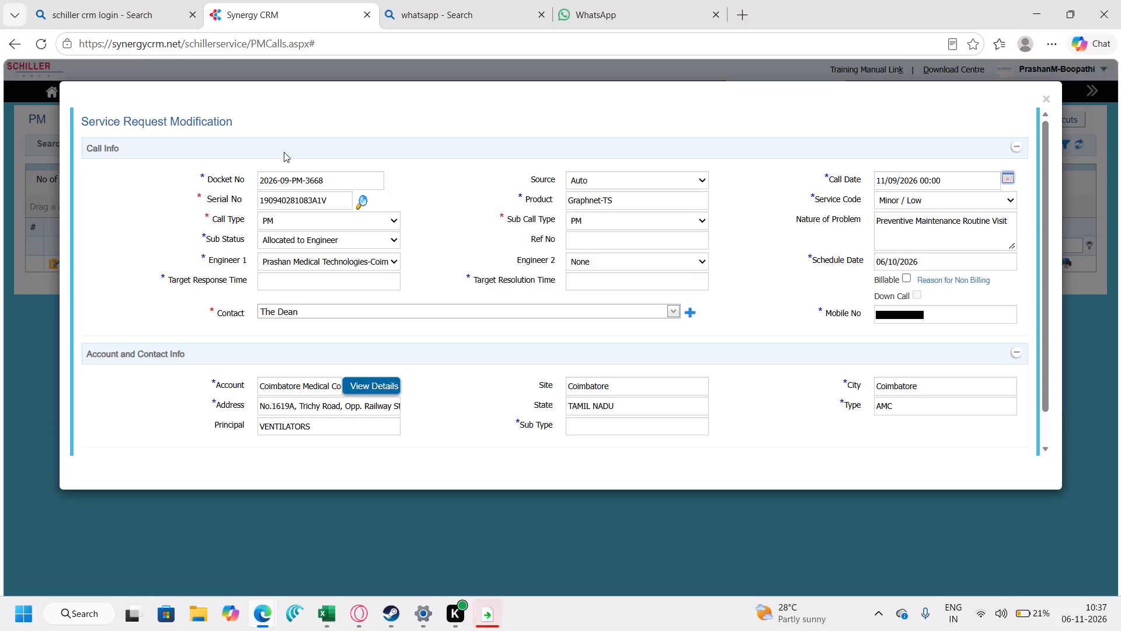
{"action": "left_click", "coordinate": [1009, 179]}
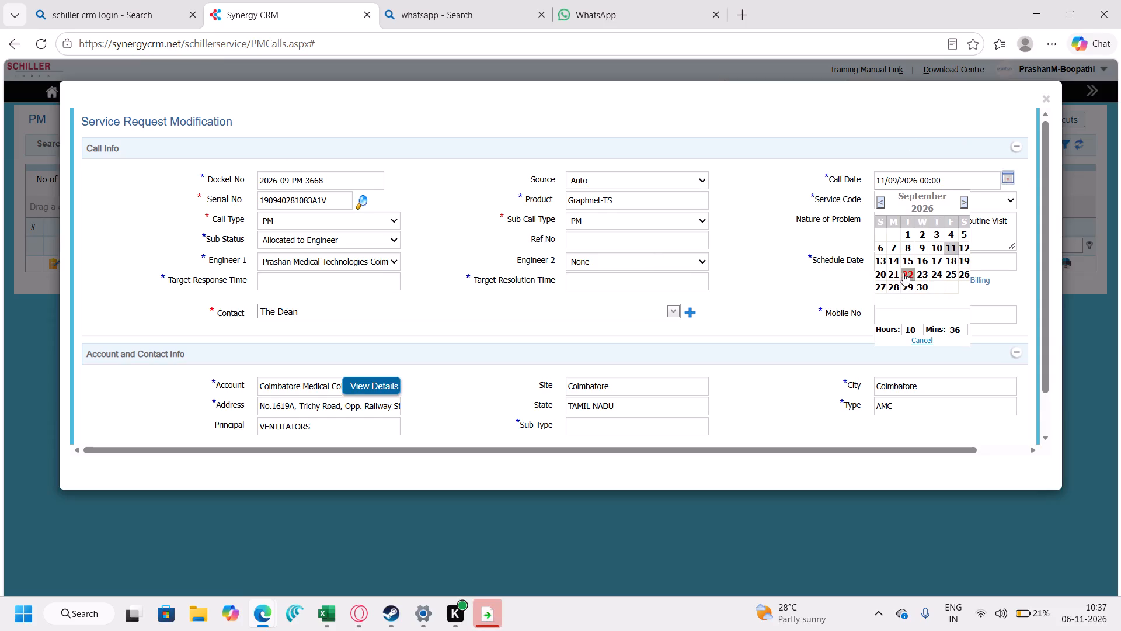
{"action": "left_click", "coordinate": [903, 273]}
{"action": "left_click", "coordinate": [931, 277]}
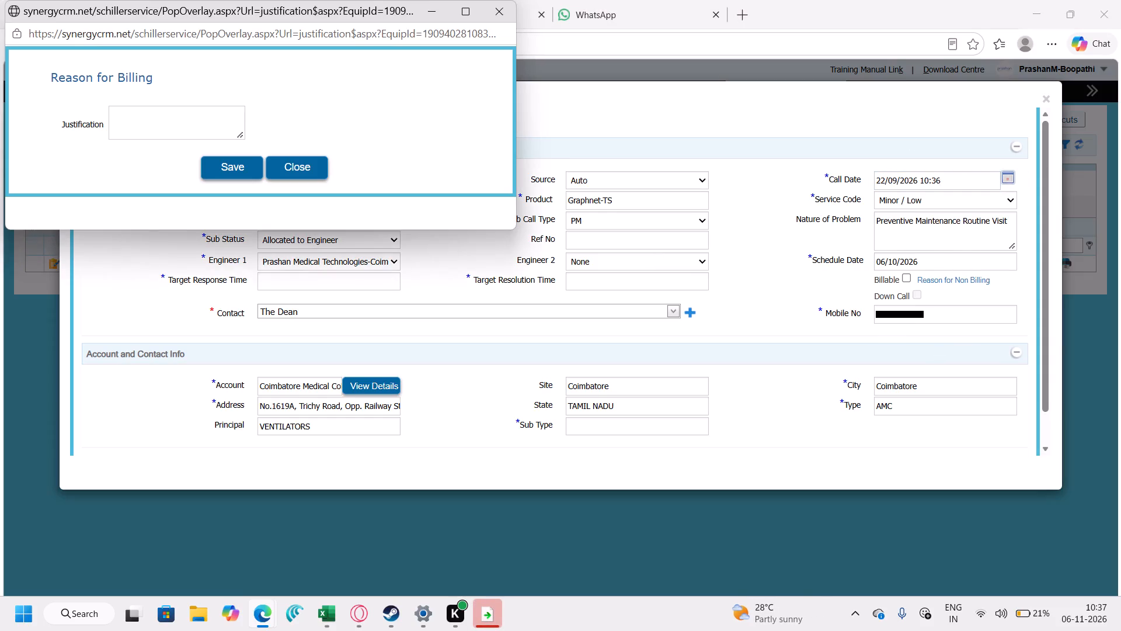
{"action": "left_click", "coordinate": [175, 124]}
{"action": "type", "text": "AMC"}
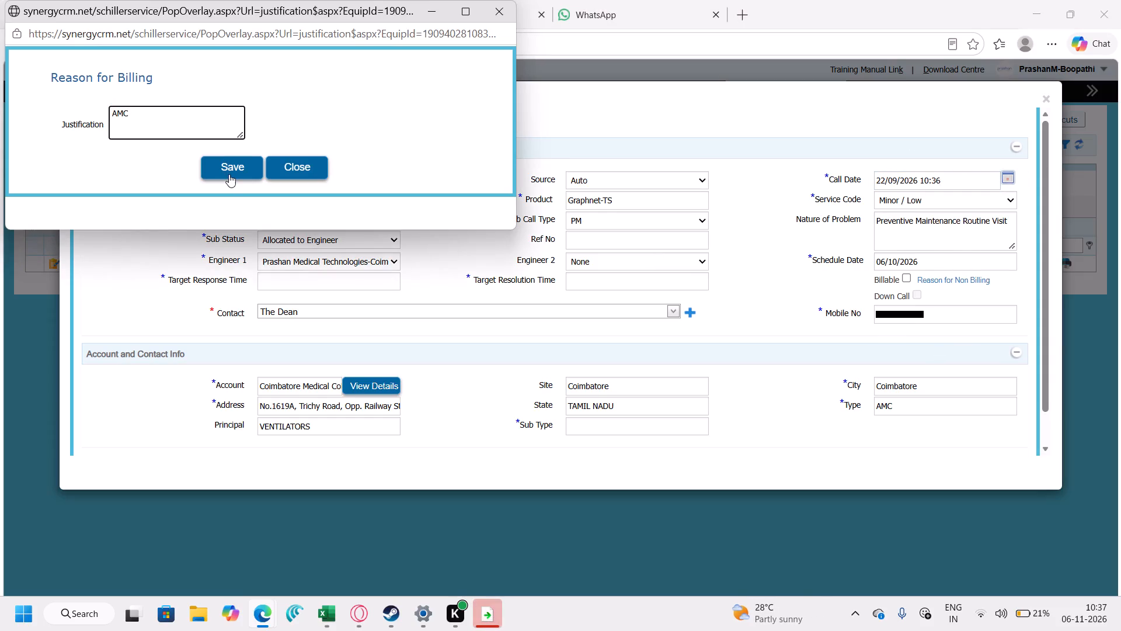
{"action": "left_click", "coordinate": [231, 172]}
{"action": "scroll", "coordinate": [483, 282], "scroll_direction": "down", "scroll_amount": 5}
{"action": "left_click", "coordinate": [553, 434]}
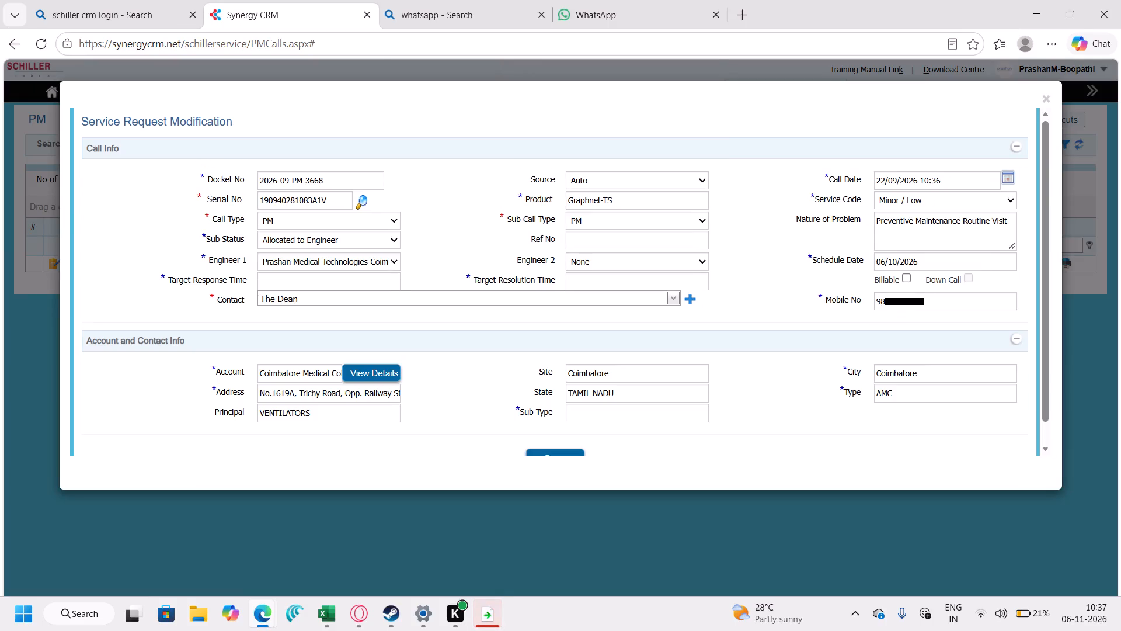
{"action": "left_click", "coordinate": [697, 146]}
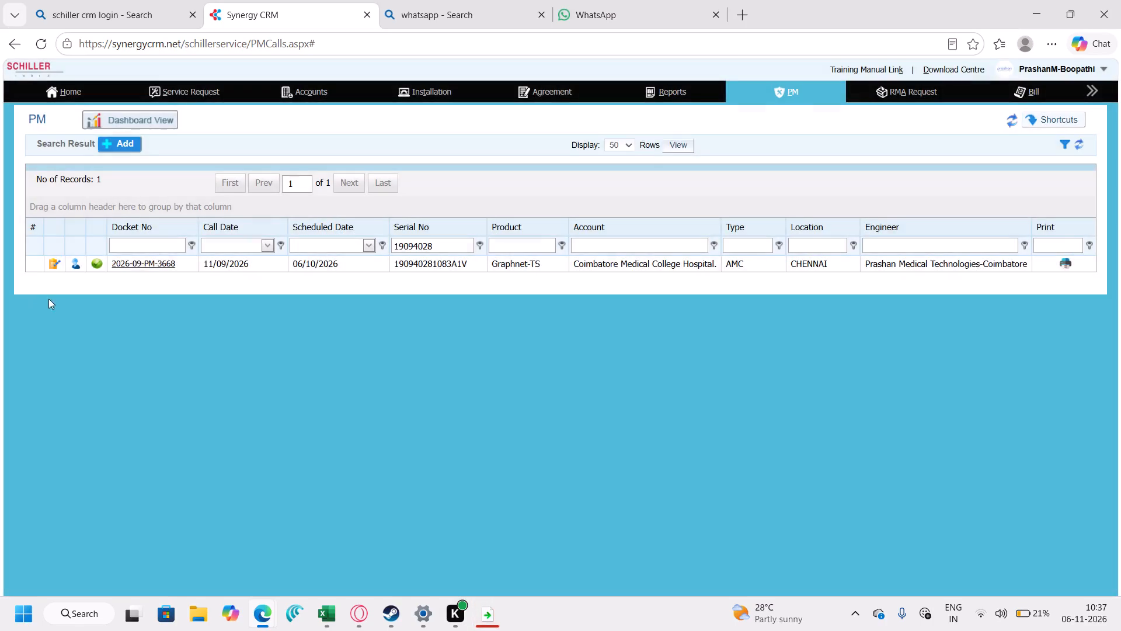
Reopen docket 2026-09-PM-3668 and attach the downloaded file WhatsApp Image 2026-11-06 at 10.33.14 AM.
{"action": "left_click", "coordinate": [147, 263]}
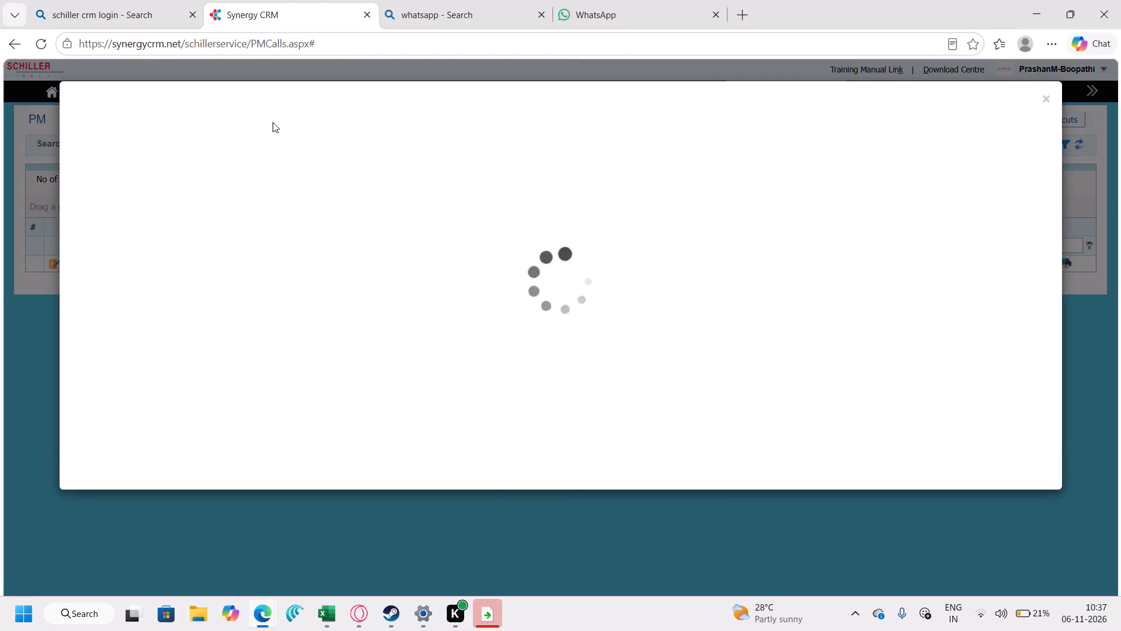
{"action": "scroll", "coordinate": [365, 293], "scroll_direction": "down", "scroll_amount": 4}
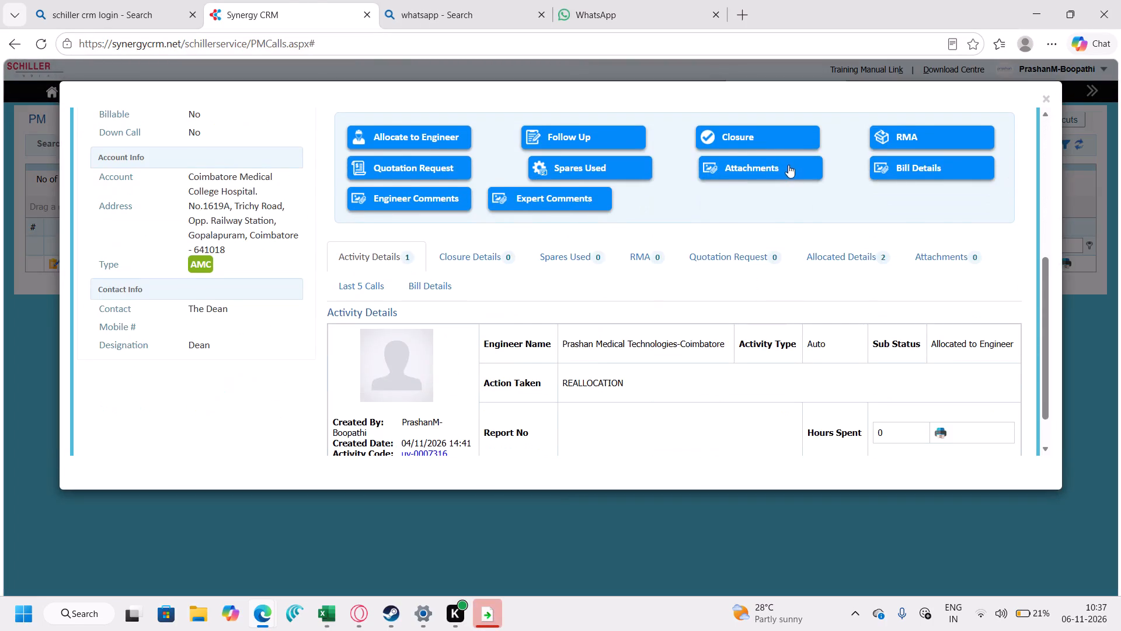
{"action": "left_click", "coordinate": [788, 165]}
{"action": "left_click", "coordinate": [327, 245]}
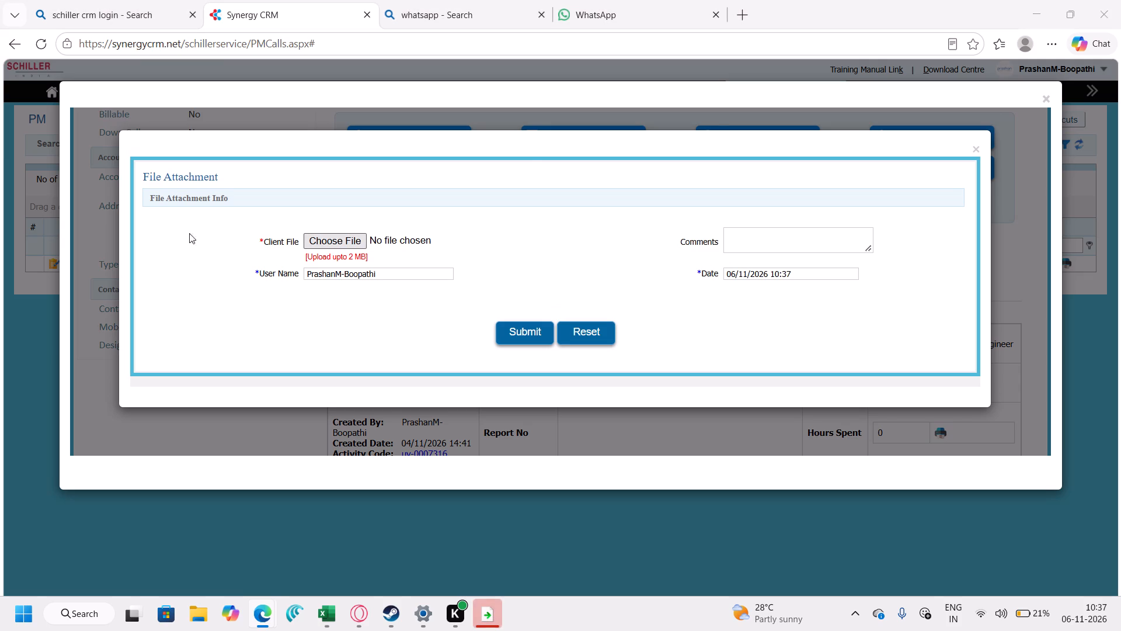
{"action": "left_click", "coordinate": [155, 143]}
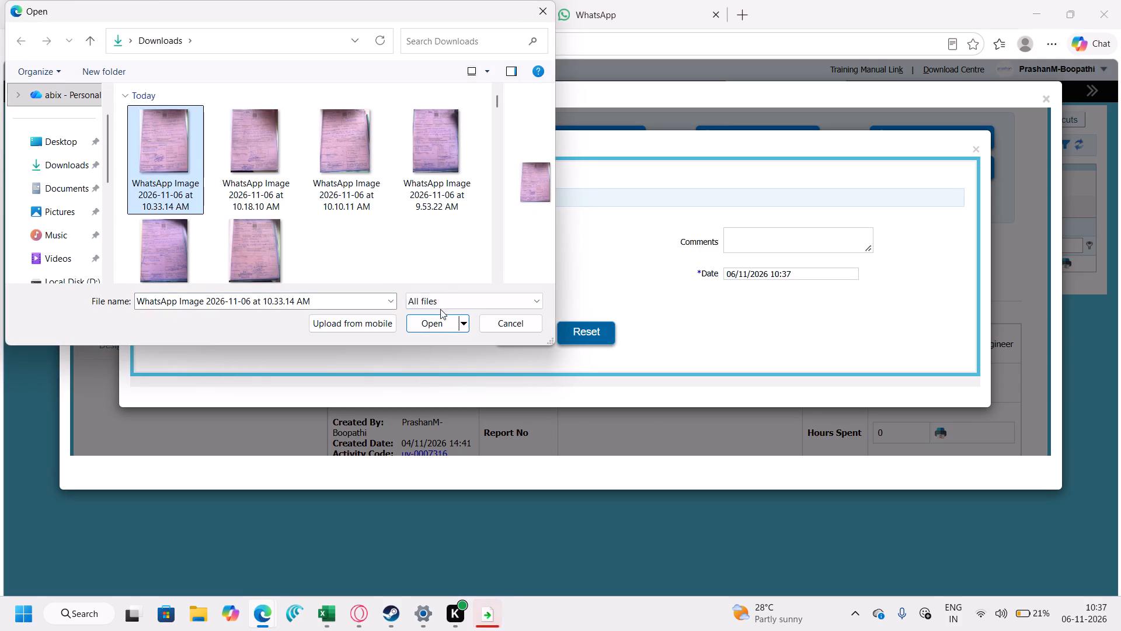
{"action": "left_click", "coordinate": [437, 335]}
{"action": "left_click", "coordinate": [434, 323]}
{"action": "left_click", "coordinate": [520, 333]}
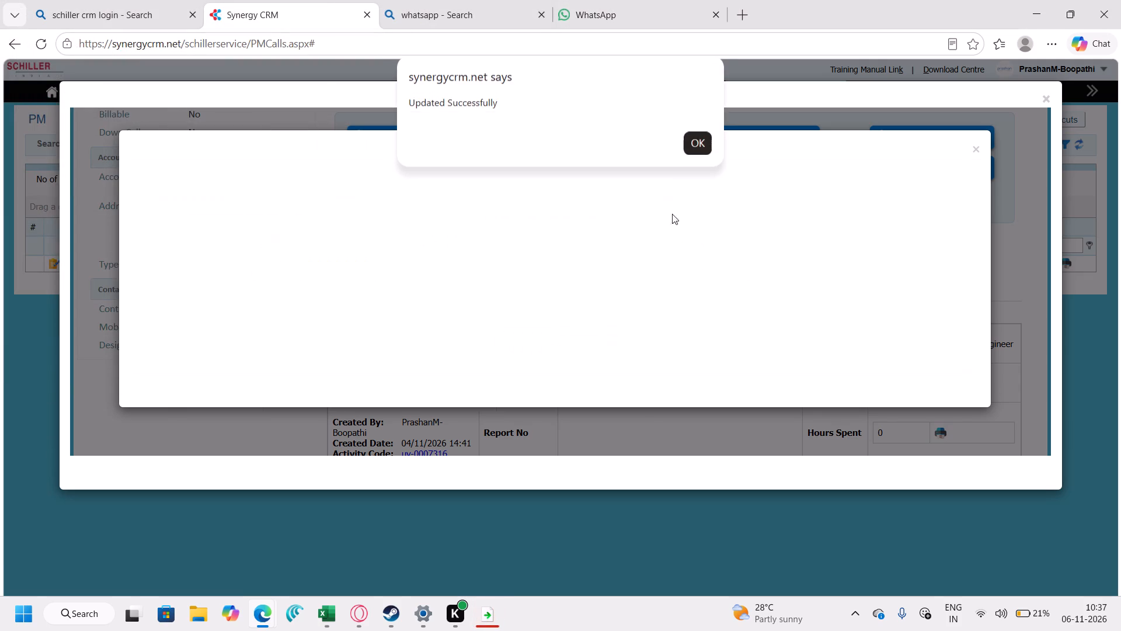
{"action": "left_click", "coordinate": [698, 154]}
Start the call's closure with activity date 23/09/2026 and activity type PM.
{"action": "left_click", "coordinate": [736, 146]}
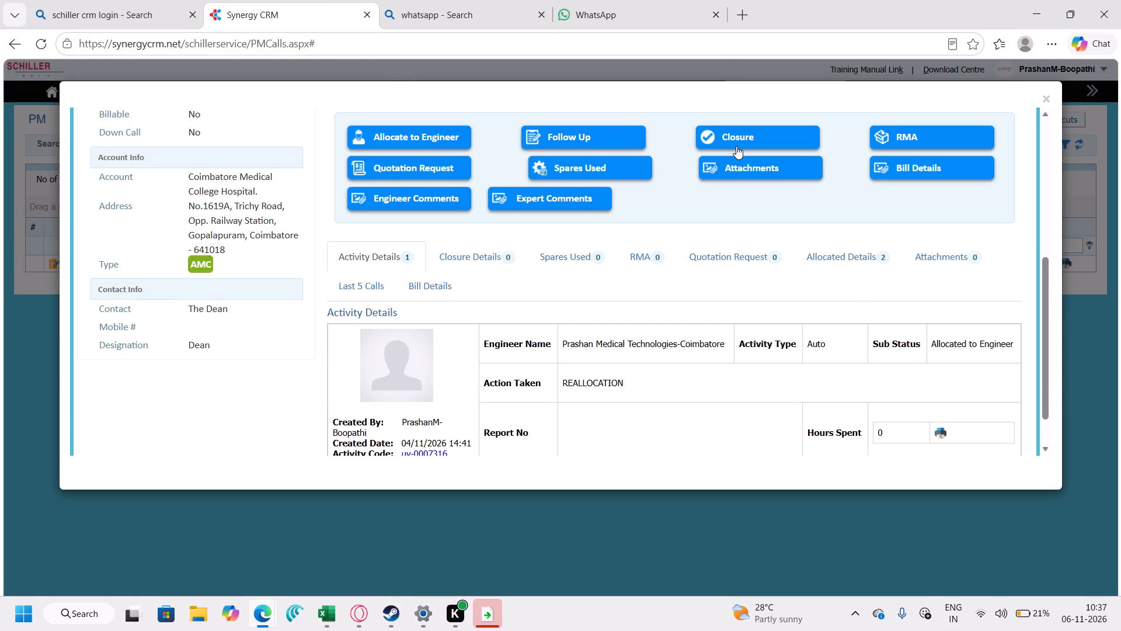
{"action": "scroll", "coordinate": [486, 248], "scroll_direction": "down", "scroll_amount": 4}
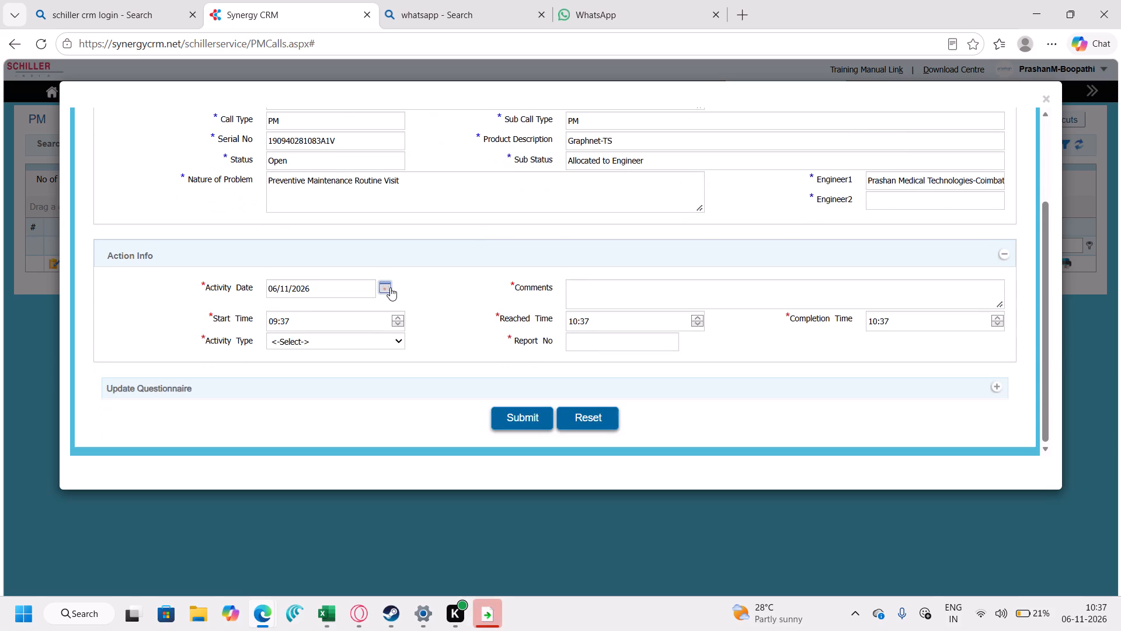
{"action": "left_click", "coordinate": [390, 287]}
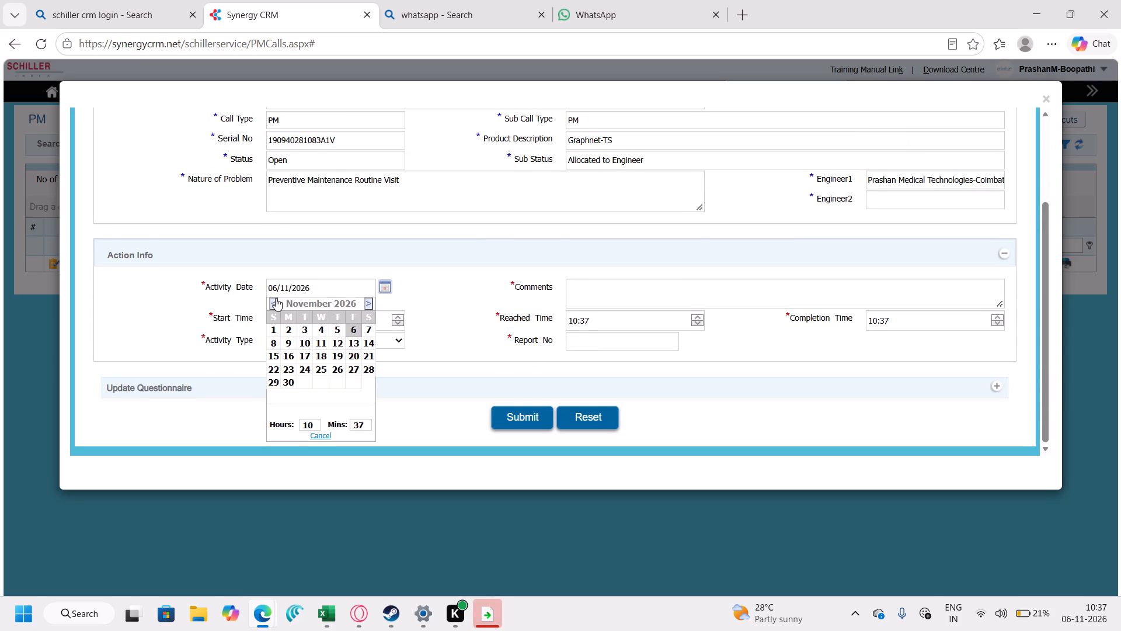
{"action": "double_click", "coordinate": [275, 298]}
{"action": "left_click", "coordinate": [321, 370]}
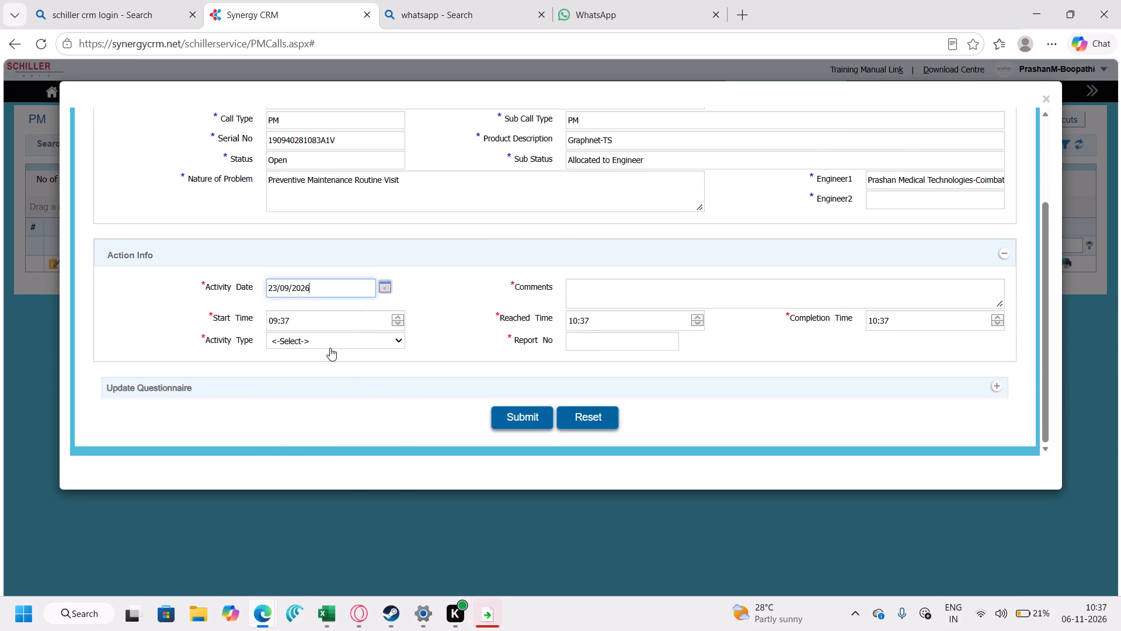
{"action": "left_click", "coordinate": [330, 345]}
{"action": "left_click", "coordinate": [315, 447]}
Enter PM COMPLETED as the activity comment and D-51507 as the report number.
{"action": "left_click", "coordinate": [608, 287]}
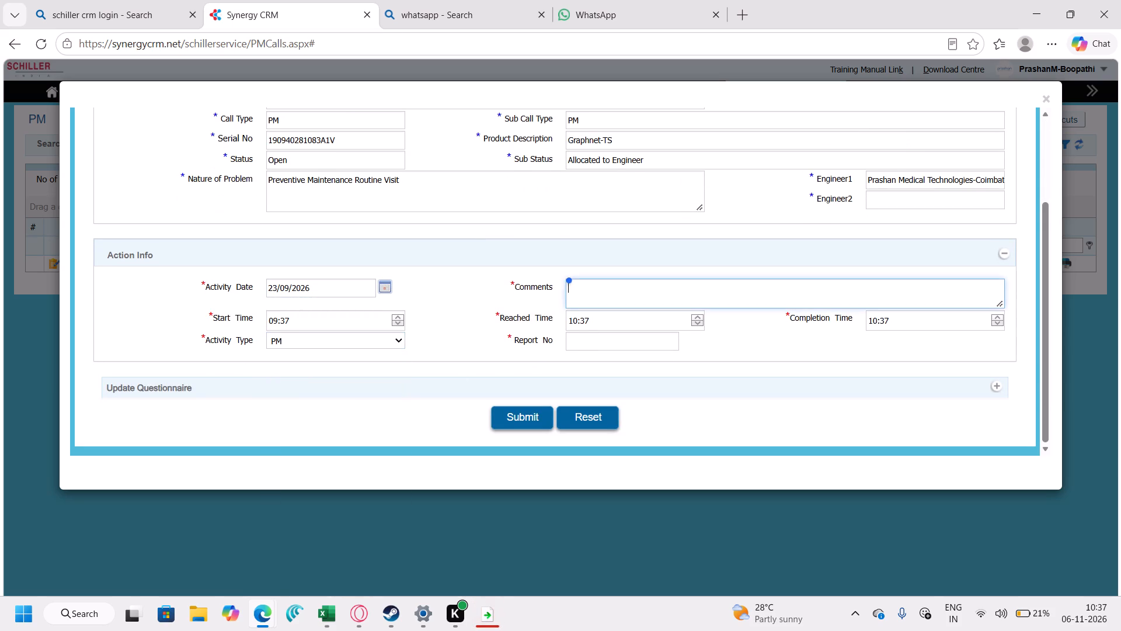
{"action": "type", "text": "PM COMPLETED"}
{"action": "left_click", "coordinate": [608, 348]}
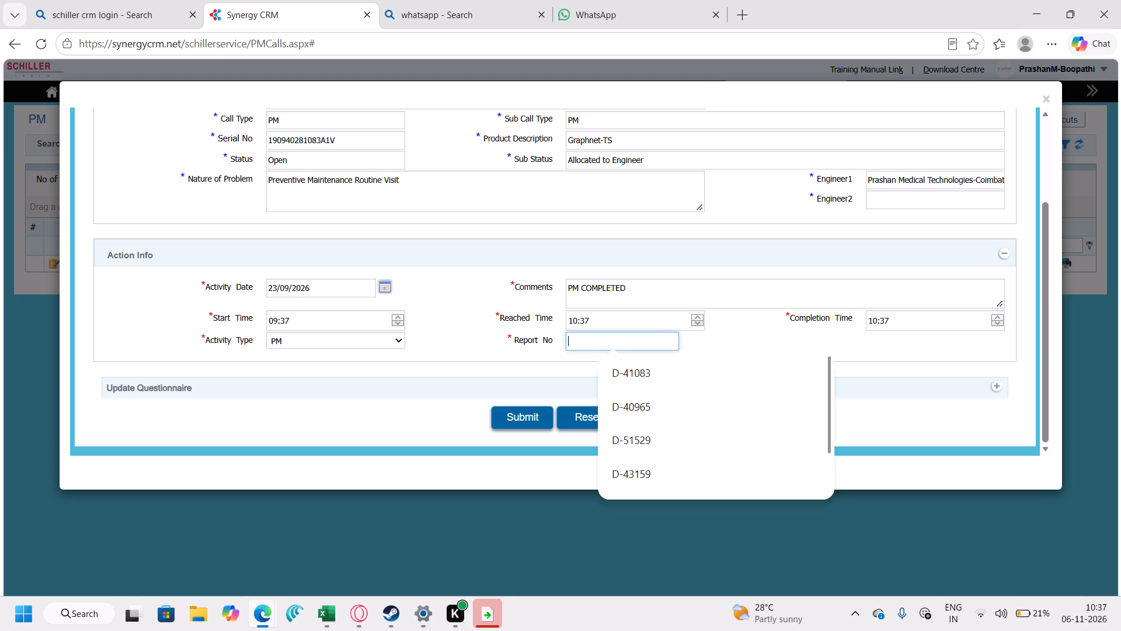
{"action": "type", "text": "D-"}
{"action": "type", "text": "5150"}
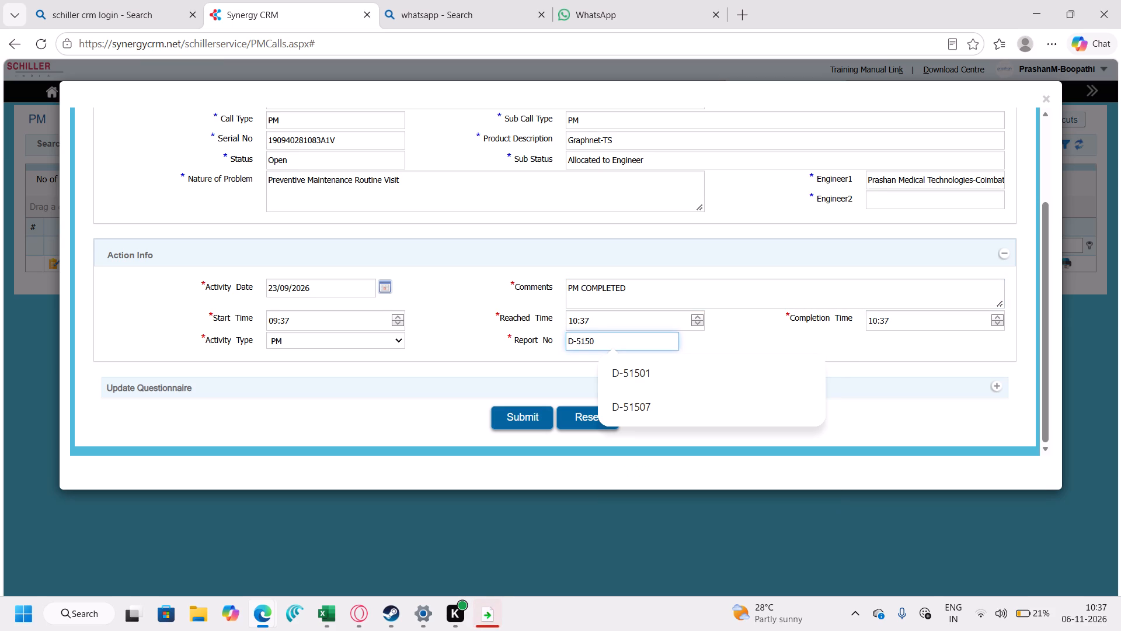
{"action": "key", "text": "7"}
Answer the first five questionnaire items: mains supply voltage 230V, grounding/earthing 0, UPS/stabilizer NA, accessories/consumable condition GOOD, and environmental condition GOOD.
{"action": "left_click", "coordinate": [998, 385]}
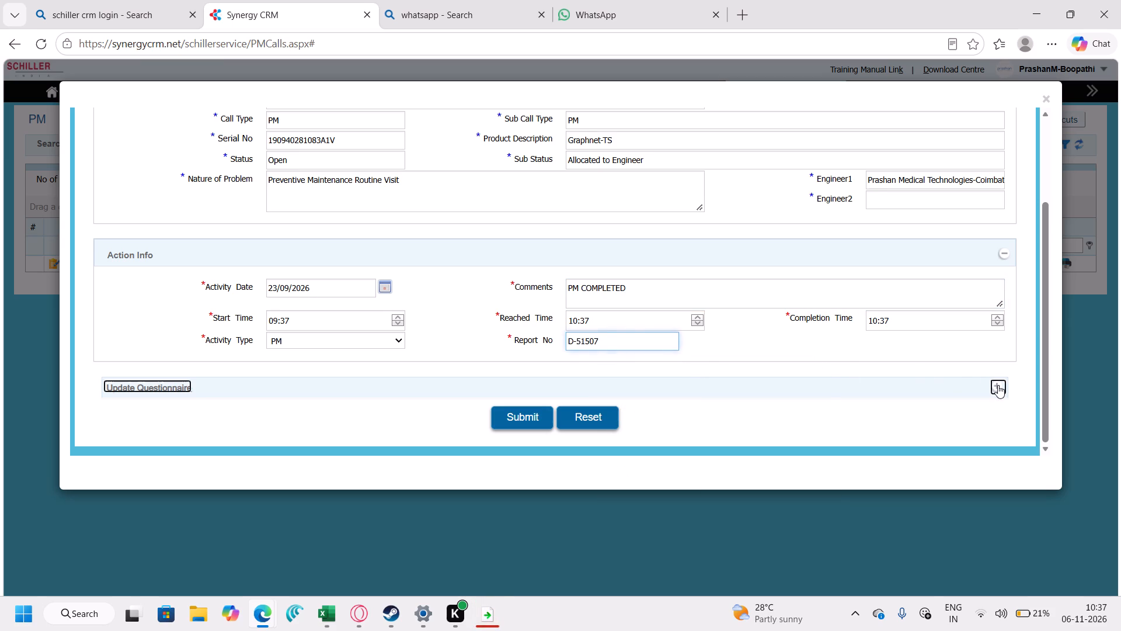
{"action": "scroll", "coordinate": [686, 203], "scroll_direction": "down", "scroll_amount": 4}
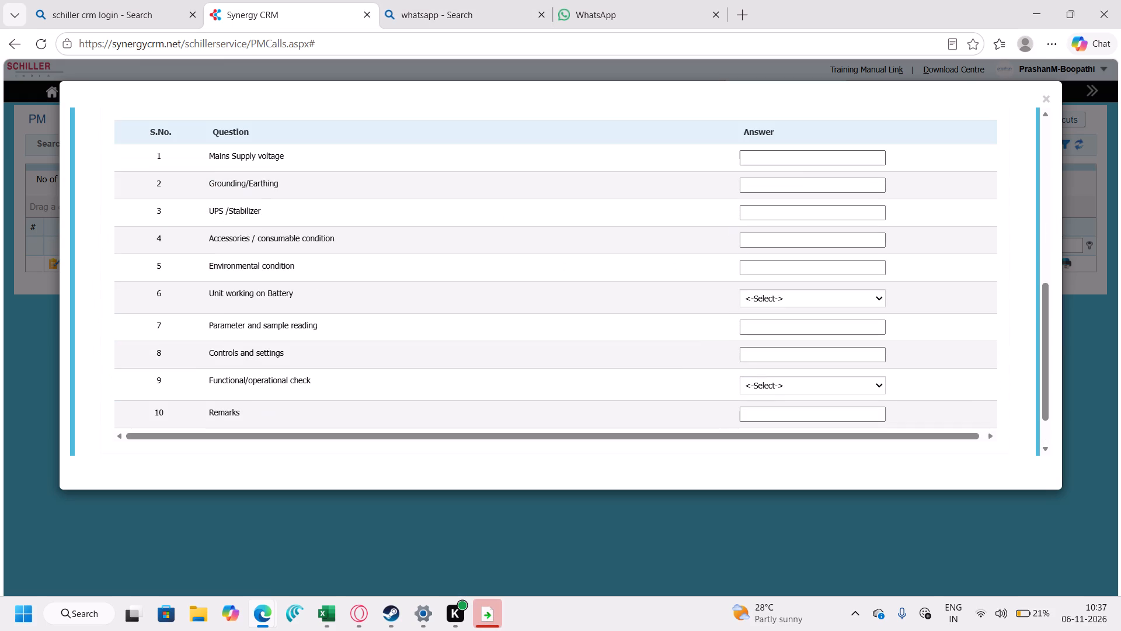
{"action": "left_click", "coordinate": [791, 160]}
{"action": "left_click", "coordinate": [827, 258]}
{"action": "left_click", "coordinate": [783, 188]}
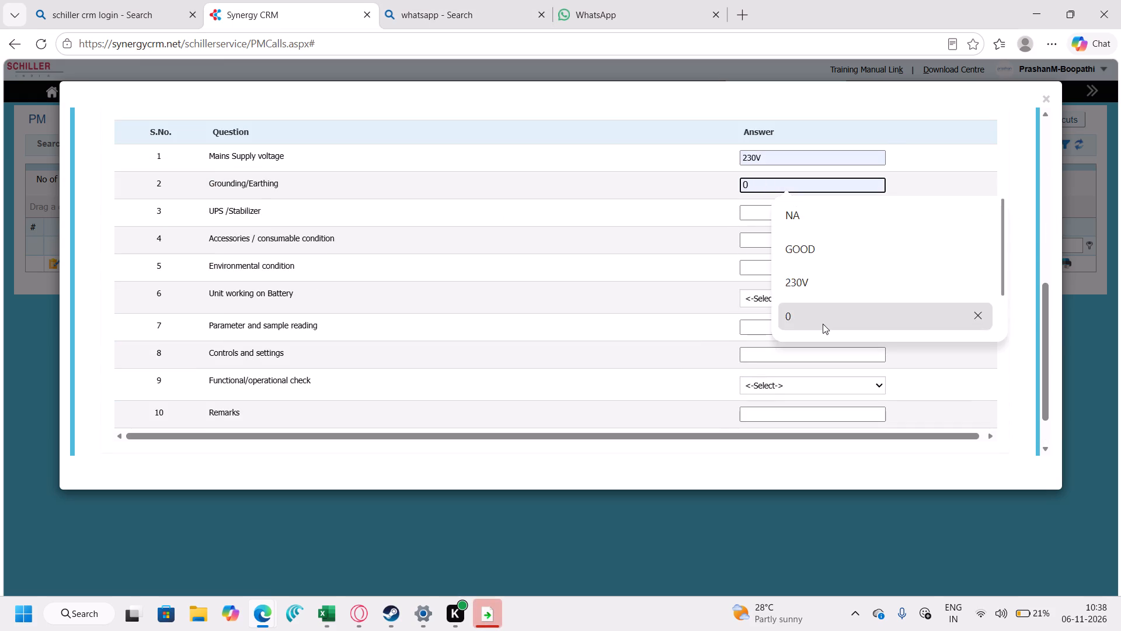
{"action": "double_click", "coordinate": [823, 324]}
{"action": "left_click", "coordinate": [801, 210]}
{"action": "left_click", "coordinate": [828, 251]}
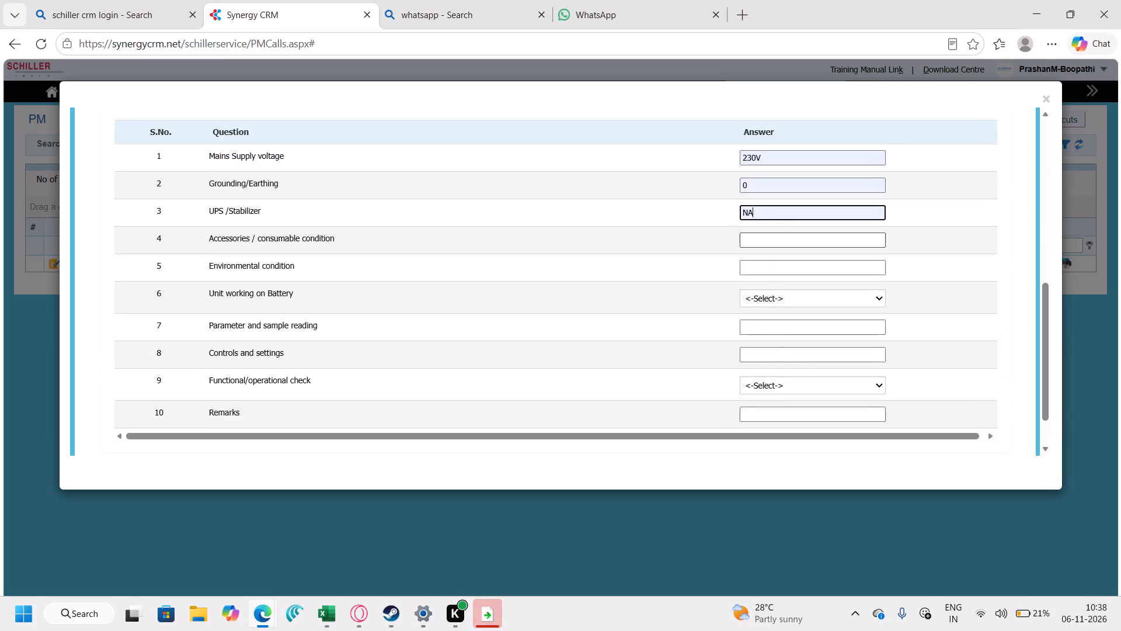
{"action": "left_click", "coordinate": [792, 240]}
{"action": "left_click", "coordinate": [824, 307]}
{"action": "left_click", "coordinate": [791, 265]}
{"action": "left_click", "coordinate": [857, 327]}
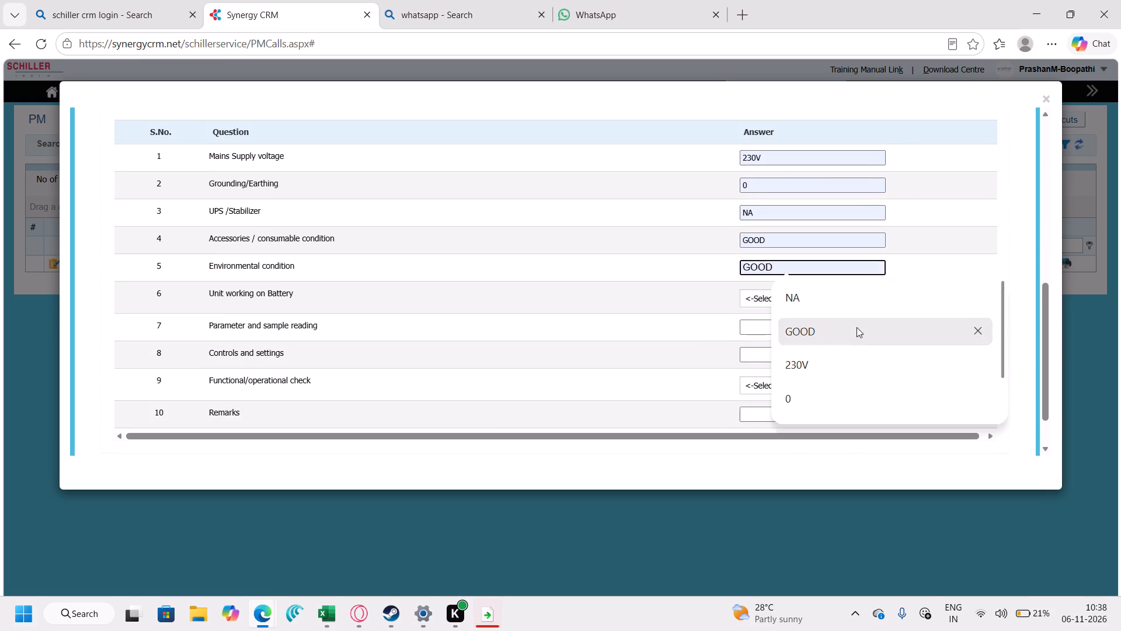
Answer questionnaire items six to nine: unit working on battery Yes, parameter and sample reading NA, controls and settings YES, functional/operational check OK.
{"action": "left_click", "coordinate": [805, 301]}
{"action": "left_click", "coordinate": [773, 337]}
{"action": "scroll", "coordinate": [737, 274], "scroll_direction": "down", "scroll_amount": 4}
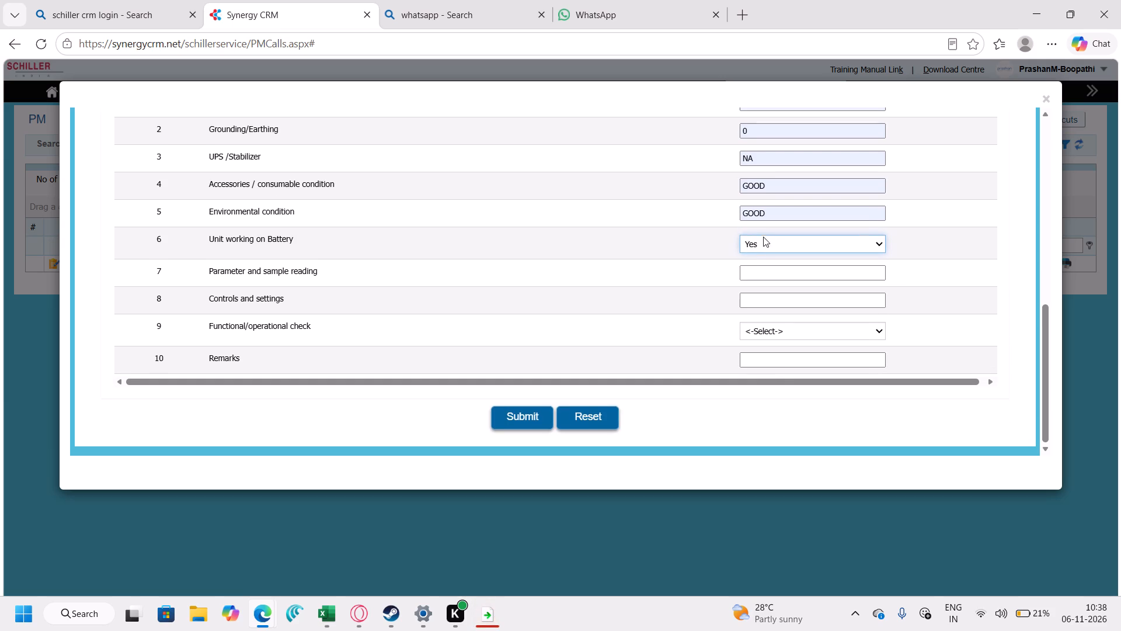
{"action": "left_click", "coordinate": [775, 277]}
{"action": "left_click", "coordinate": [803, 311]}
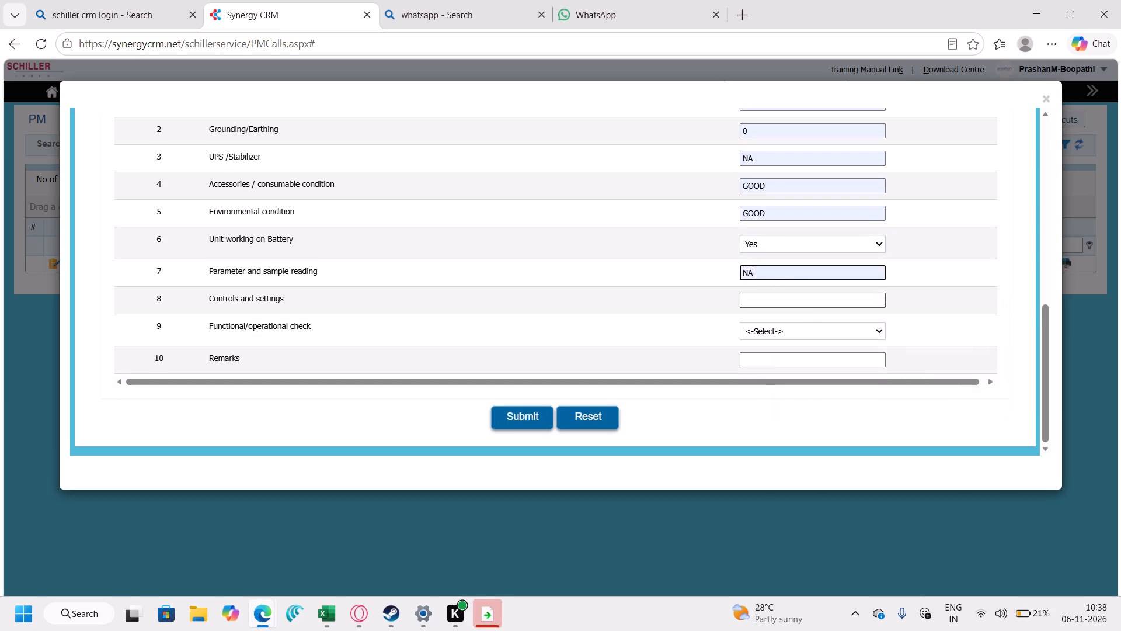
{"action": "left_click", "coordinate": [794, 301]}
{"action": "scroll", "coordinate": [842, 390], "scroll_direction": "down", "scroll_amount": 3}
{"action": "left_click", "coordinate": [835, 407]}
{"action": "left_click", "coordinate": [774, 331]}
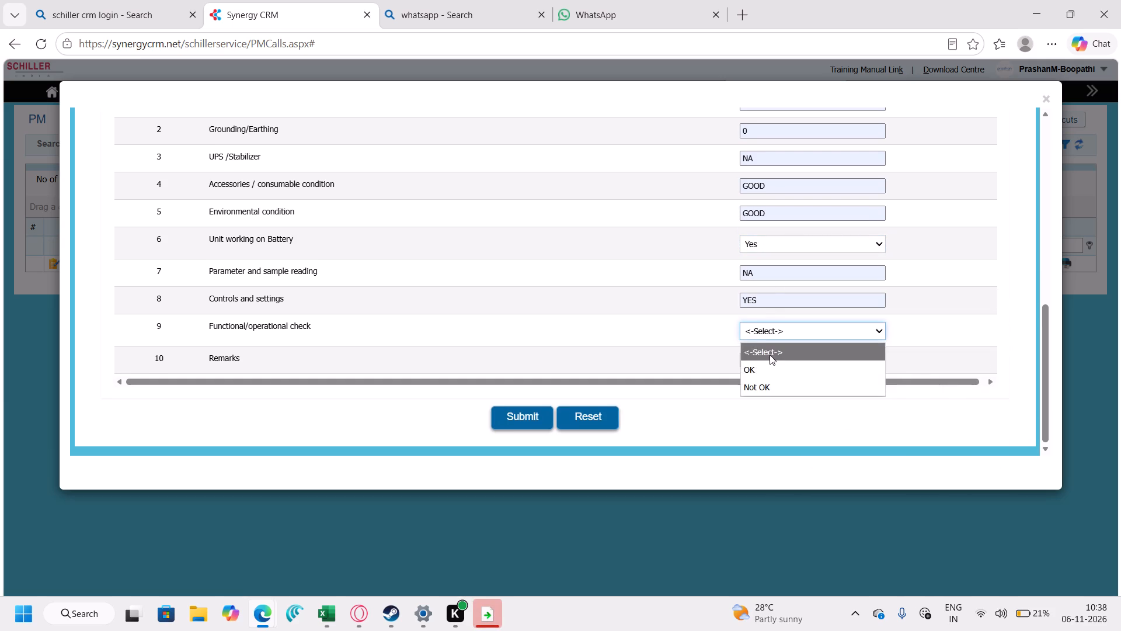
{"action": "left_click", "coordinate": [766, 365]}
{"action": "left_click", "coordinate": [771, 347]}
{"action": "left_click", "coordinate": [770, 360]}
{"action": "scroll", "coordinate": [768, 439], "scroll_direction": "down", "scroll_amount": 2}
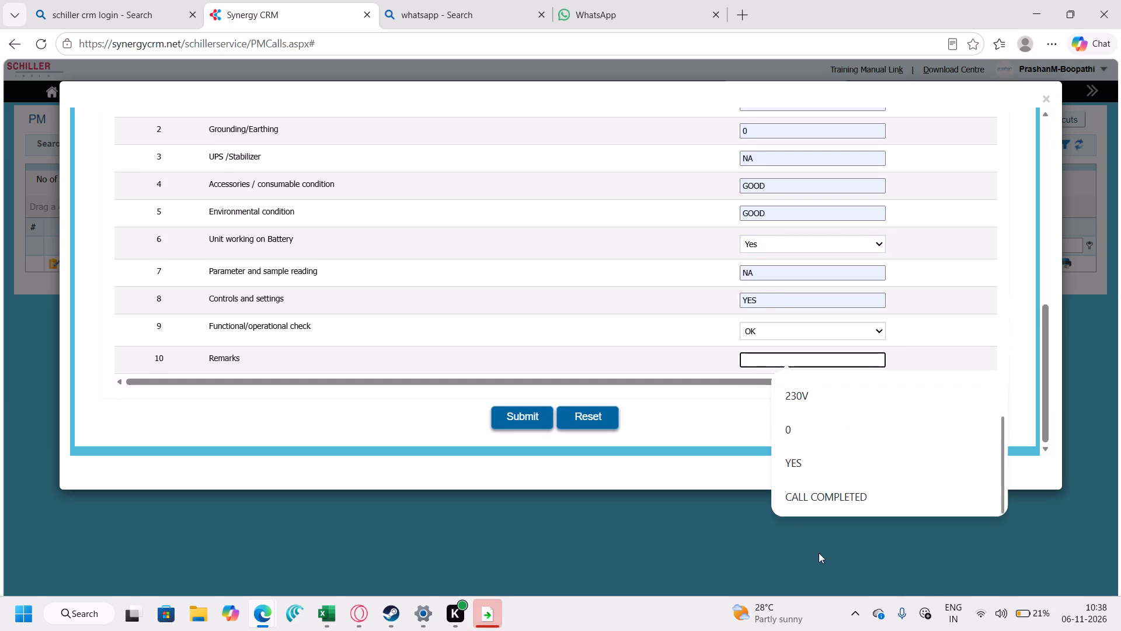
{"action": "left_click", "coordinate": [823, 516]}
{"action": "left_click", "coordinate": [809, 488]}
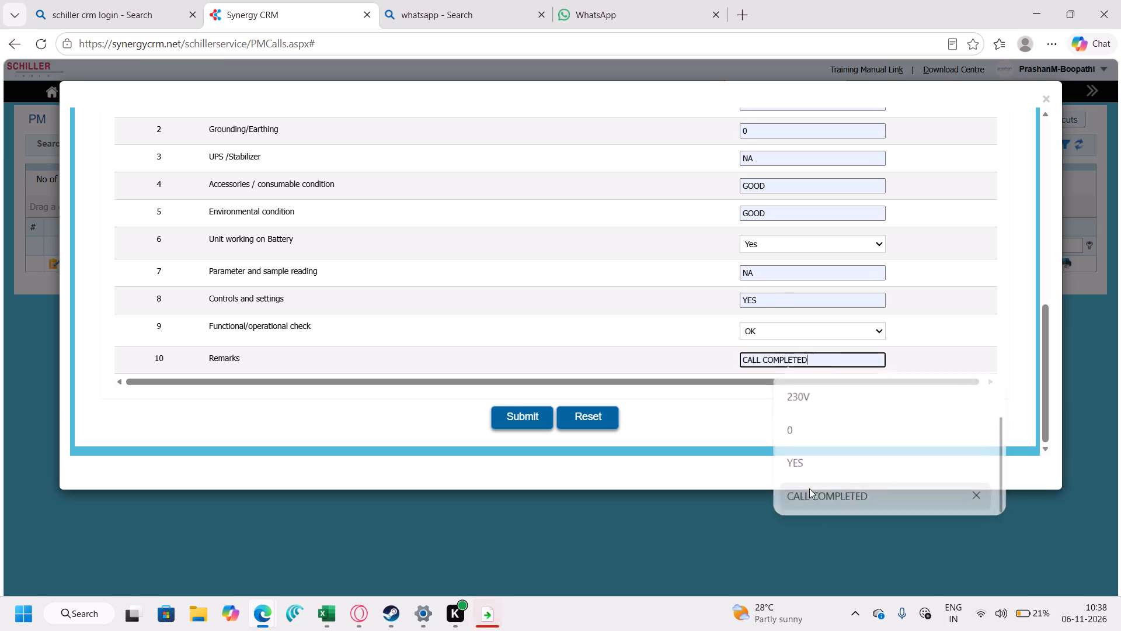
{"action": "left_click", "coordinate": [514, 418]}
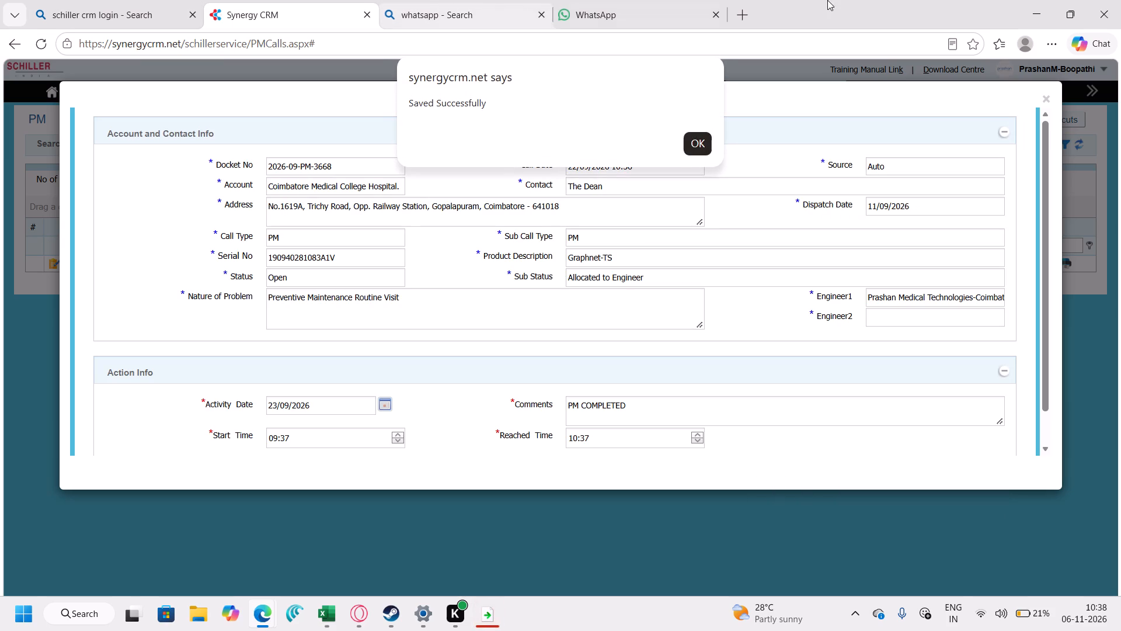
{"action": "left_click", "coordinate": [690, 147]}
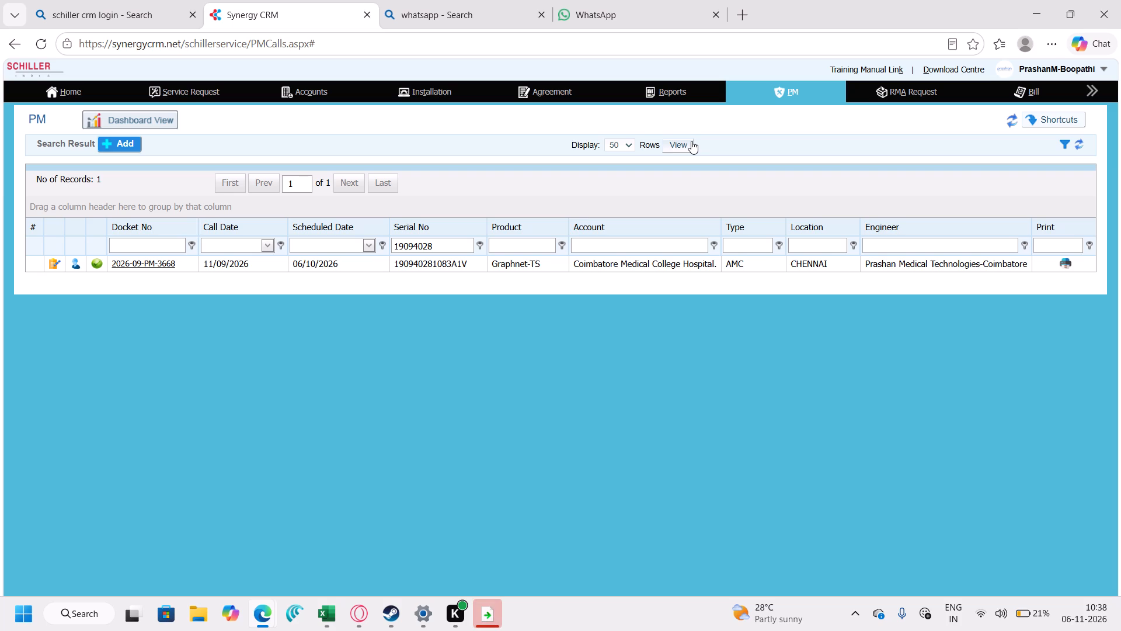
Replace the serial number filter in the PM call list with 20057462.
{"action": "key", "text": "BackSpace"}
{"action": "key", "text": "BackSpace"}
{"action": "key", "text": "BackSpace"}
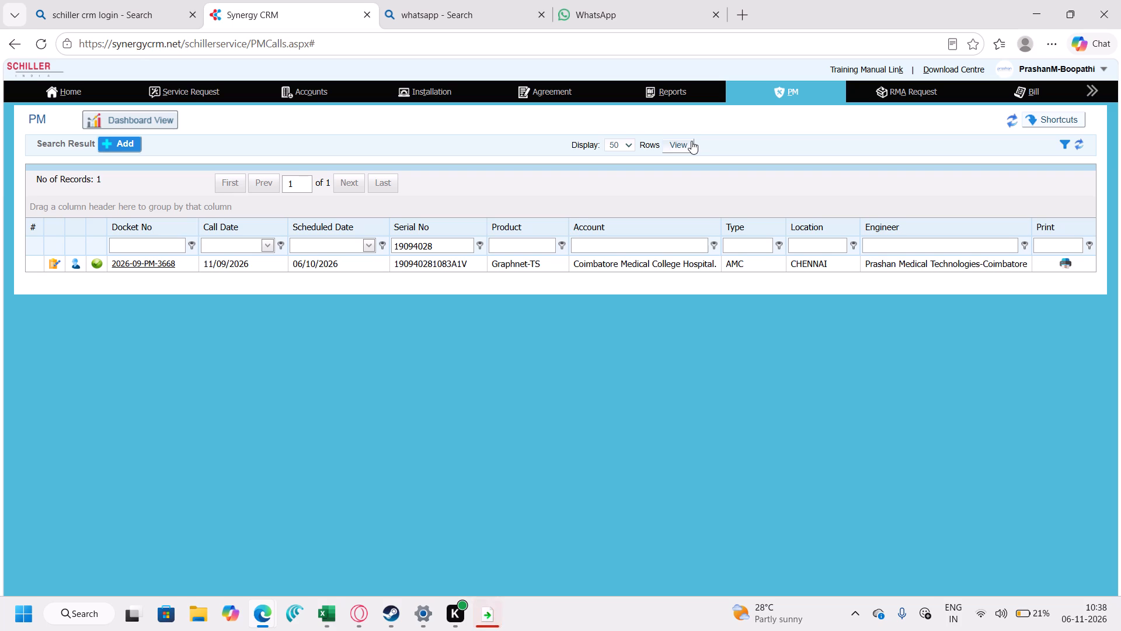
{"action": "left_click", "coordinate": [450, 240]}
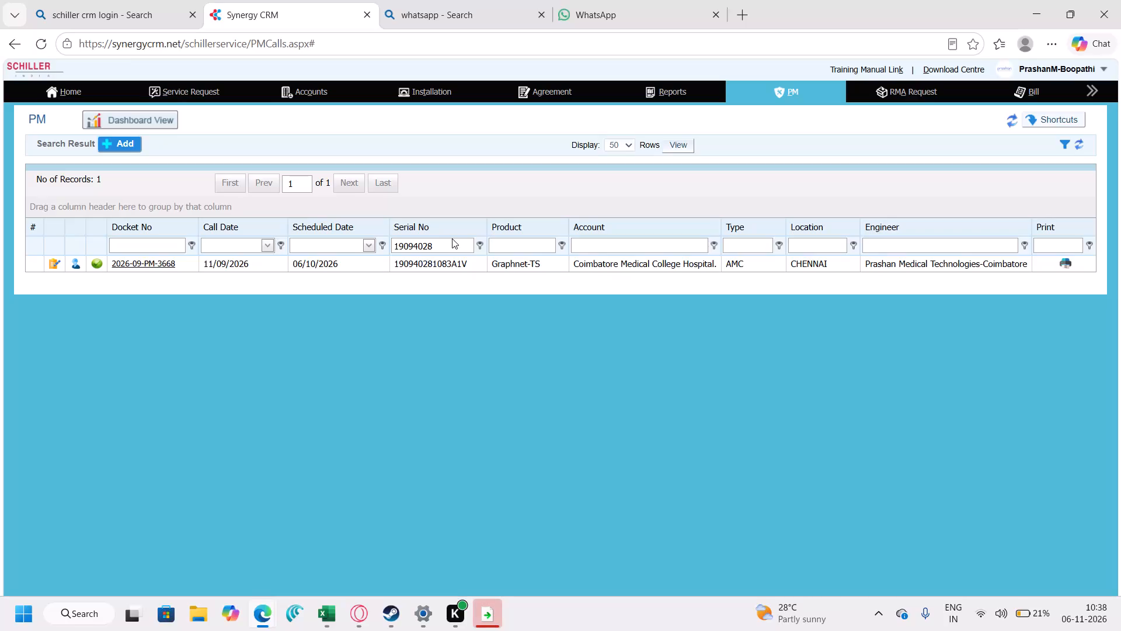
{"action": "key", "text": "BackSpace"}
{"action": "key", "text": "BackSpace"}
{"action": "key", "text": "BackSpace"}
{"action": "key", "text": "BackSpace"}
{"action": "key", "text": "BackSpace"}
{"action": "left_click", "coordinate": [452, 242]}
{"action": "key", "text": "BackSpace"}
{"action": "key", "text": "BackSpace"}
{"action": "key", "text": "BackSpace"}
{"action": "key", "text": "BackSpace"}
{"action": "key", "text": "BackSpace"}
{"action": "key", "text": "BackSpace"}
{"action": "key", "text": "BackSpace"}
{"action": "key", "text": "BackSpace"}
{"action": "key", "text": "BackSpace"}
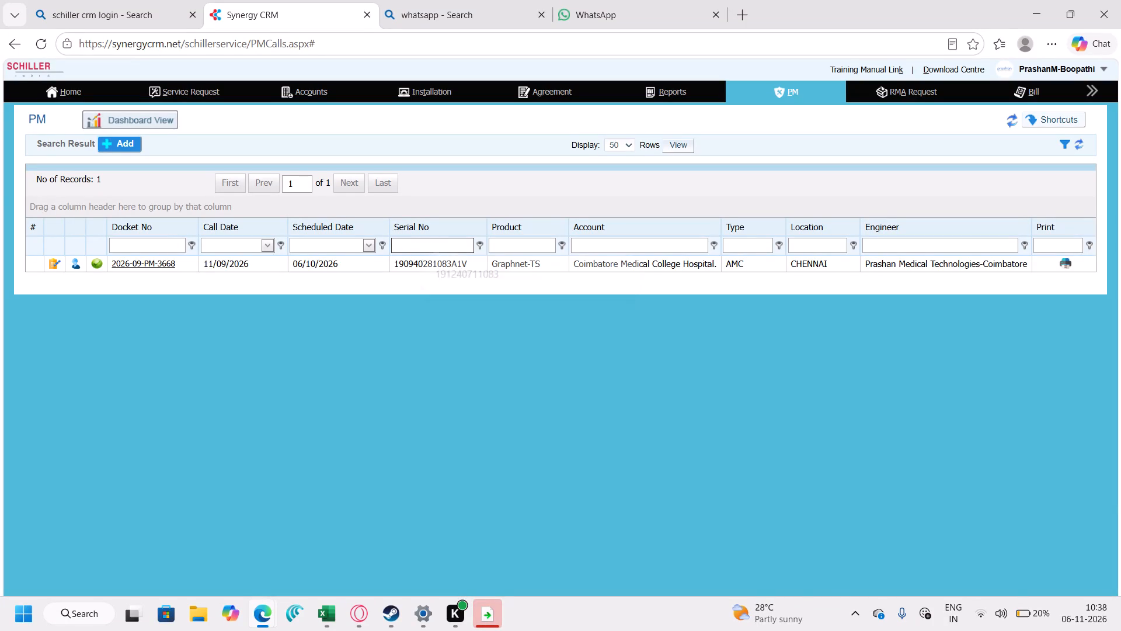
{"action": "key", "text": "BackSpace"}
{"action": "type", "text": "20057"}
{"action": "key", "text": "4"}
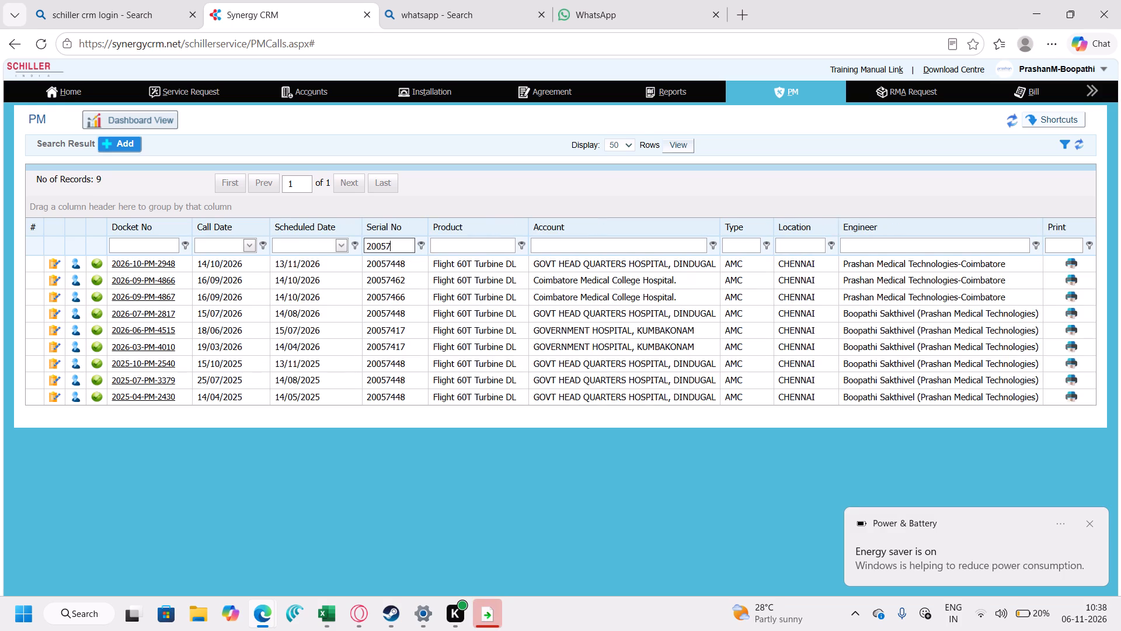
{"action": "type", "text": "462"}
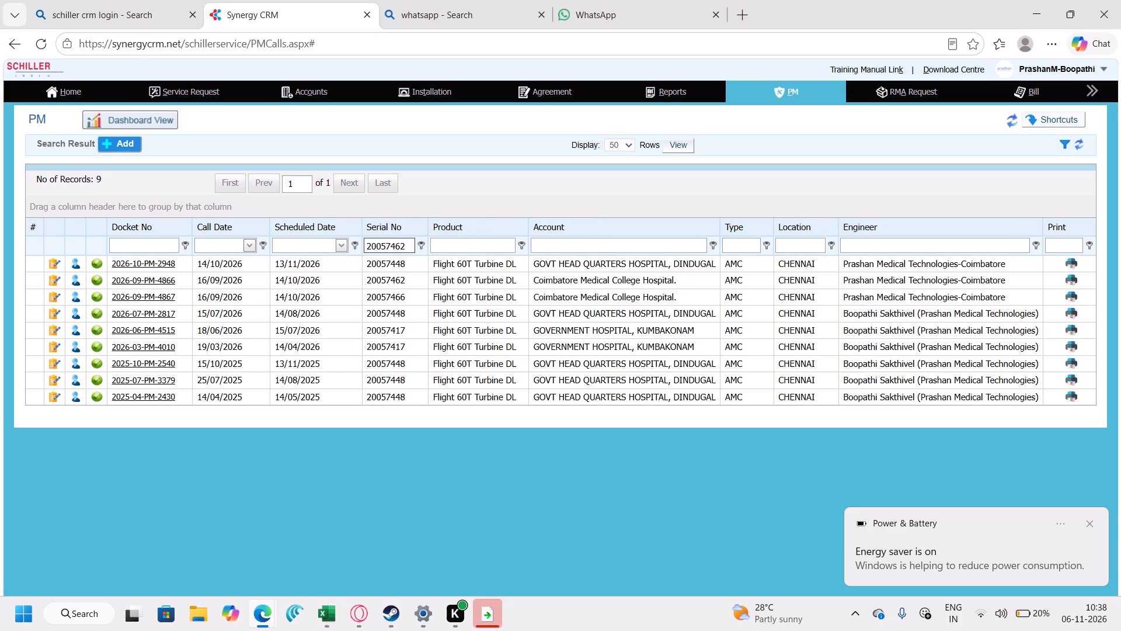
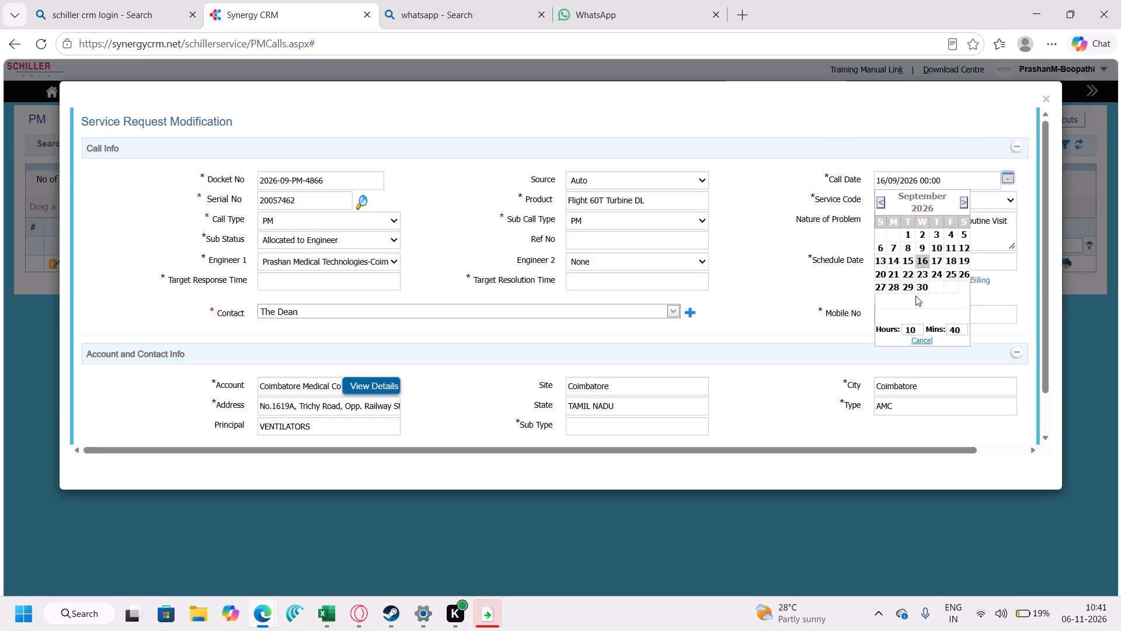
Set the call date of docket 2026-09-PM-4866 to 22/09/2026.
{"action": "left_click", "coordinate": [908, 274]}
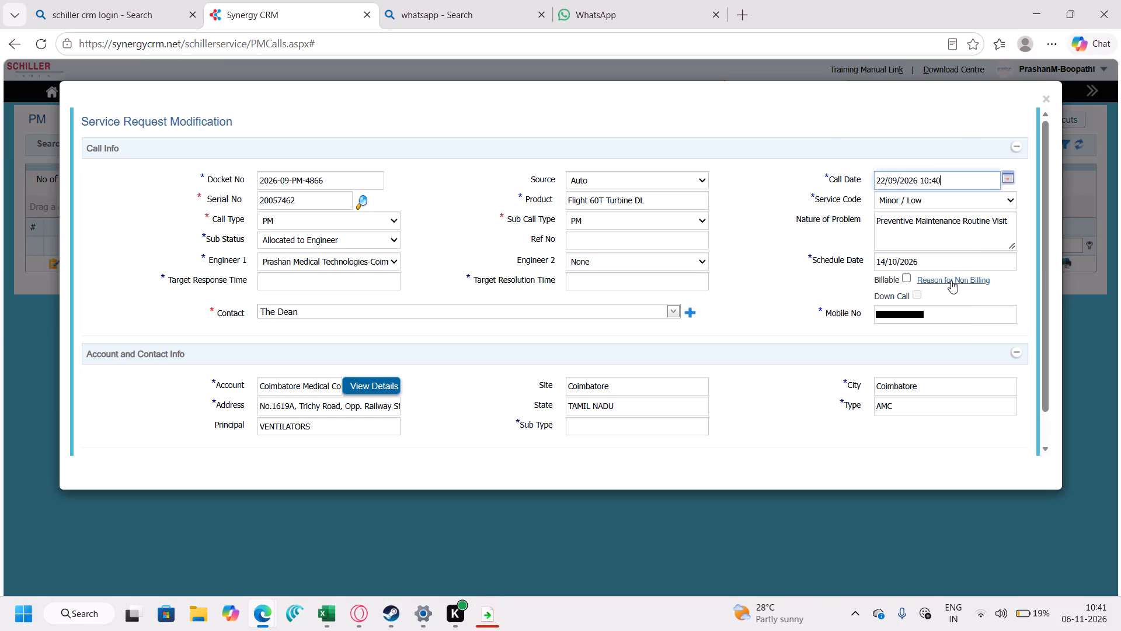
Record AMC as the justification in the call's reason for non-billing and save it.
{"action": "left_click", "coordinate": [951, 280]}
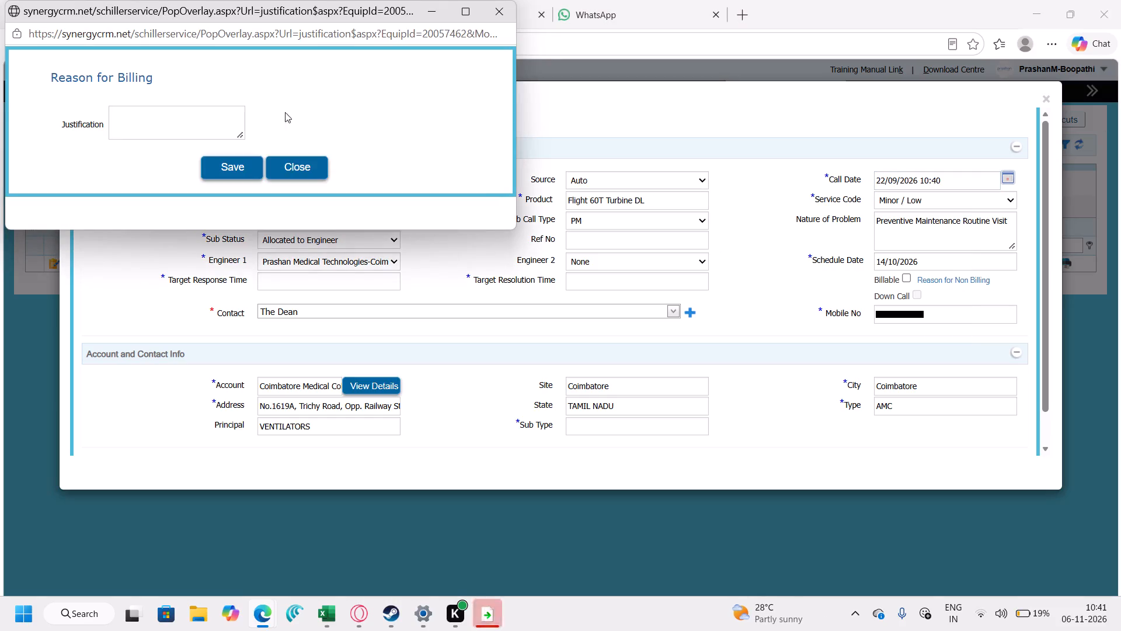
{"action": "left_click", "coordinate": [218, 124]}
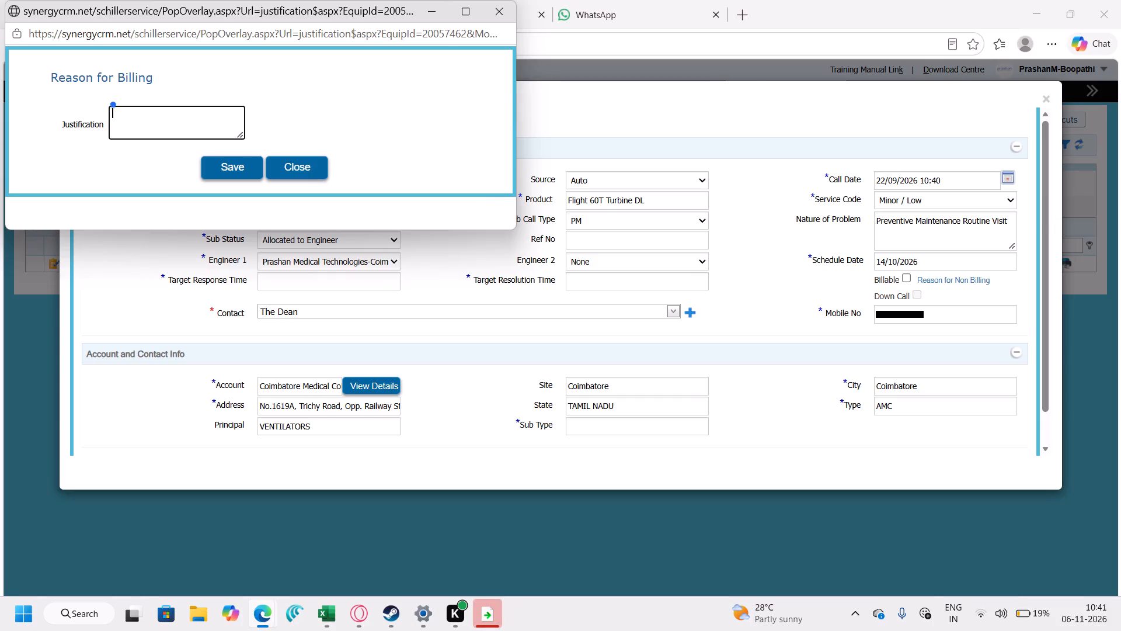
{"action": "type", "text": "AMC"}
{"action": "left_click", "coordinate": [241, 165]}
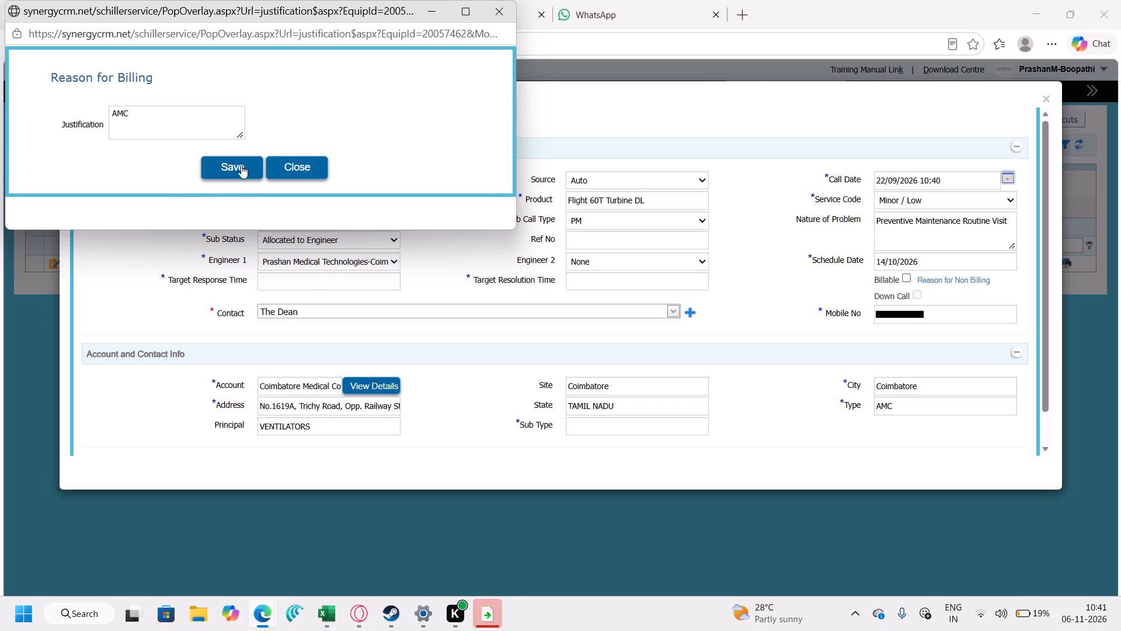
Save the service request modification for docket 2026-09-PM-4866.
{"action": "scroll", "coordinate": [691, 381], "scroll_direction": "down", "scroll_amount": 3}
{"action": "left_click", "coordinate": [557, 441]}
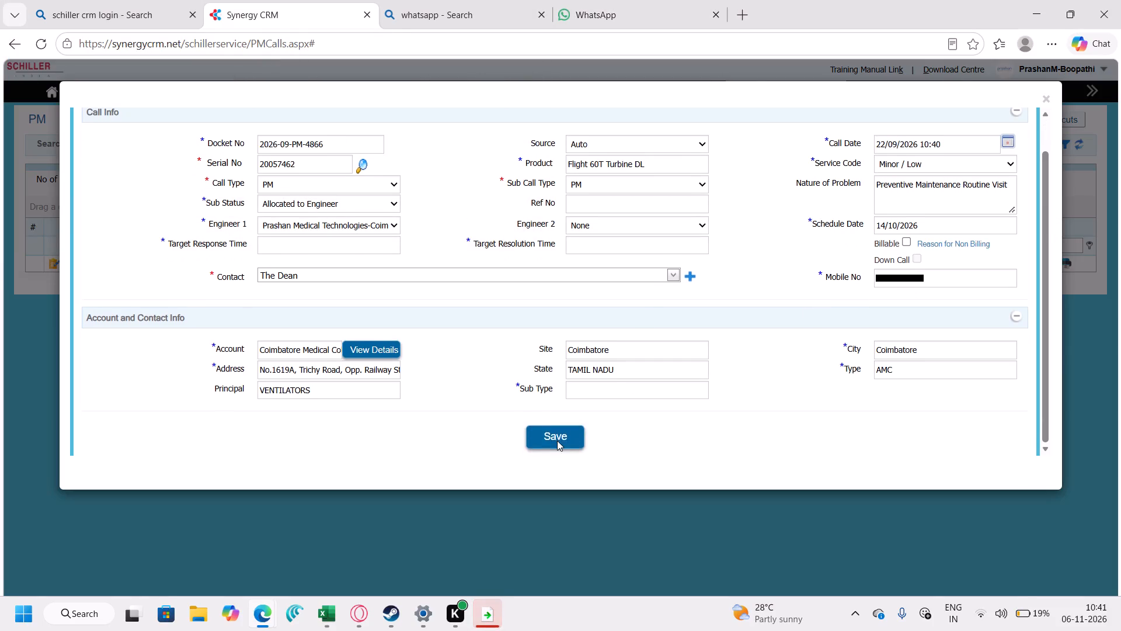
{"action": "left_click", "coordinate": [696, 143]}
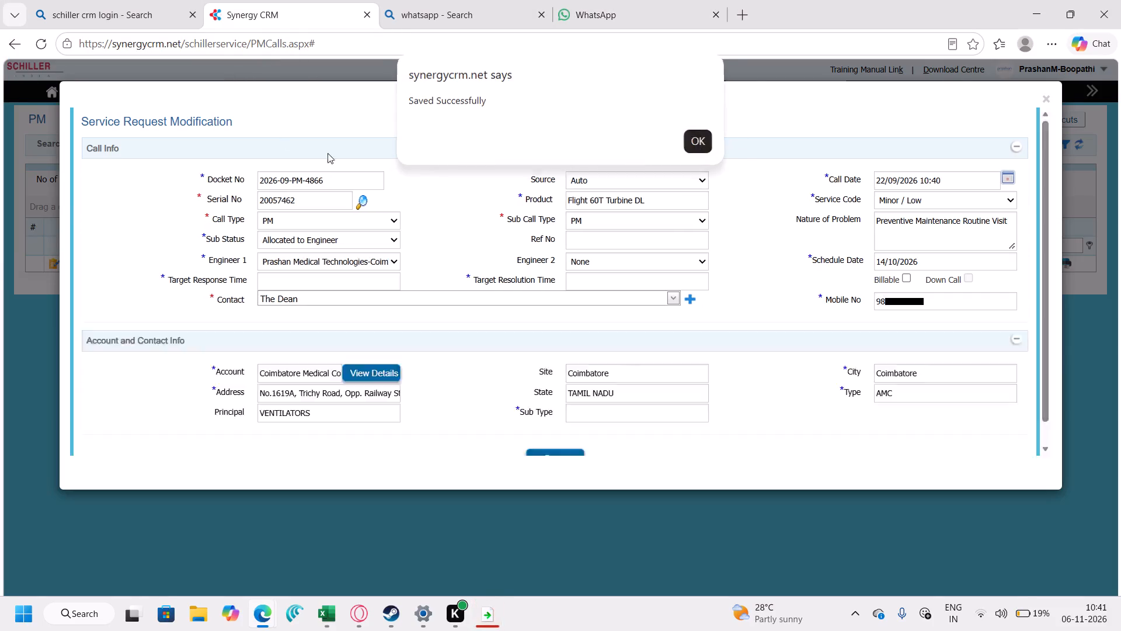
{"action": "left_click", "coordinate": [151, 264]}
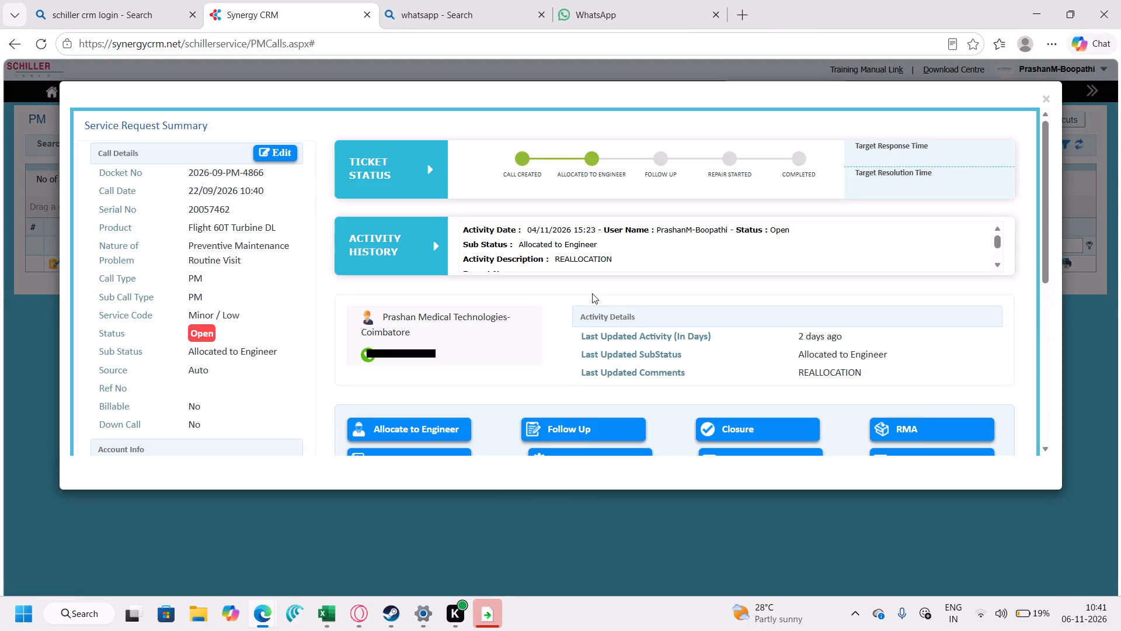
{"action": "scroll", "coordinate": [658, 369], "scroll_direction": "down", "scroll_amount": 3}
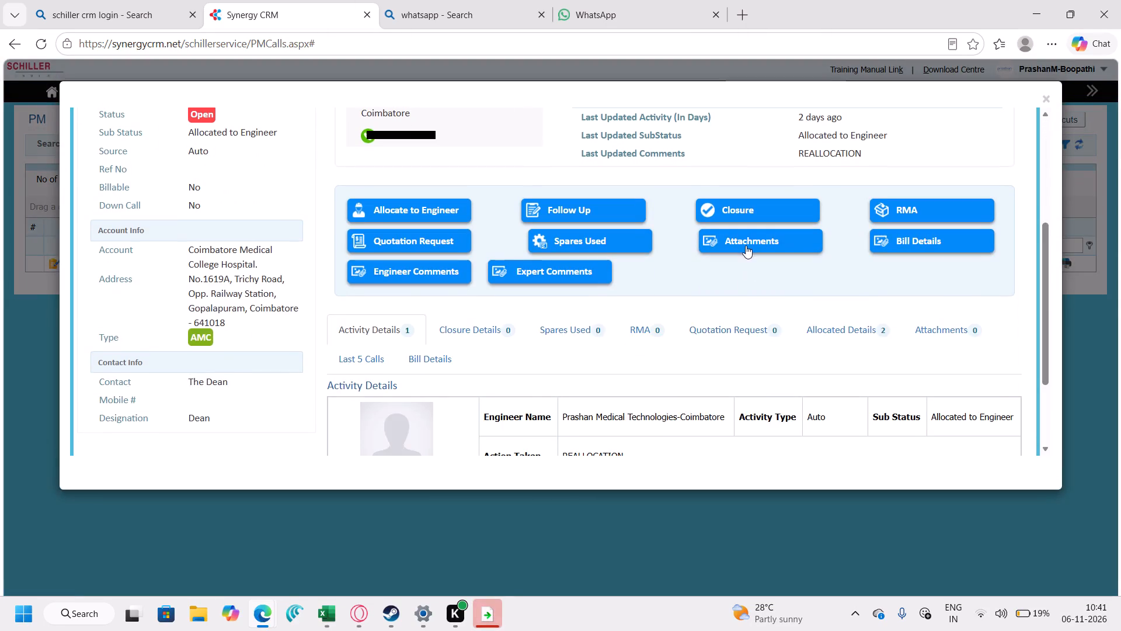
{"action": "left_click", "coordinate": [746, 245]}
{"action": "left_click", "coordinate": [332, 245]}
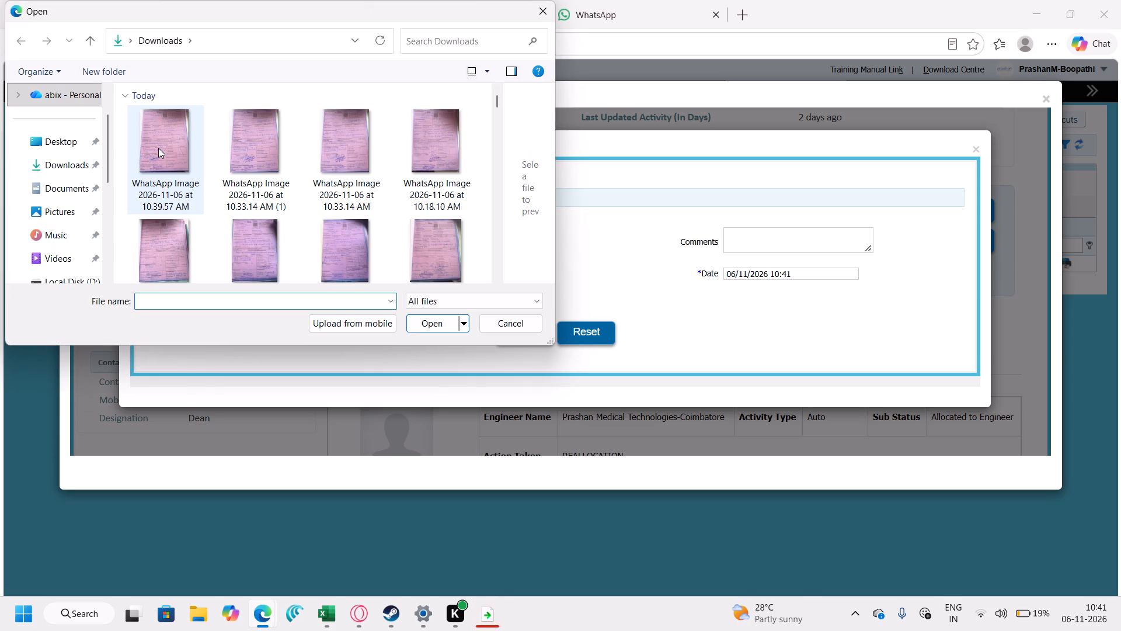
{"action": "left_click", "coordinate": [158, 148]}
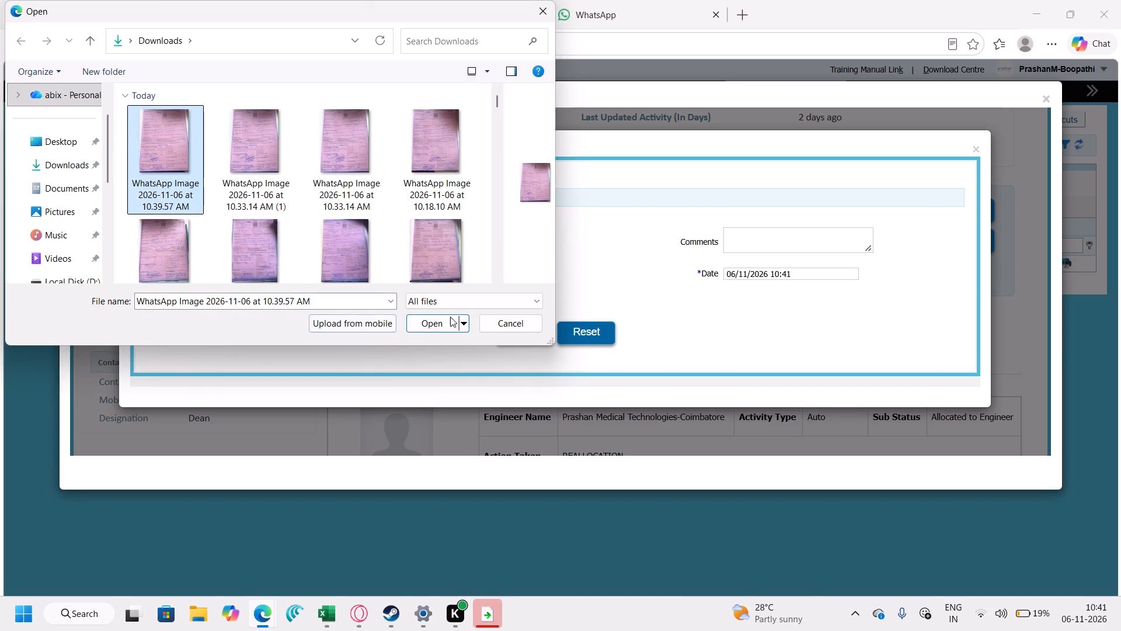
{"action": "left_click", "coordinate": [433, 326]}
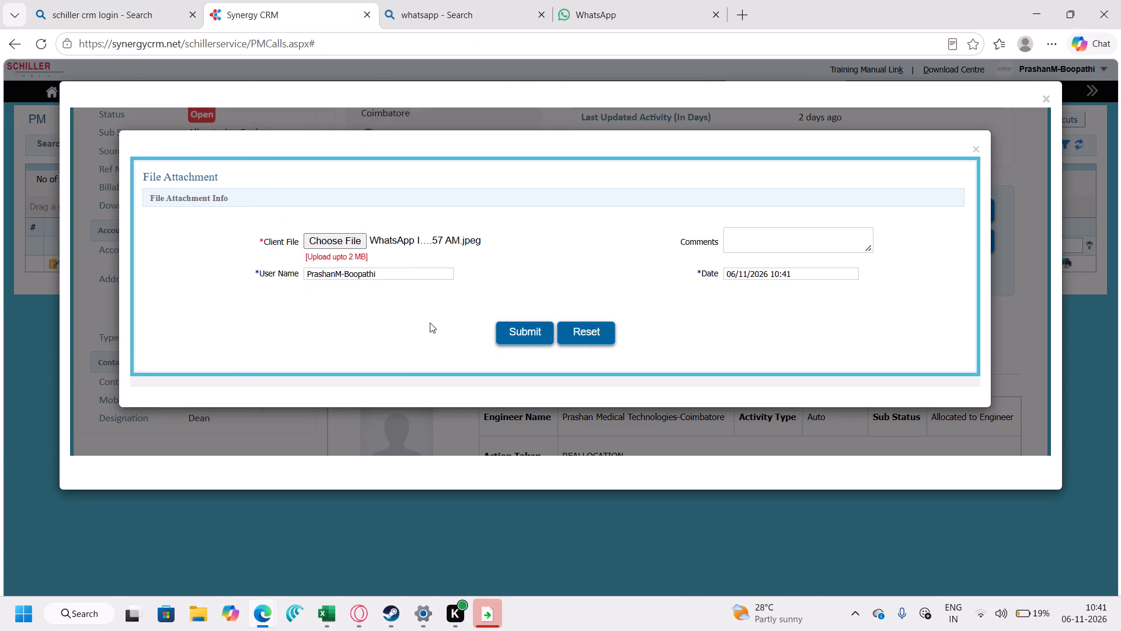
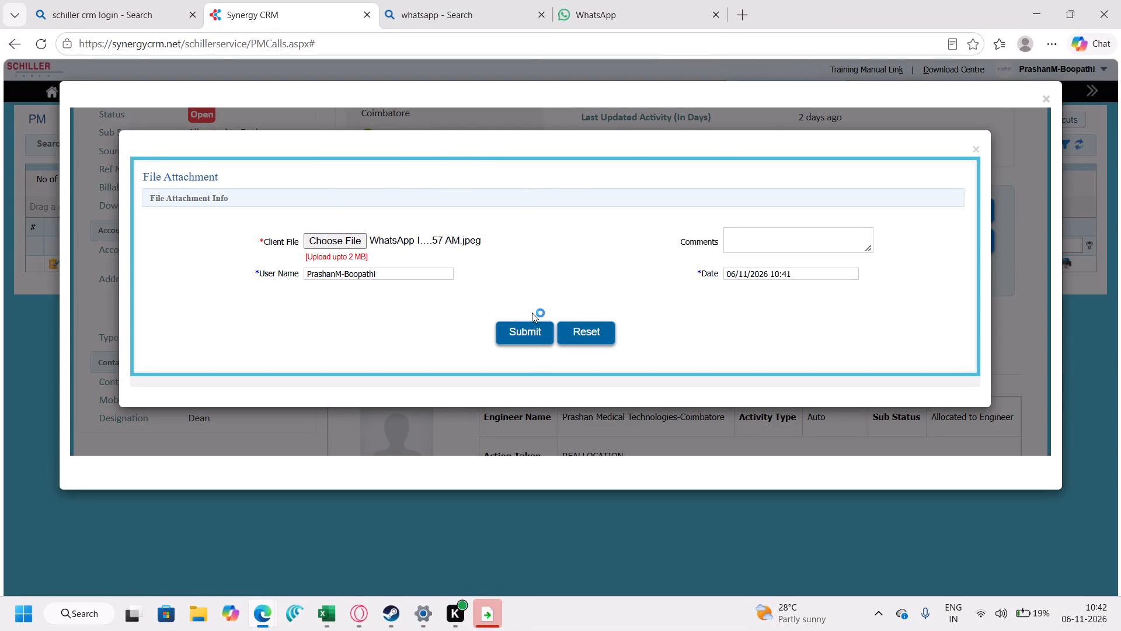
{"action": "left_click", "coordinate": [527, 328]}
{"action": "left_click", "coordinate": [694, 148]}
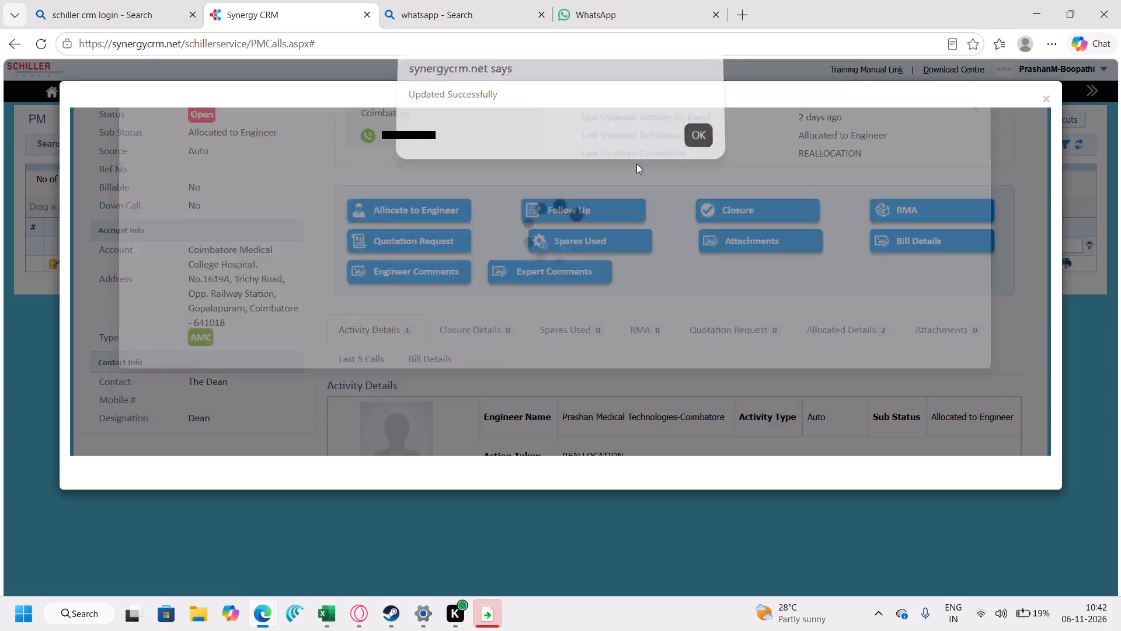
Start the call's closure with activity date 23/09/2026, activity type PM, comment PM COMPLETED and report number D-51508.
{"action": "left_click", "coordinate": [725, 208]}
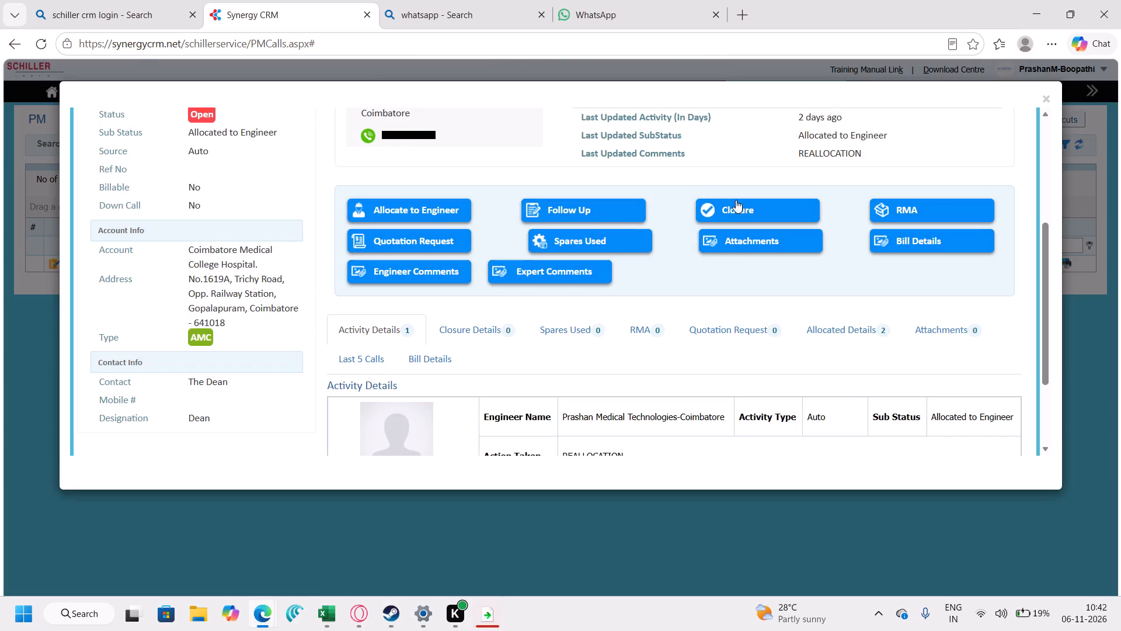
{"action": "scroll", "coordinate": [267, 264], "scroll_direction": "down", "scroll_amount": 4}
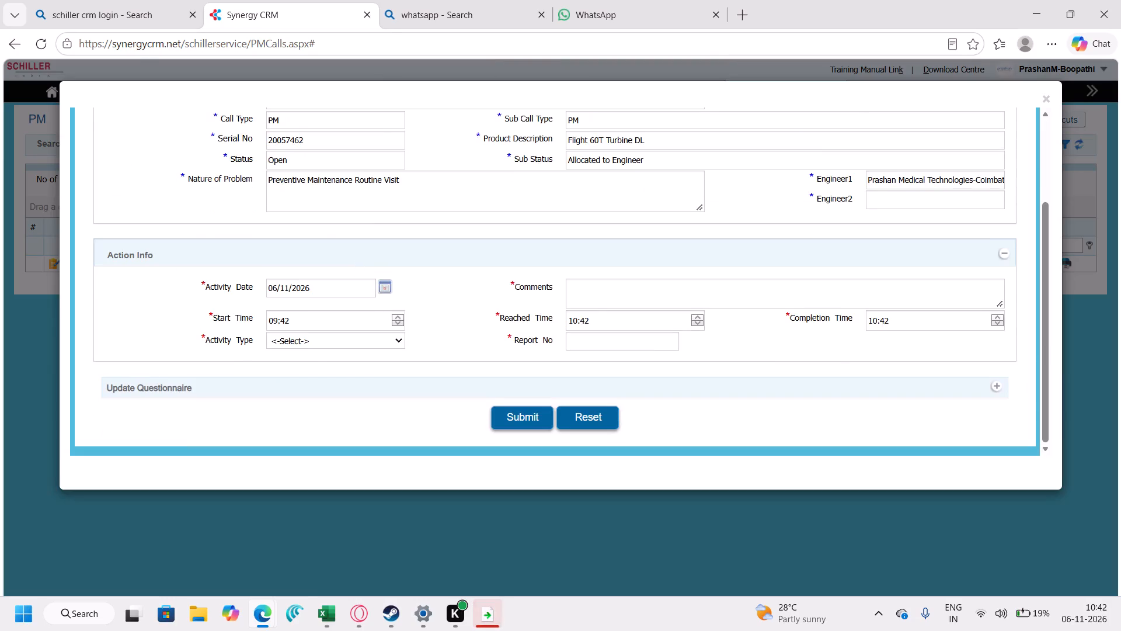
{"action": "left_click", "coordinate": [387, 287]}
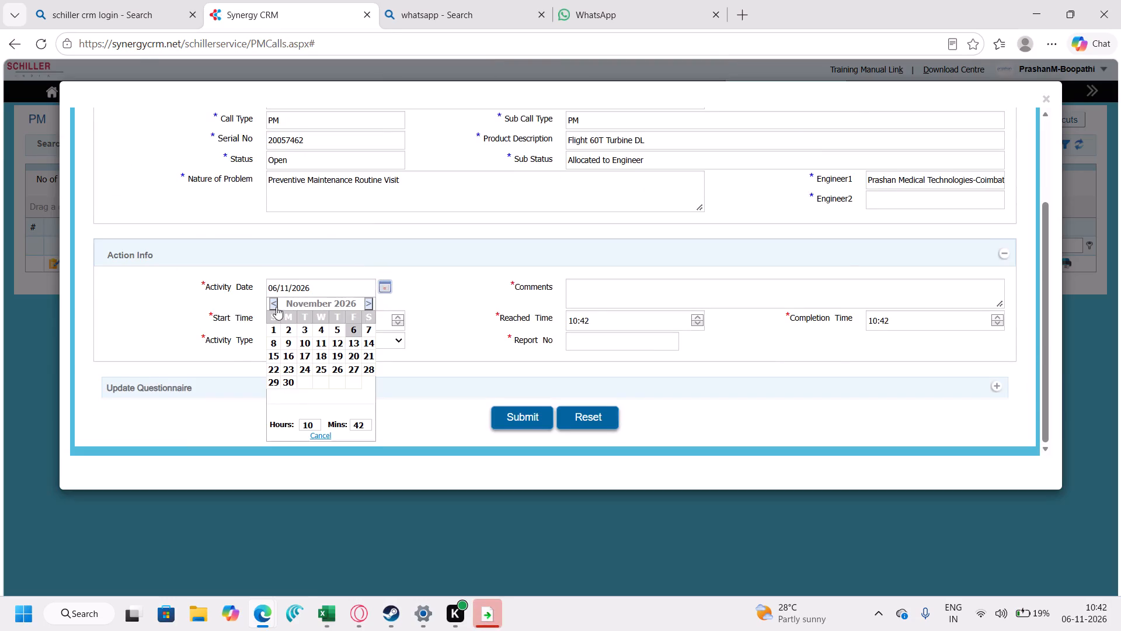
{"action": "double_click", "coordinate": [274, 301]}
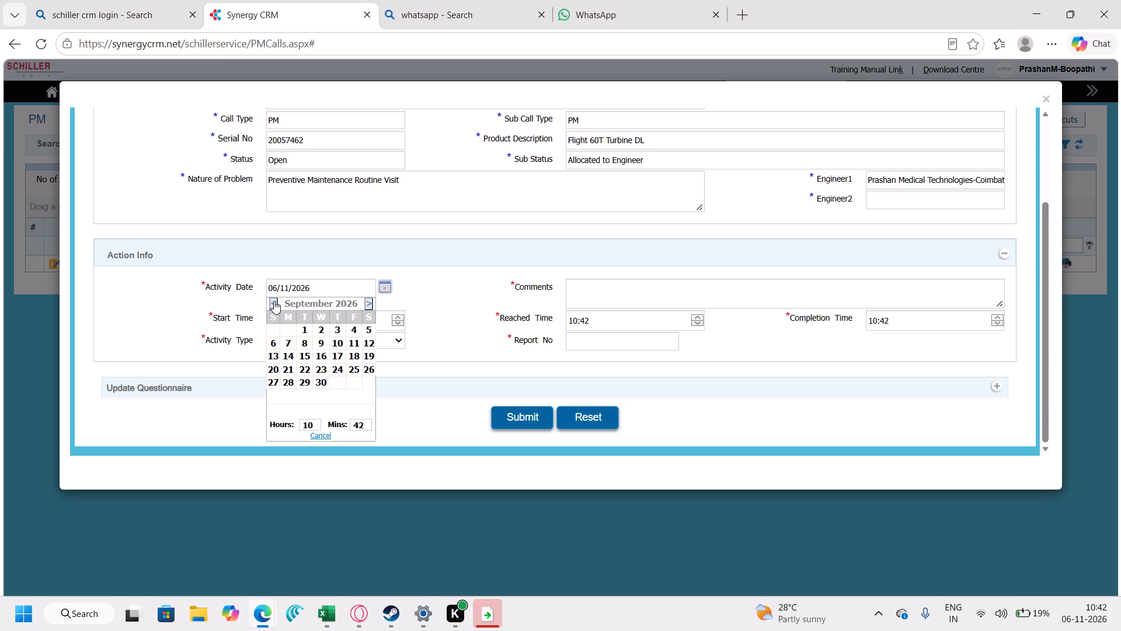
{"action": "left_click", "coordinate": [316, 371]}
{"action": "left_click", "coordinate": [321, 340]}
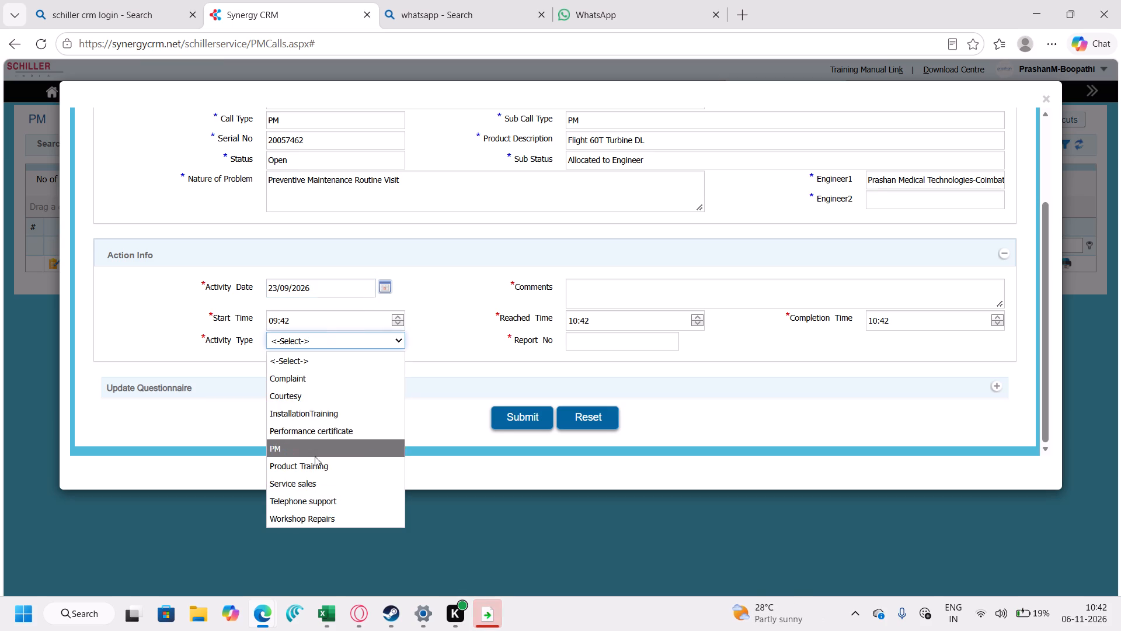
{"action": "left_click", "coordinate": [316, 442]}
{"action": "left_click", "coordinate": [625, 299]}
{"action": "type", "text": "PM COMPLETED"}
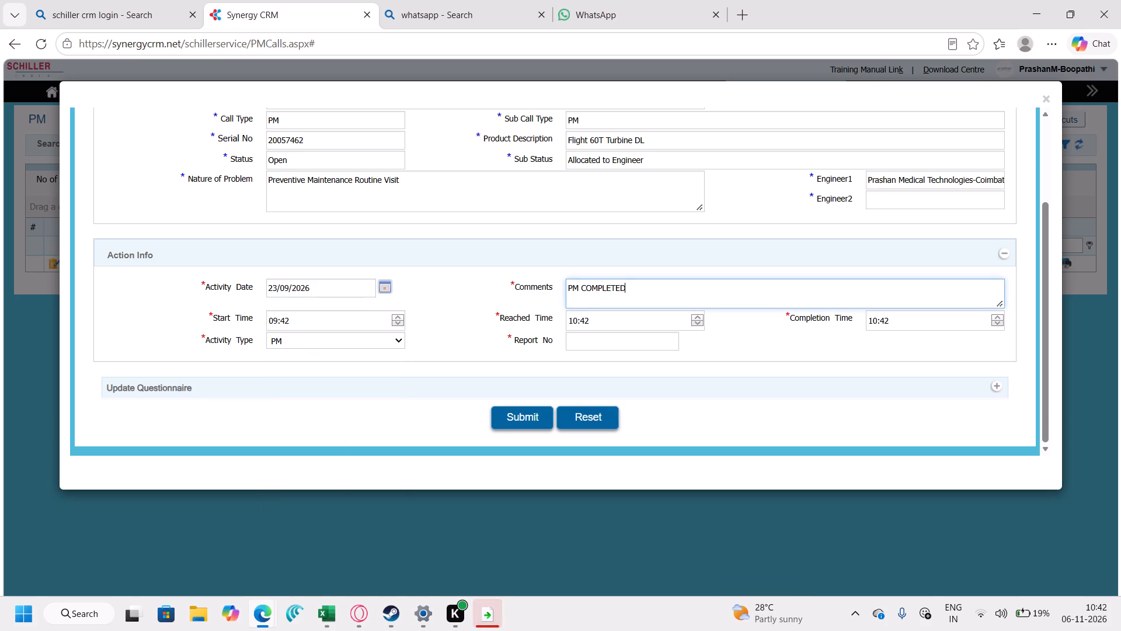
{"action": "left_click", "coordinate": [614, 341]}
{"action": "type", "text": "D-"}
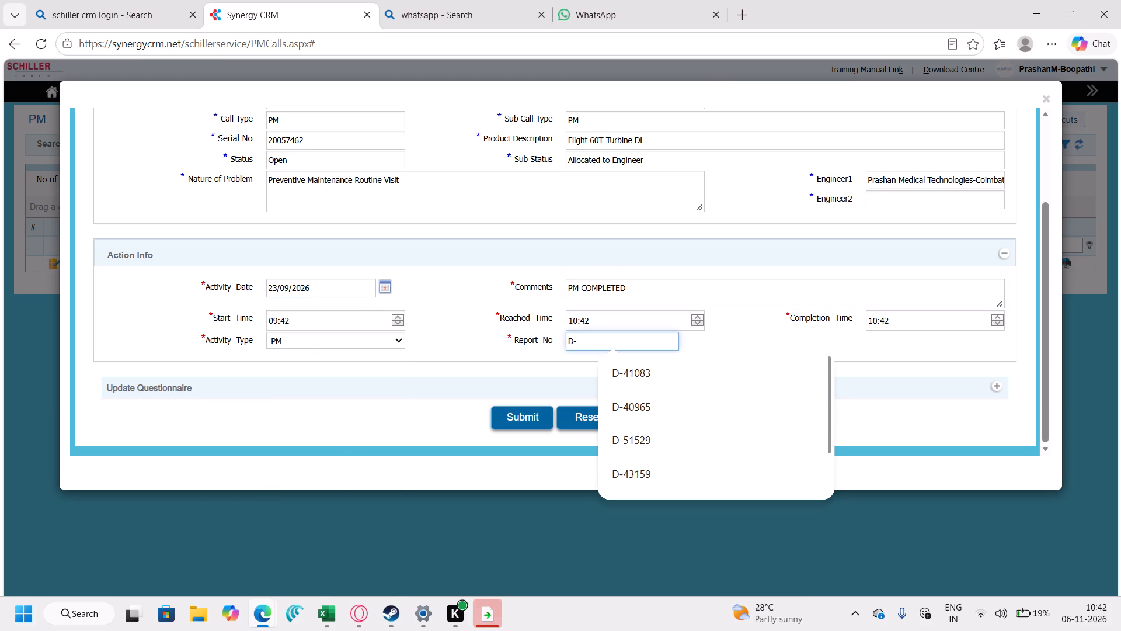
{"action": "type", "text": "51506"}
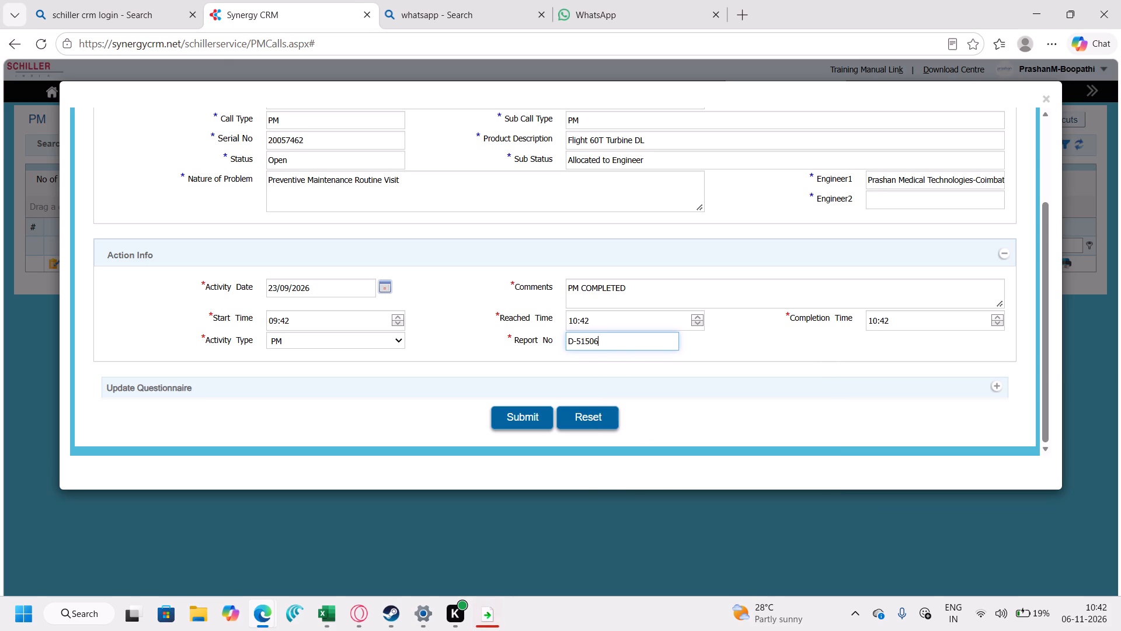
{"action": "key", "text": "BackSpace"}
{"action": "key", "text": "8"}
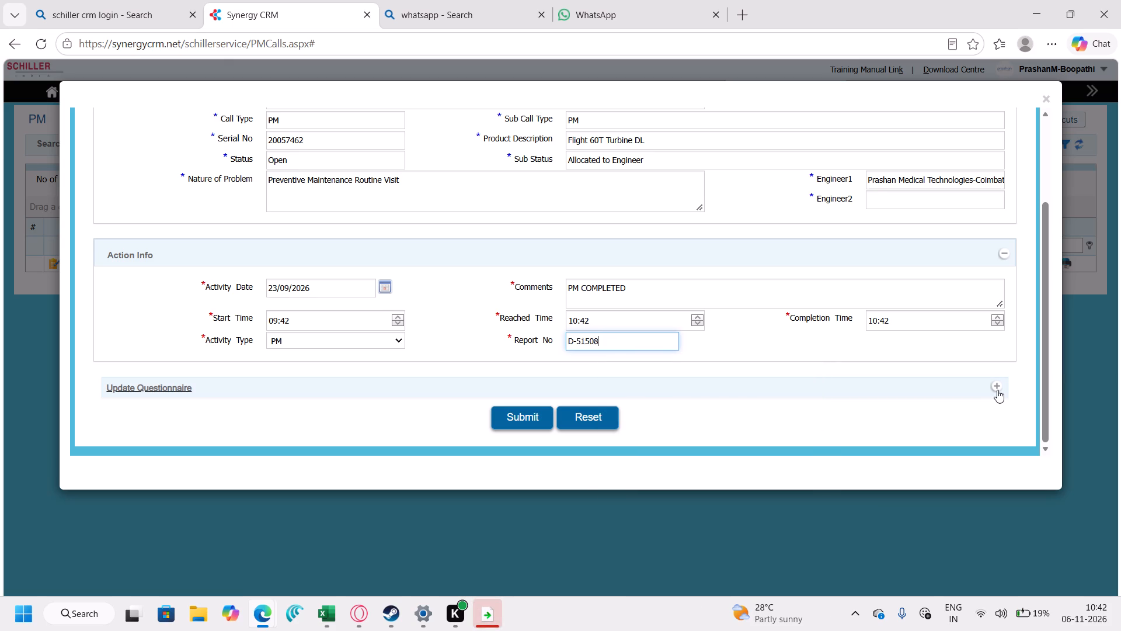
Answer the closure questionnaire: mains supply 230V, grounding 0, UPS NA, accessories and environment GOOD, unit working on battery Yes.
{"action": "left_click", "coordinate": [1001, 386]}
{"action": "scroll", "coordinate": [672, 338], "scroll_direction": "down", "scroll_amount": 4}
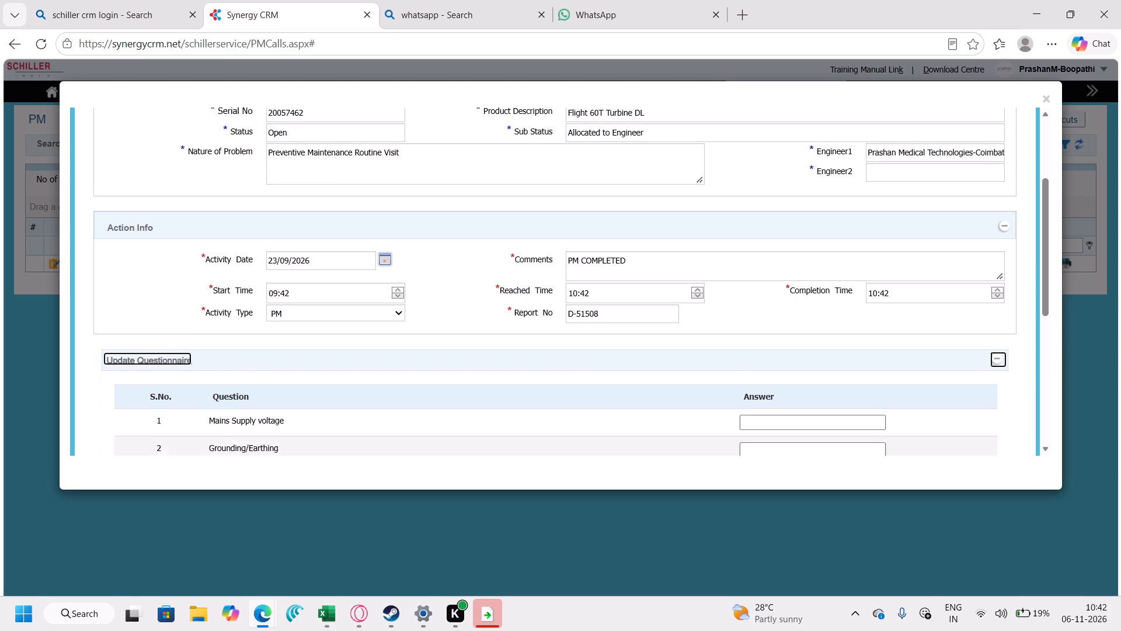
{"action": "left_click", "coordinate": [774, 164]}
{"action": "left_click", "coordinate": [804, 260]}
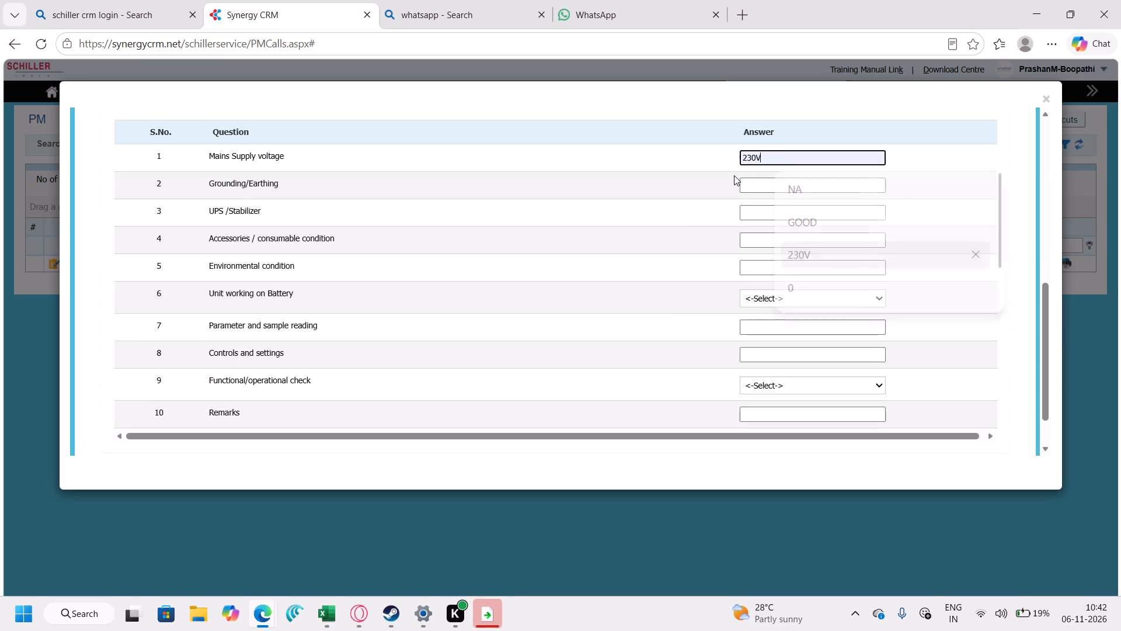
{"action": "left_click", "coordinate": [770, 182]}
{"action": "left_click", "coordinate": [797, 321]}
{"action": "left_click", "coordinate": [783, 217]}
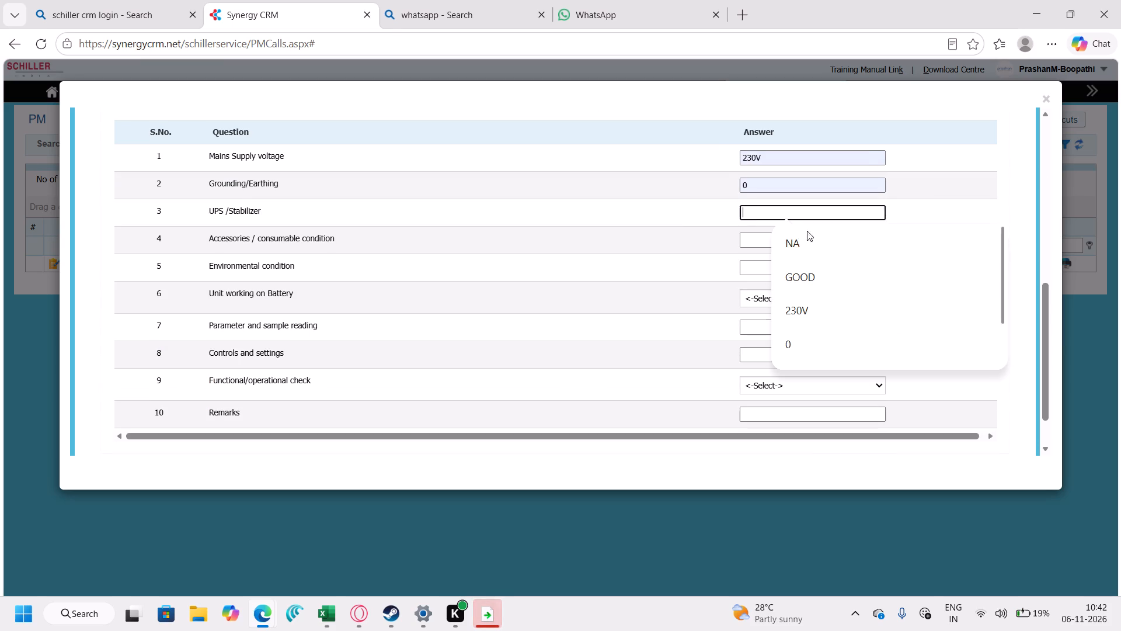
{"action": "left_click", "coordinate": [817, 242]}
{"action": "left_click", "coordinate": [799, 241]}
{"action": "left_click", "coordinate": [772, 240]}
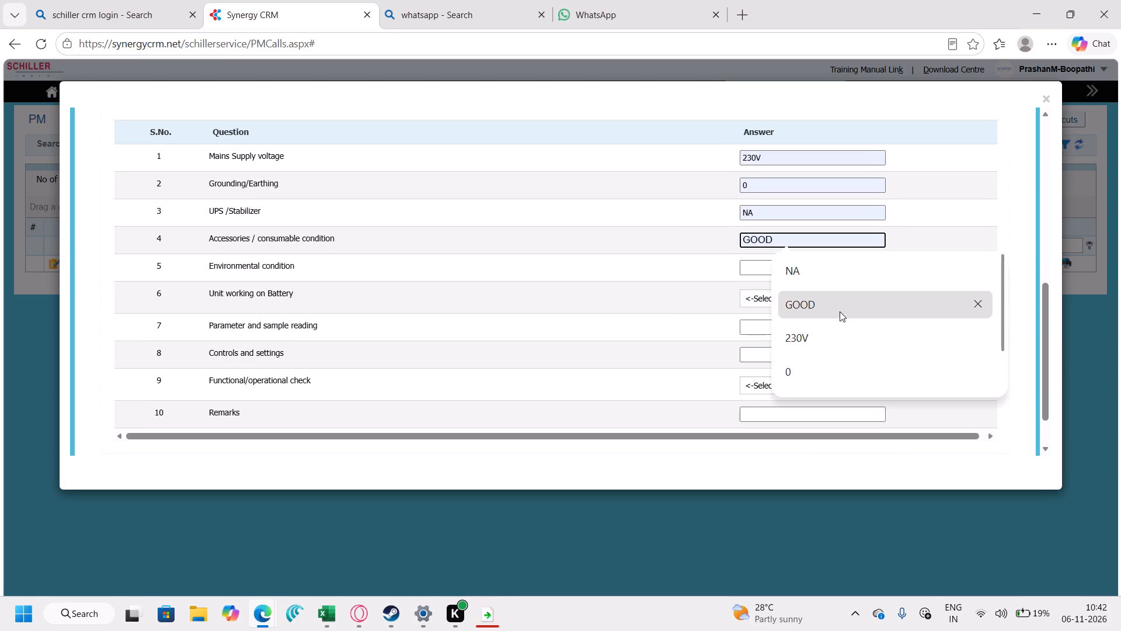
{"action": "left_click", "coordinate": [840, 311]}
{"action": "left_click", "coordinate": [778, 269]}
{"action": "left_click", "coordinate": [813, 337]}
{"action": "left_click", "coordinate": [789, 299]}
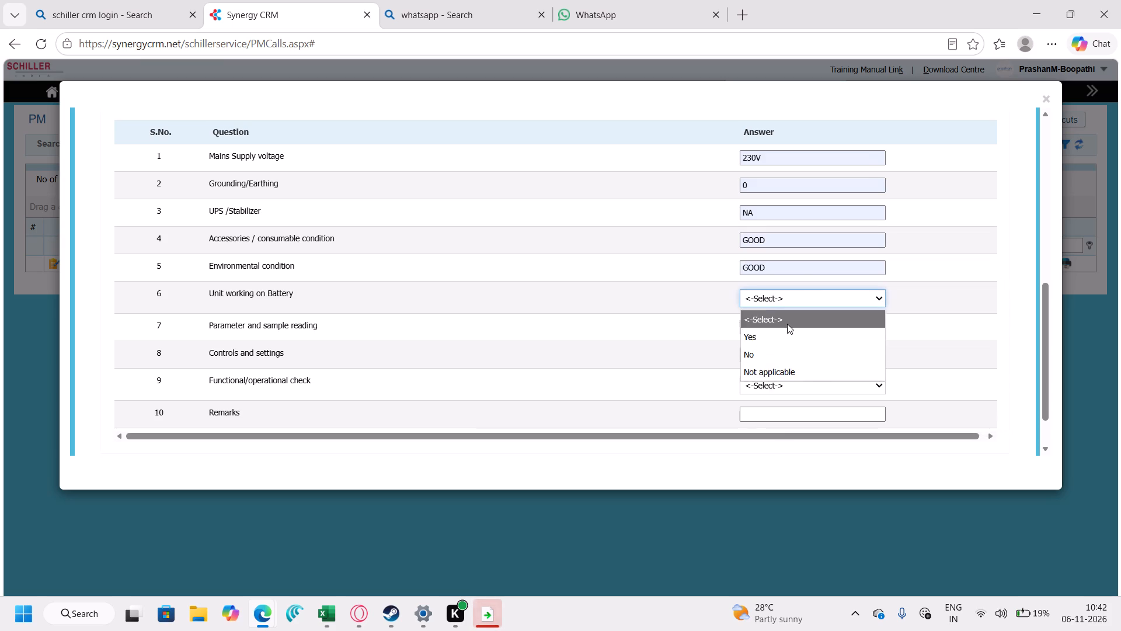
{"action": "left_click", "coordinate": [783, 334]}
Answer parameter reading NA, controls and settings YES, functional check OK and remarks CALL COMPLETED, and submit the closure.
{"action": "scroll", "coordinate": [778, 306], "scroll_direction": "down", "scroll_amount": 3}
{"action": "left_click", "coordinate": [777, 274]}
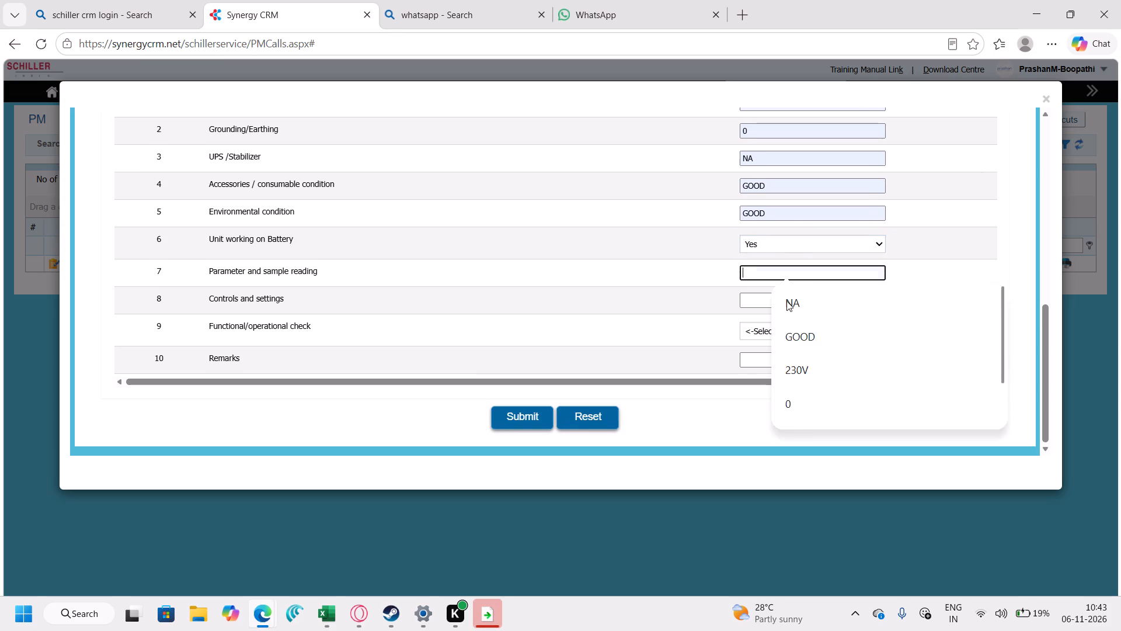
{"action": "left_click", "coordinate": [786, 301]}
{"action": "left_click", "coordinate": [775, 298]}
{"action": "scroll", "coordinate": [816, 375], "scroll_direction": "down", "scroll_amount": 4}
{"action": "left_click", "coordinate": [801, 404]}
{"action": "left_click", "coordinate": [786, 330]}
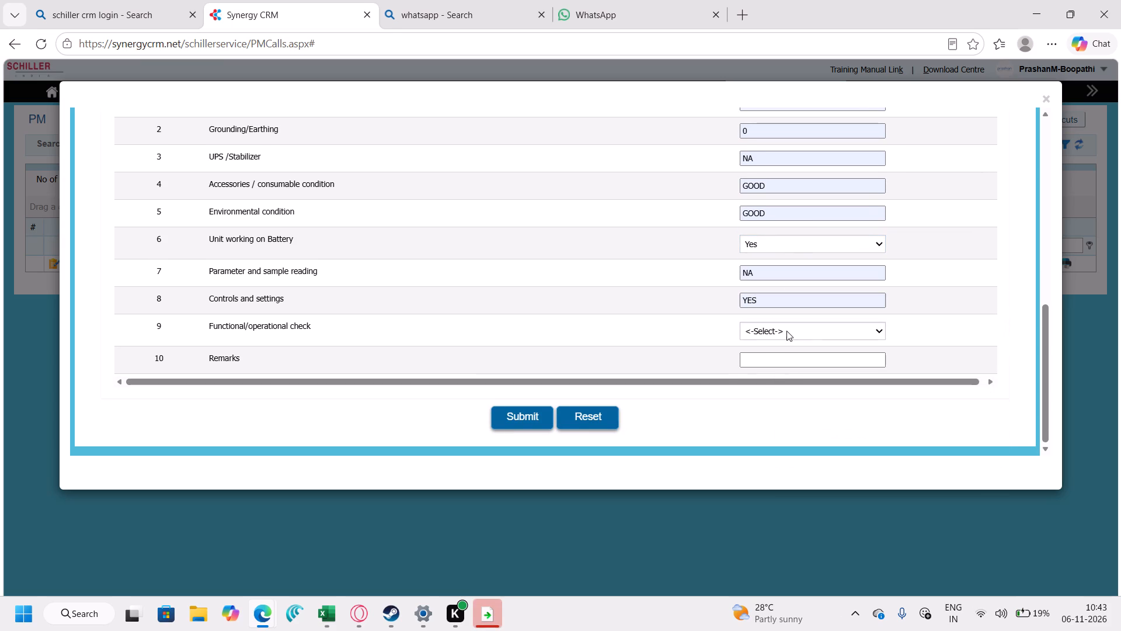
{"action": "left_click", "coordinate": [773, 365]}
{"action": "left_click", "coordinate": [777, 358]}
{"action": "scroll", "coordinate": [856, 449], "scroll_direction": "down", "scroll_amount": 5}
{"action": "left_click", "coordinate": [838, 490]}
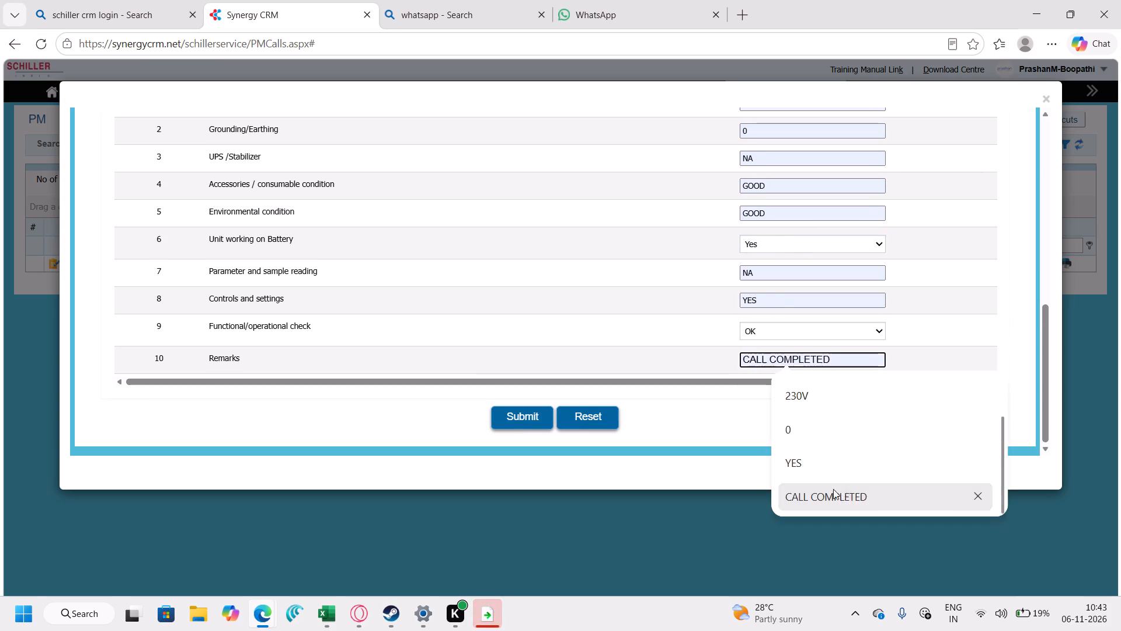
{"action": "left_click", "coordinate": [507, 421]}
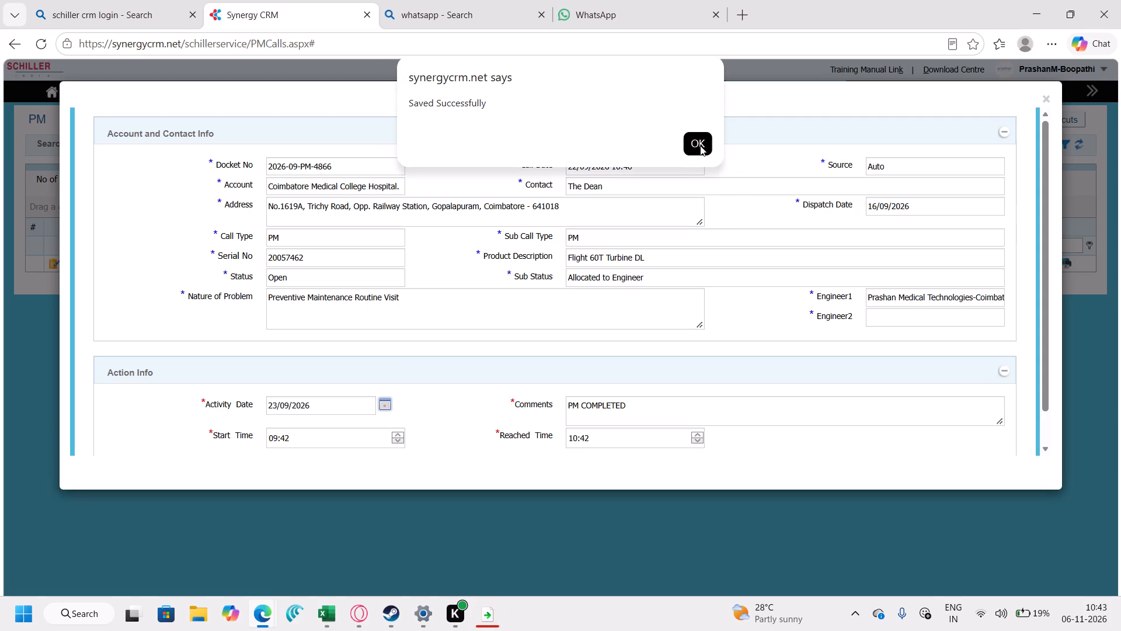
{"action": "left_click", "coordinate": [700, 145]}
Filter the PM call list by serial number 20057466.
{"action": "left_click", "coordinate": [437, 248]}
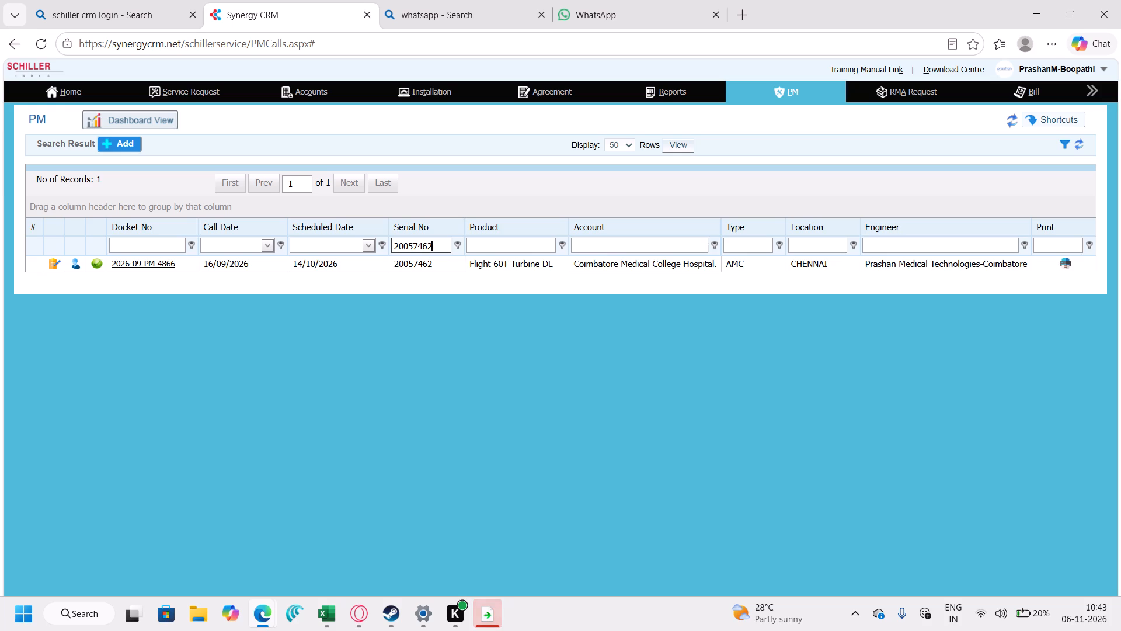
{"action": "key", "text": "BackSpace"}
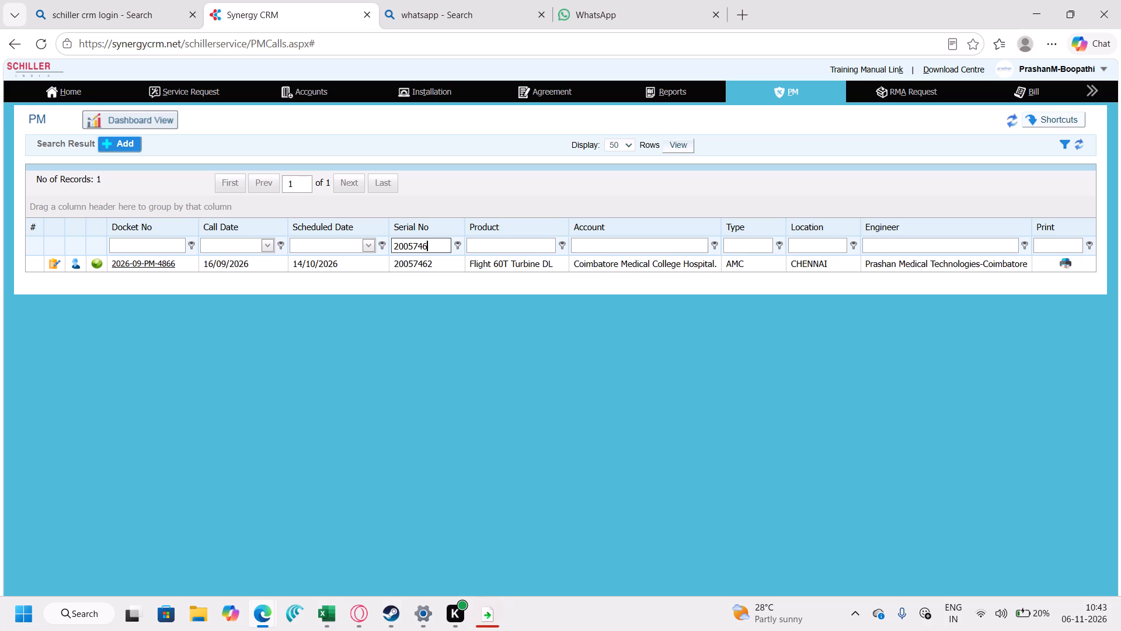
{"action": "key", "text": "6"}
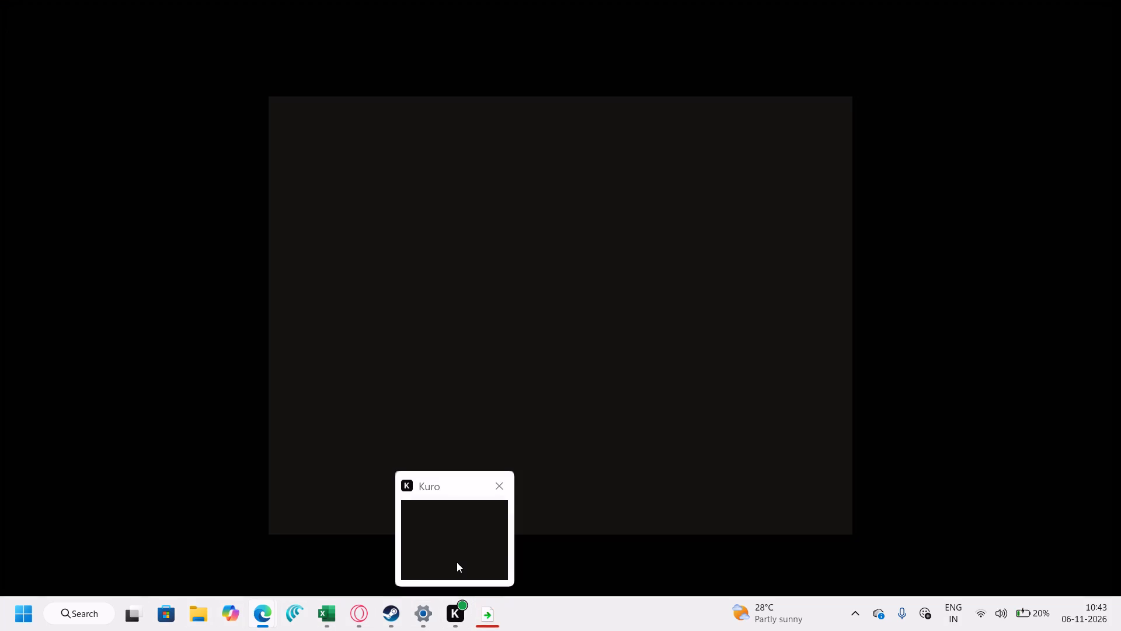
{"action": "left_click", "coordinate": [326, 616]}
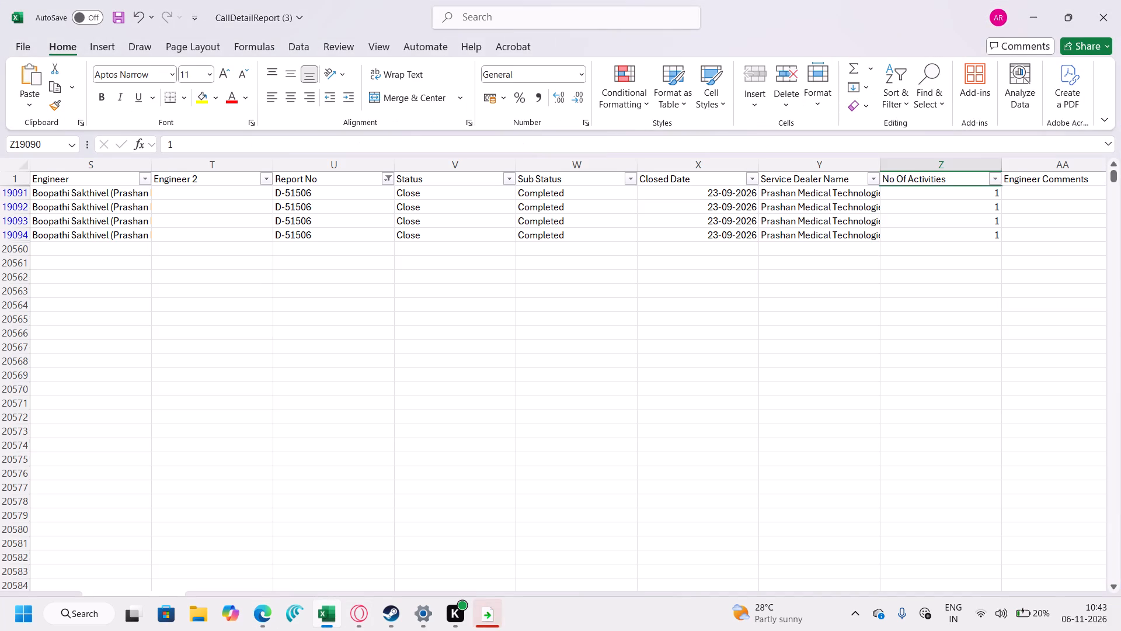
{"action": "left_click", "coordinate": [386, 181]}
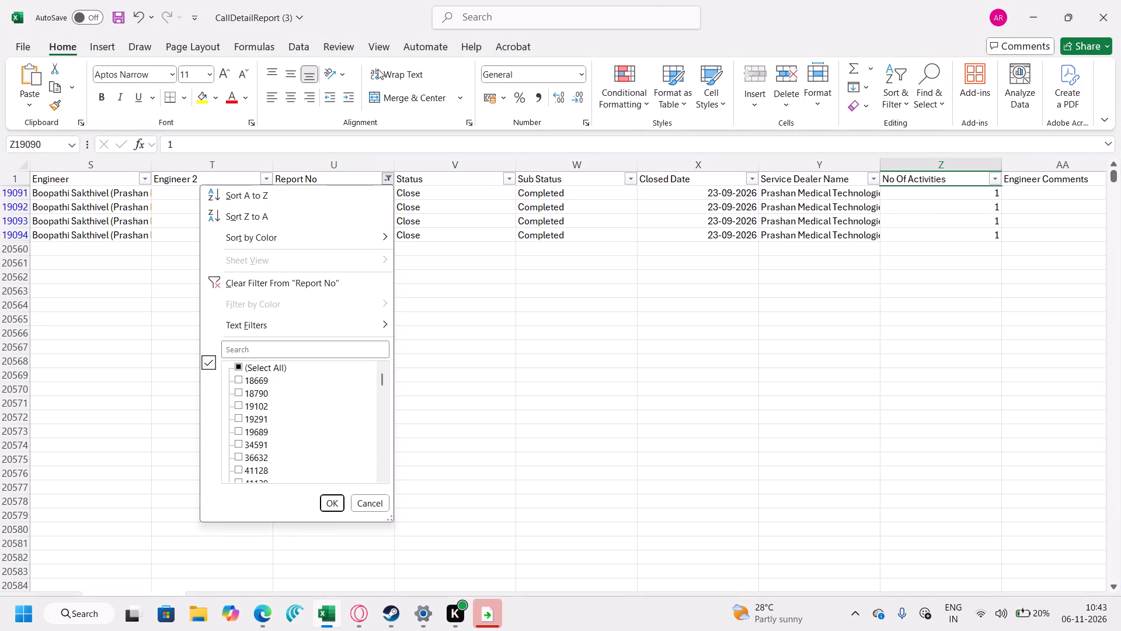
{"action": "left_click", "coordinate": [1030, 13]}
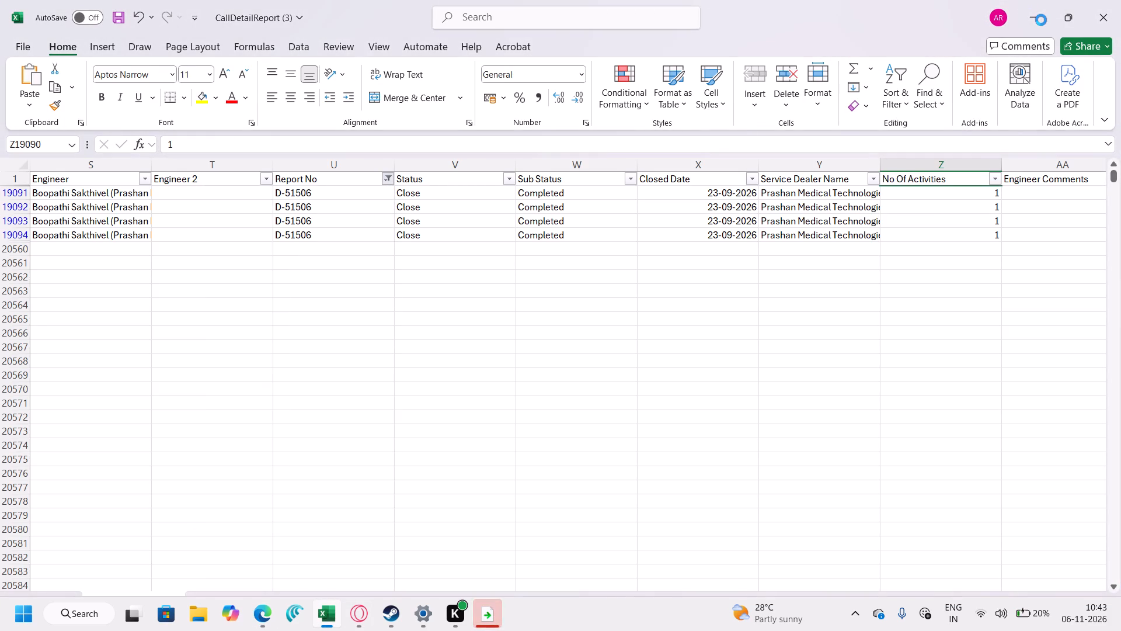
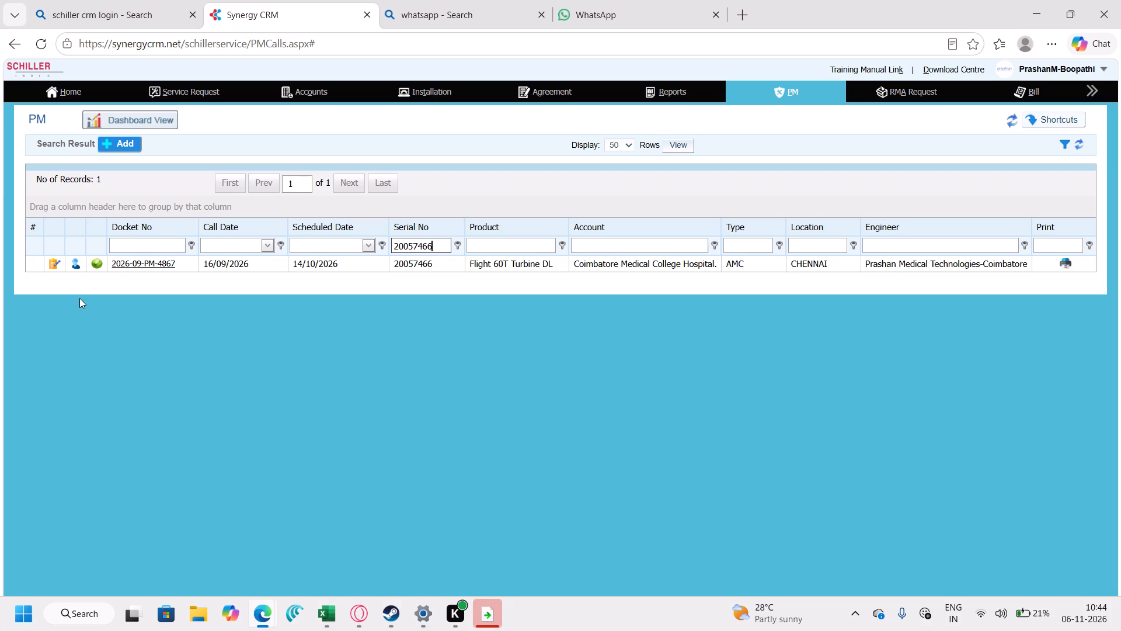
Edit PM call 2026-09-PM-4867: set the call date to 22/09/2026, enter AMC as the non-billing reason, and save.
{"action": "left_click", "coordinate": [159, 263]}
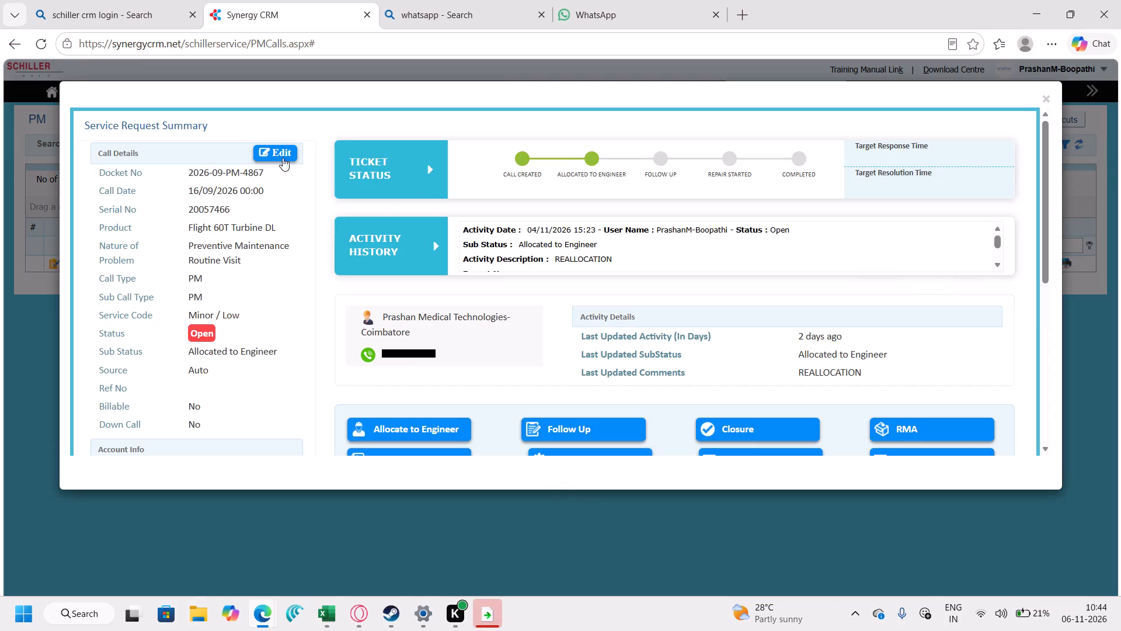
{"action": "left_click", "coordinate": [278, 147]}
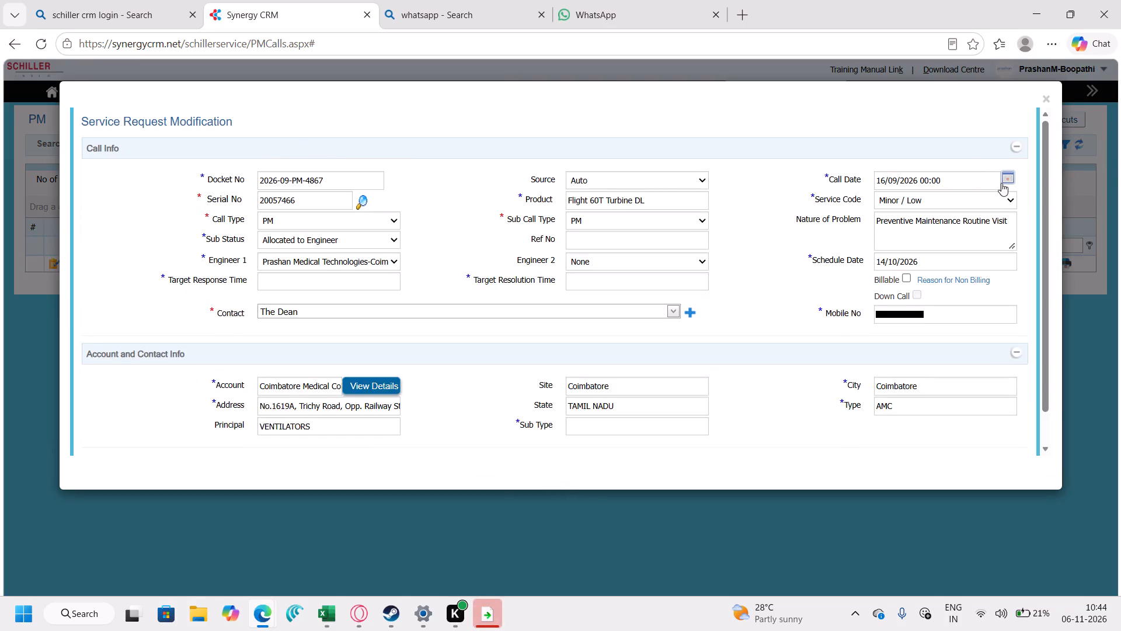
{"action": "left_click", "coordinate": [1009, 179]}
{"action": "left_click", "coordinate": [906, 273]}
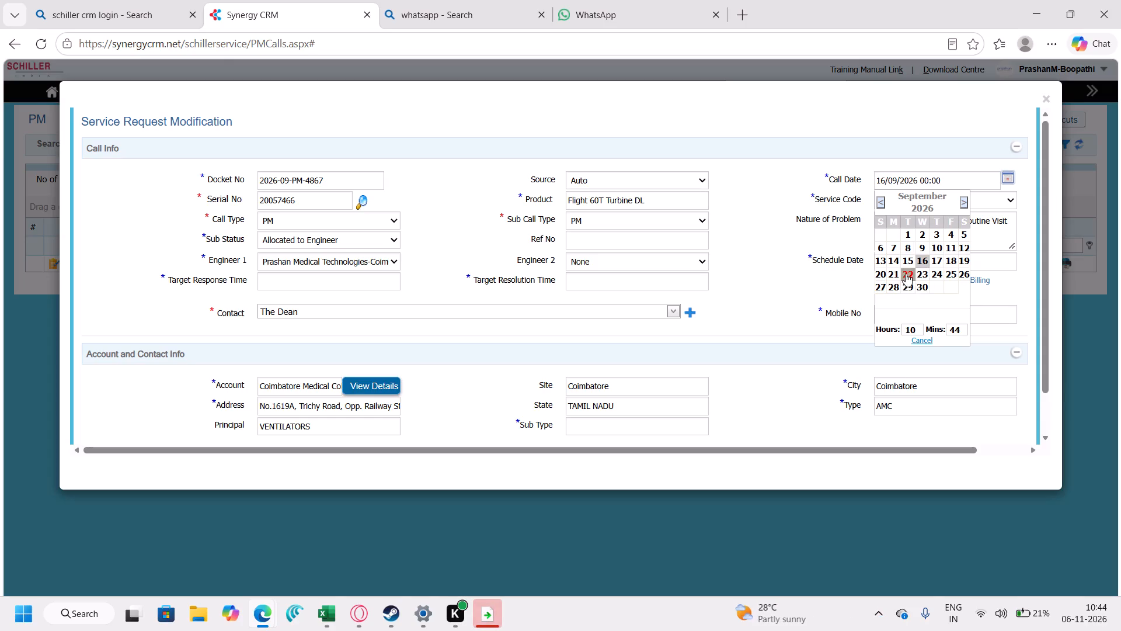
{"action": "left_click", "coordinate": [941, 280]}
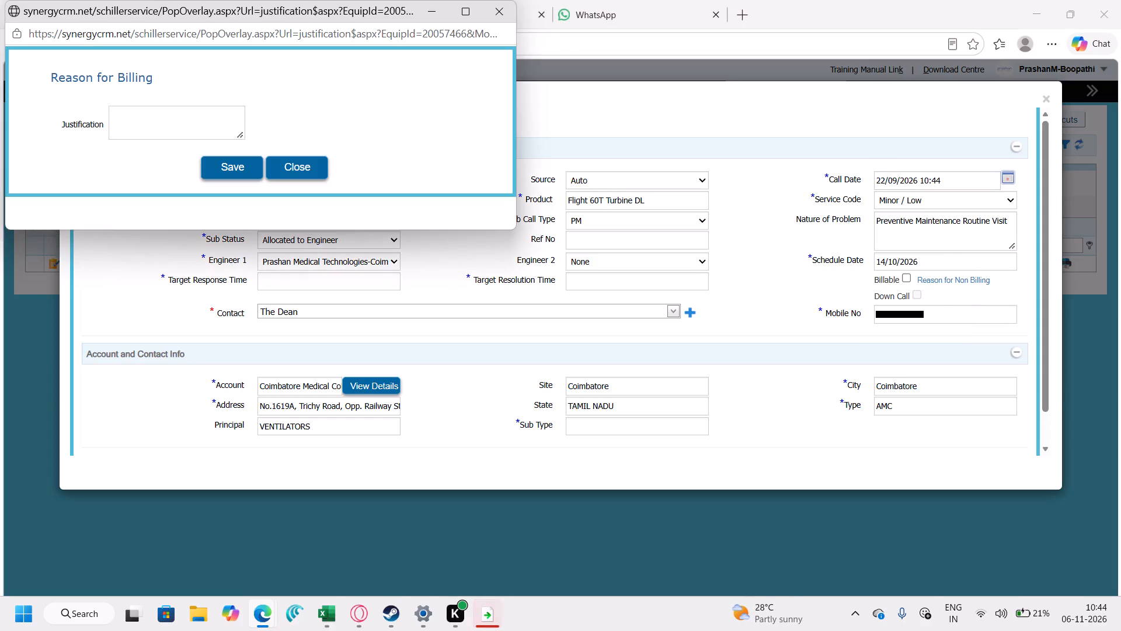
{"action": "left_click", "coordinate": [144, 119]}
{"action": "type", "text": "AMC"}
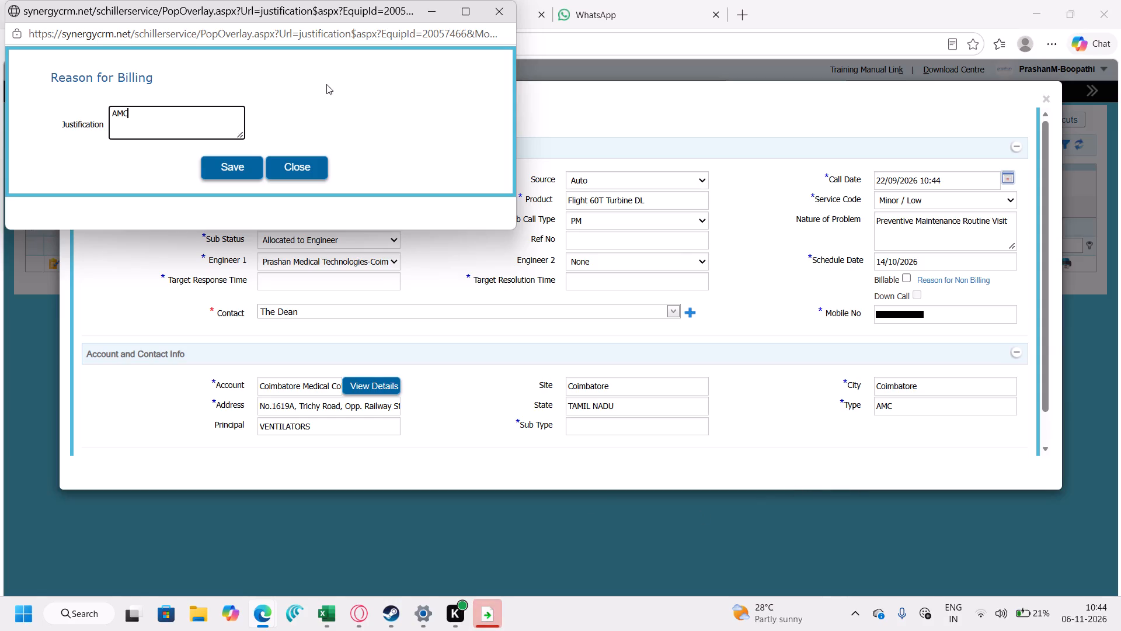
{"action": "left_click", "coordinate": [245, 160]}
{"action": "scroll", "coordinate": [573, 398], "scroll_direction": "down", "scroll_amount": 4}
{"action": "left_click", "coordinate": [564, 438]}
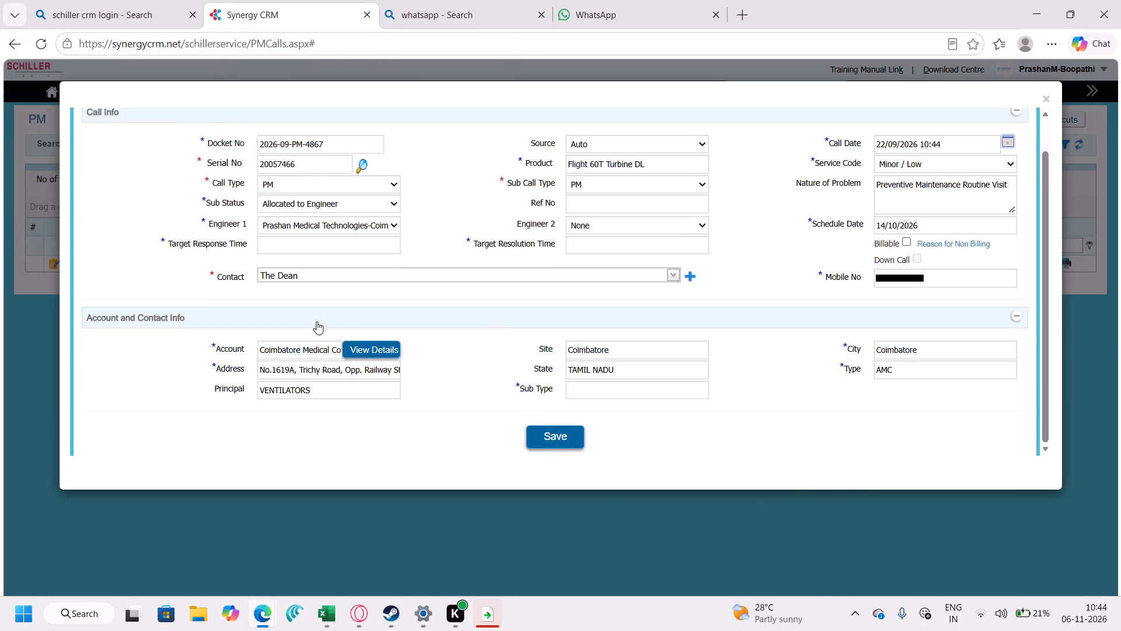
{"action": "left_click", "coordinate": [690, 134]}
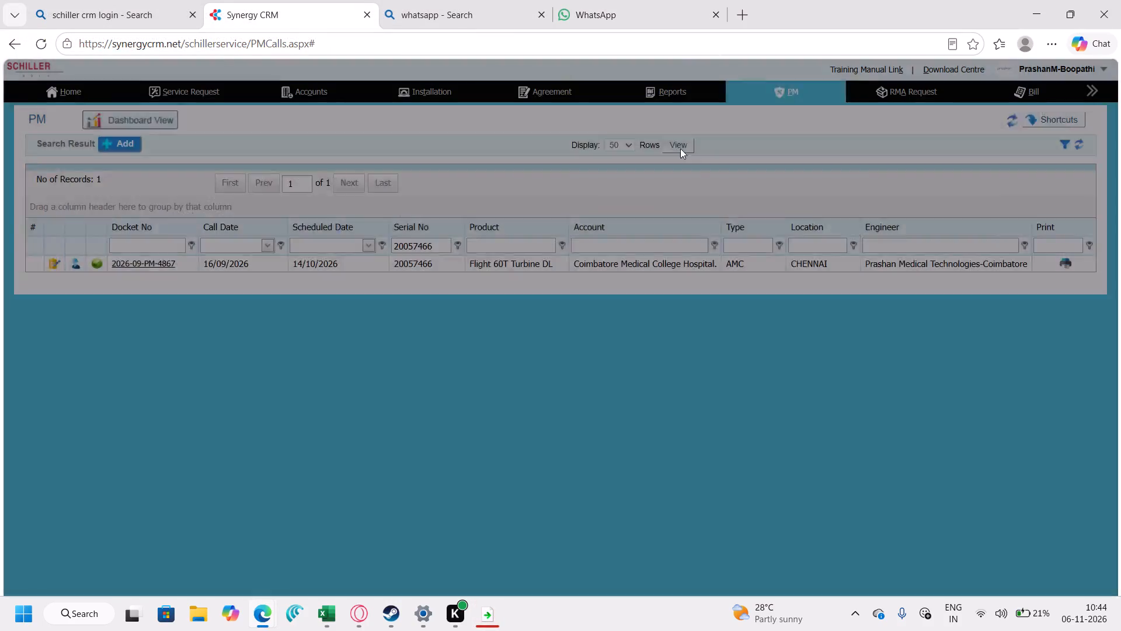
Attach the report photo "WhatsApp Image 2026-11-06 at 10.39.57 AM" to call 2026-09-PM-4867 and submit it.
{"action": "left_click", "coordinate": [162, 262]}
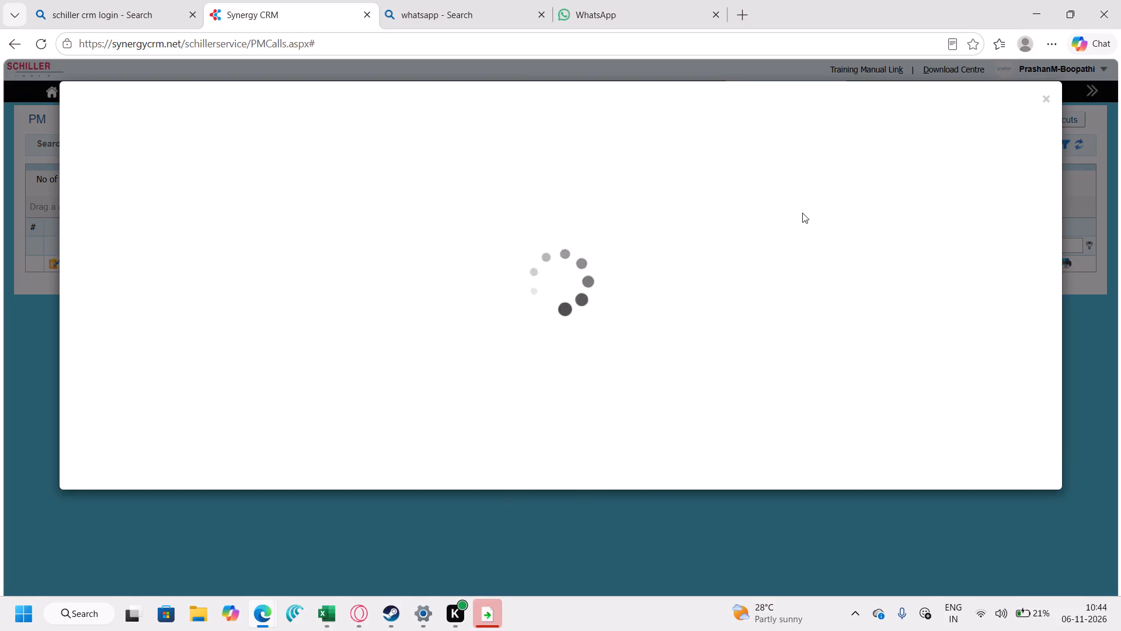
{"action": "scroll", "coordinate": [662, 317], "scroll_direction": "down", "scroll_amount": 3}
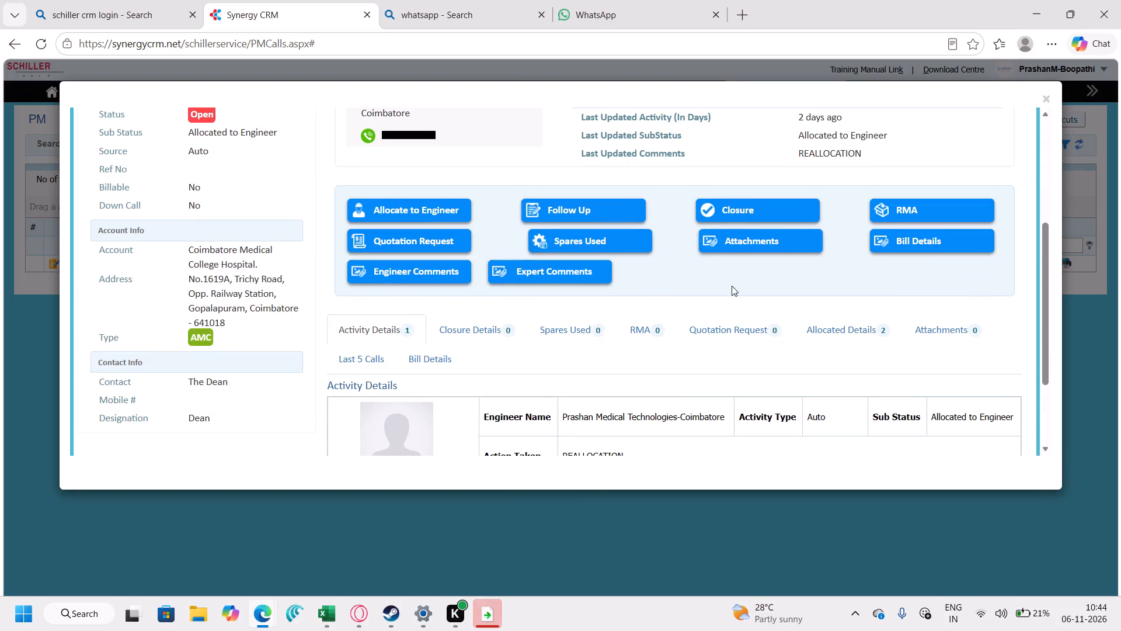
{"action": "left_click", "coordinate": [773, 239]}
{"action": "left_click", "coordinate": [323, 243]}
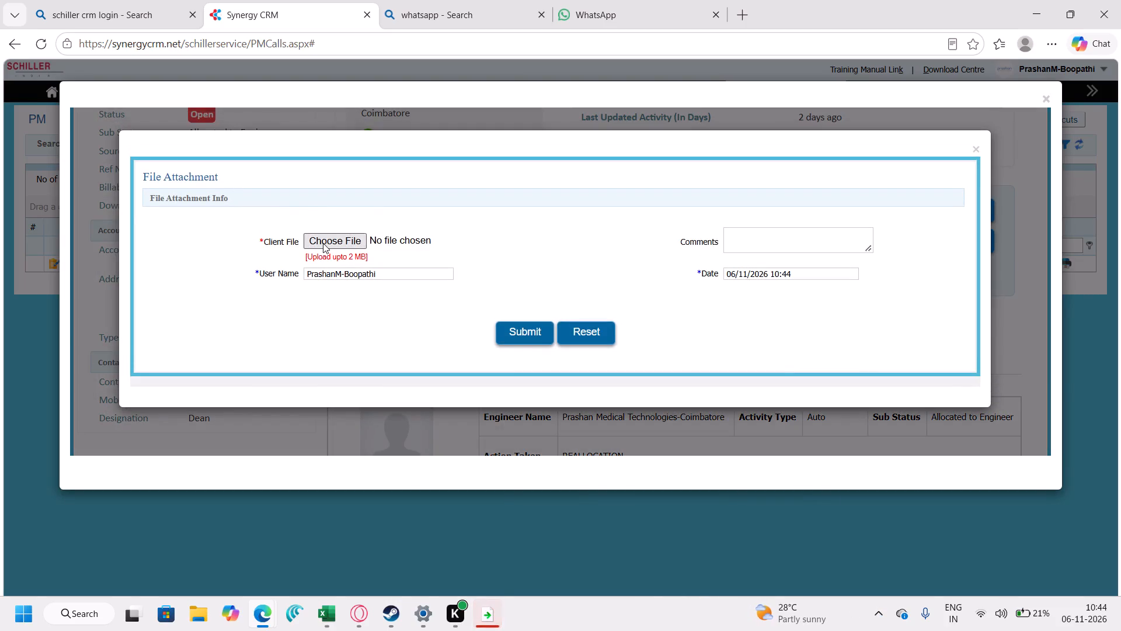
{"action": "left_click", "coordinate": [160, 152]}
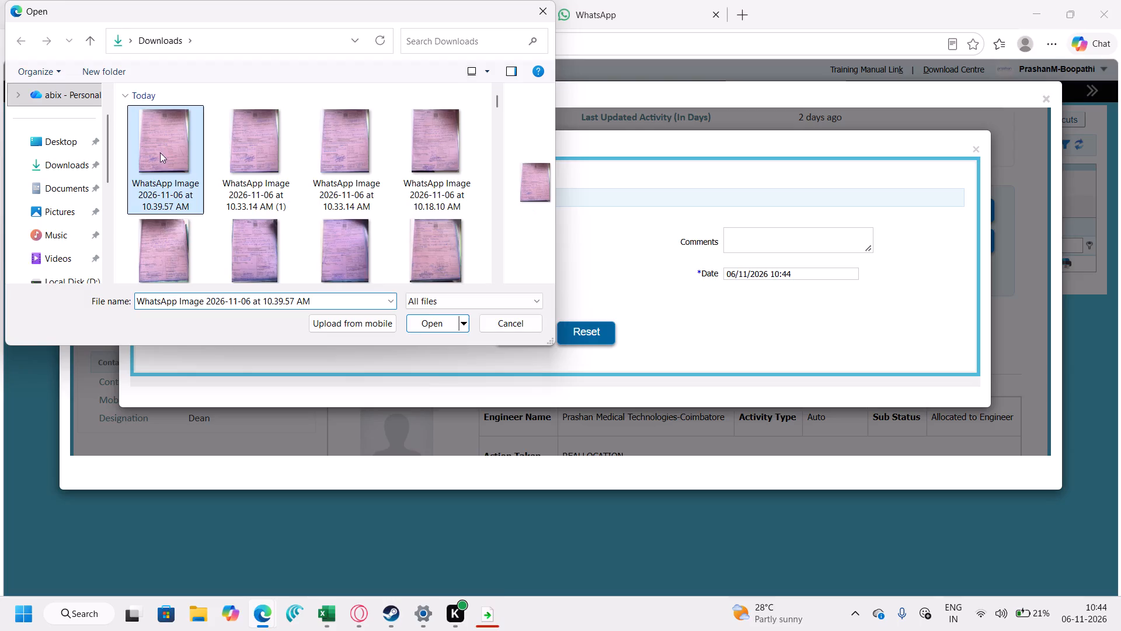
{"action": "left_click", "coordinate": [430, 328]}
{"action": "left_click", "coordinate": [524, 334]}
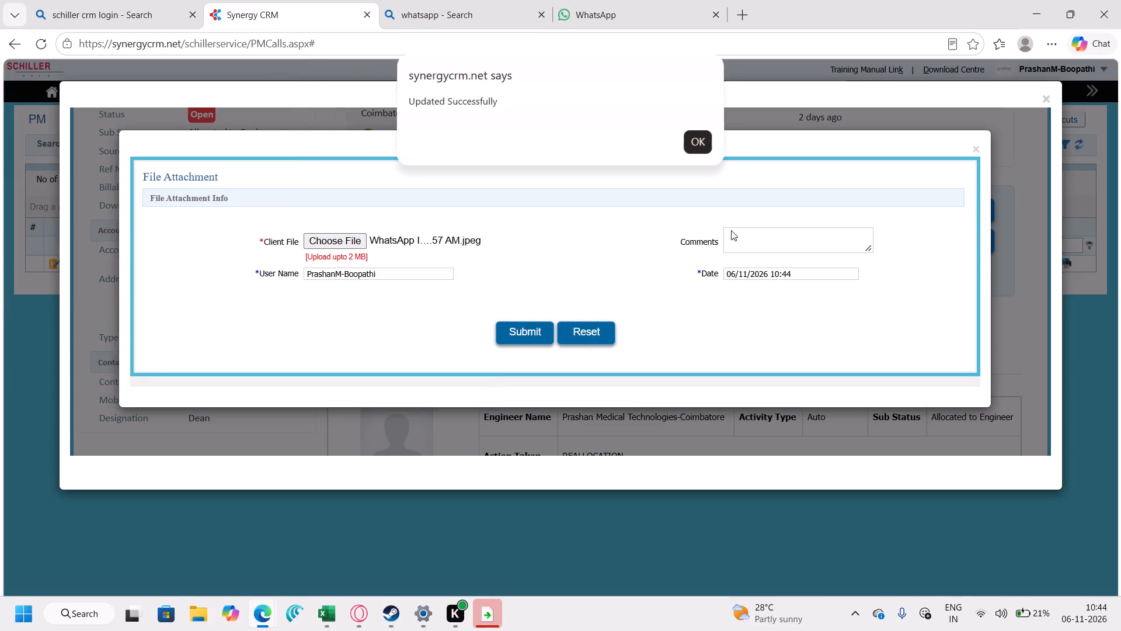
{"action": "left_click", "coordinate": [694, 149]}
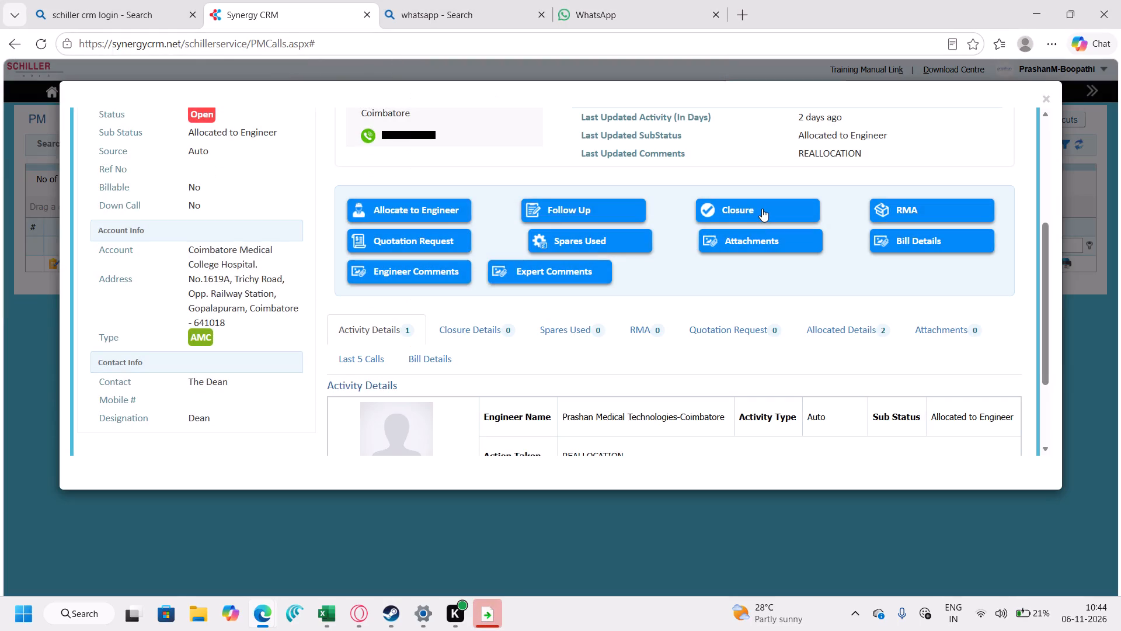
Start the call's closure with activity date 23/09/2026, activity type PM, comment PM COMPLETED and report number D-51508.
{"action": "left_click", "coordinate": [762, 209]}
{"action": "scroll", "coordinate": [504, 341], "scroll_direction": "down", "scroll_amount": 2}
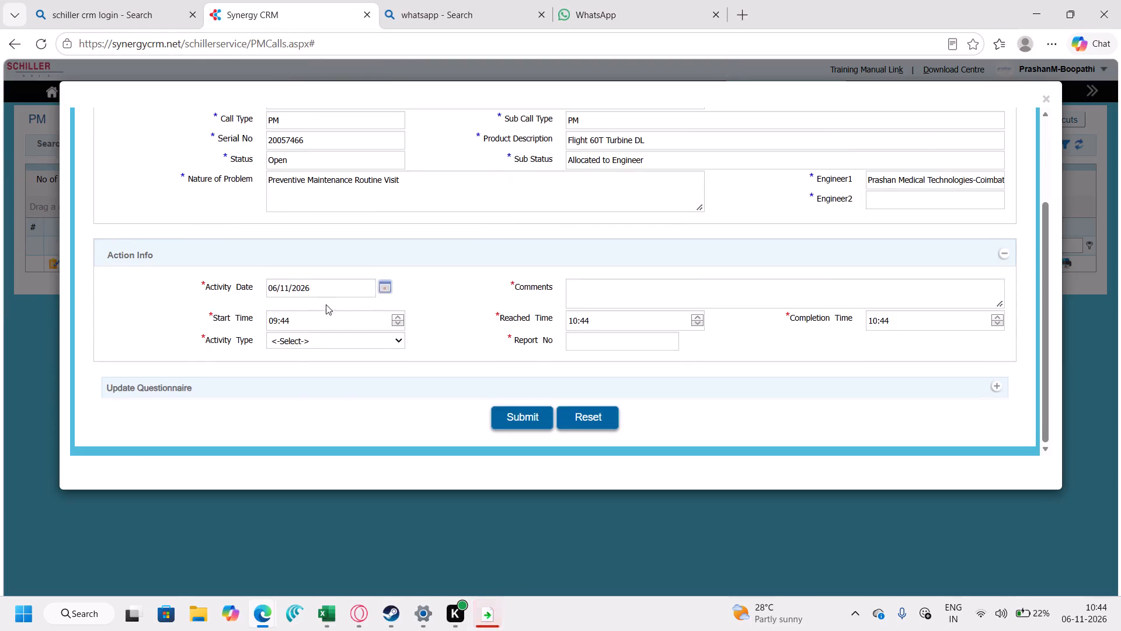
{"action": "left_click", "coordinate": [387, 285]}
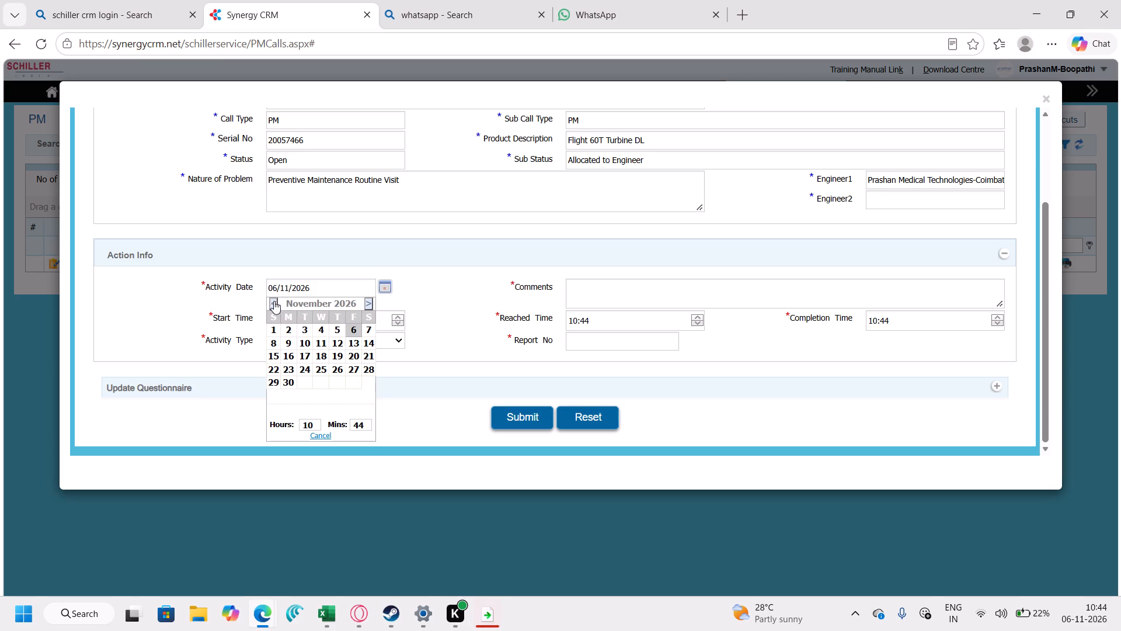
{"action": "left_click", "coordinate": [274, 301]}
{"action": "left_click", "coordinate": [274, 301]}
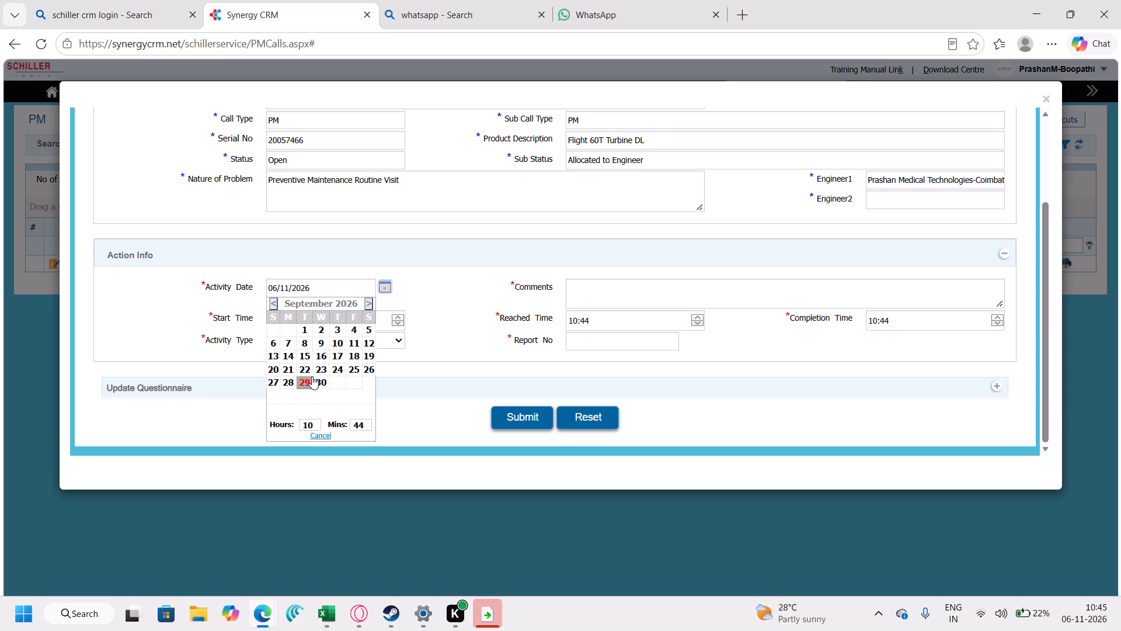
{"action": "left_click", "coordinate": [325, 370]}
{"action": "left_click", "coordinate": [350, 342]}
{"action": "left_click", "coordinate": [312, 448]}
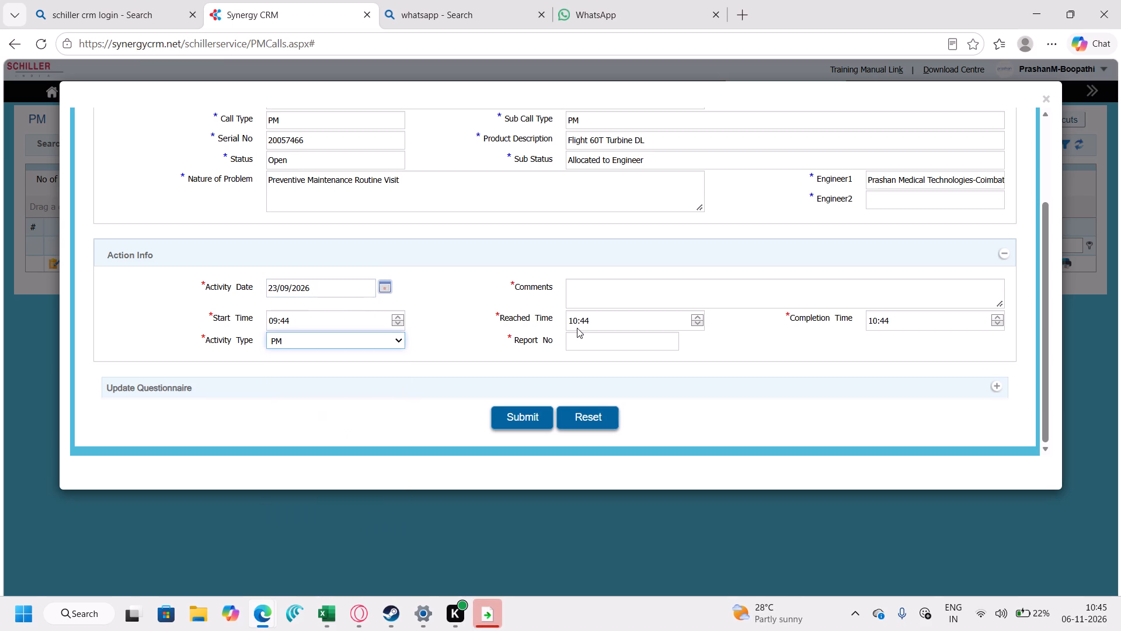
{"action": "left_click", "coordinate": [603, 298]}
{"action": "type", "text": "PM COMPLETED"}
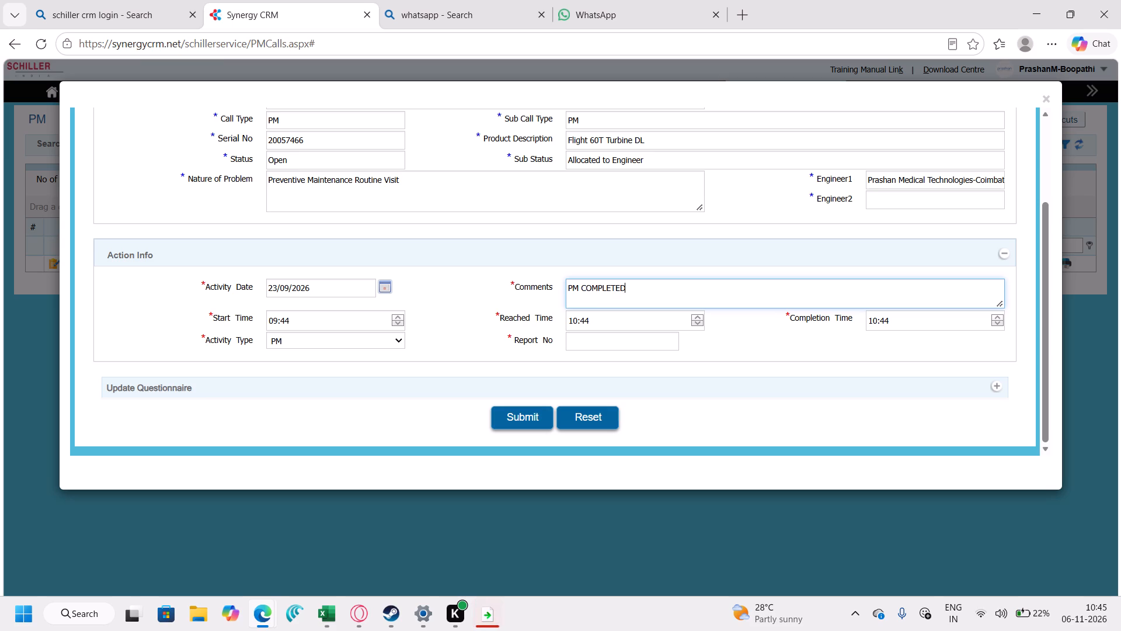
{"action": "left_click", "coordinate": [593, 343]}
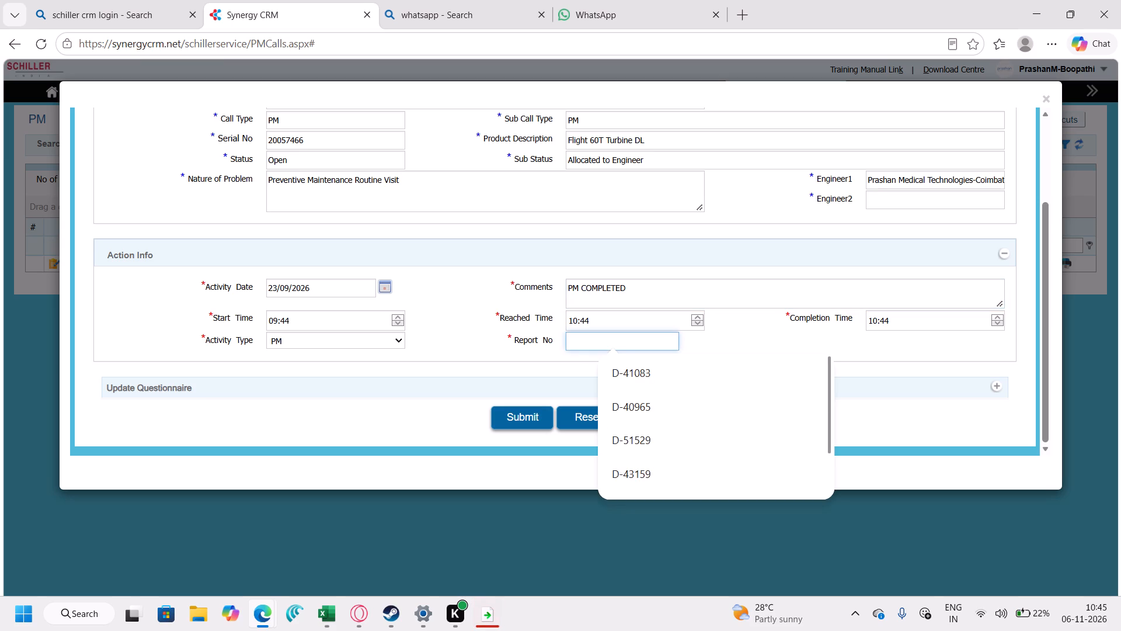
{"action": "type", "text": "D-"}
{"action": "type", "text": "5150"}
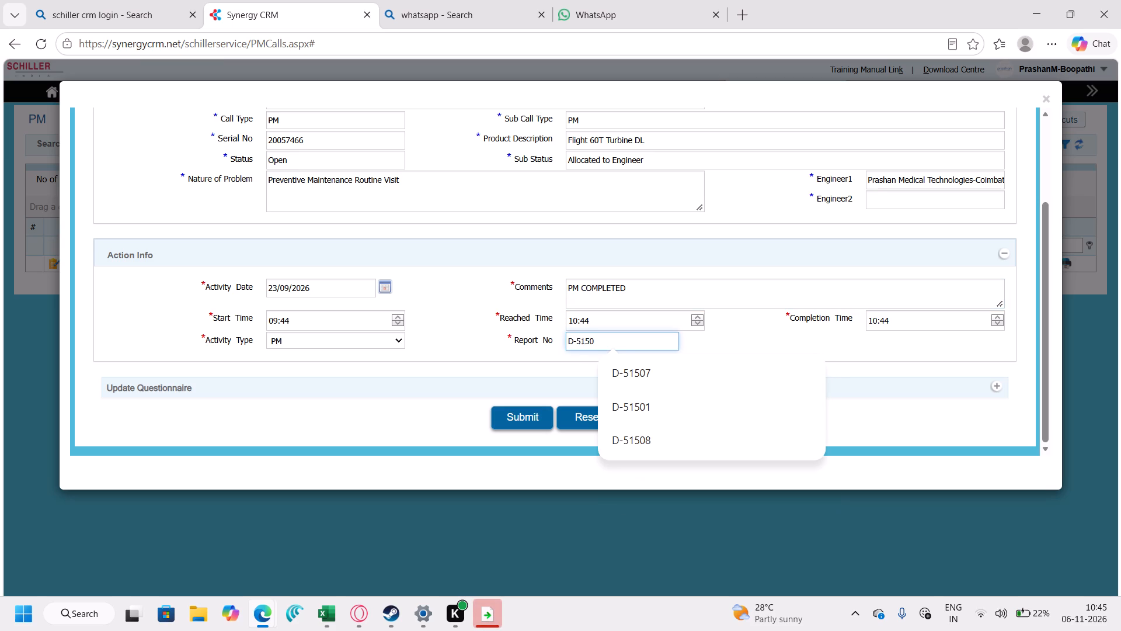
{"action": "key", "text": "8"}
Answer the closure questionnaire: mains supply 230V, grounding 0, UPS NA, accessories and environment GOOD, unit working on battery Yes.
{"action": "scroll", "coordinate": [784, 324], "scroll_direction": "down", "scroll_amount": 2}
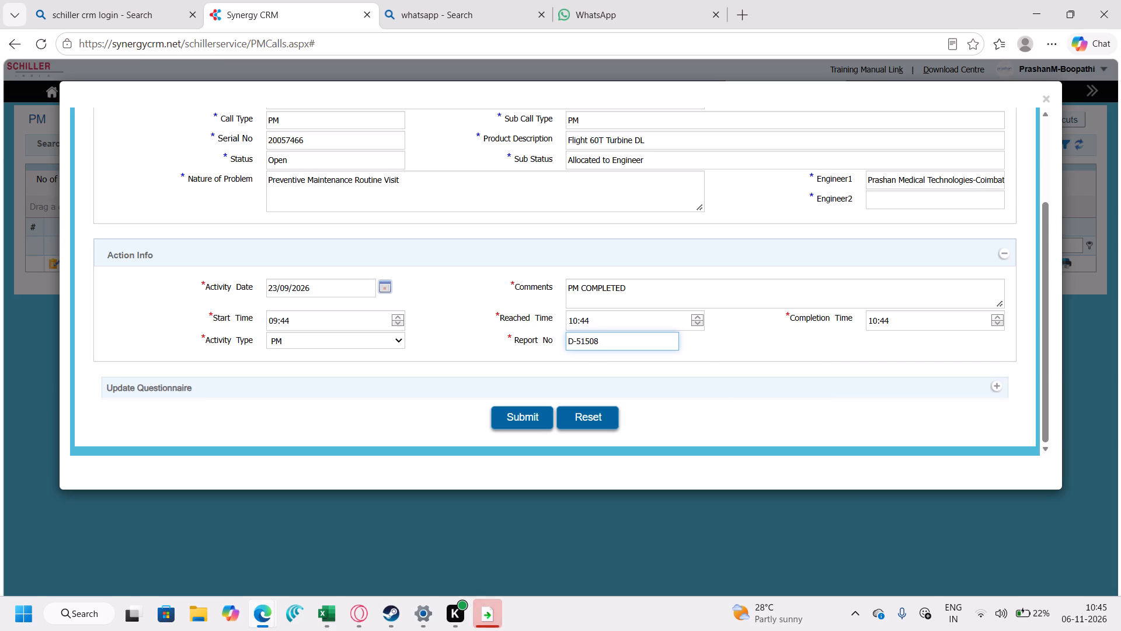
{"action": "left_click", "coordinate": [998, 384]}
{"action": "scroll", "coordinate": [847, 324], "scroll_direction": "down", "scroll_amount": 3}
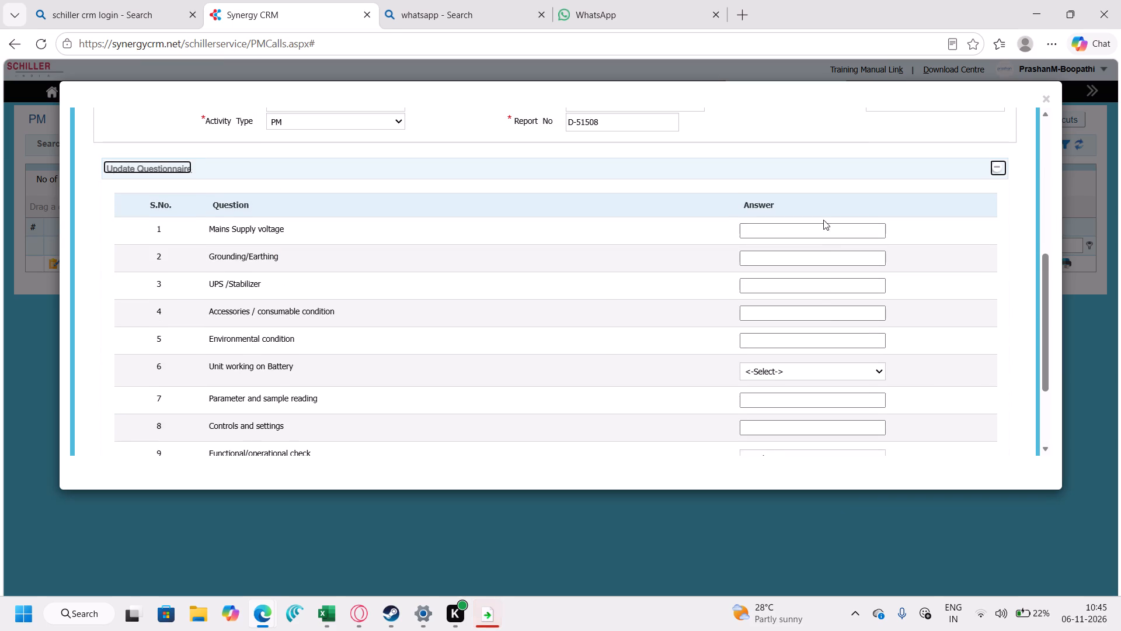
{"action": "scroll", "coordinate": [823, 220], "scroll_direction": "down", "scroll_amount": 1}
{"action": "left_click", "coordinate": [834, 154]}
{"action": "left_click", "coordinate": [835, 247]}
{"action": "left_click", "coordinate": [815, 188]}
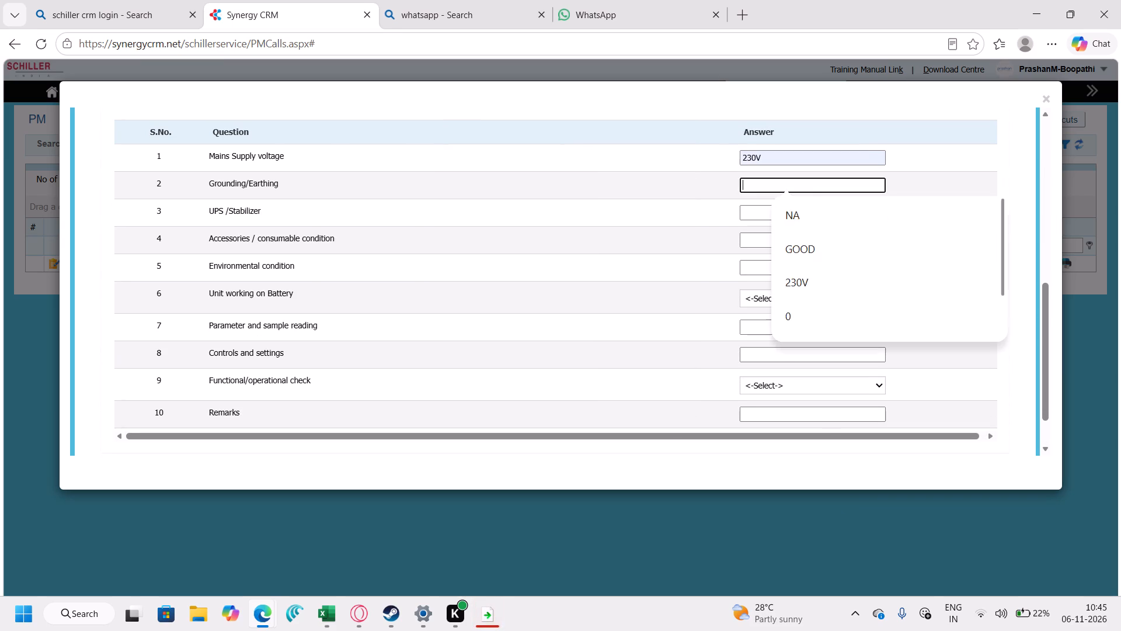
{"action": "left_click", "coordinate": [814, 315]}
{"action": "left_click", "coordinate": [794, 221]}
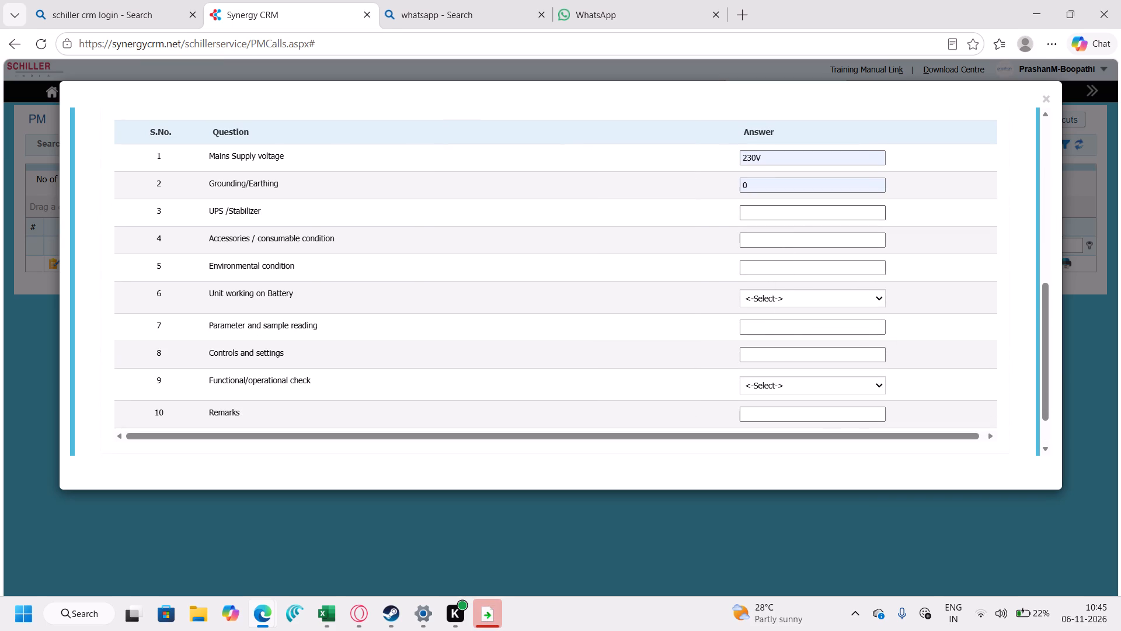
{"action": "left_click", "coordinate": [794, 217]}
{"action": "left_click", "coordinate": [800, 237]}
{"action": "left_click", "coordinate": [786, 240]}
{"action": "left_click", "coordinate": [808, 308]}
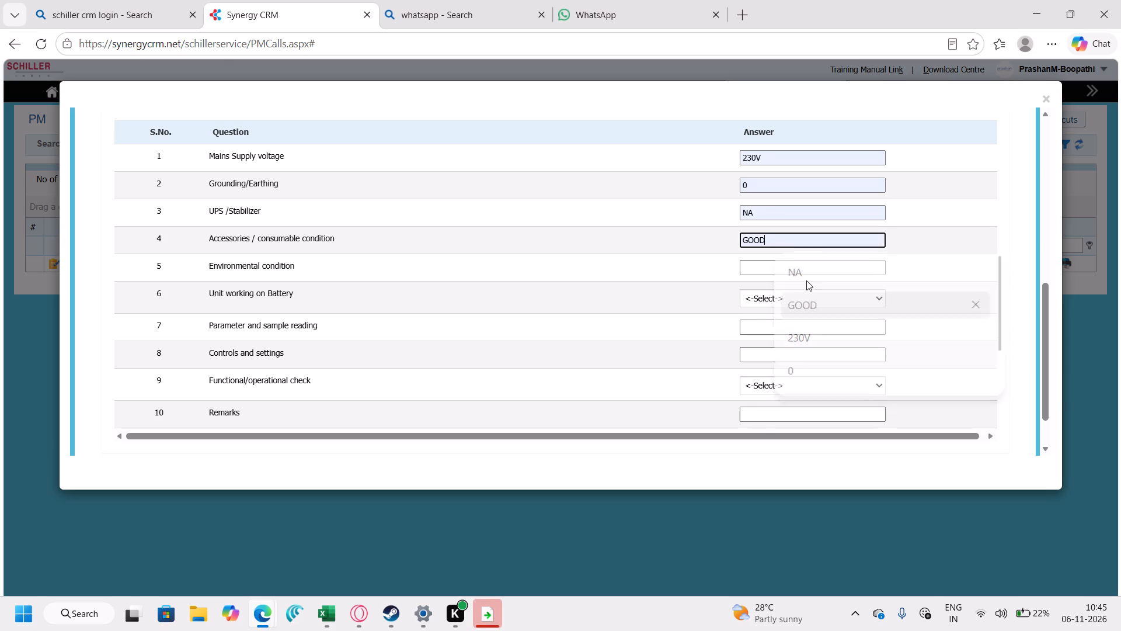
{"action": "left_click", "coordinate": [805, 271]}
{"action": "left_click", "coordinate": [838, 339]}
{"action": "left_click", "coordinate": [822, 298]}
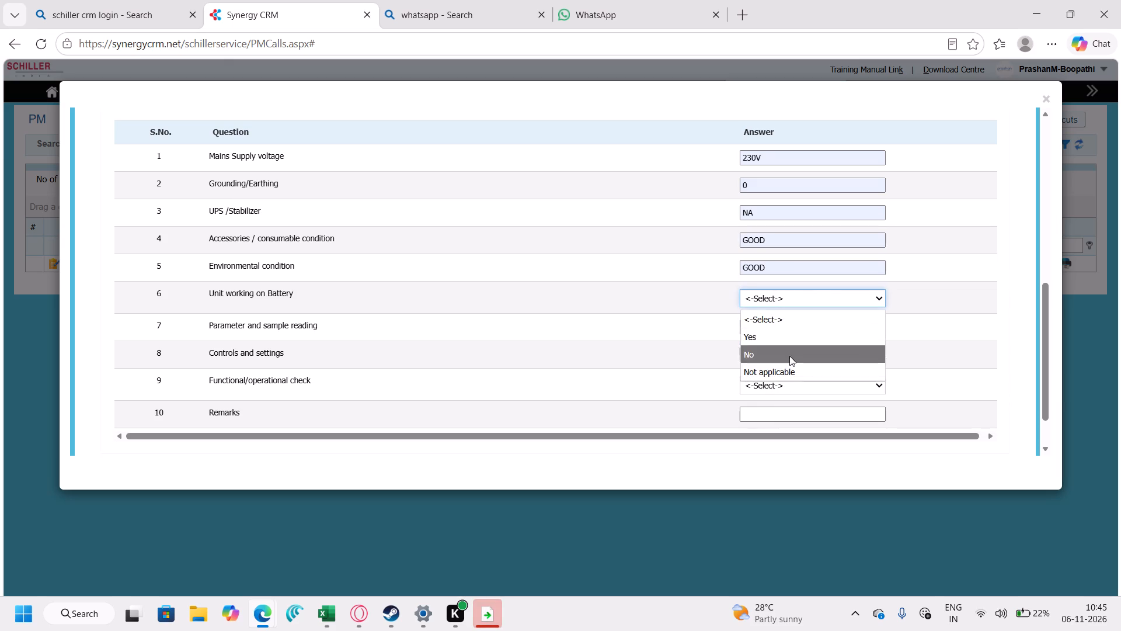
{"action": "left_click", "coordinate": [788, 337]}
Answer parameter reading NA, controls and settings YES, functional check OK and remarks CALL COMPLETED, and submit the closure.
{"action": "scroll", "coordinate": [763, 265], "scroll_direction": "down", "scroll_amount": 3}
{"action": "left_click", "coordinate": [760, 274]}
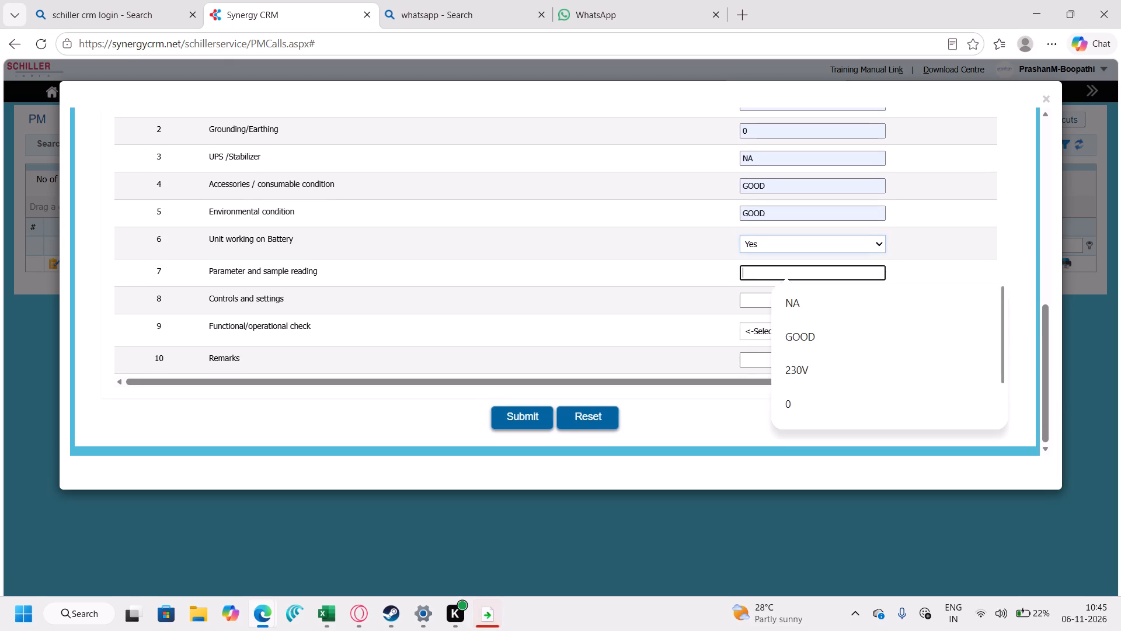
{"action": "left_click", "coordinate": [795, 298]}
{"action": "left_click", "coordinate": [796, 299]}
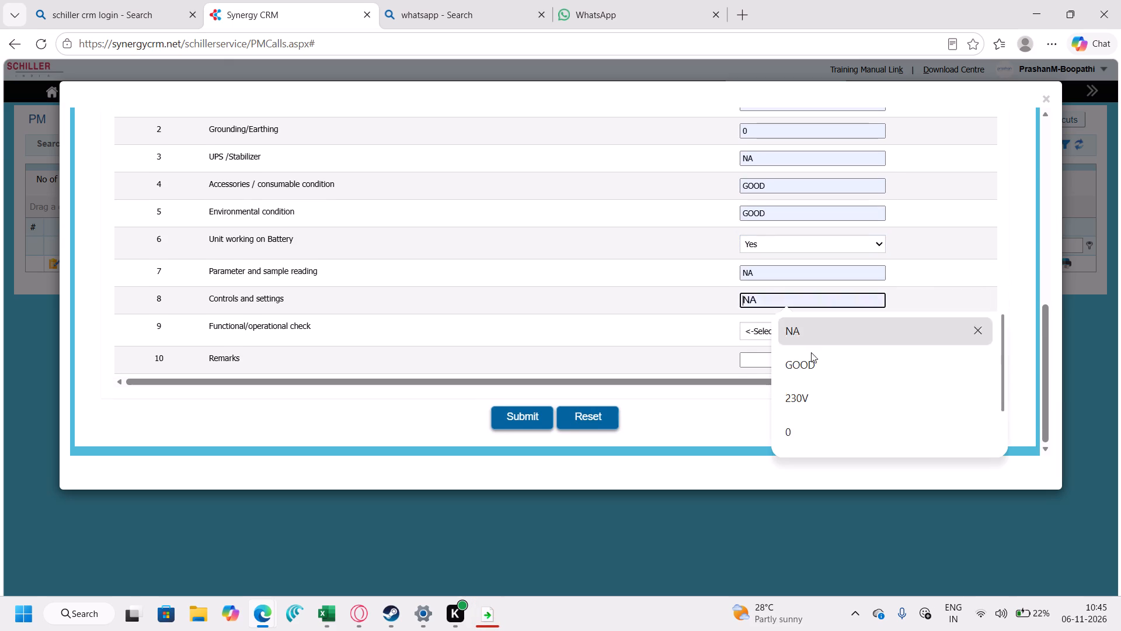
{"action": "scroll", "coordinate": [811, 356], "scroll_direction": "down", "scroll_amount": 4}
{"action": "left_click", "coordinate": [806, 398]}
{"action": "left_click", "coordinate": [797, 327]}
{"action": "left_click", "coordinate": [799, 364]}
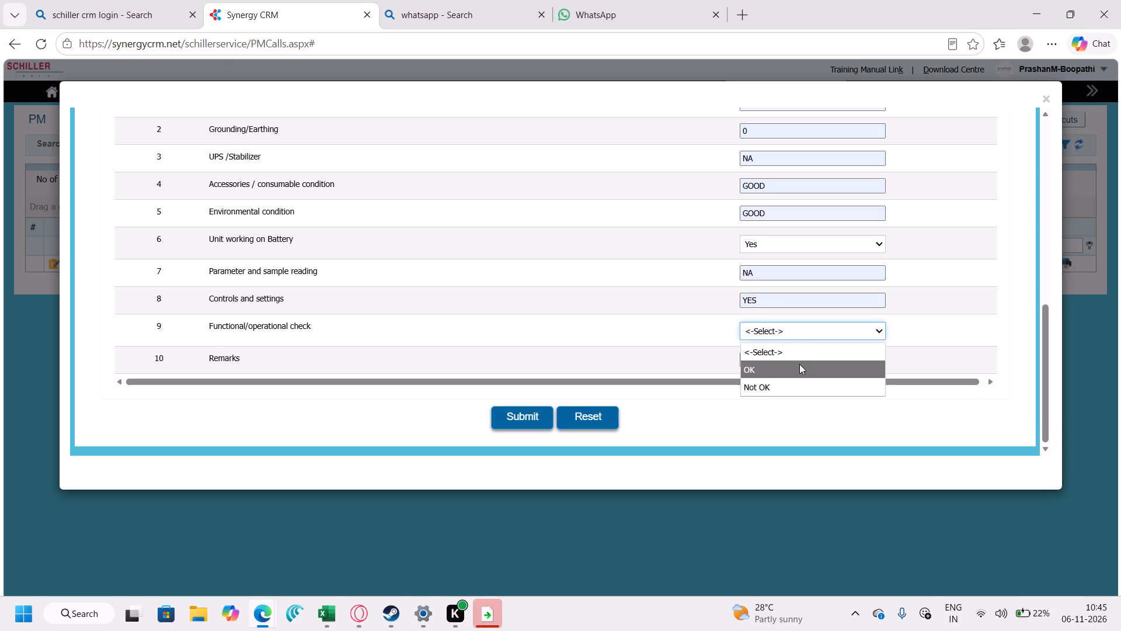
{"action": "left_click", "coordinate": [799, 345]}
{"action": "left_click", "coordinate": [794, 358]}
{"action": "scroll", "coordinate": [795, 410], "scroll_direction": "down", "scroll_amount": 3}
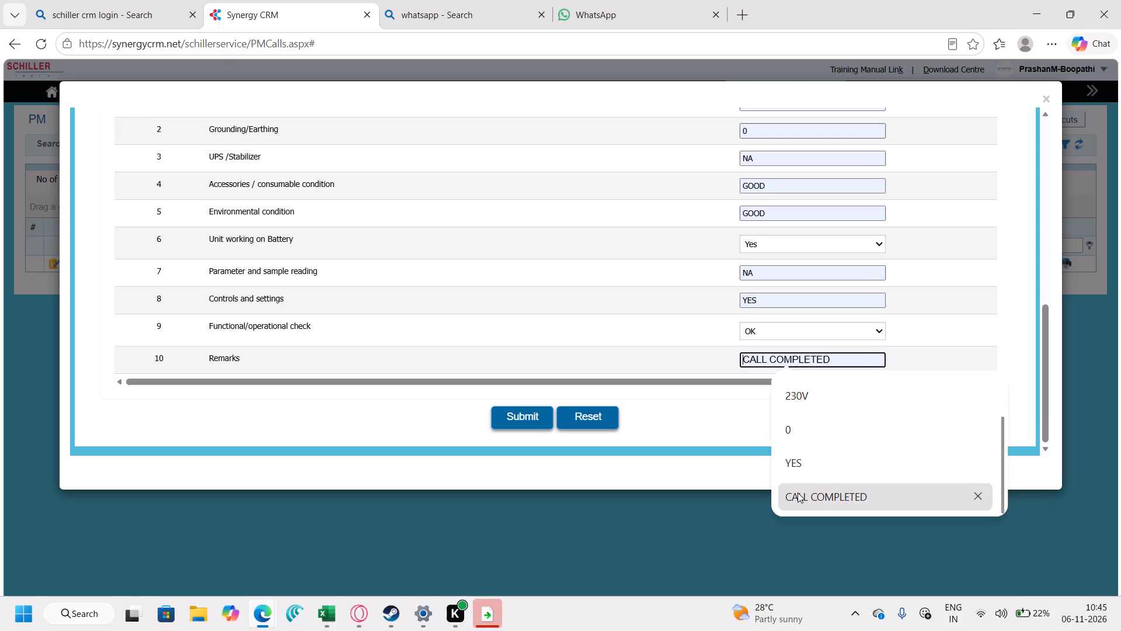
{"action": "left_click", "coordinate": [798, 491]}
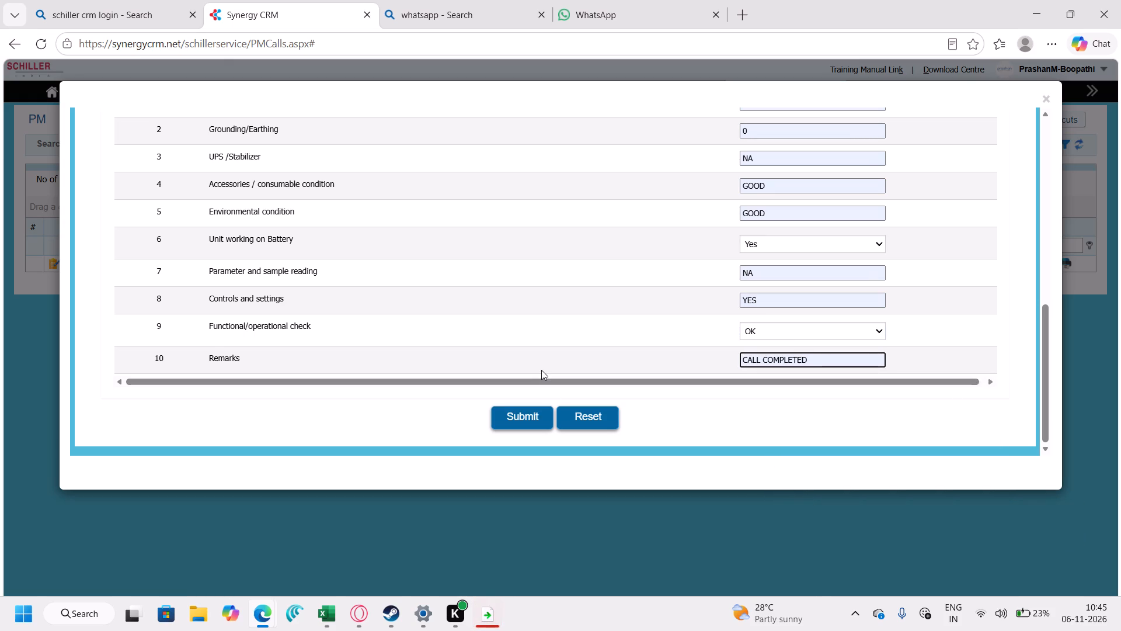
{"action": "scroll", "coordinate": [541, 370], "scroll_direction": "up", "scroll_amount": 5}
{"action": "scroll", "coordinate": [541, 370], "scroll_direction": "down", "scroll_amount": 4}
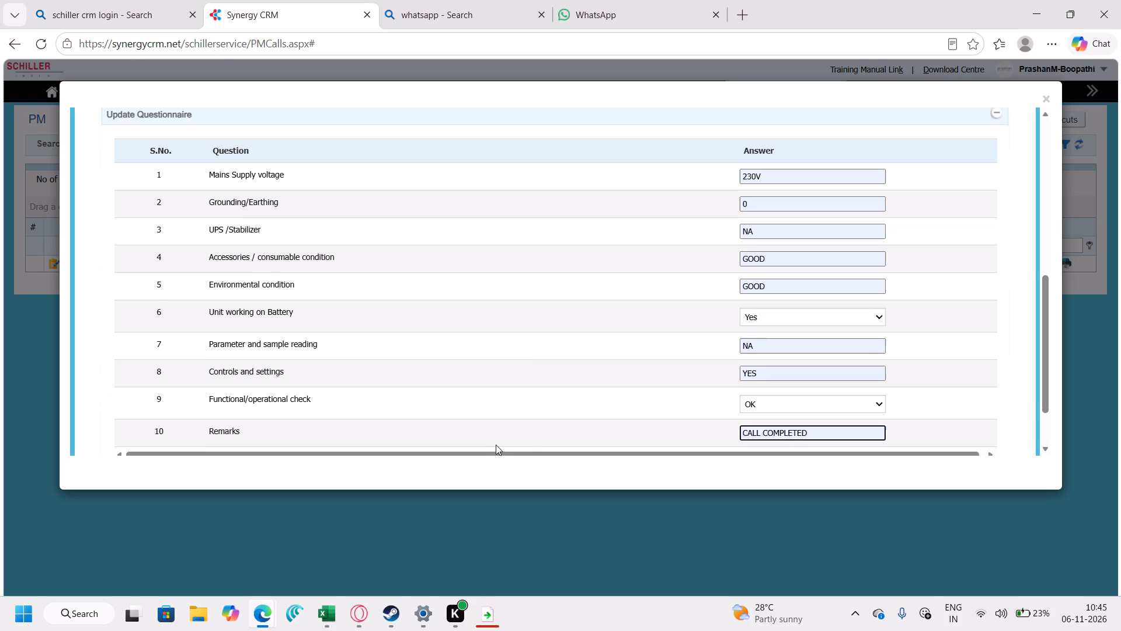
{"action": "scroll", "coordinate": [528, 425], "scroll_direction": "down", "scroll_amount": 4}
{"action": "left_click", "coordinate": [517, 422]}
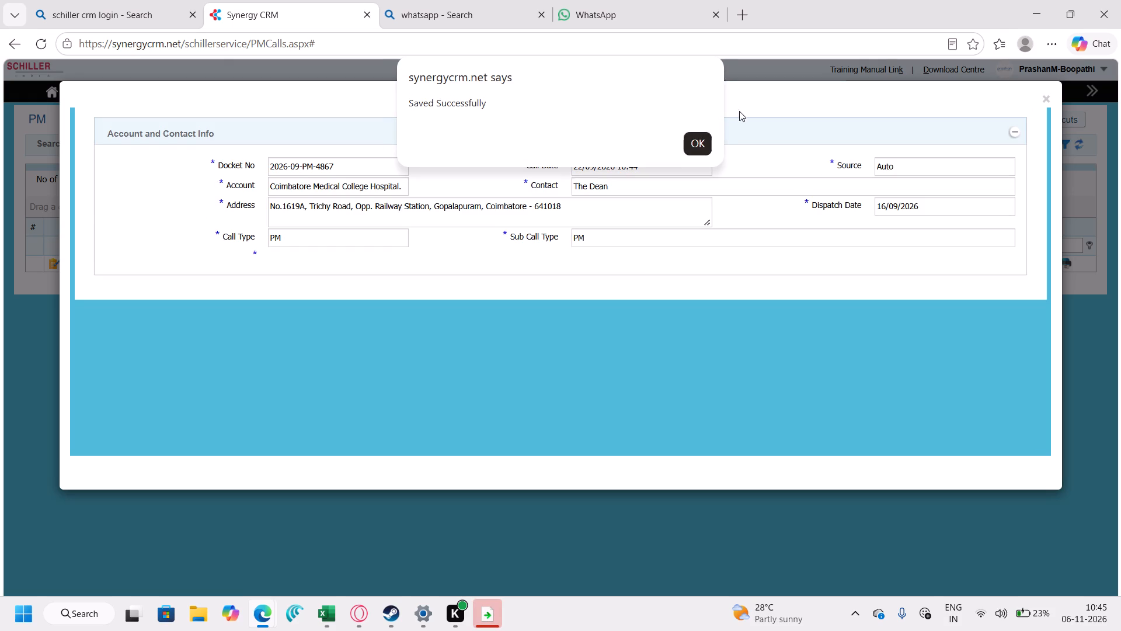
{"action": "left_click", "coordinate": [696, 148]}
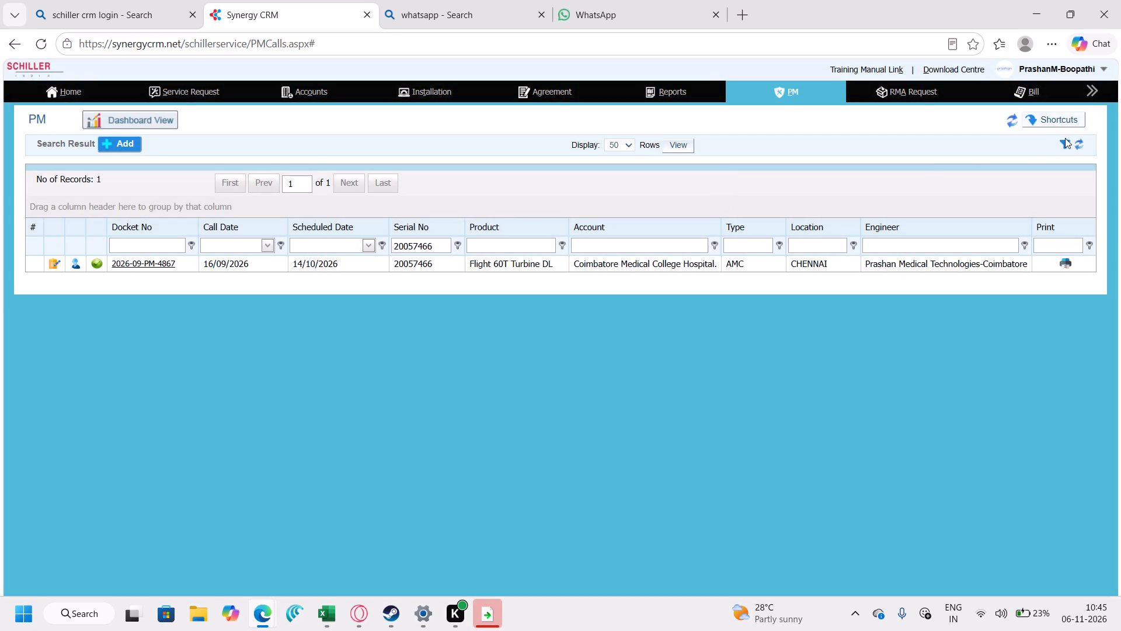
Show the filter options, set the PM call status to Close and search for serial number 20057462.
{"action": "left_click", "coordinate": [1065, 142]}
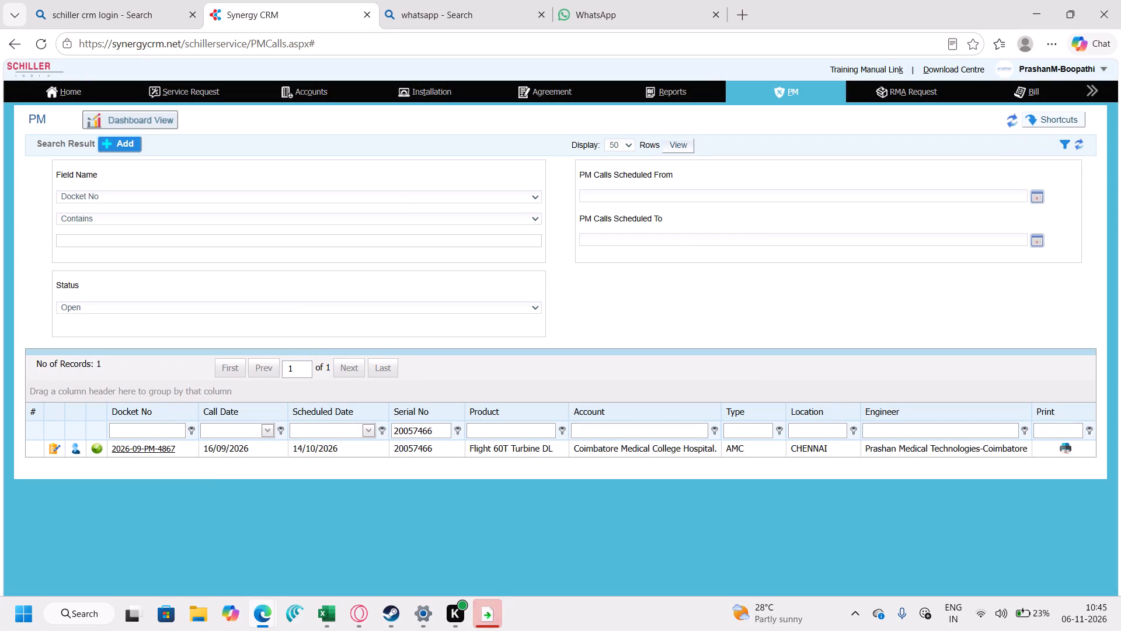
{"action": "left_click_drag", "start_coordinate": [439, 432], "coordinate": [271, 432]}
{"action": "key", "text": "ctrl+v"}
{"action": "key", "text": "ctrl+c"}
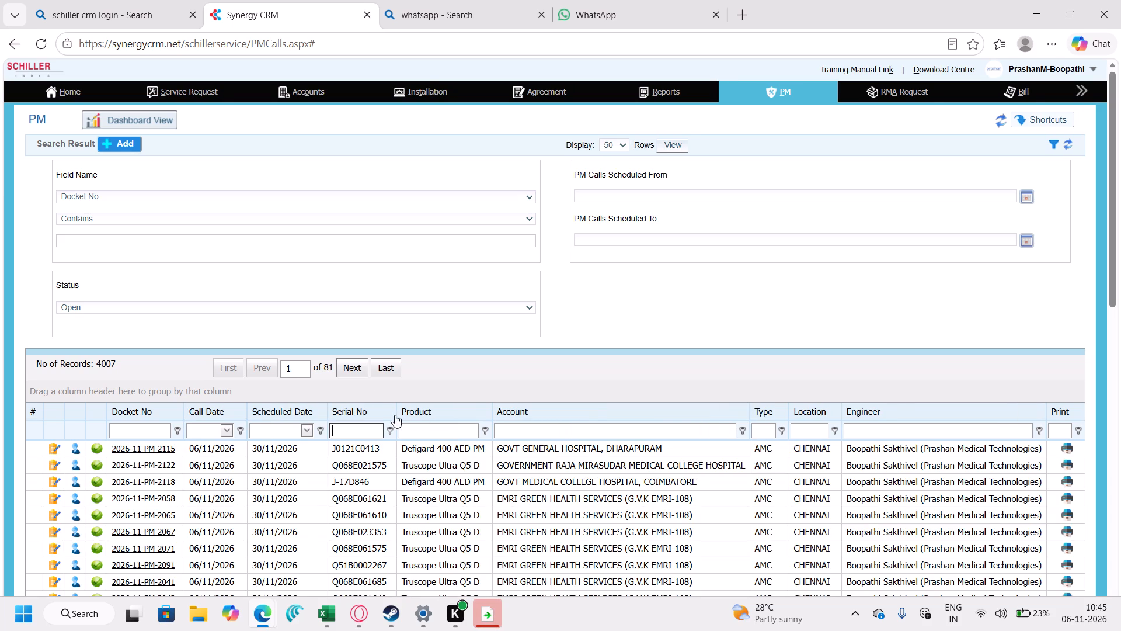
{"action": "left_click", "coordinate": [78, 311]}
{"action": "left_click", "coordinate": [87, 360]}
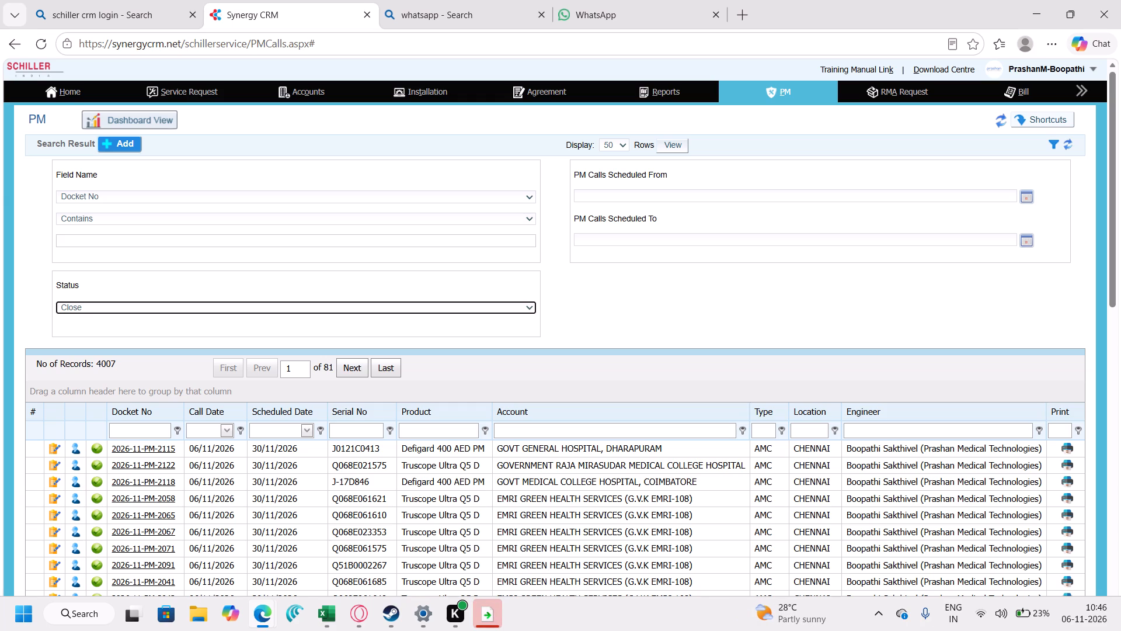
{"action": "left_click", "coordinate": [367, 431]}
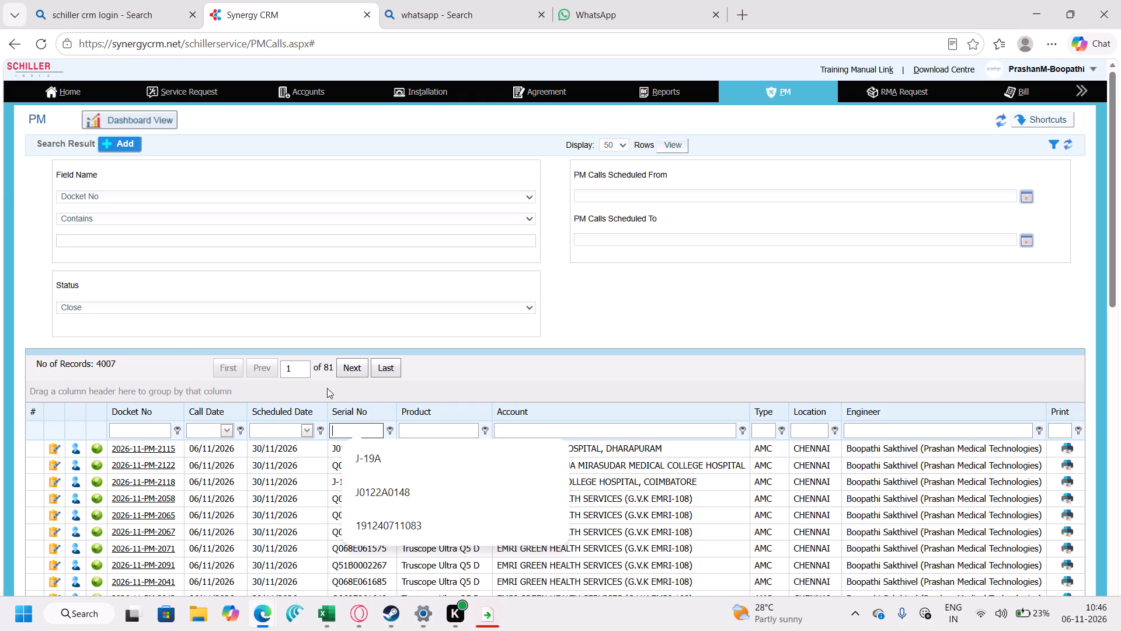
{"action": "left_click", "coordinate": [352, 428]}
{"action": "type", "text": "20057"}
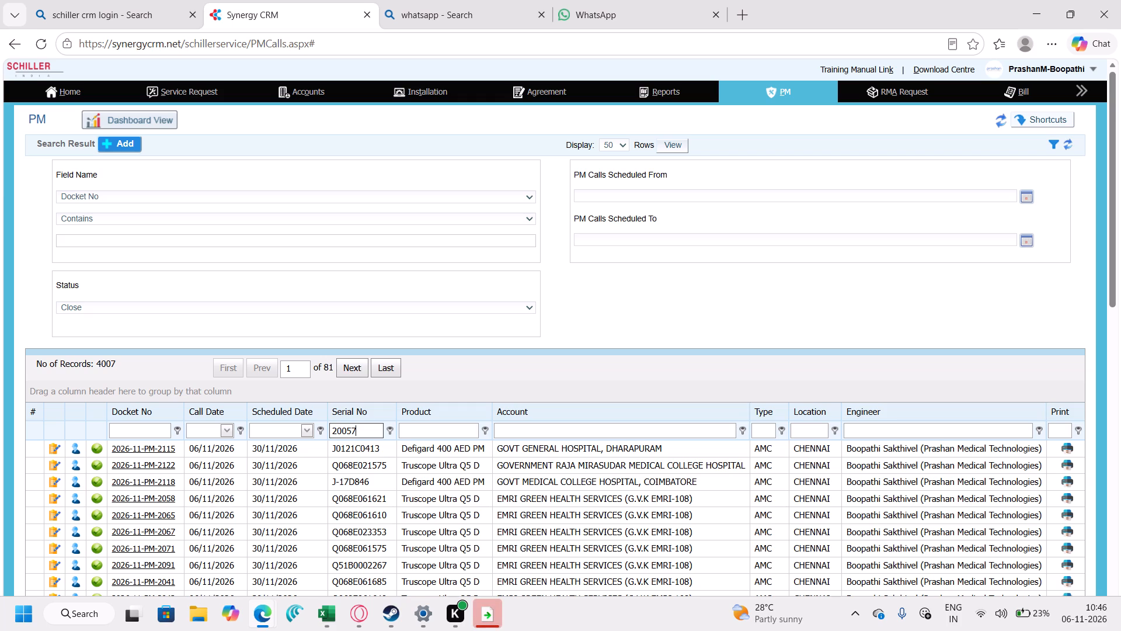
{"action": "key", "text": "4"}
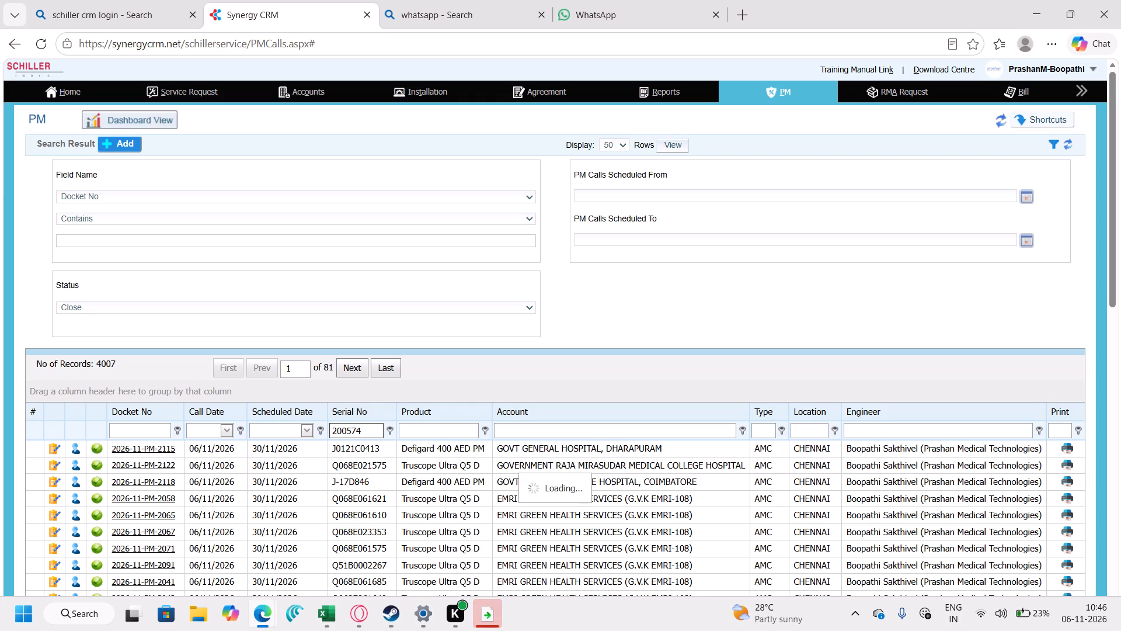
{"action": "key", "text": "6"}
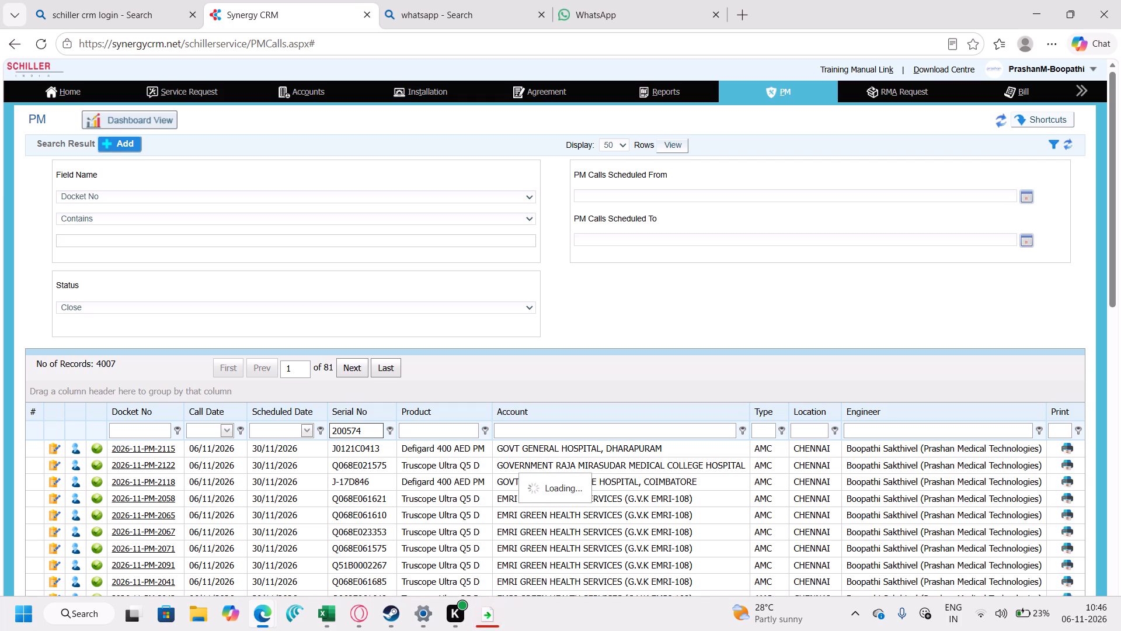
{"action": "left_click", "coordinate": [365, 432]}
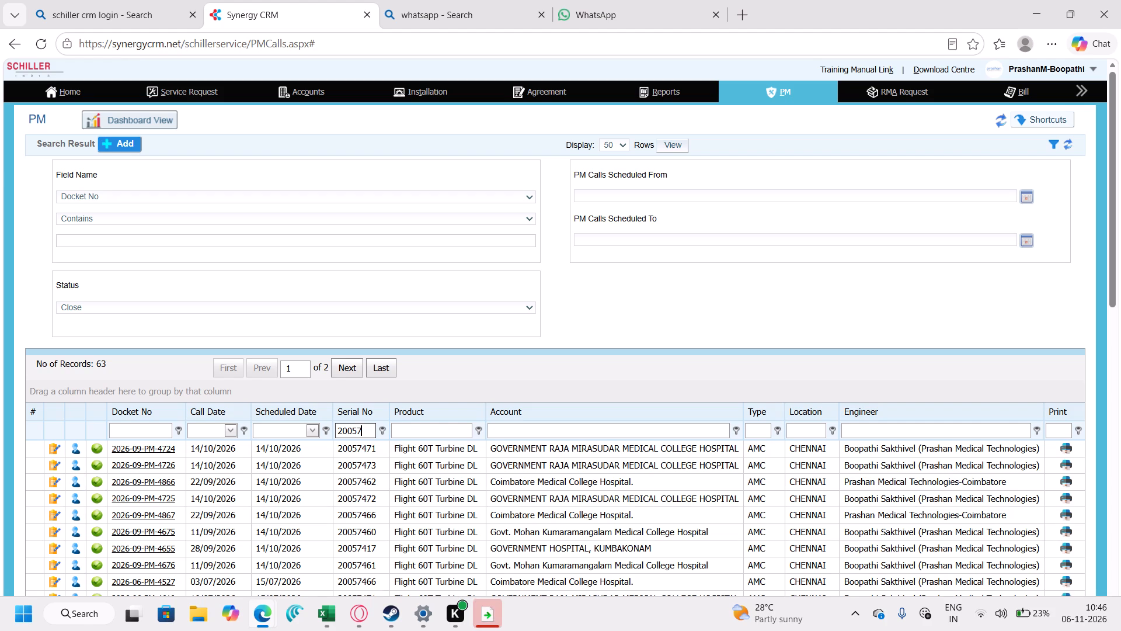
{"action": "type", "text": "62"}
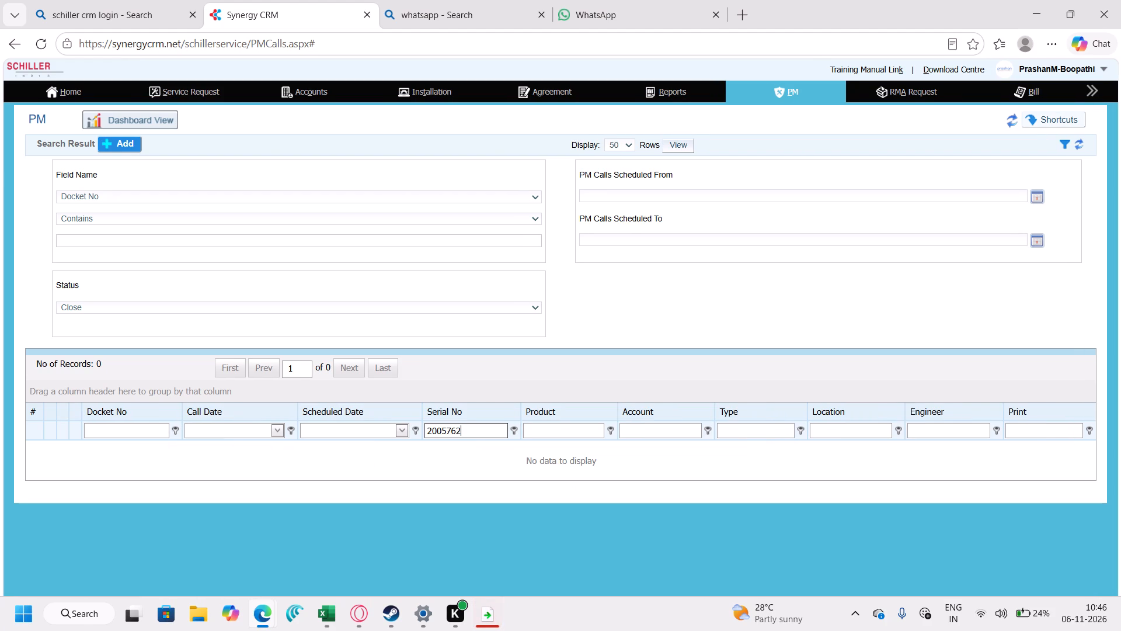
{"action": "key", "text": "Left"}
{"action": "key", "text": "Left"}
{"action": "key", "text": "4"}
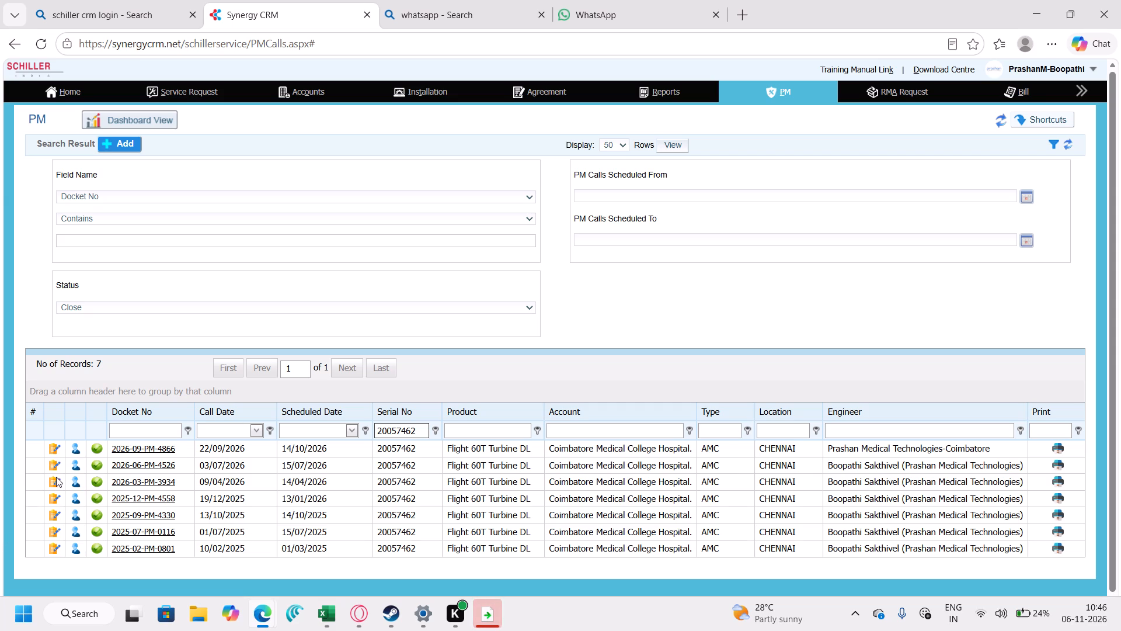
Switch the PM call status filter back to Open and search for serial numbers containing Q068E02.
{"action": "left_click", "coordinate": [251, 311]}
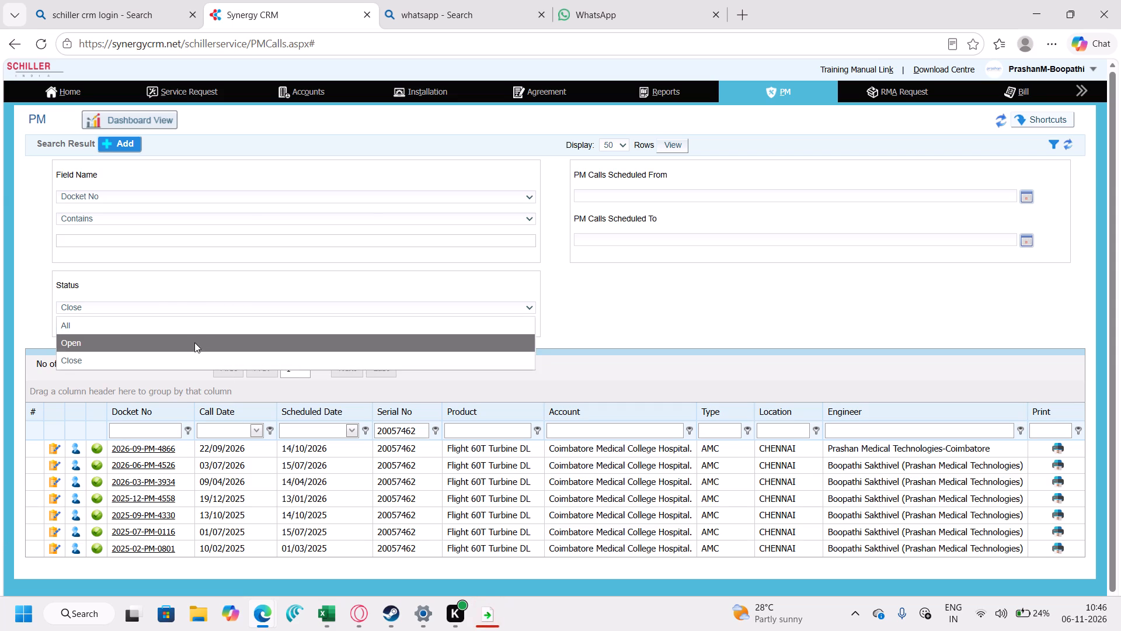
{"action": "left_click", "coordinate": [194, 340]}
{"action": "left_click", "coordinate": [419, 431]}
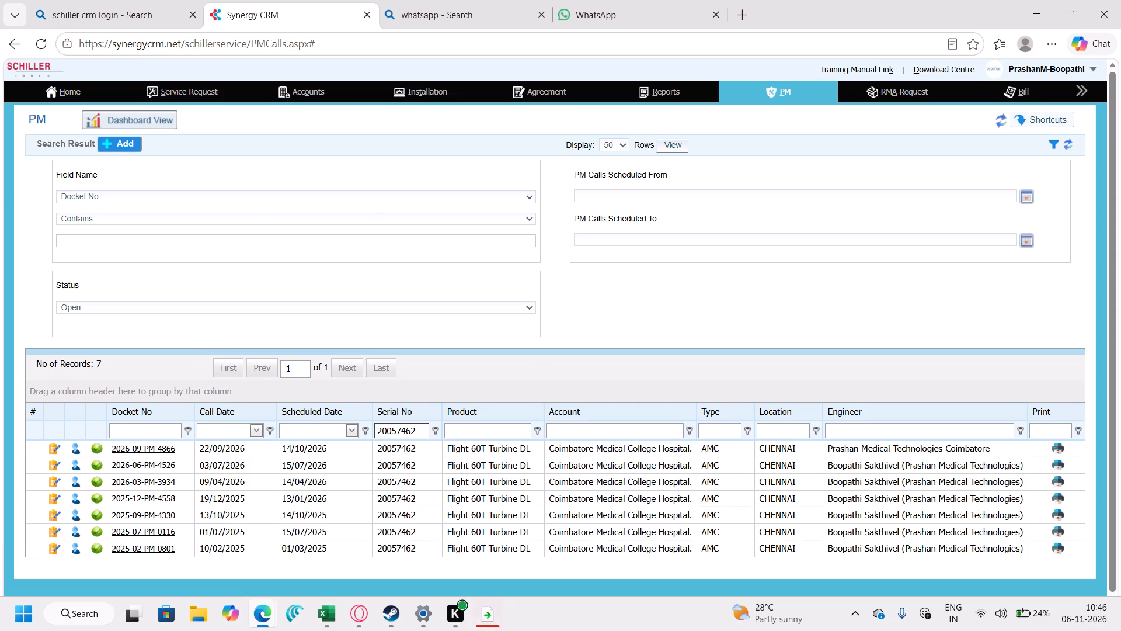
{"action": "key", "text": "BackSpace"}
{"action": "key", "text": "BackSpace"}
{"action": "key", "text": "BackSpace"}
{"action": "key", "text": "BackSpace"}
{"action": "key", "text": "BackSpace"}
{"action": "key", "text": "BackSpace"}
{"action": "key", "text": "BackSpace"}
{"action": "key", "text": "BackSpace"}
{"action": "key", "text": "BackSpace"}
{"action": "key", "text": "BackSpace"}
{"action": "key", "text": "BackSpace"}
{"action": "key", "text": "BackSpace"}
{"action": "key", "text": "BackSpace"}
{"action": "key", "text": "BackSpace"}
{"action": "key", "text": "BackSpace"}
{"action": "key", "text": "BackSpace"}
{"action": "key", "text": "BackSpace"}
{"action": "key", "text": "BackSpace"}
{"action": "key", "text": "BackSpace"}
{"action": "key", "text": "BackSpace"}
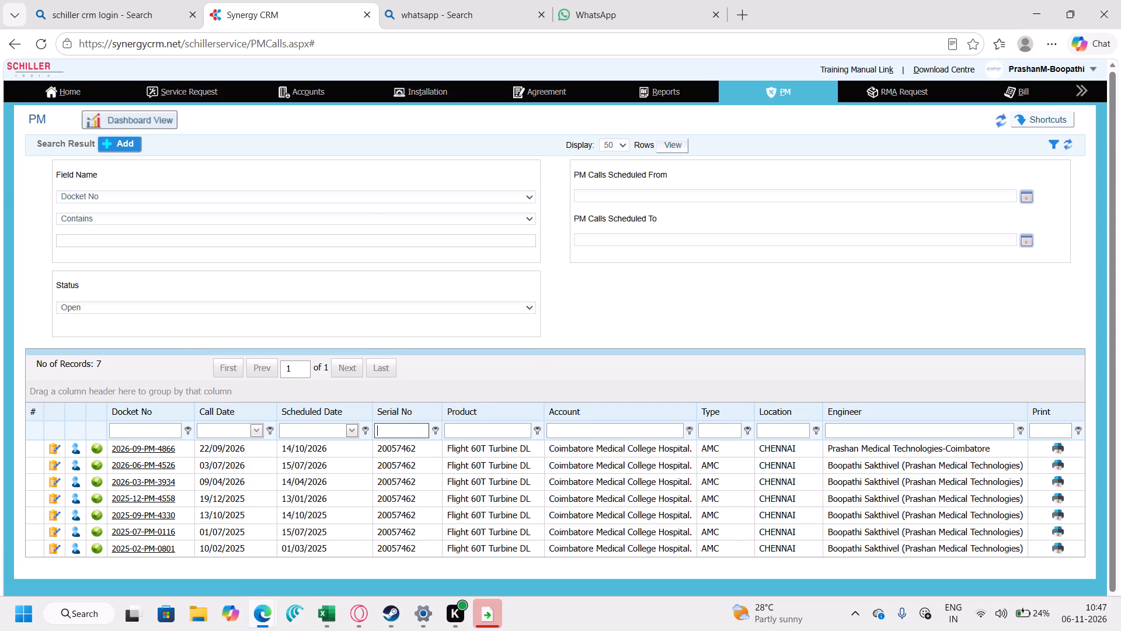
{"action": "key", "text": "BackSpace"}
{"action": "key", "text": "BackSpace"}
{"action": "key", "text": "BackSpace"}
{"action": "key", "text": "BackSpace"}
{"action": "key", "text": "BackSpace"}
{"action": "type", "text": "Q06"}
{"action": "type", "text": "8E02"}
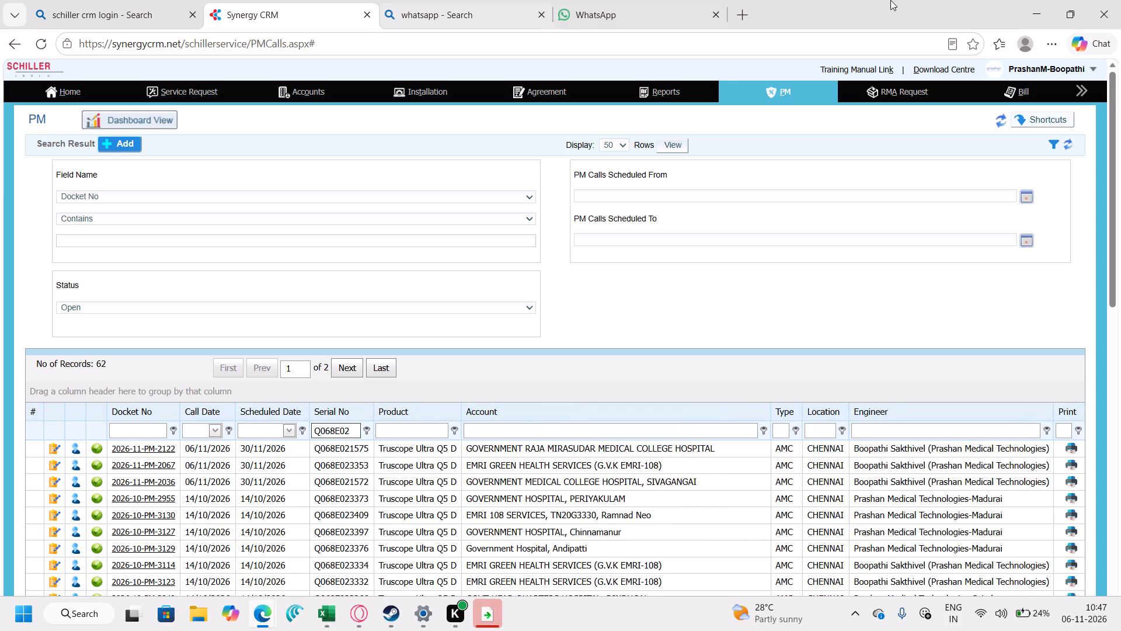
Open a new browser tab with its address field ready for entry.
{"action": "left_click", "coordinate": [744, 6]}
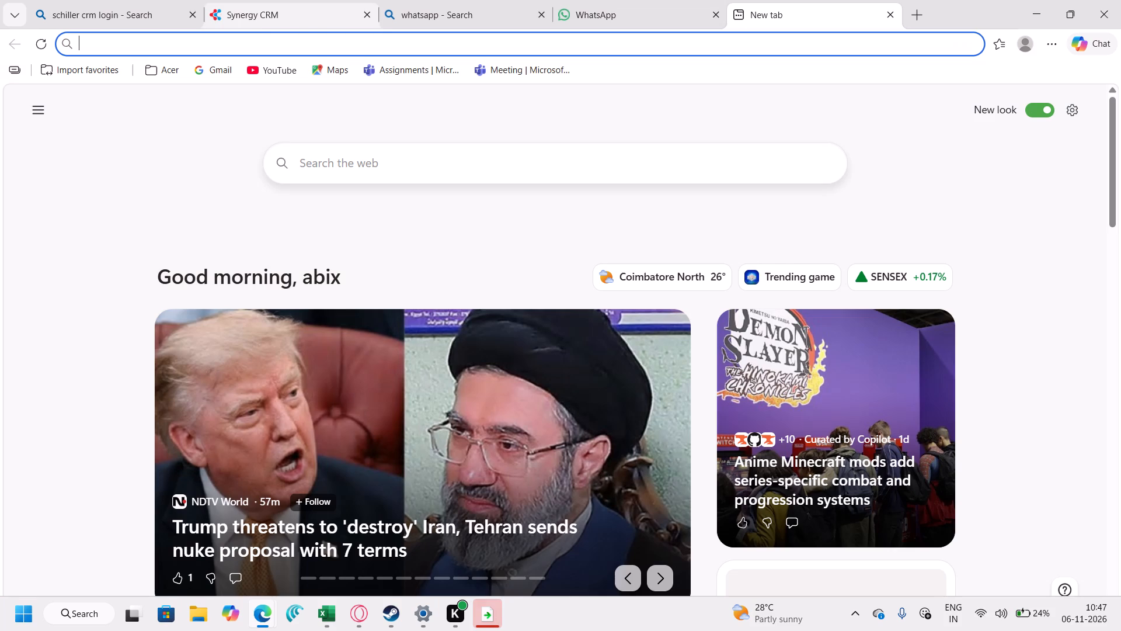
{"action": "left_click", "coordinate": [270, 46]}
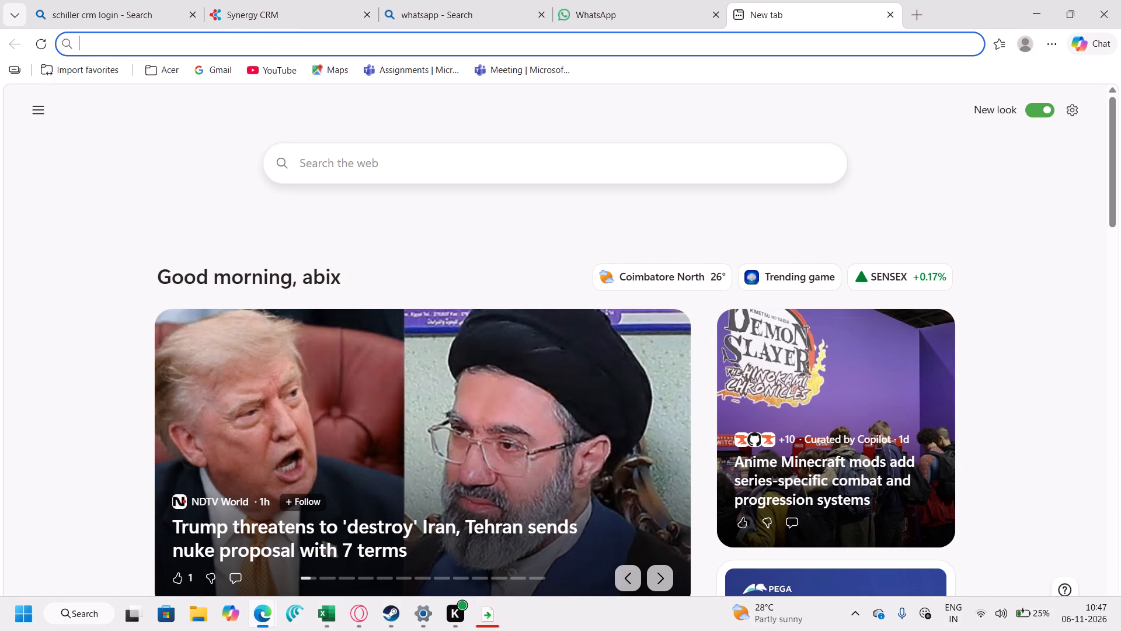
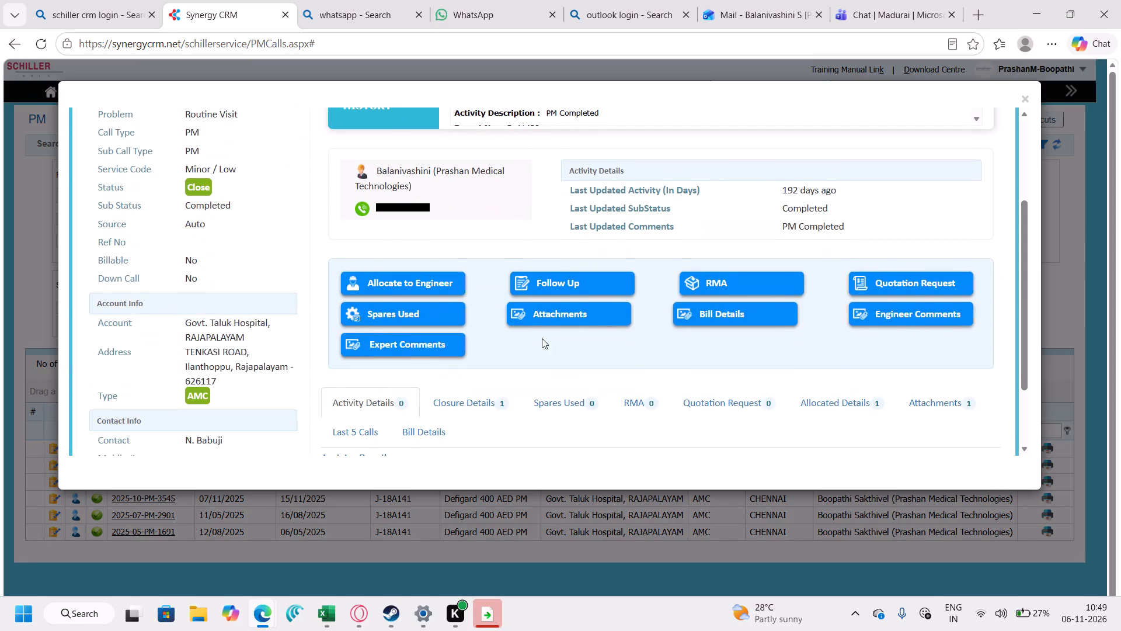
Download the service report attached to closed docket 2026-01-PM-3443, view the D-41432.png image and close it.
{"action": "scroll", "coordinate": [543, 372], "scroll_direction": "down", "scroll_amount": 7}
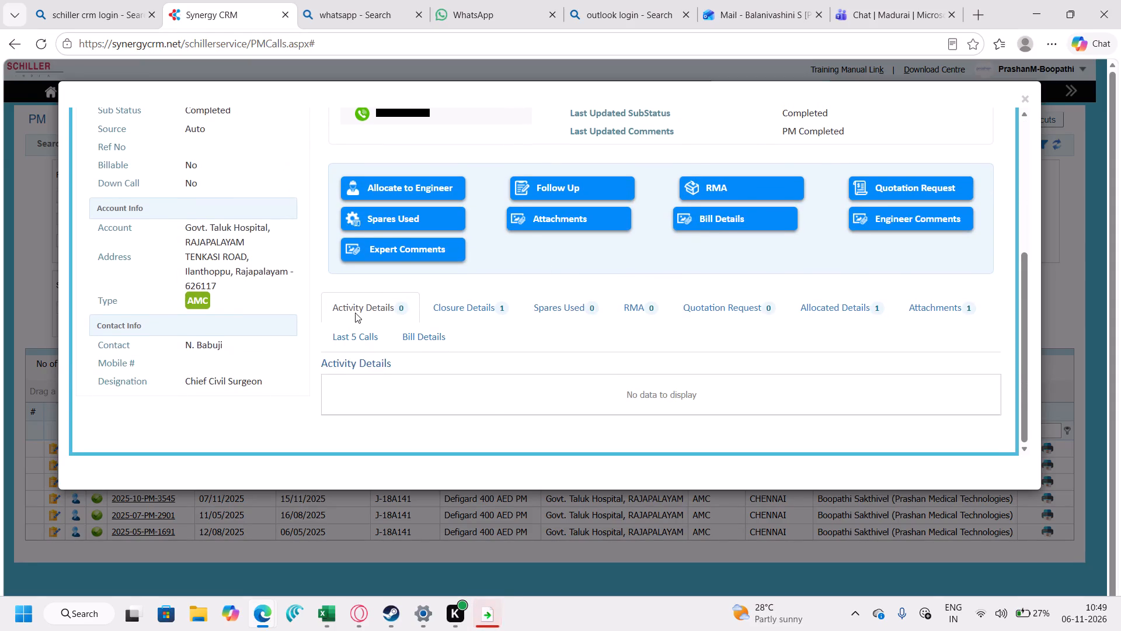
{"action": "left_click", "coordinate": [941, 307]}
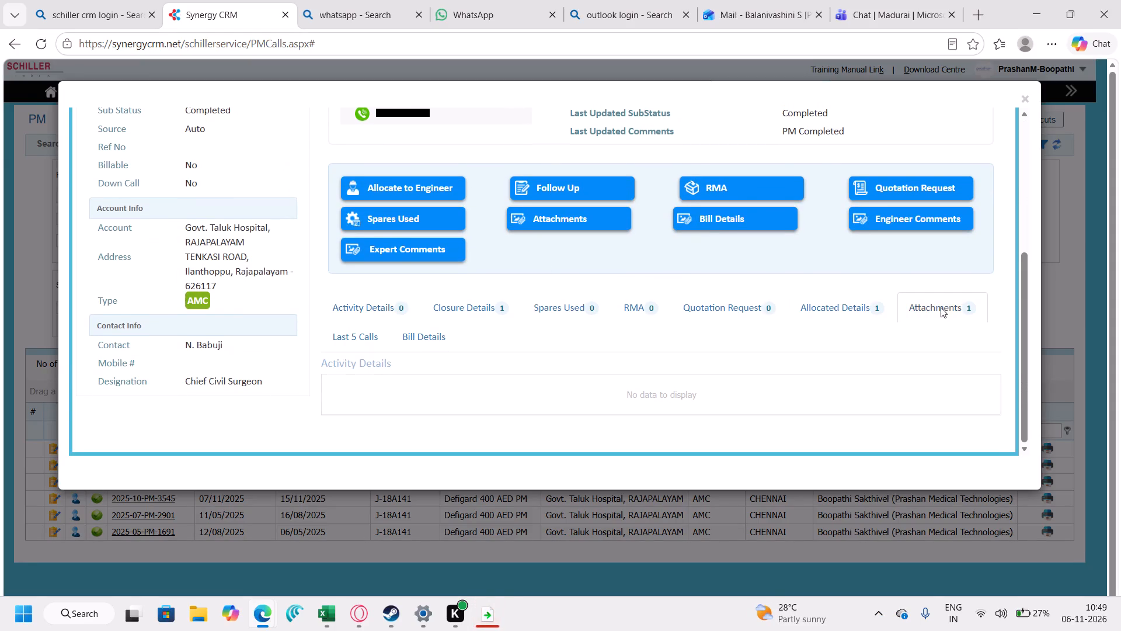
{"action": "scroll", "coordinate": [465, 432], "scroll_direction": "down", "scroll_amount": 3}
{"action": "left_click", "coordinate": [504, 242]}
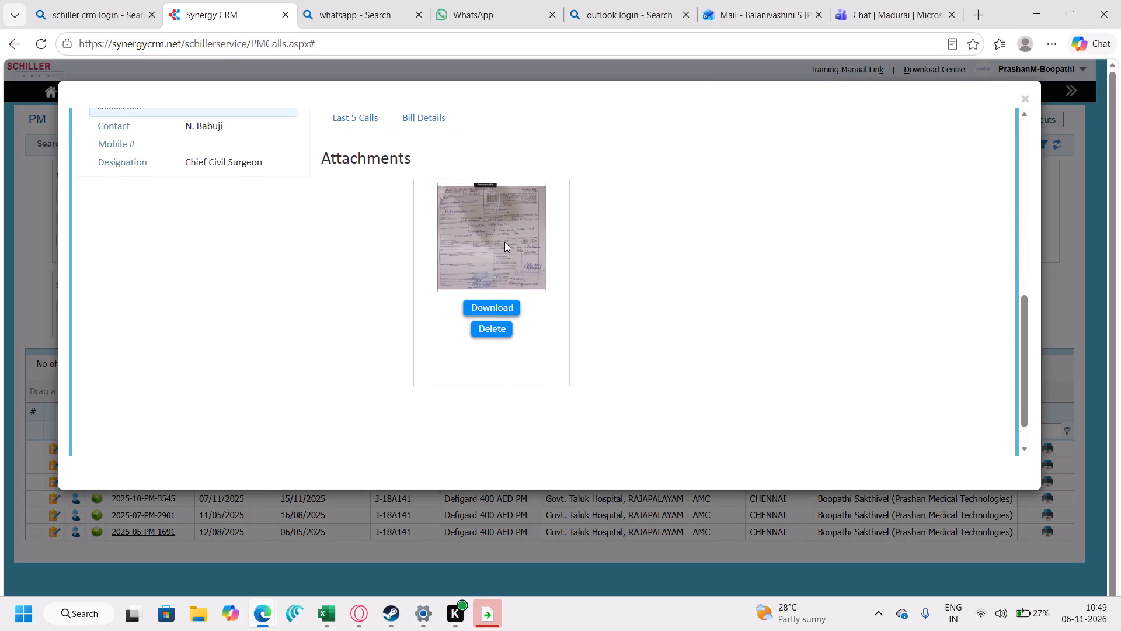
{"action": "left_click", "coordinate": [506, 307]}
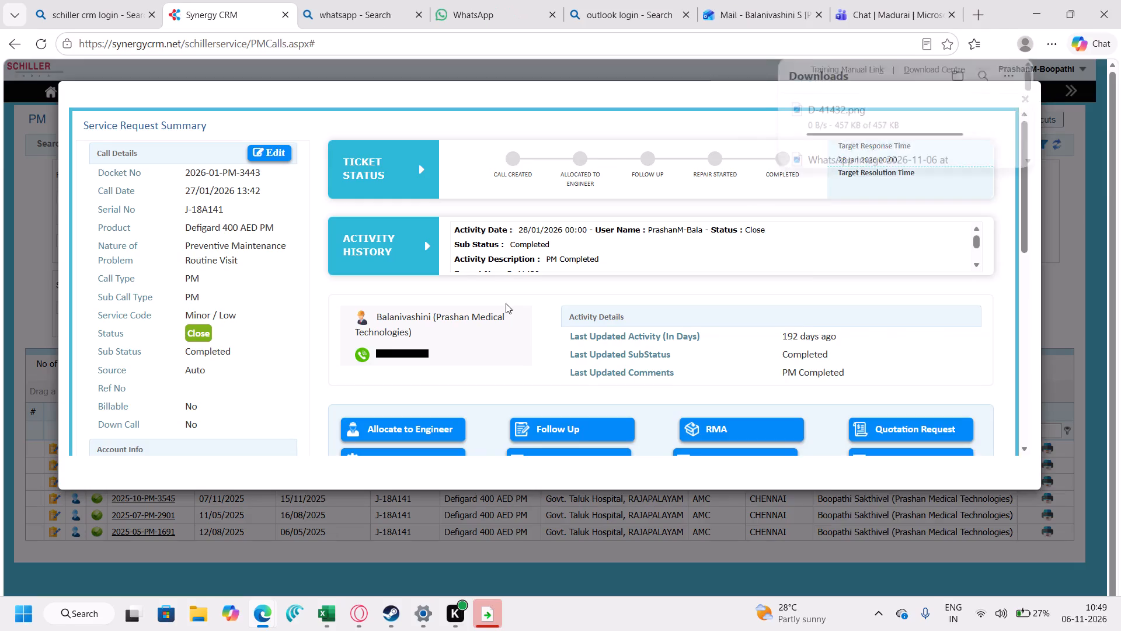
{"action": "left_click", "coordinate": [818, 122]}
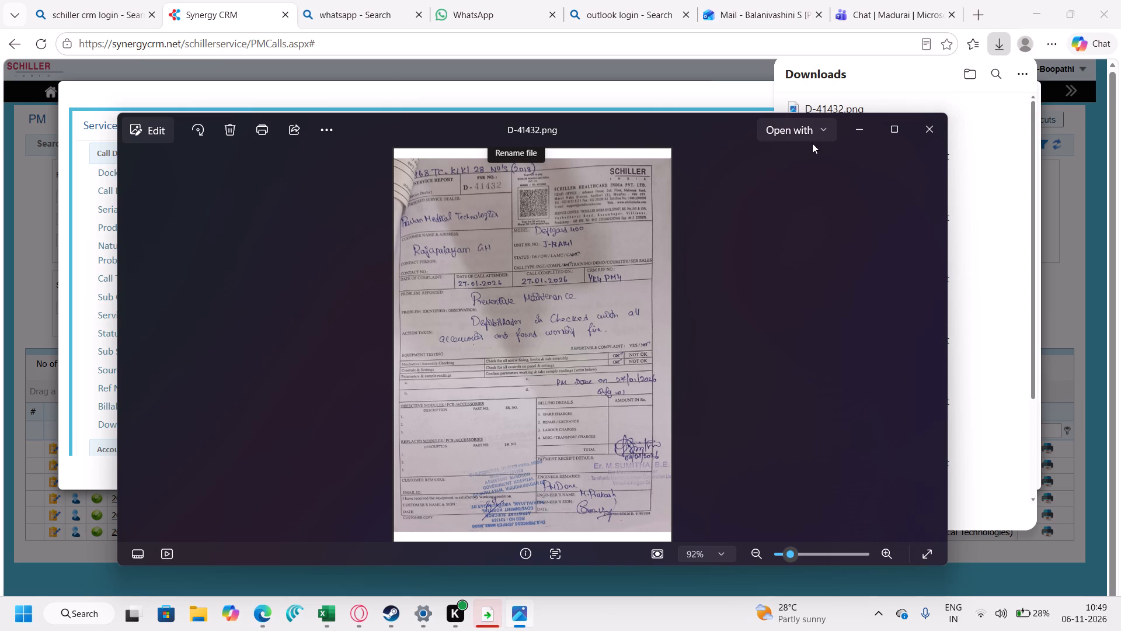
{"action": "left_click", "coordinate": [924, 130]}
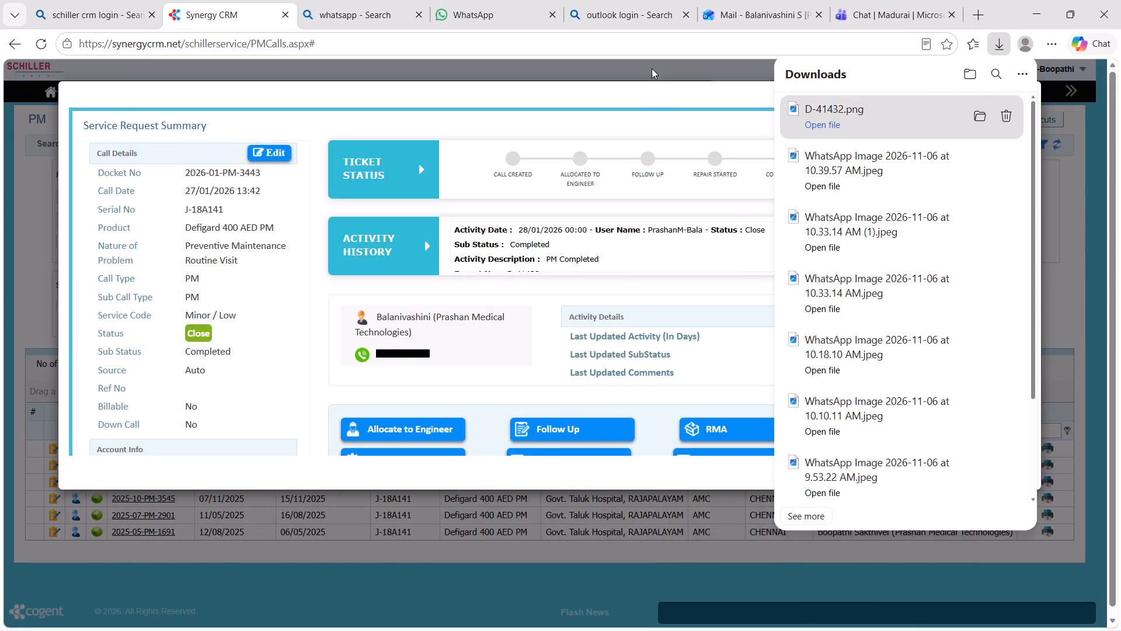
Open closed call 2026-07-PM-3598, download its attached field service report and view the image.
{"action": "left_click", "coordinate": [652, 66]}
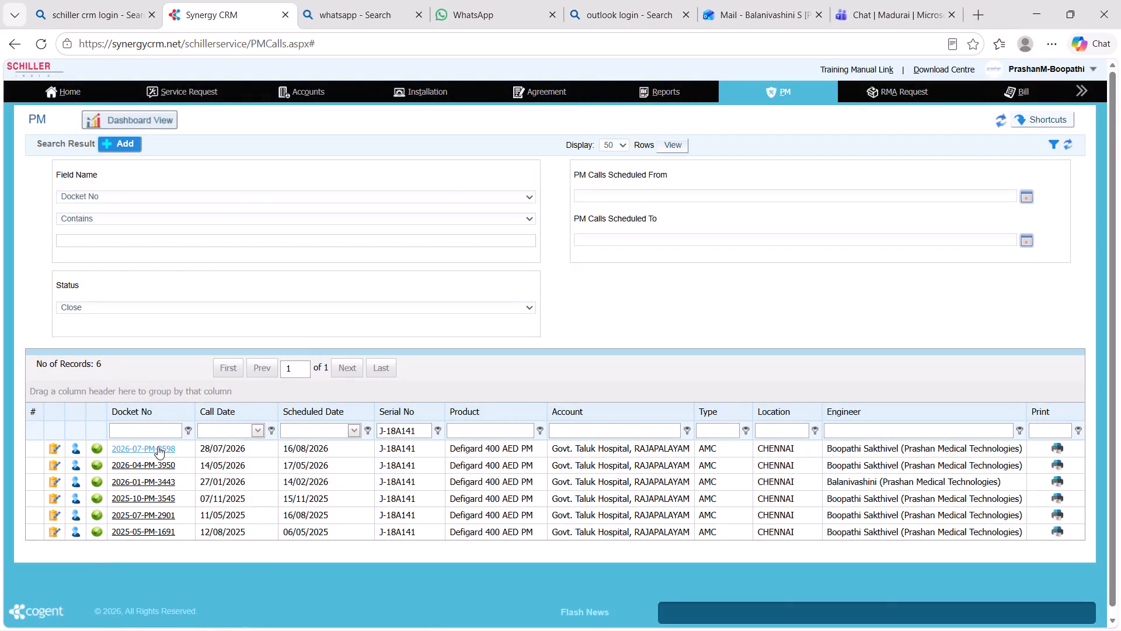
{"action": "left_click", "coordinate": [158, 446]}
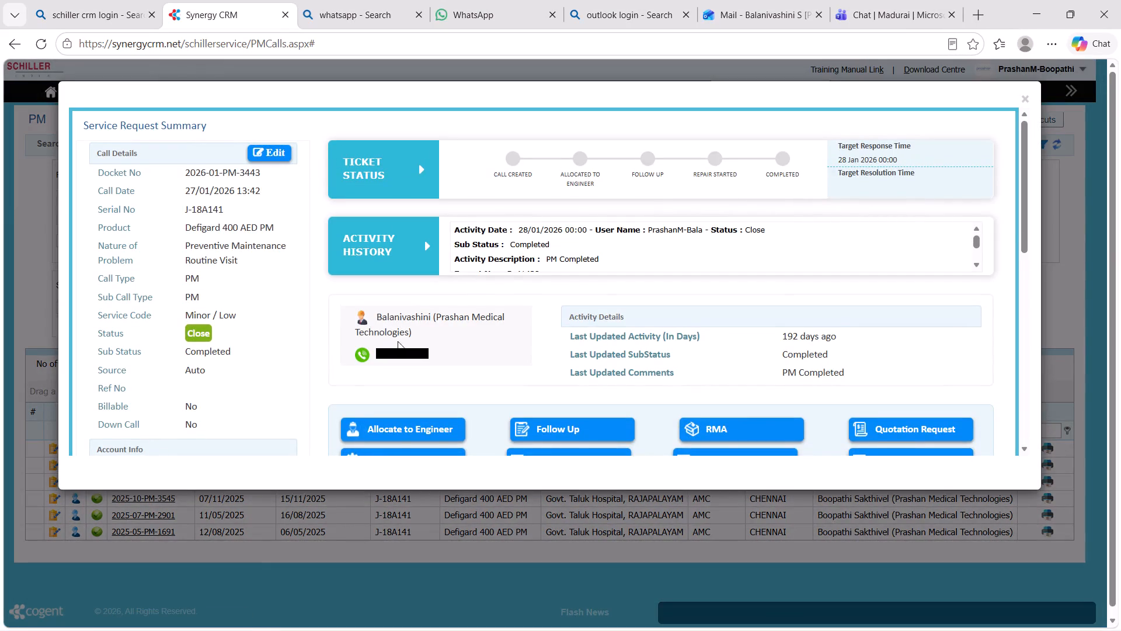
{"action": "scroll", "coordinate": [413, 347], "scroll_direction": "down", "scroll_amount": 4}
{"action": "double_click", "coordinate": [461, 375]}
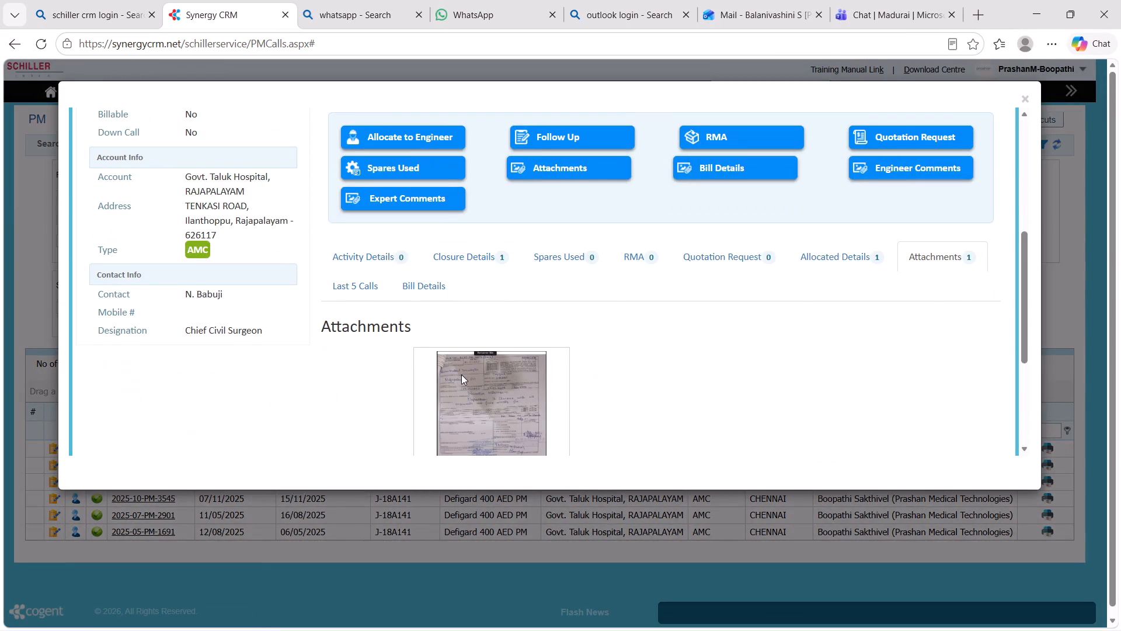
{"action": "right_click", "coordinate": [461, 375]}
{"action": "right_click", "coordinate": [461, 375]}
{"action": "triple_click", "coordinate": [469, 391]}
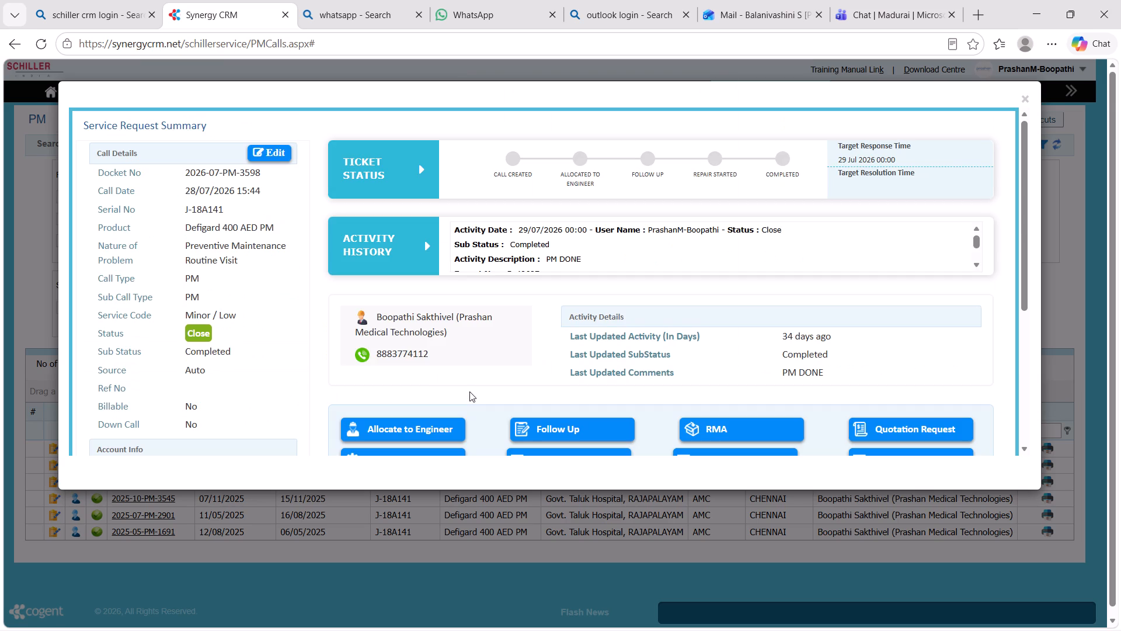
{"action": "scroll", "coordinate": [573, 310], "scroll_direction": "down", "scroll_amount": 4}
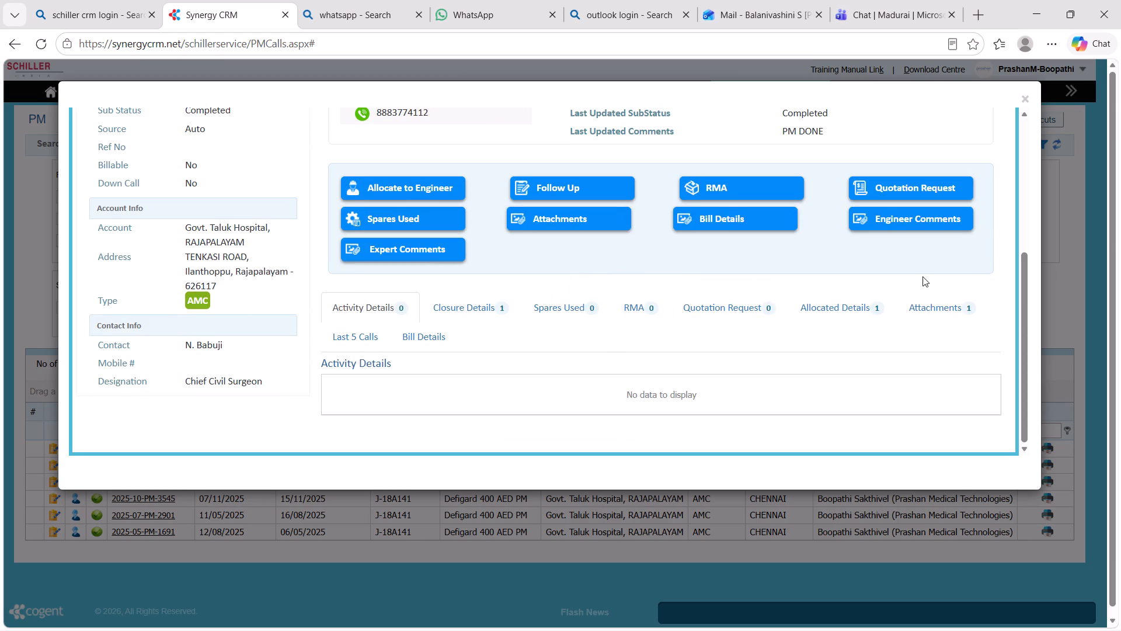
{"action": "left_click", "coordinate": [937, 303]}
{"action": "left_click", "coordinate": [470, 414]}
{"action": "scroll", "coordinate": [472, 415], "scroll_direction": "down", "scroll_amount": 1}
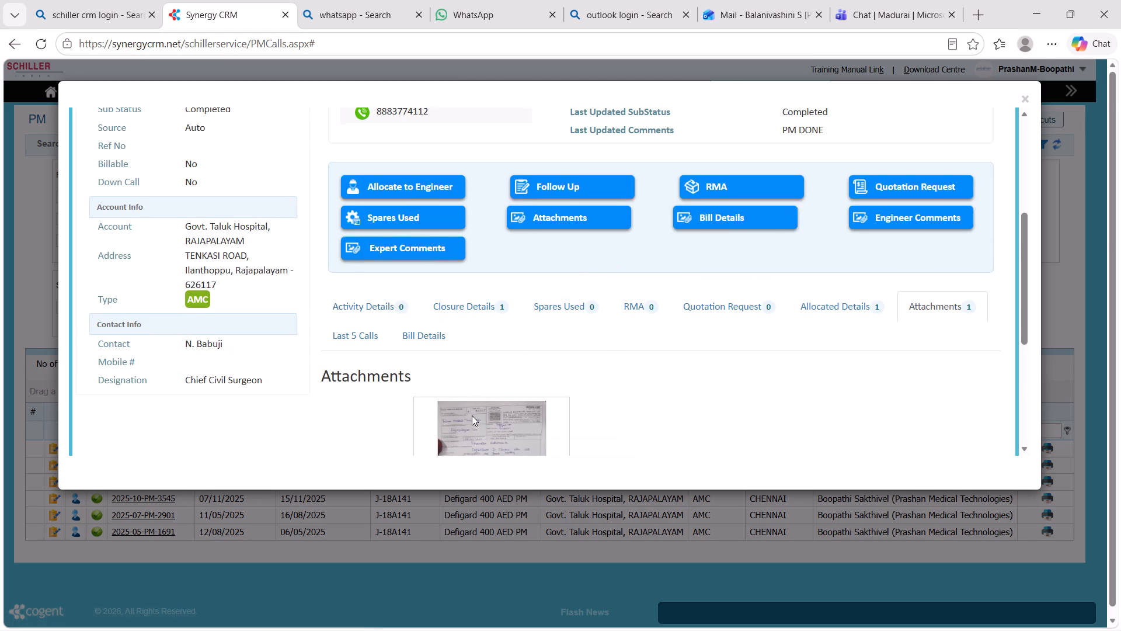
{"action": "scroll", "coordinate": [472, 415], "scroll_direction": "down", "scroll_amount": 2}
{"action": "left_click", "coordinate": [476, 304]}
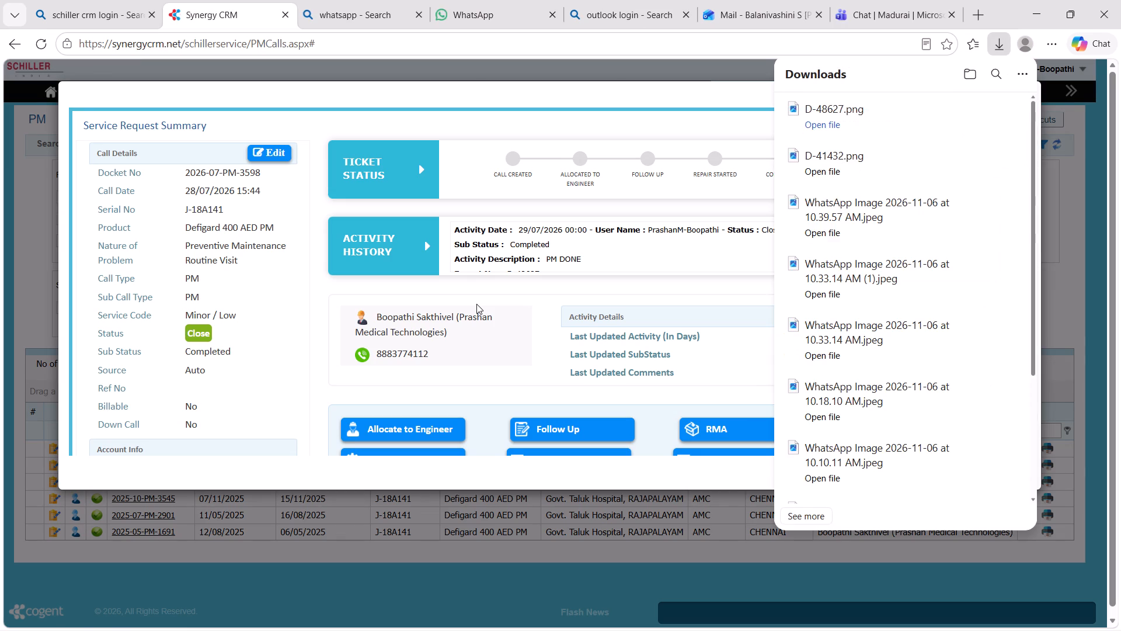
{"action": "left_click", "coordinate": [831, 121]}
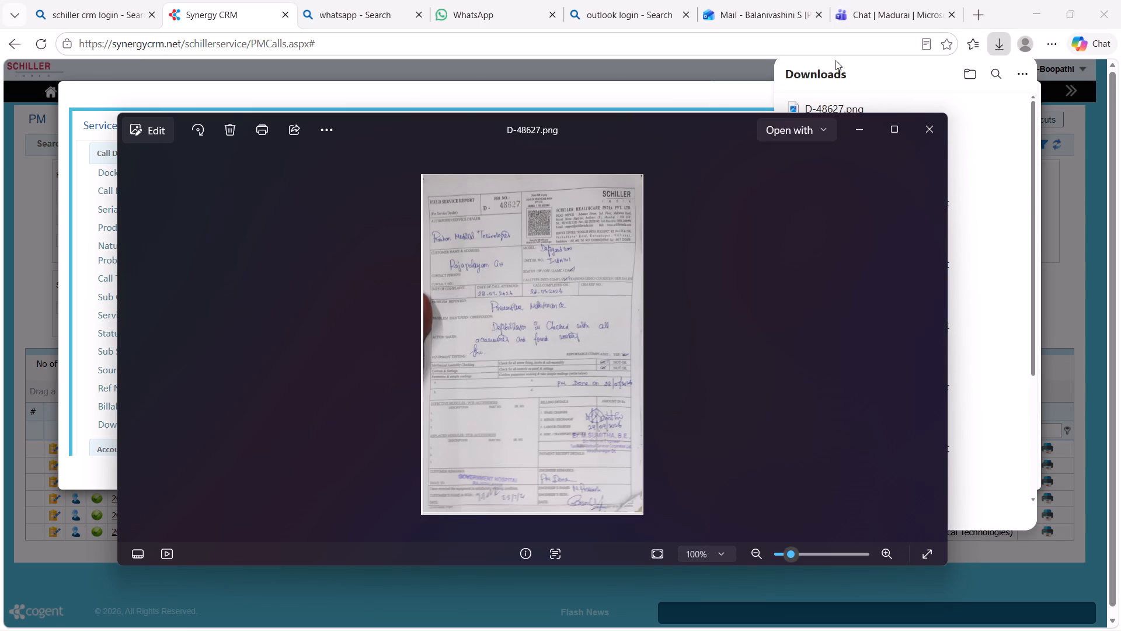
{"action": "left_click", "coordinate": [925, 126]}
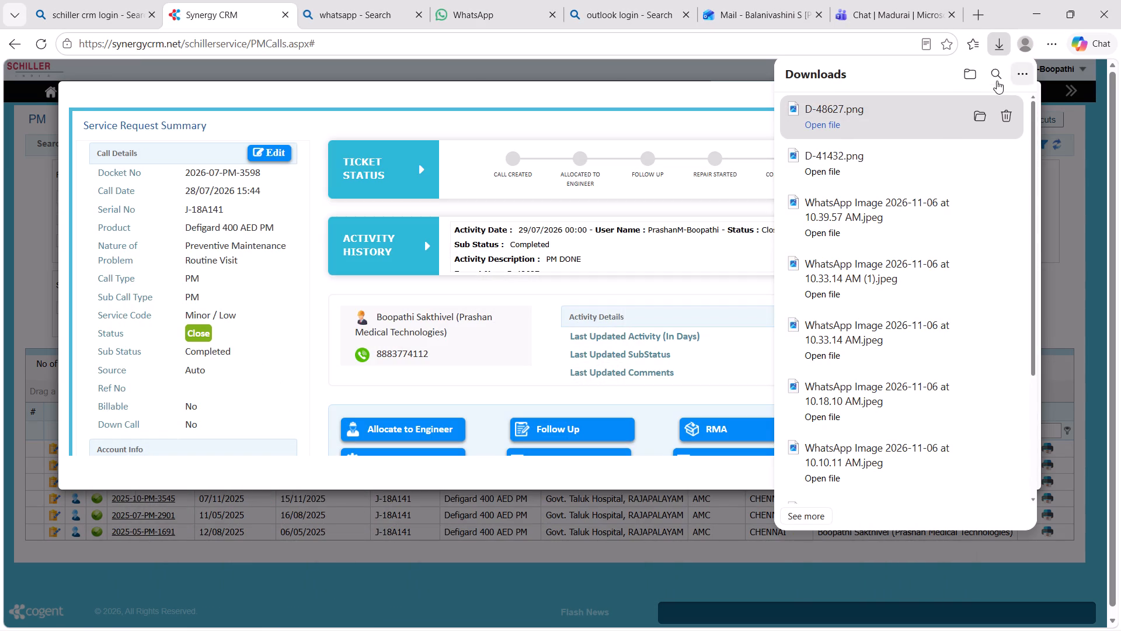
{"action": "left_click", "coordinate": [514, 67]}
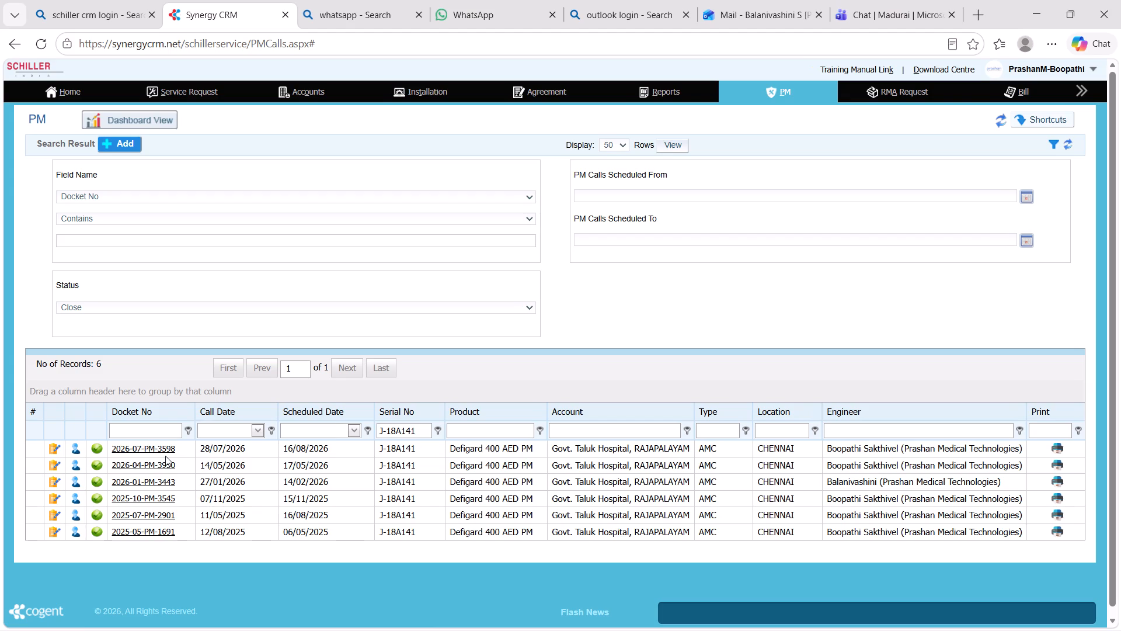
{"action": "left_click", "coordinate": [165, 464]}
{"action": "scroll", "coordinate": [444, 346], "scroll_direction": "down", "scroll_amount": 5}
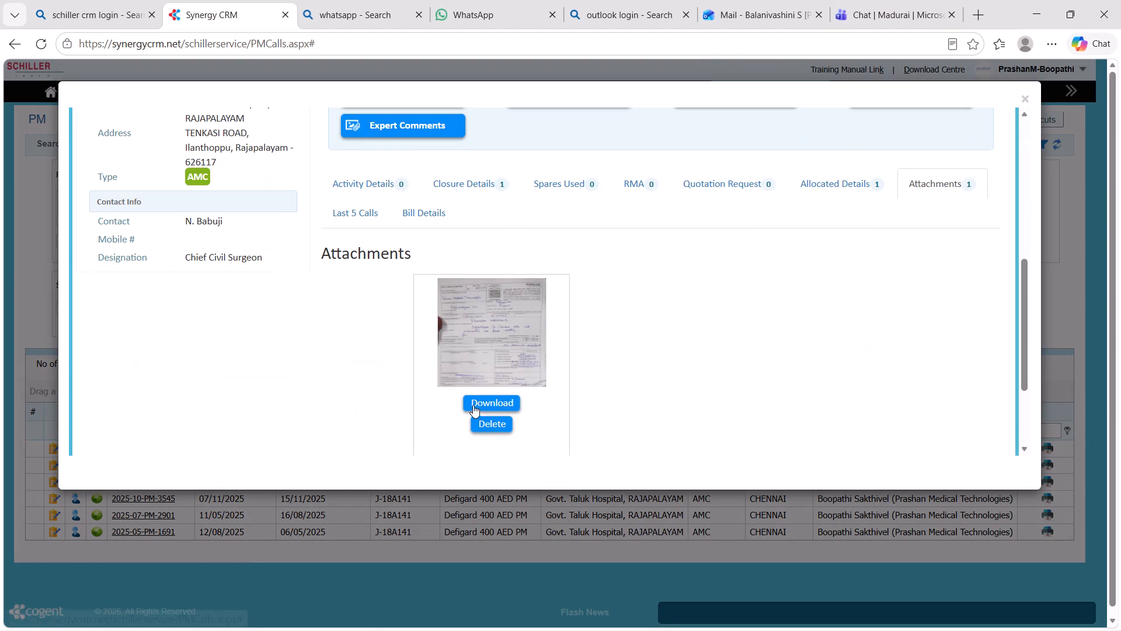
{"action": "left_click", "coordinate": [481, 393]}
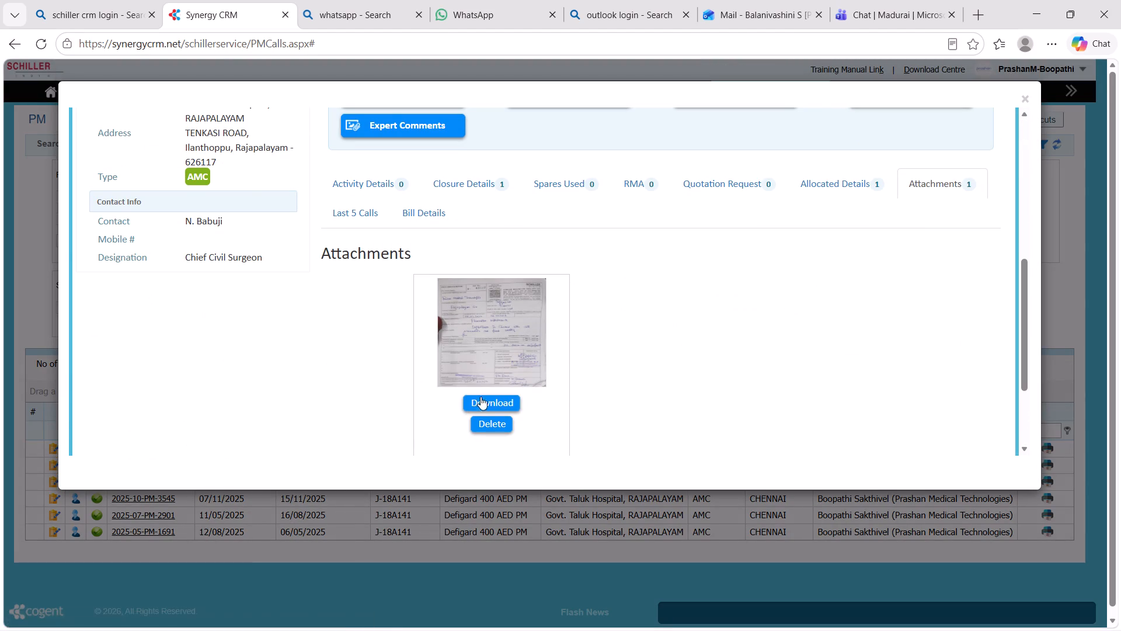
{"action": "left_click", "coordinate": [482, 402]}
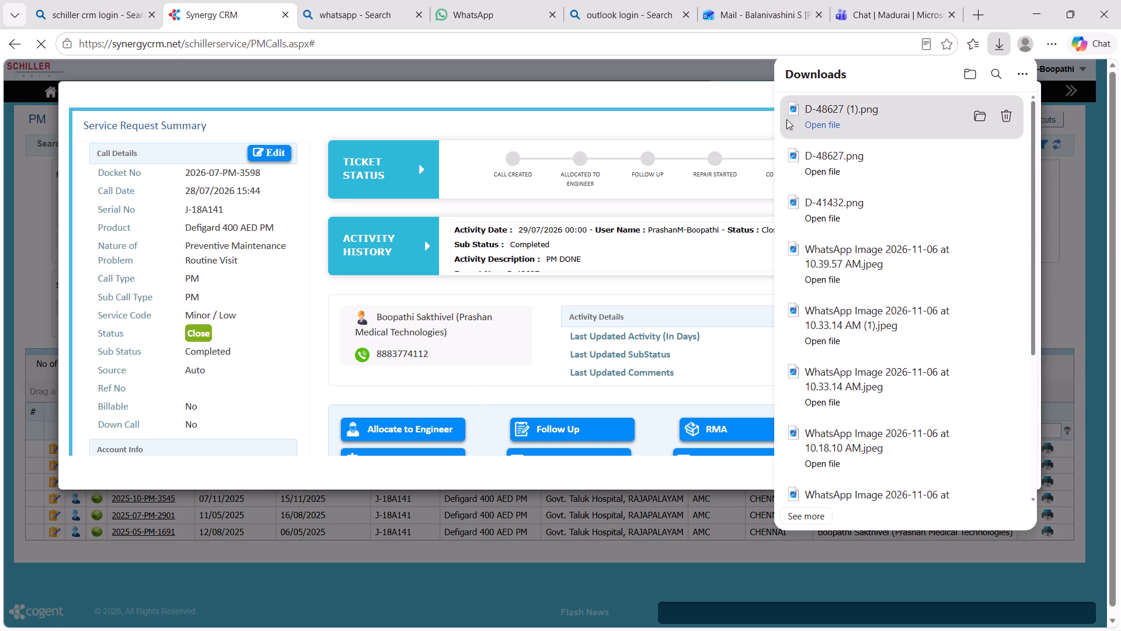
{"action": "left_click", "coordinate": [813, 122]}
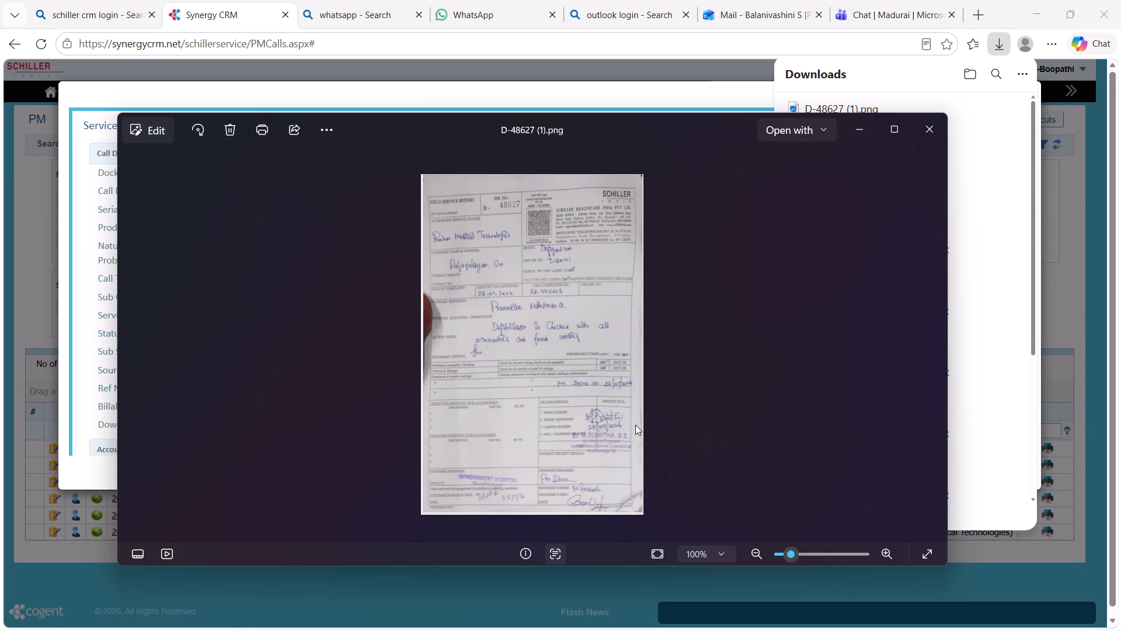
{"action": "left_click", "coordinate": [666, 65]}
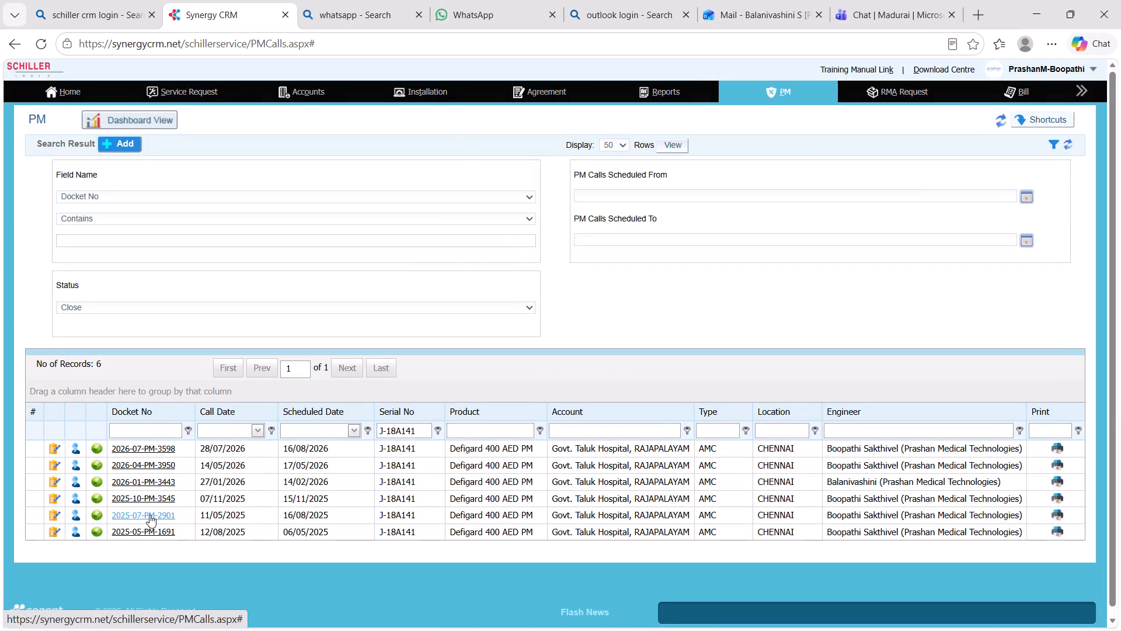
Open closed call 2025-10-PM-3545 and download the PM attachment in the displayed service request summary.
{"action": "left_click", "coordinate": [151, 500]}
{"action": "scroll", "coordinate": [453, 379], "scroll_direction": "down", "scroll_amount": 3}
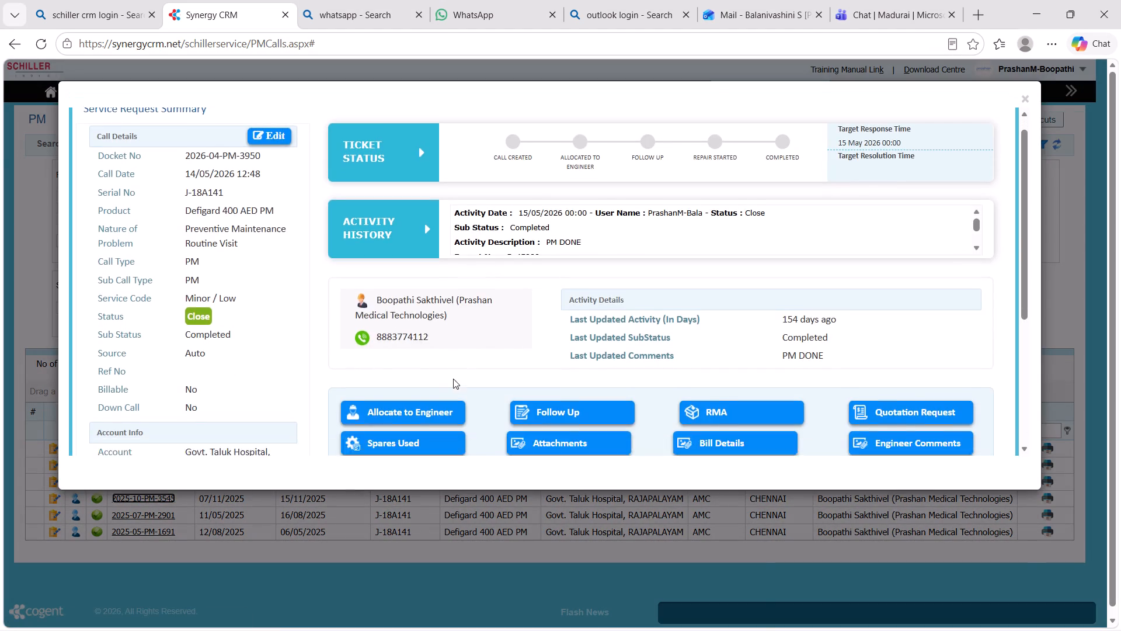
{"action": "scroll", "coordinate": [453, 379], "scroll_direction": "down", "scroll_amount": 1}
{"action": "left_click", "coordinate": [938, 305]}
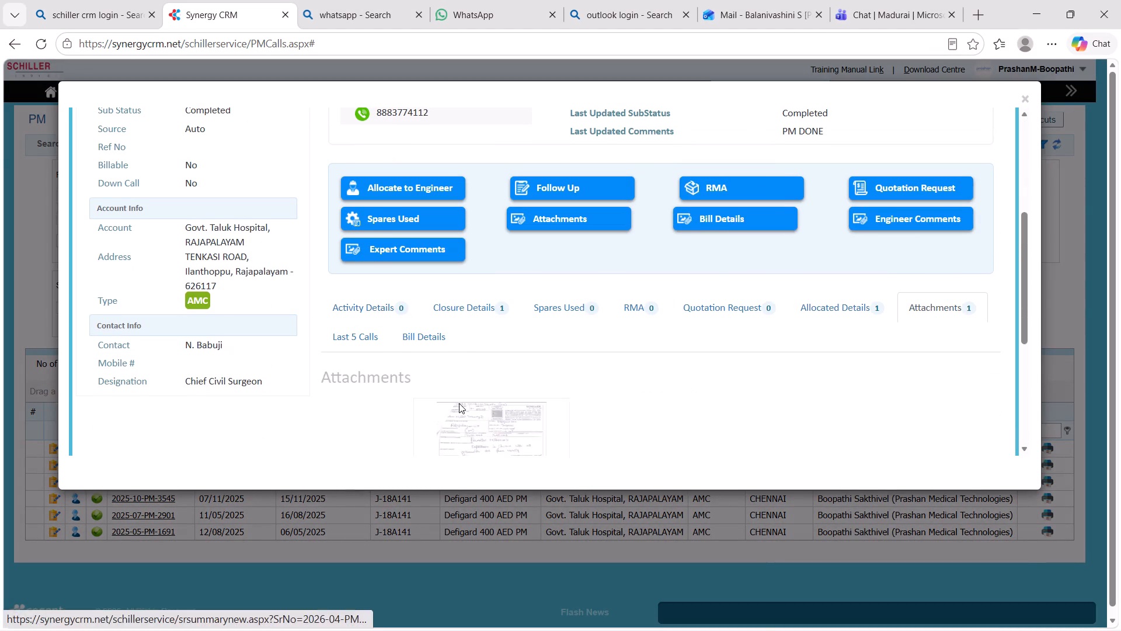
{"action": "scroll", "coordinate": [454, 362], "scroll_direction": "down", "scroll_amount": 3}
{"action": "left_click", "coordinate": [491, 304]}
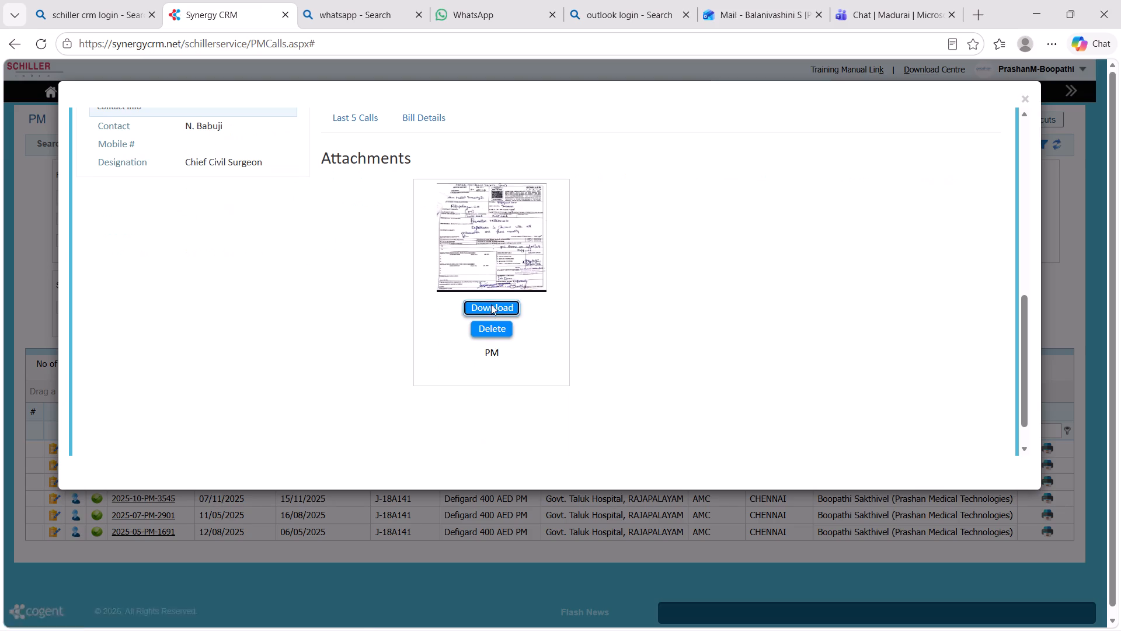
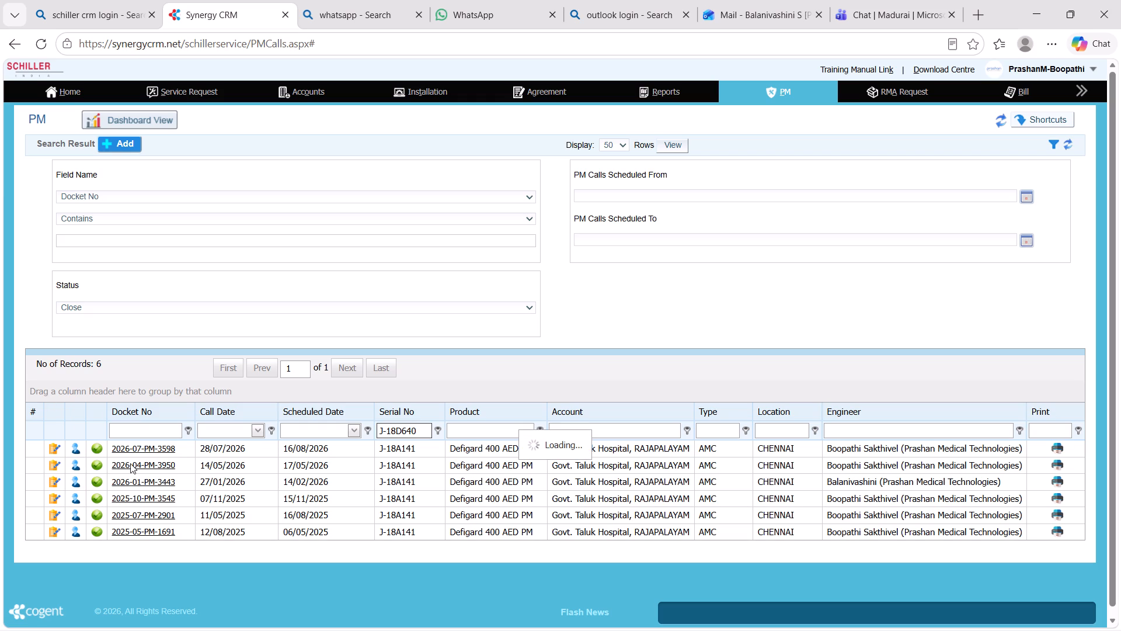
{"action": "left_click", "coordinate": [162, 448]}
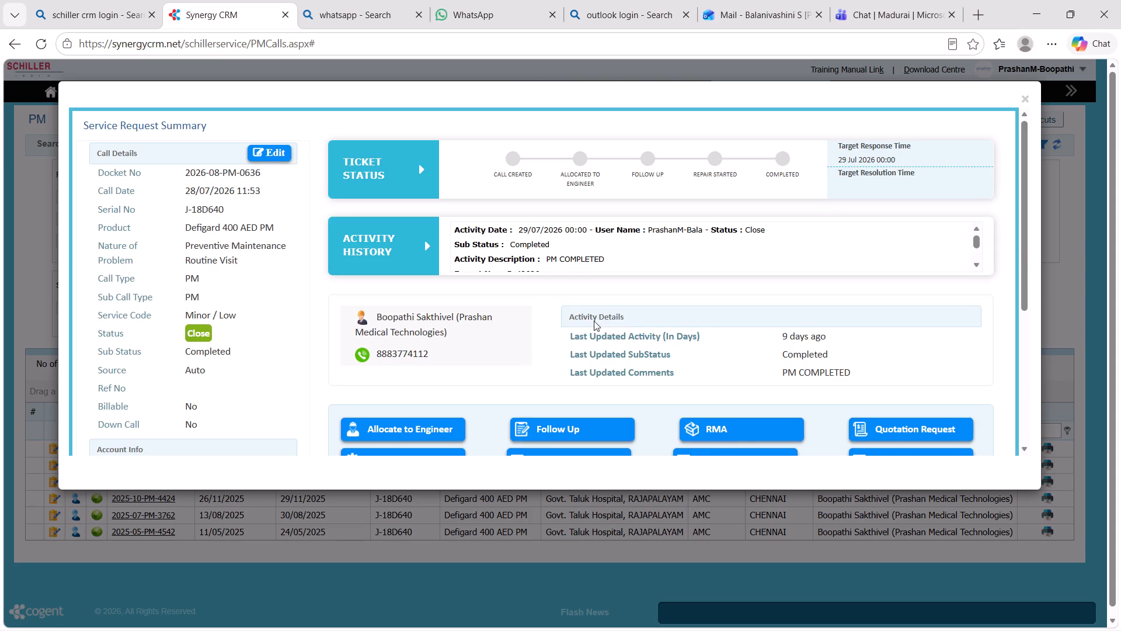
{"action": "scroll", "coordinate": [592, 317], "scroll_direction": "down", "scroll_amount": 4}
{"action": "left_click", "coordinate": [915, 303]}
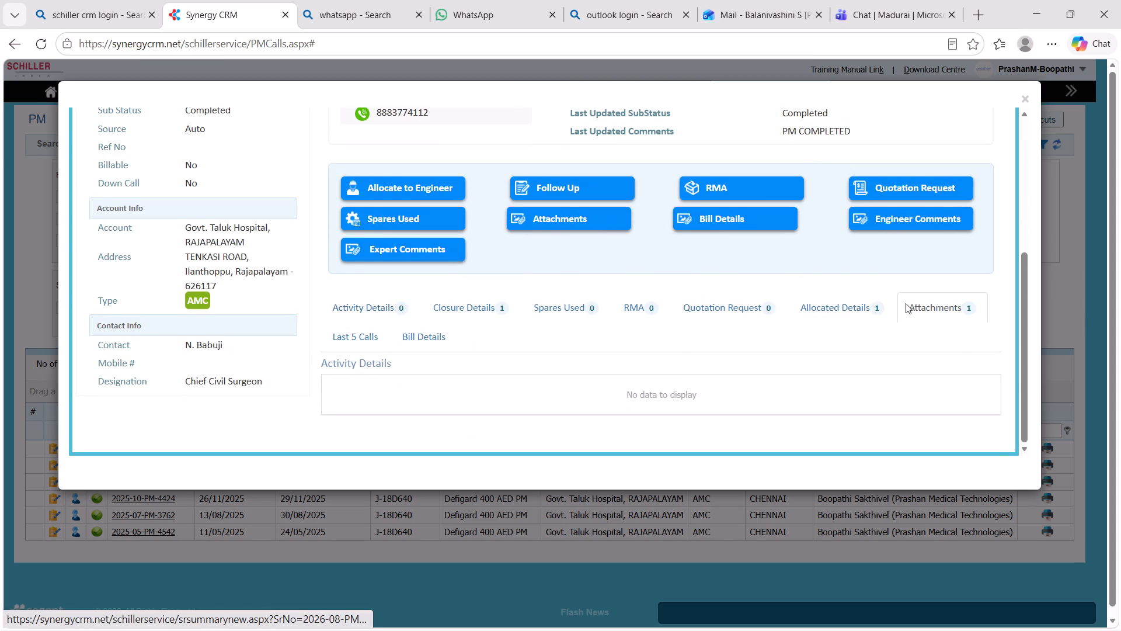
{"action": "scroll", "coordinate": [474, 320], "scroll_direction": "down", "scroll_amount": 4}
{"action": "left_click", "coordinate": [484, 260]}
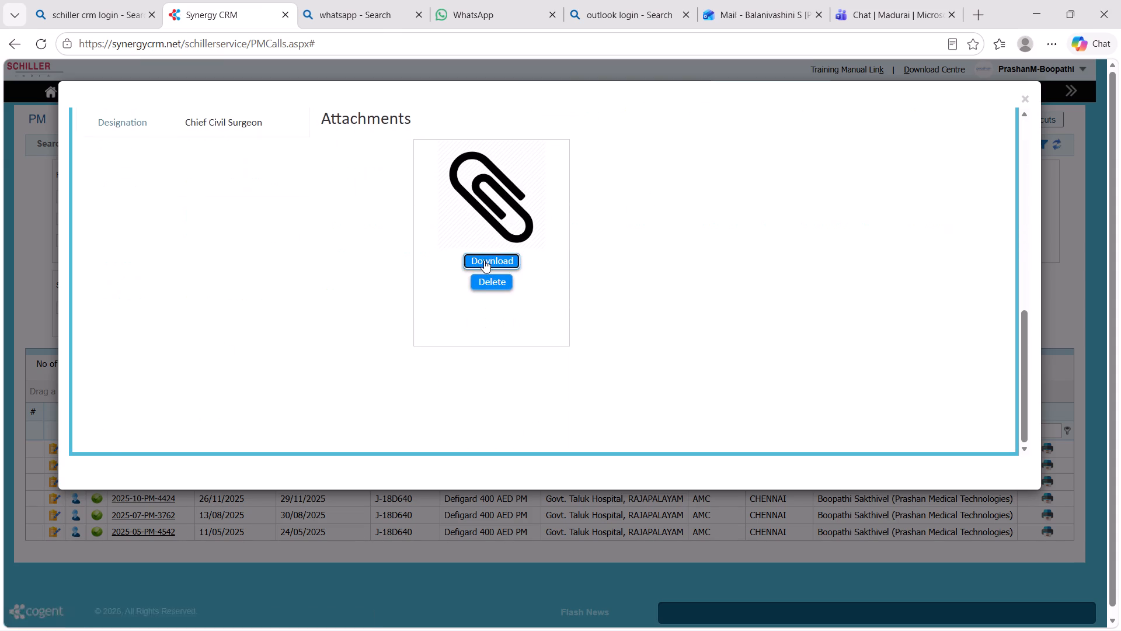
{"action": "left_click", "coordinate": [823, 139]}
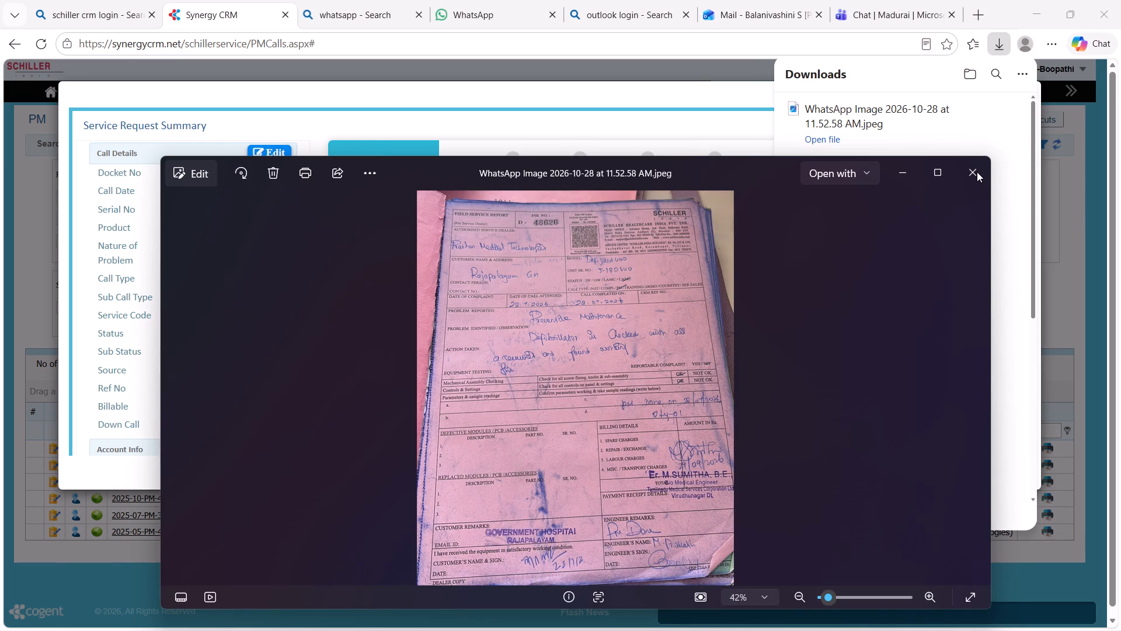
{"action": "left_click", "coordinate": [975, 175]}
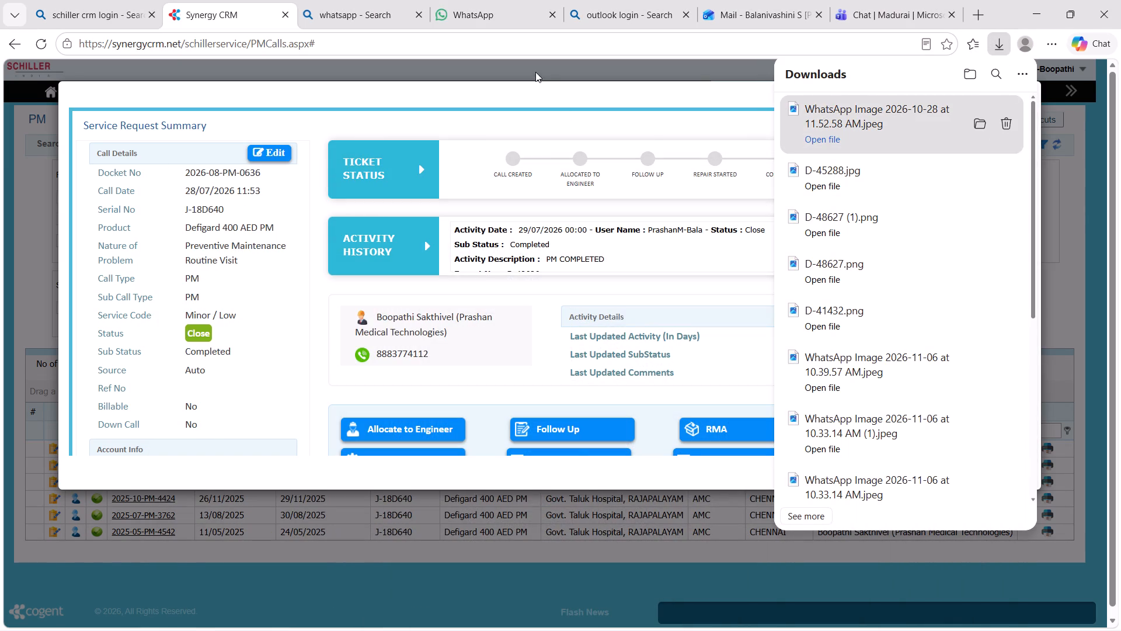
{"action": "left_click", "coordinate": [535, 72]}
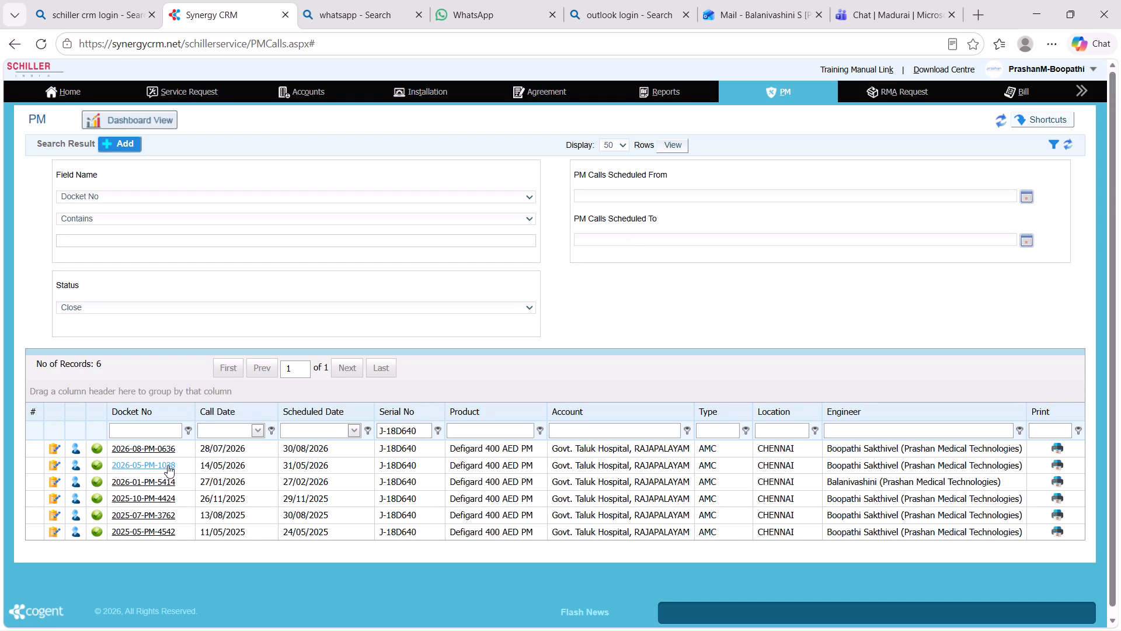
Open closed call 2026-05-PM-1038, download its attachment from the service request summary and open the downloaded image.
{"action": "left_click", "coordinate": [168, 465]}
{"action": "scroll", "coordinate": [551, 325], "scroll_direction": "down", "scroll_amount": 2}
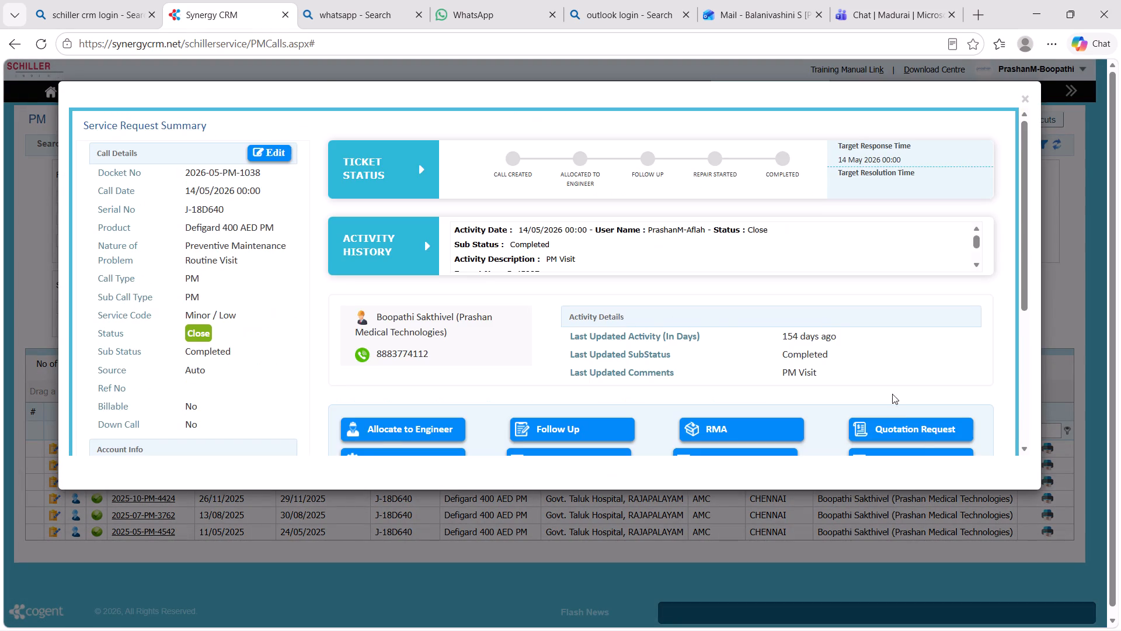
{"action": "scroll", "coordinate": [899, 371], "scroll_direction": "down", "scroll_amount": 4}
{"action": "left_click", "coordinate": [919, 314]}
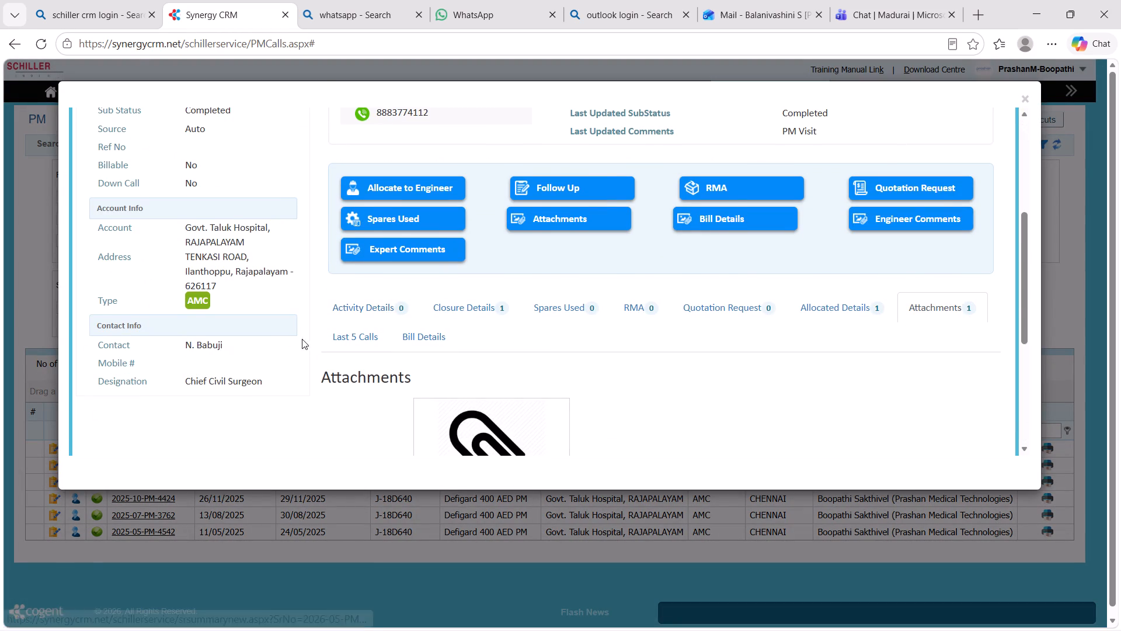
{"action": "scroll", "coordinate": [343, 346], "scroll_direction": "down", "scroll_amount": 4}
{"action": "left_click", "coordinate": [479, 261]}
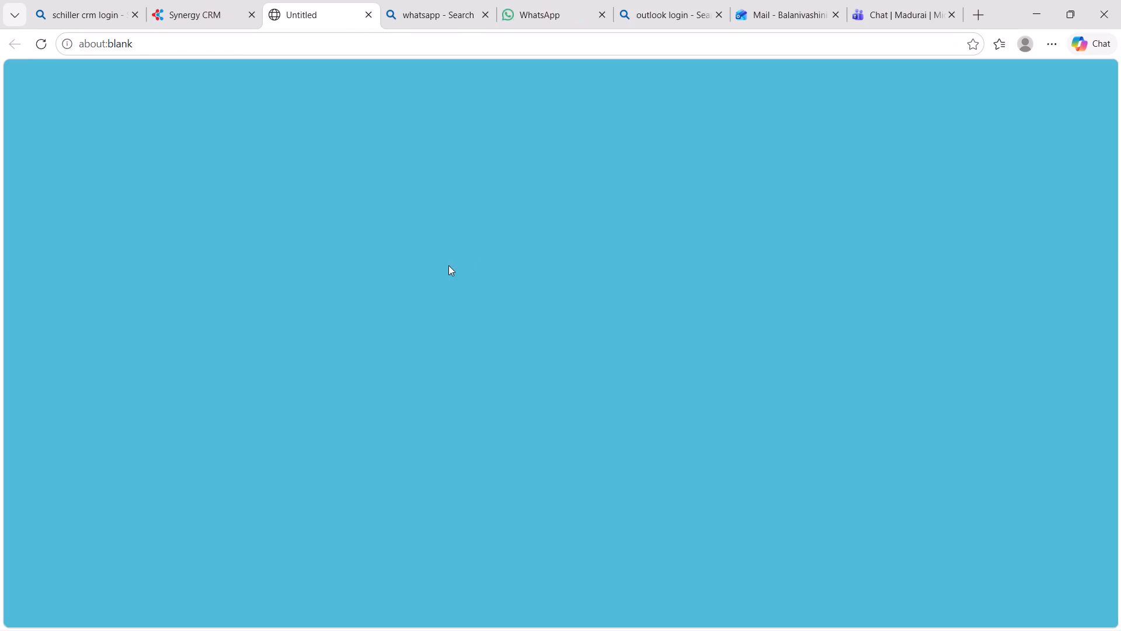
{"action": "left_click", "coordinate": [826, 122]}
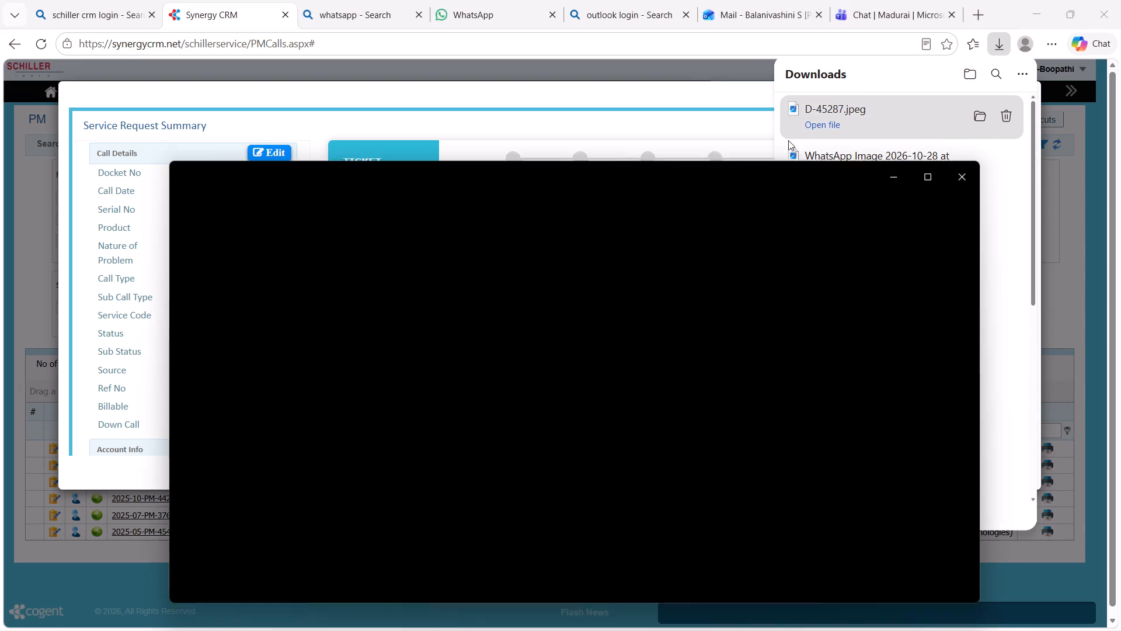
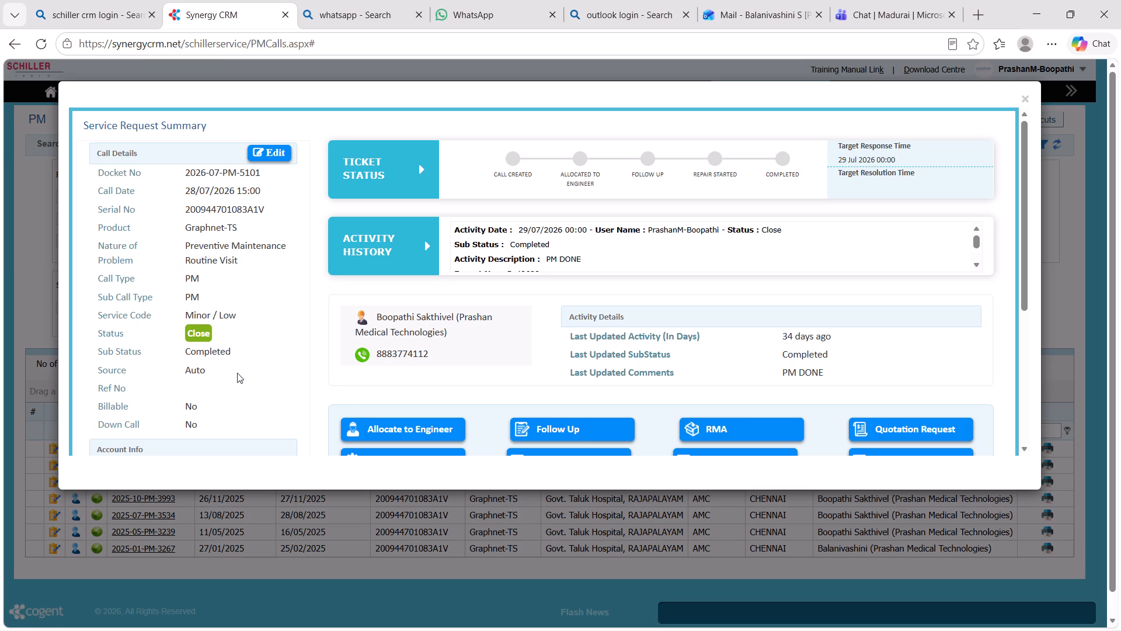
Download the service report attached to PM call 2026-07-PM-5101, view the image, and close the call summary.
{"action": "scroll", "coordinate": [354, 408], "scroll_direction": "down", "scroll_amount": 5}
{"action": "left_click", "coordinate": [933, 310]}
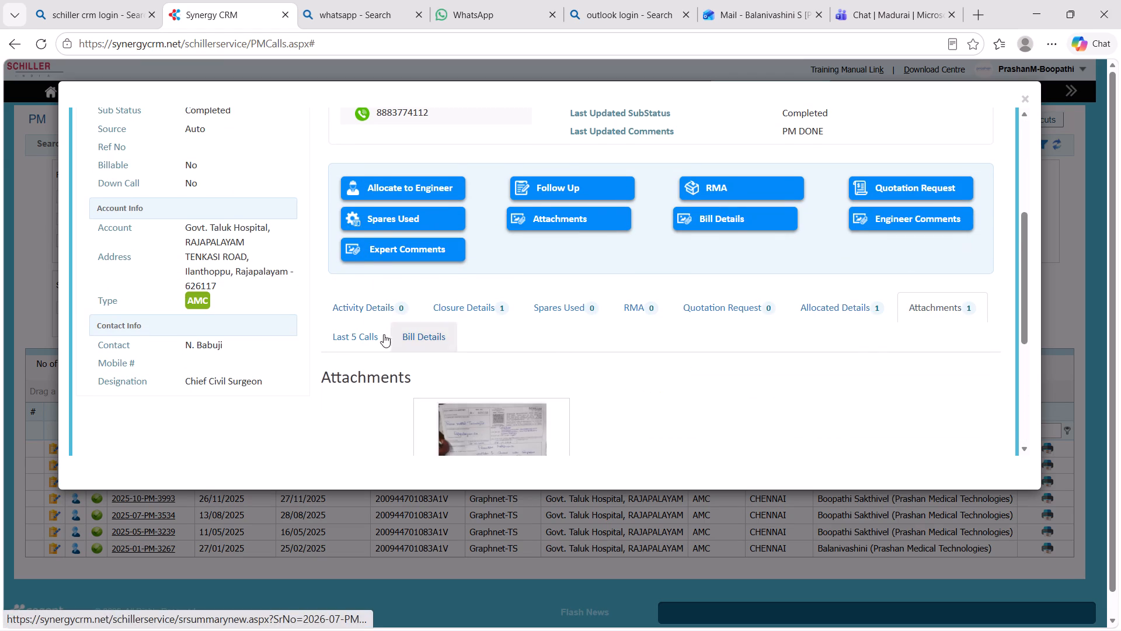
{"action": "scroll", "coordinate": [458, 375], "scroll_direction": "down", "scroll_amount": 3}
{"action": "left_click", "coordinate": [489, 253]}
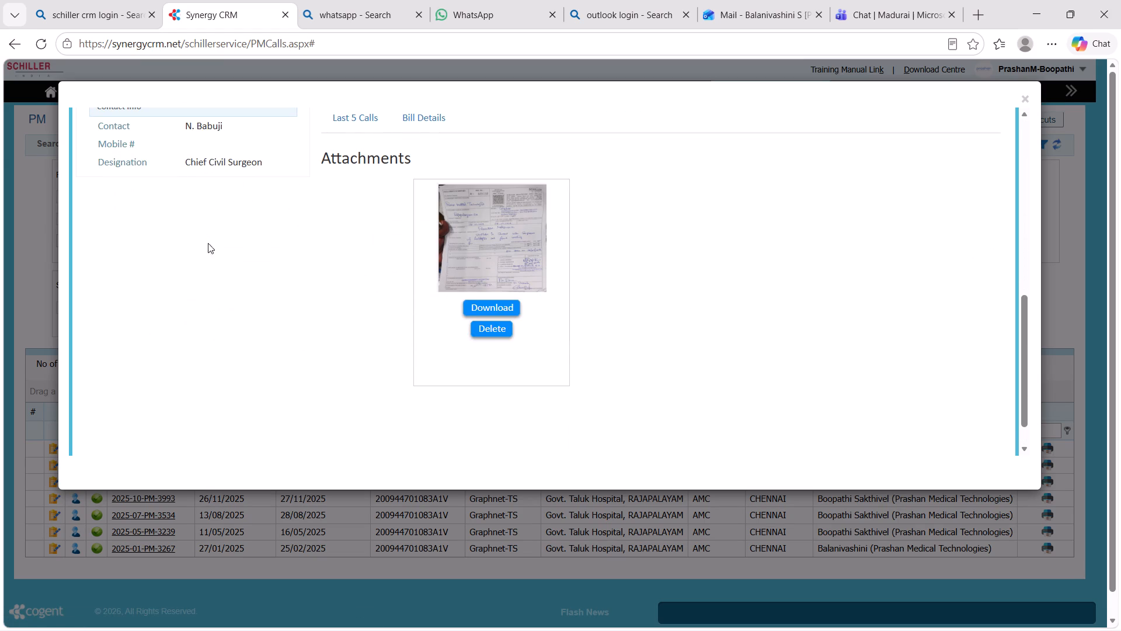
{"action": "left_click", "coordinate": [485, 308]}
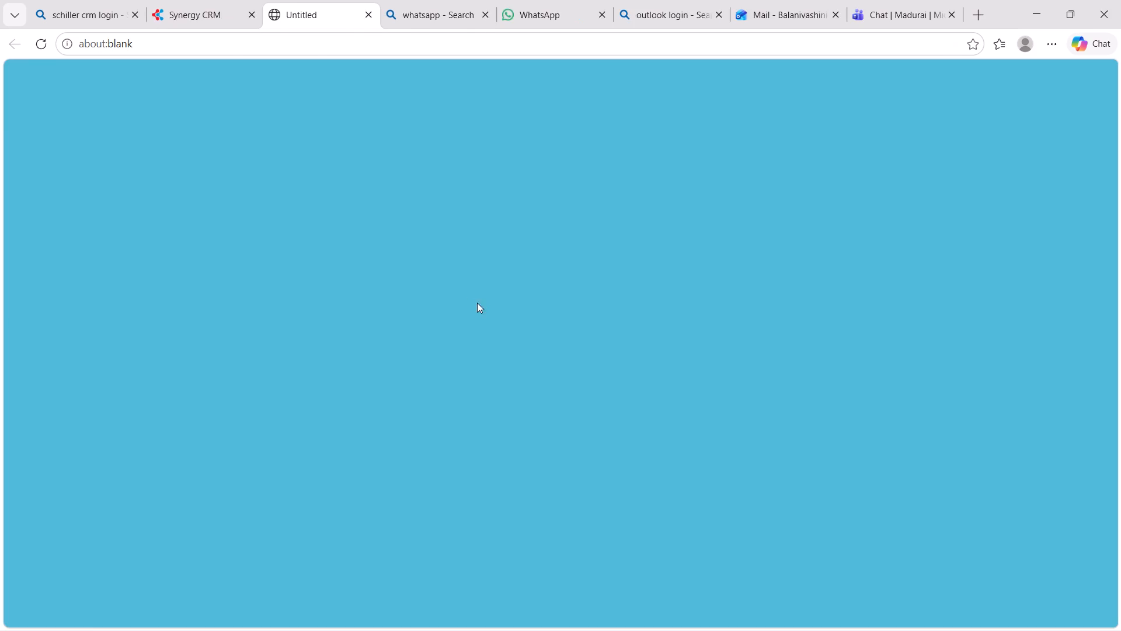
{"action": "left_click", "coordinate": [817, 122]}
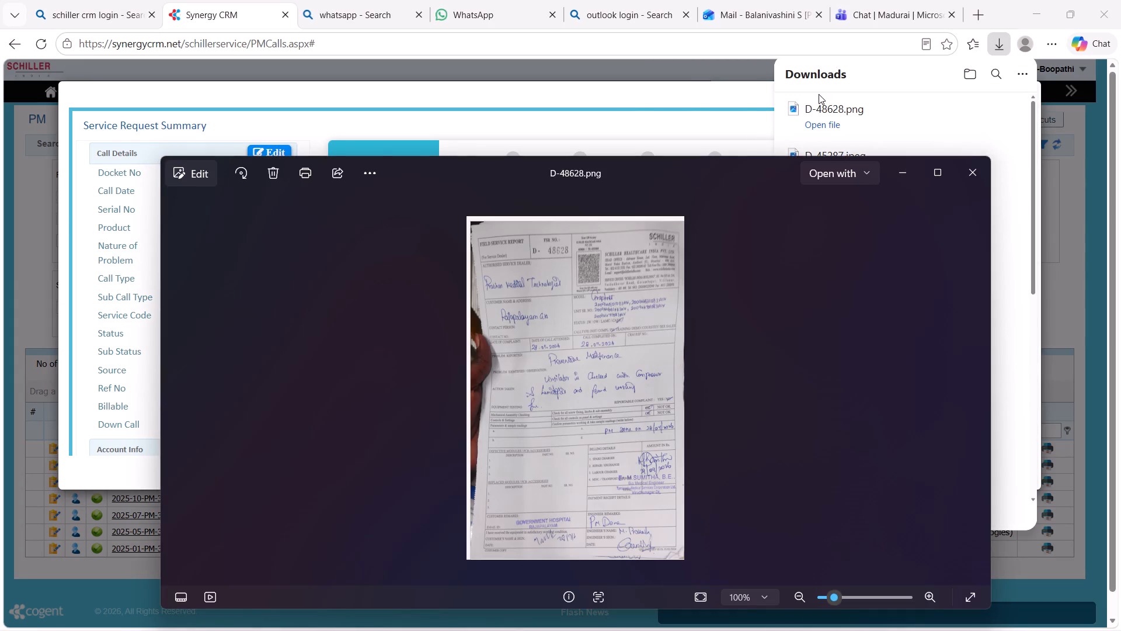
{"action": "left_click", "coordinate": [636, 85]}
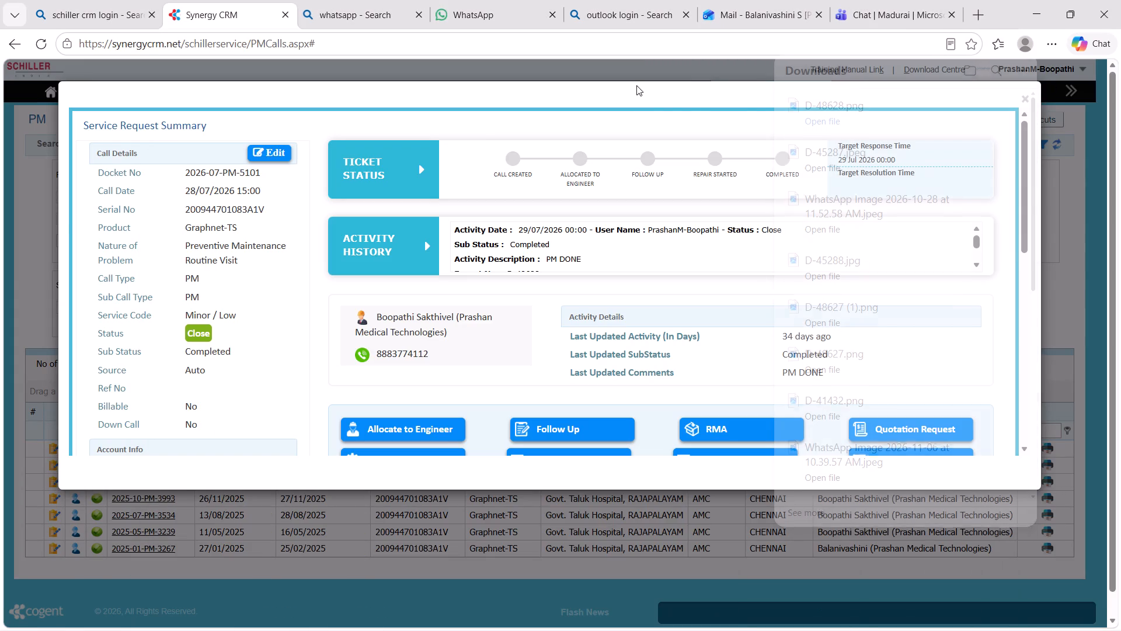
{"action": "left_click", "coordinate": [1024, 96]}
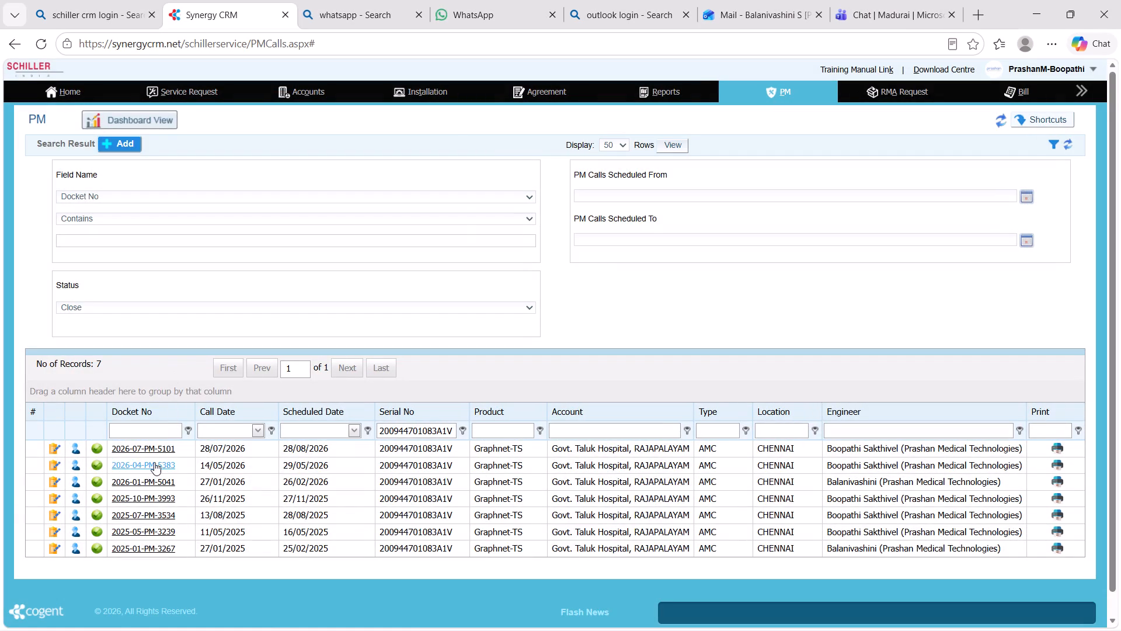
Check the service report attachment of PM call 2026-04-PM-5383 and close its summary.
{"action": "left_click", "coordinate": [154, 462]}
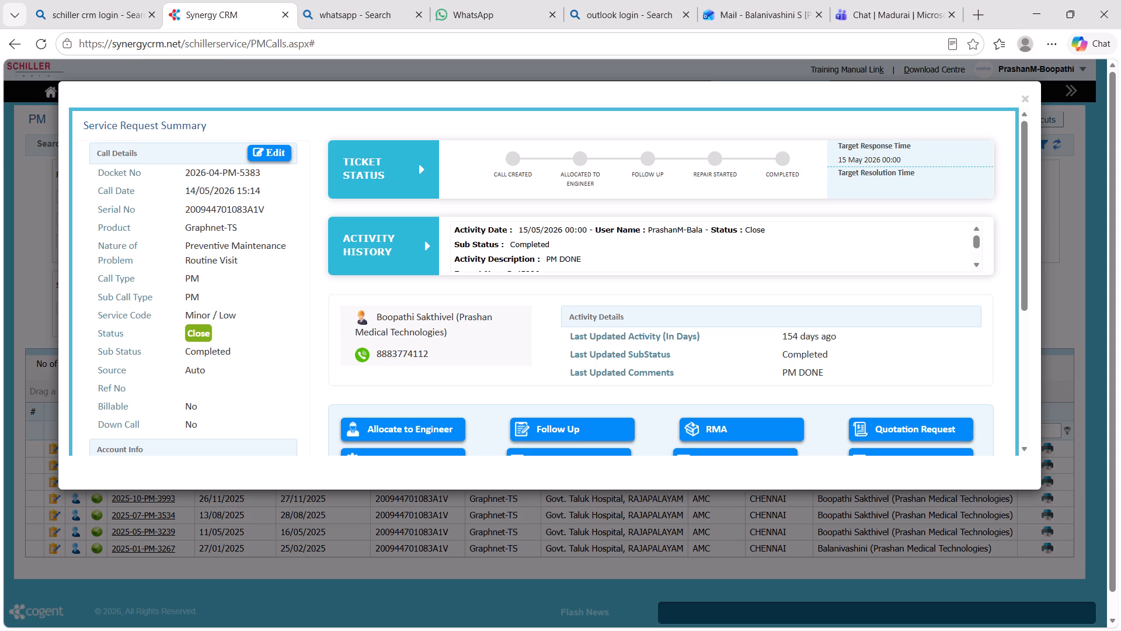
{"action": "scroll", "coordinate": [624, 324], "scroll_direction": "down", "scroll_amount": 5}
{"action": "left_click", "coordinate": [959, 303]}
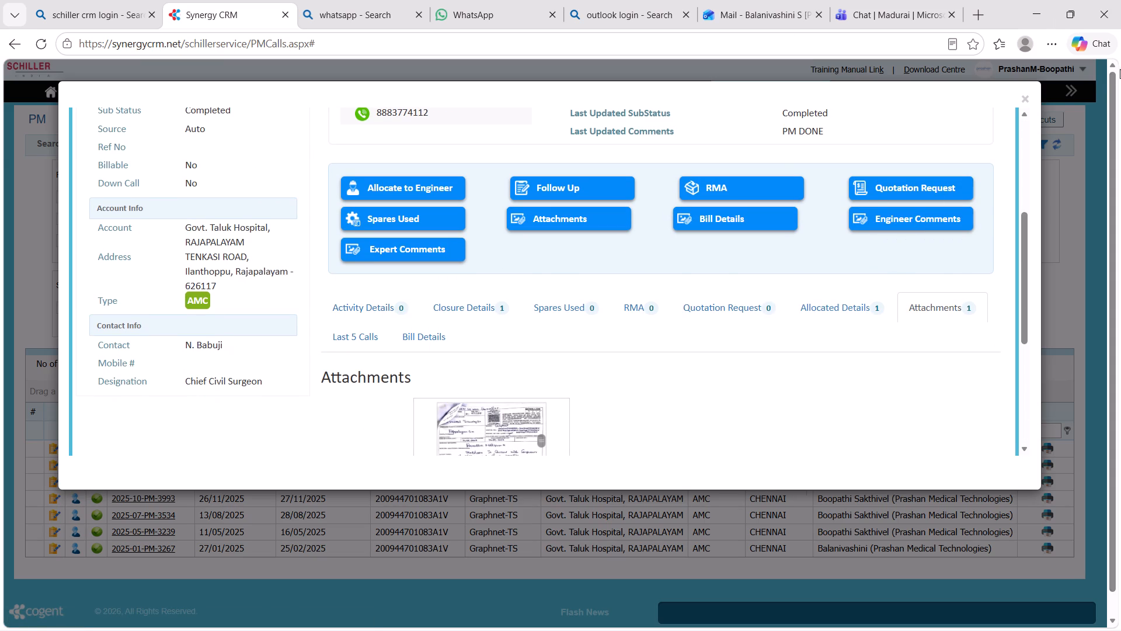
{"action": "left_click", "coordinate": [1023, 97]}
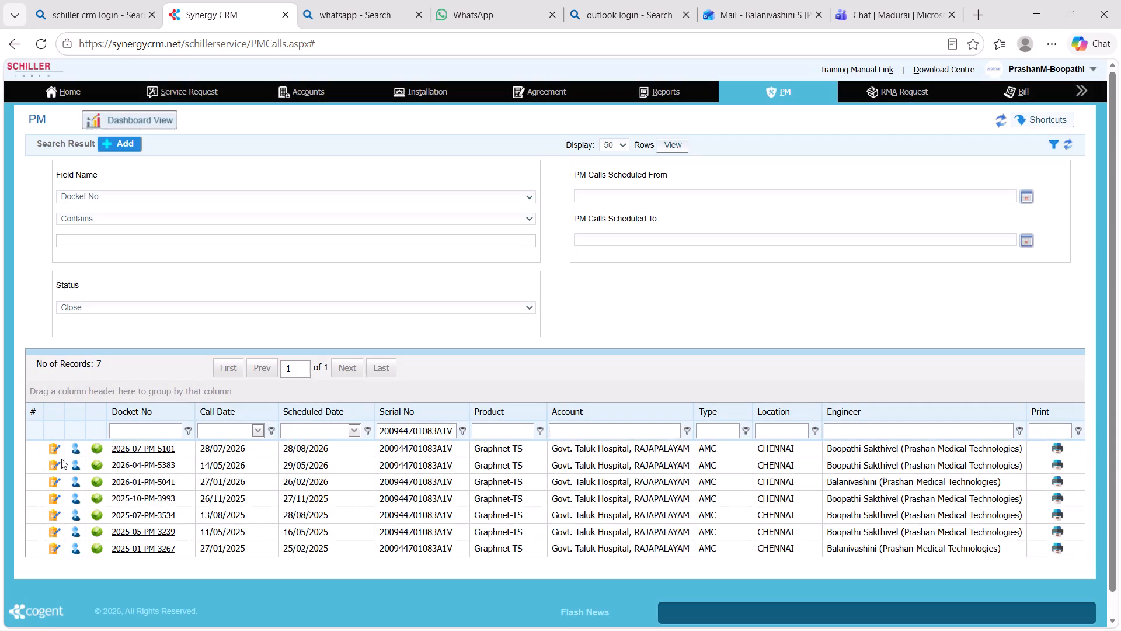
Check the service report attachment of PM call 2026-01-PM-5041 and close its summary.
{"action": "left_click", "coordinate": [159, 481]}
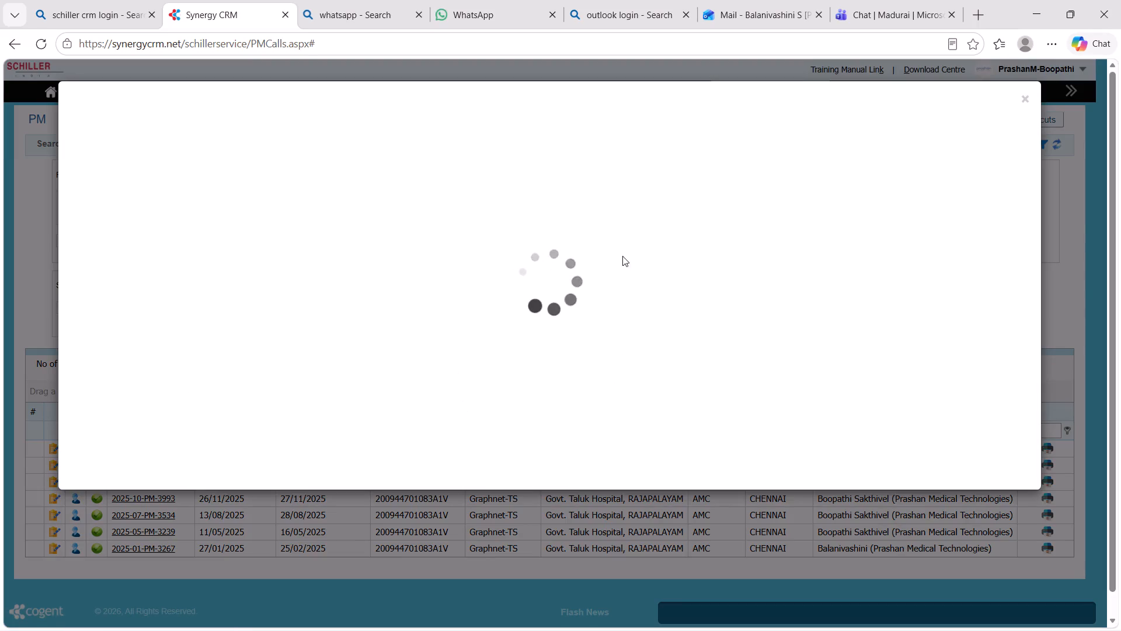
{"action": "scroll", "coordinate": [401, 305], "scroll_direction": "down", "scroll_amount": 3}
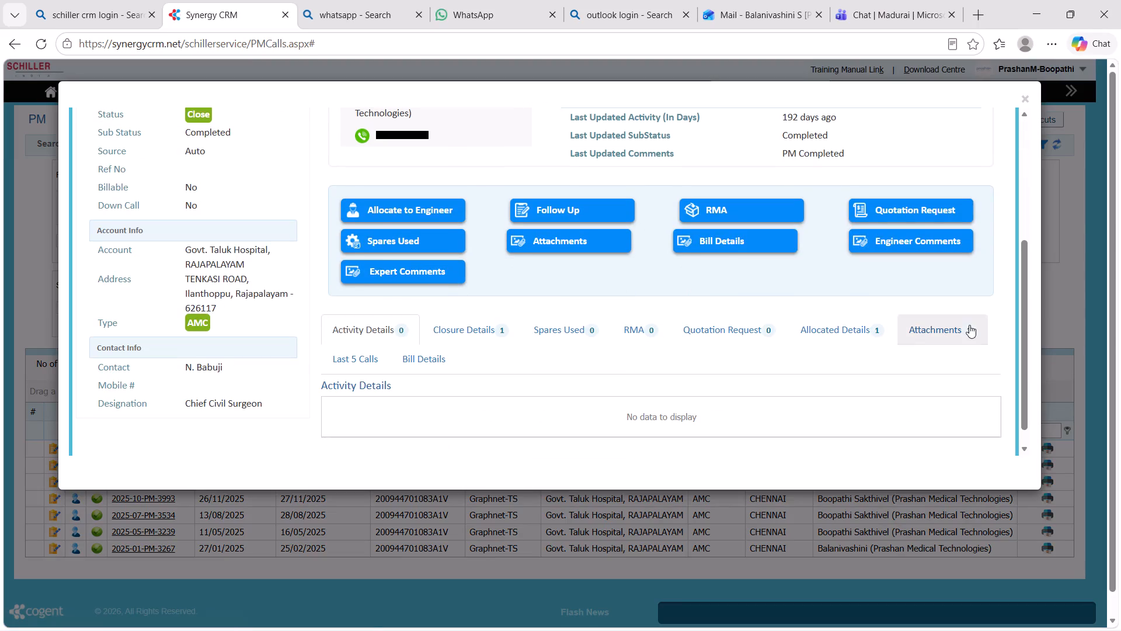
{"action": "left_click", "coordinate": [969, 325]}
{"action": "scroll", "coordinate": [469, 391], "scroll_direction": "down", "scroll_amount": 1}
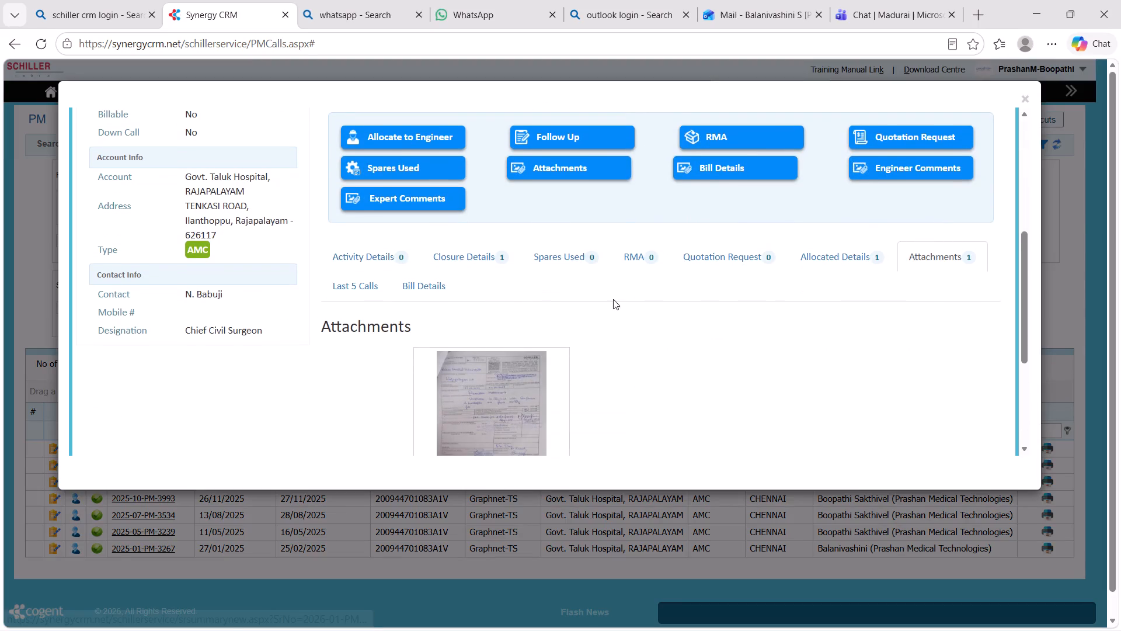
{"action": "left_click", "coordinate": [151, 493]}
{"action": "left_click", "coordinate": [149, 509]}
{"action": "left_click", "coordinate": [154, 515]}
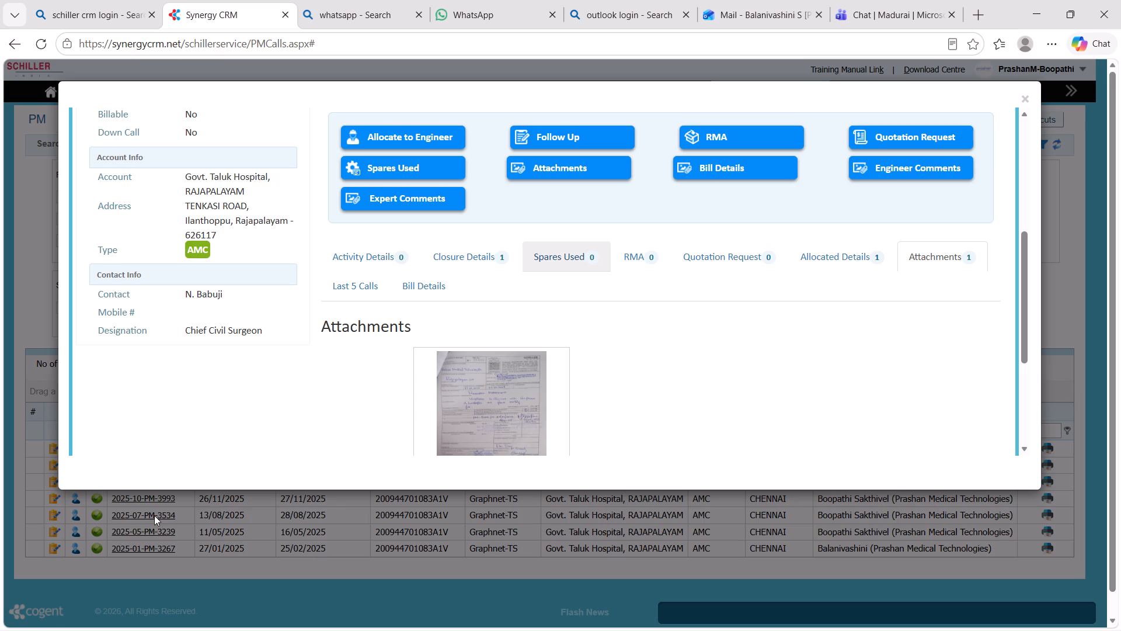
{"action": "left_click", "coordinate": [1023, 97]}
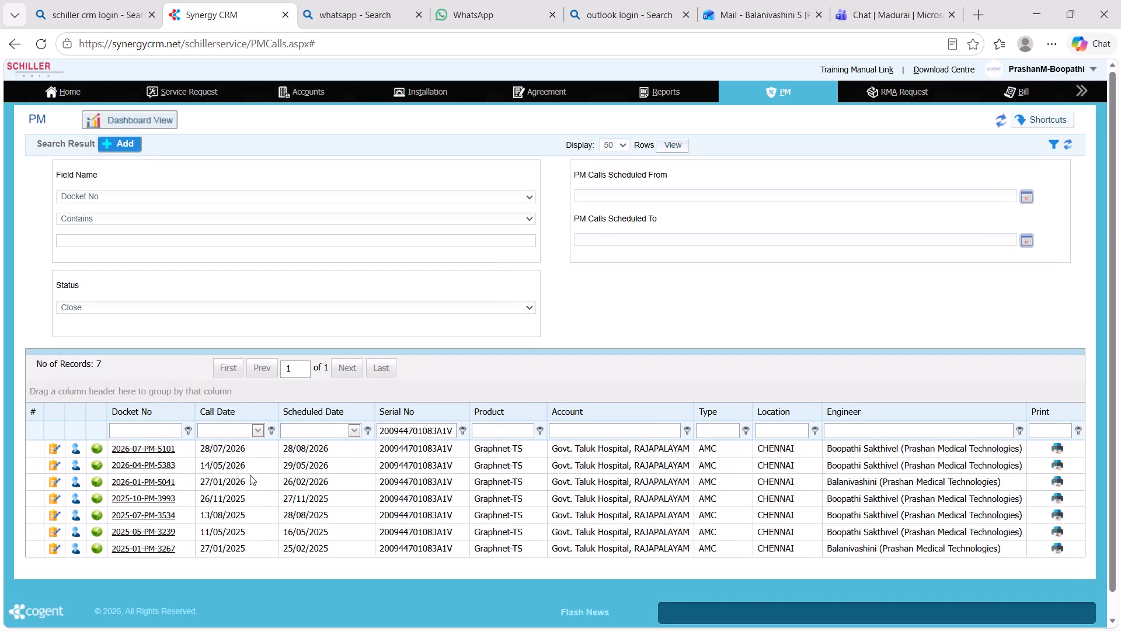
Check the service report attachment of PM call 2025-10-PM-3993 and close its summary.
{"action": "left_click", "coordinate": [163, 497]}
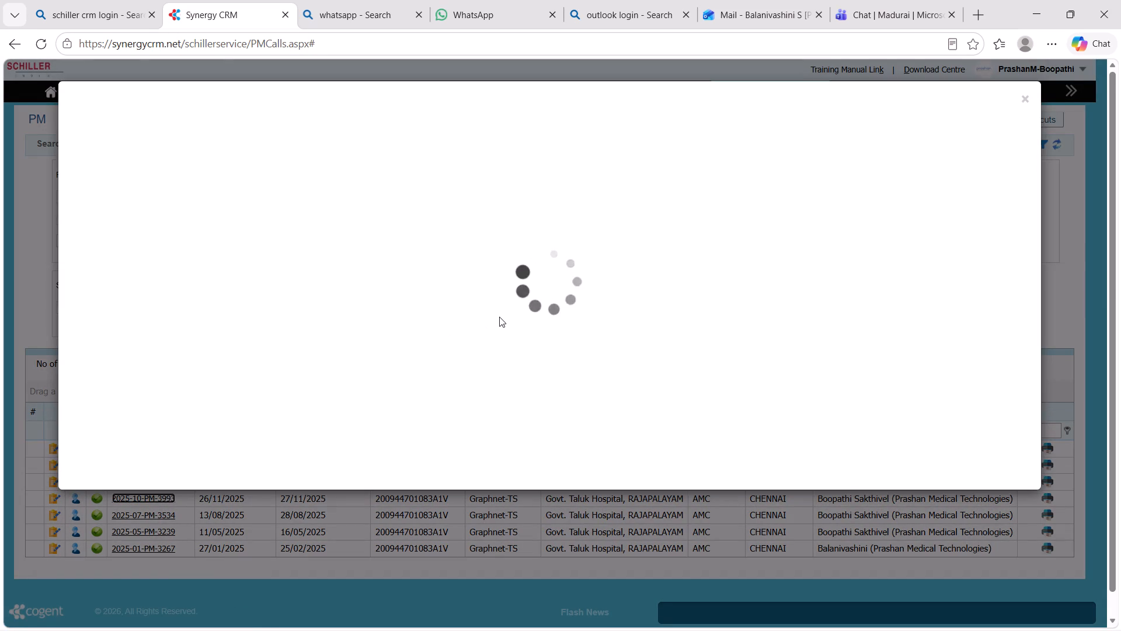
{"action": "scroll", "coordinate": [508, 325], "scroll_direction": "down", "scroll_amount": 4}
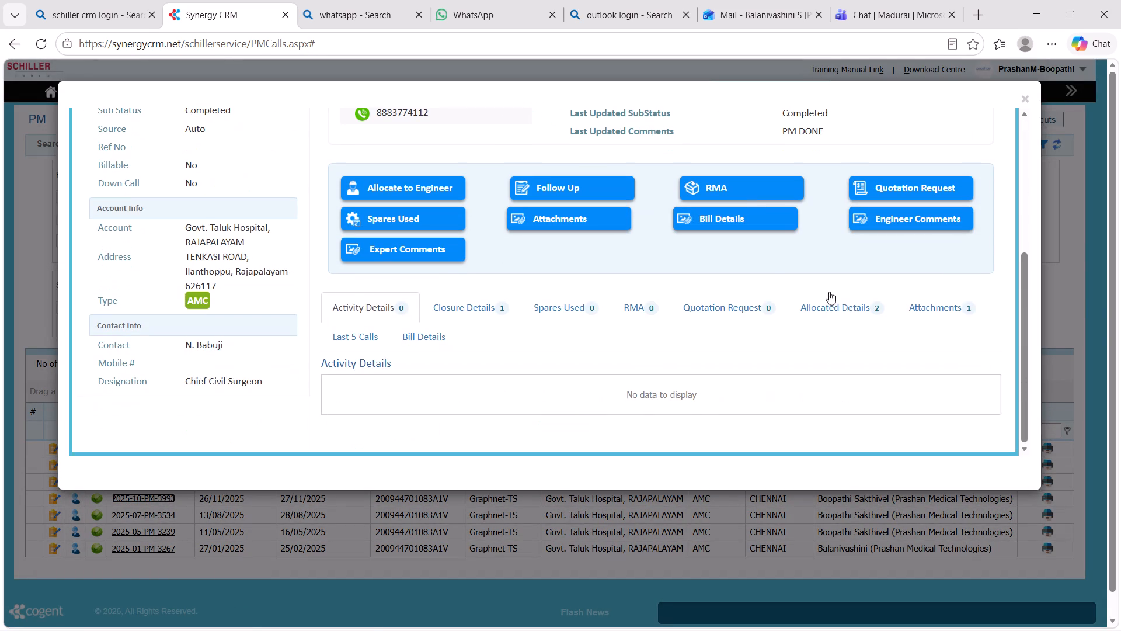
{"action": "left_click", "coordinate": [946, 310]}
{"action": "scroll", "coordinate": [468, 405], "scroll_direction": "down", "scroll_amount": 1}
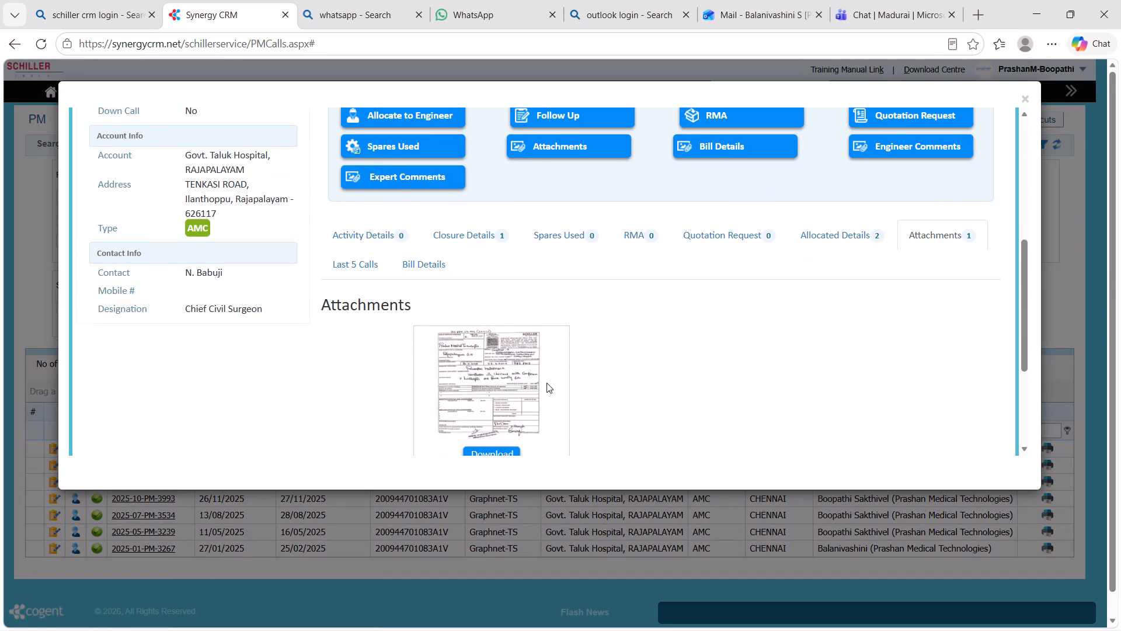
{"action": "left_click", "coordinate": [1023, 101]}
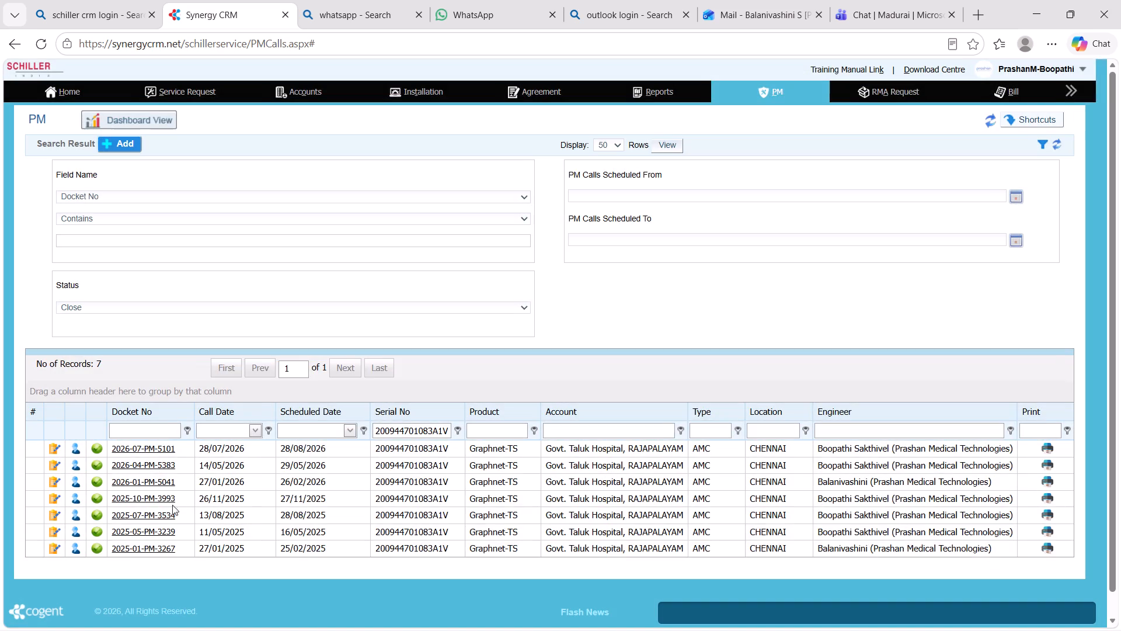
Download the service report attached to PM call 2025-07-PM-3534, view the image, and close the image and call summary.
{"action": "left_click", "coordinate": [146, 518]}
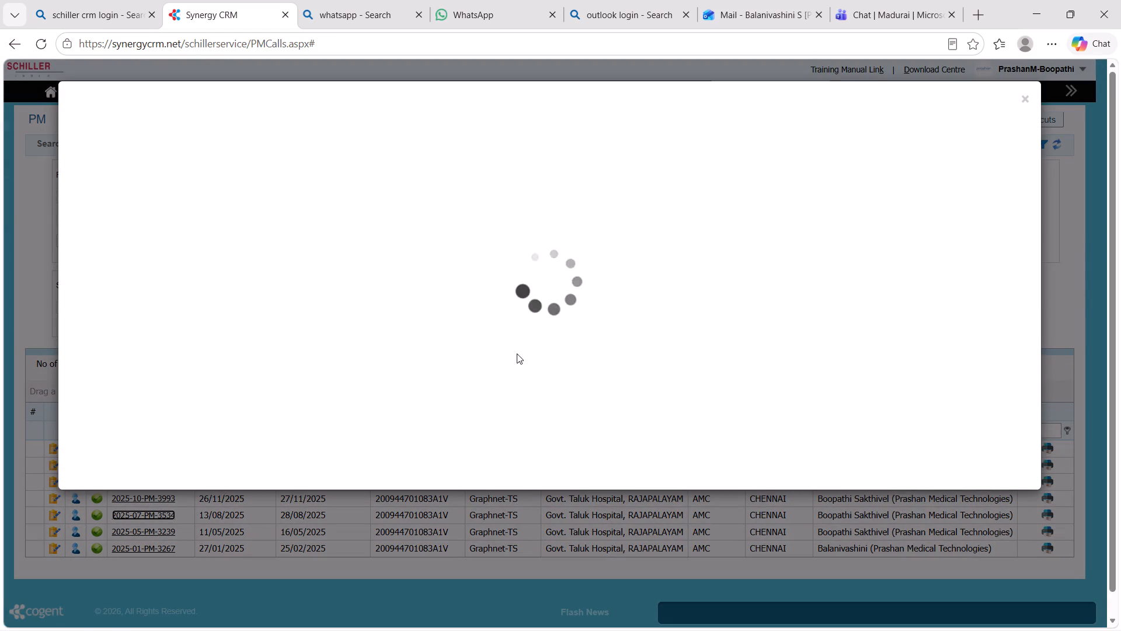
{"action": "scroll", "coordinate": [521, 332], "scroll_direction": "down", "scroll_amount": 8}
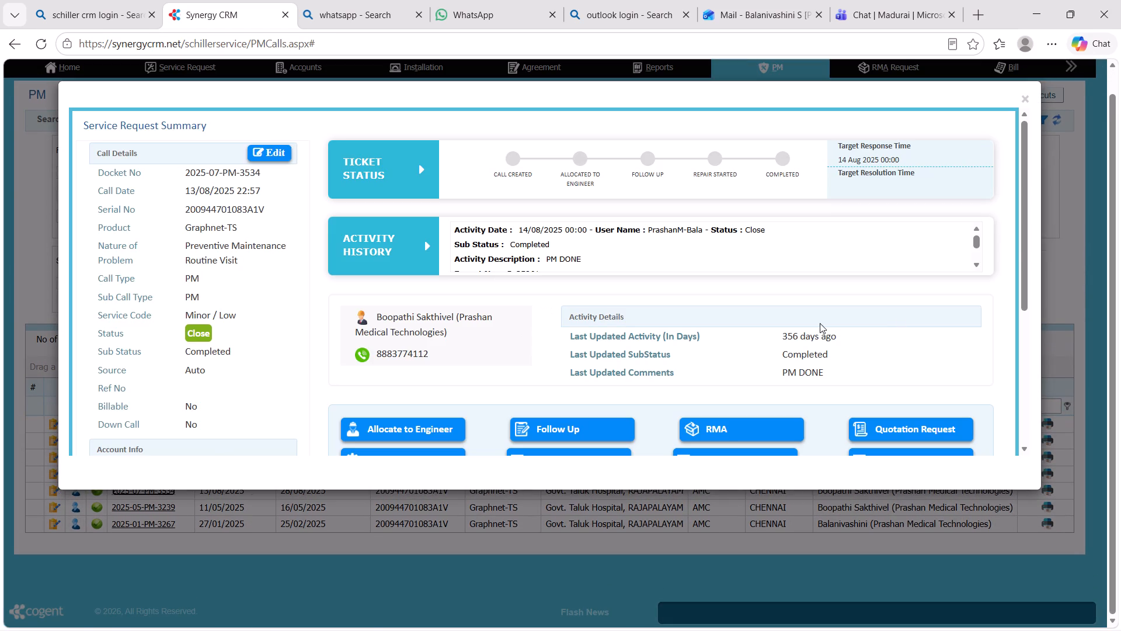
{"action": "scroll", "coordinate": [902, 314], "scroll_direction": "down", "scroll_amount": 4}
{"action": "left_click", "coordinate": [931, 312]}
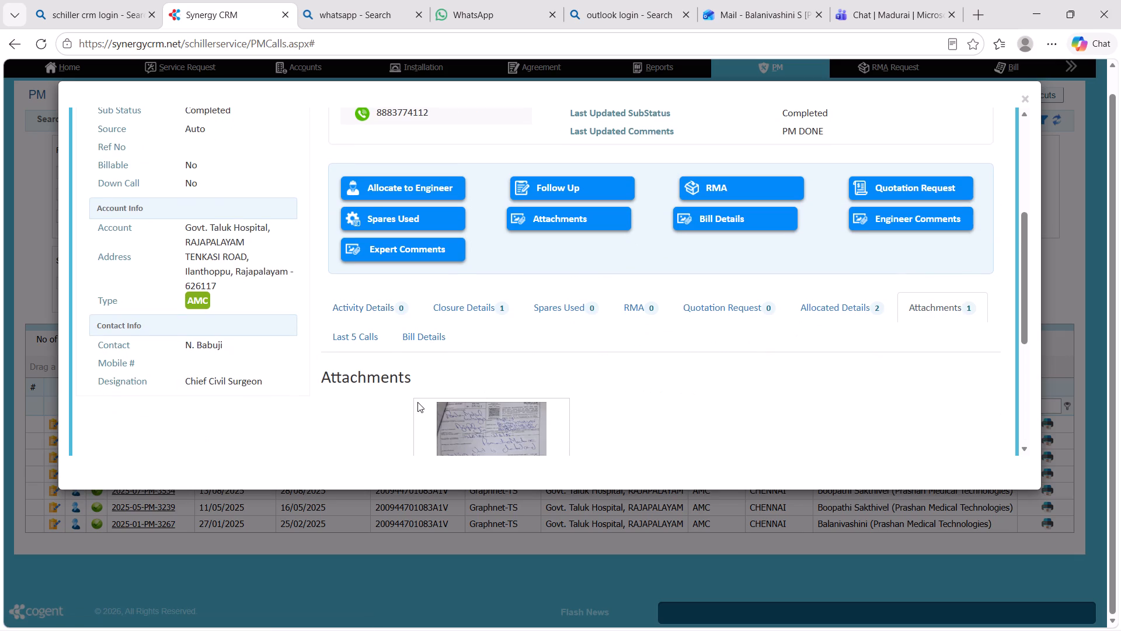
{"action": "left_click", "coordinate": [518, 426]}
{"action": "scroll", "coordinate": [479, 427], "scroll_direction": "down", "scroll_amount": 4}
{"action": "left_click", "coordinate": [495, 268]}
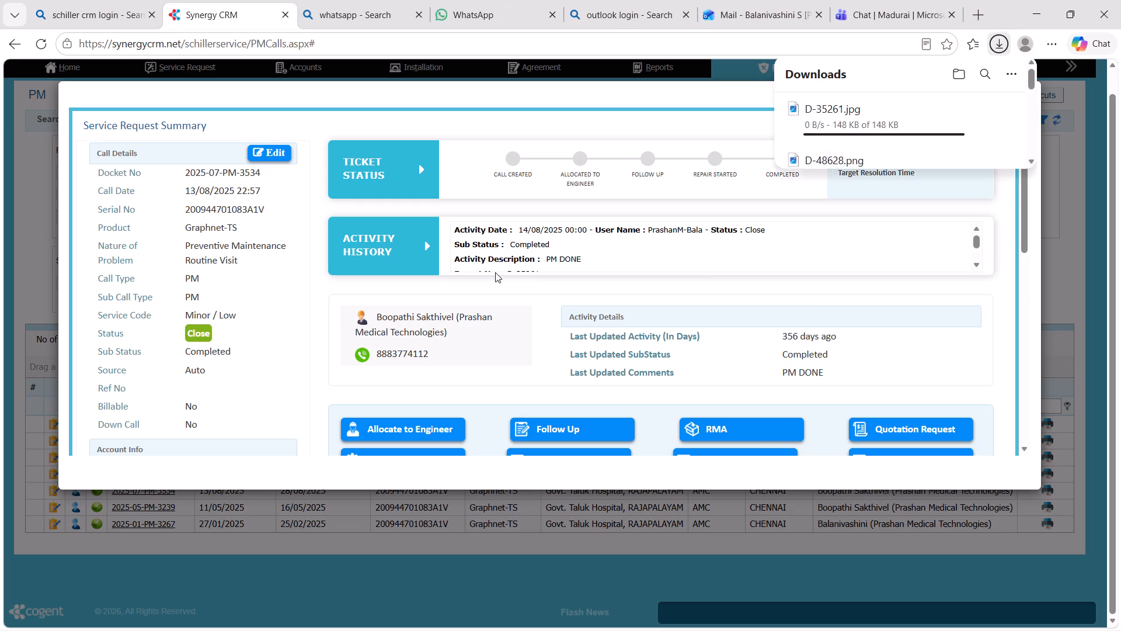
{"action": "left_click", "coordinate": [827, 124]}
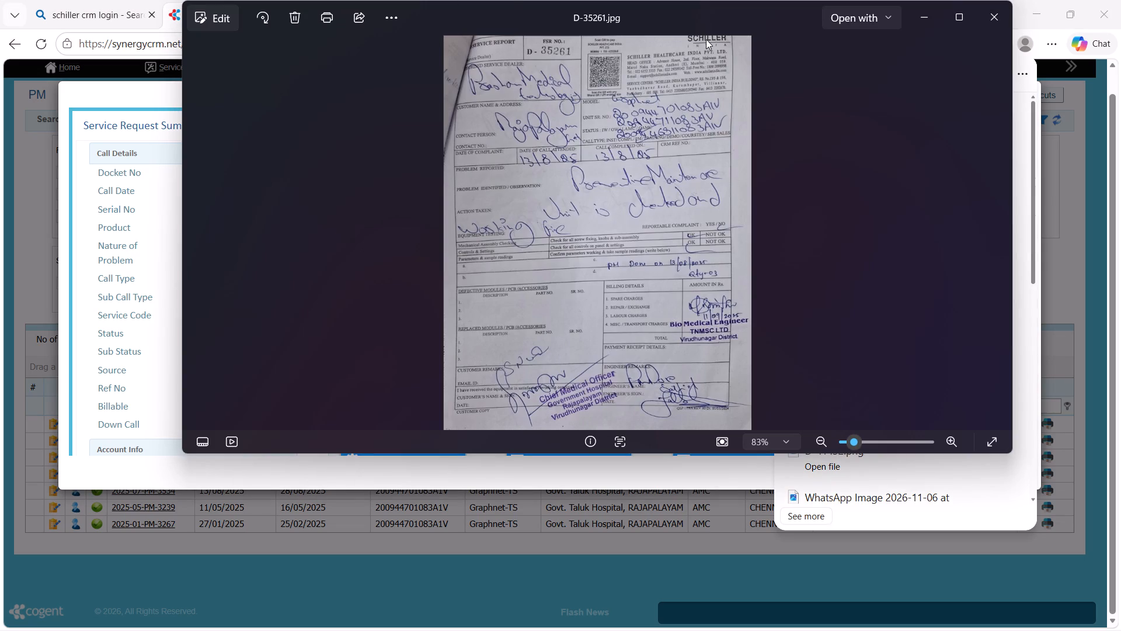
{"action": "left_click", "coordinate": [1000, 13]}
{"action": "left_click", "coordinate": [0, 630]}
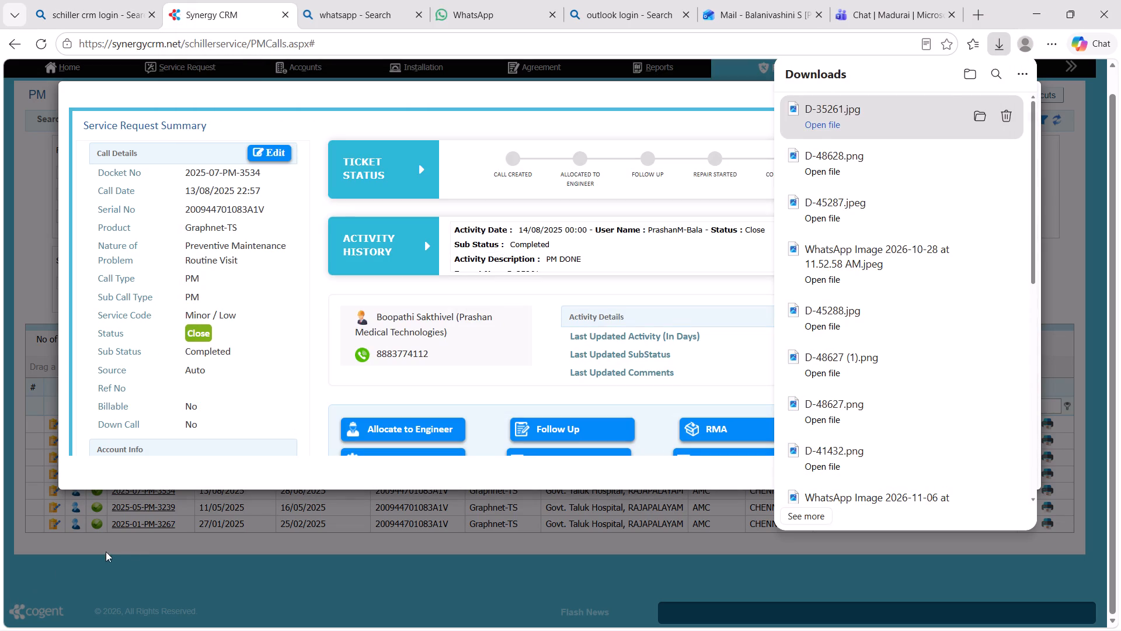
{"action": "left_click", "coordinate": [1076, 92]}
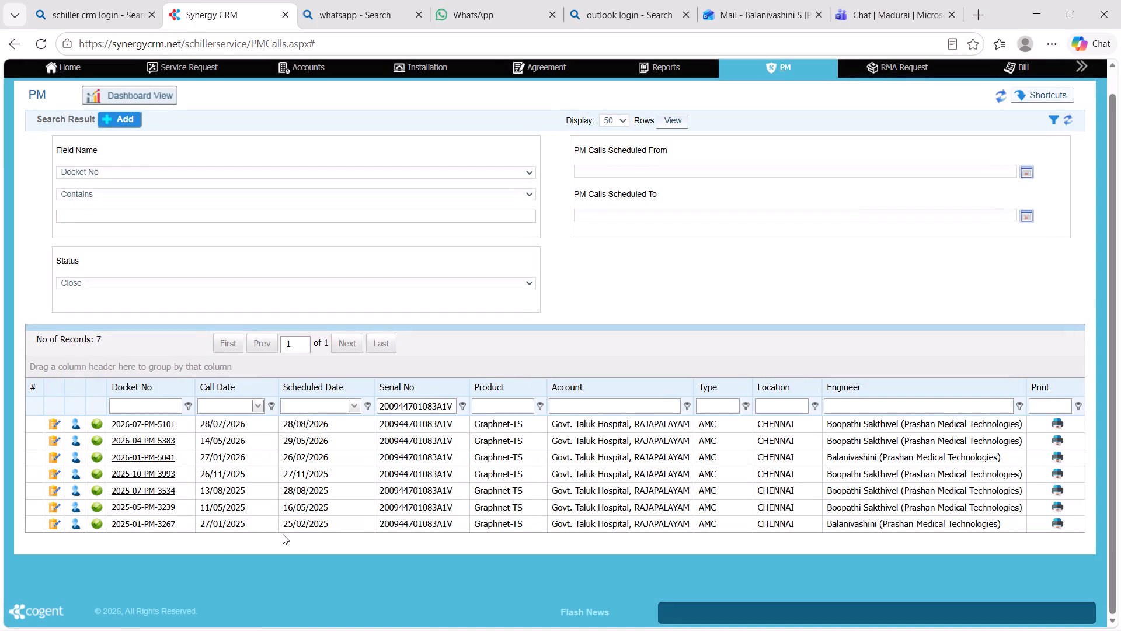
Check the service report attachment of PM call 2025-05-PM-3239 and close its summary.
{"action": "left_click", "coordinate": [152, 508]}
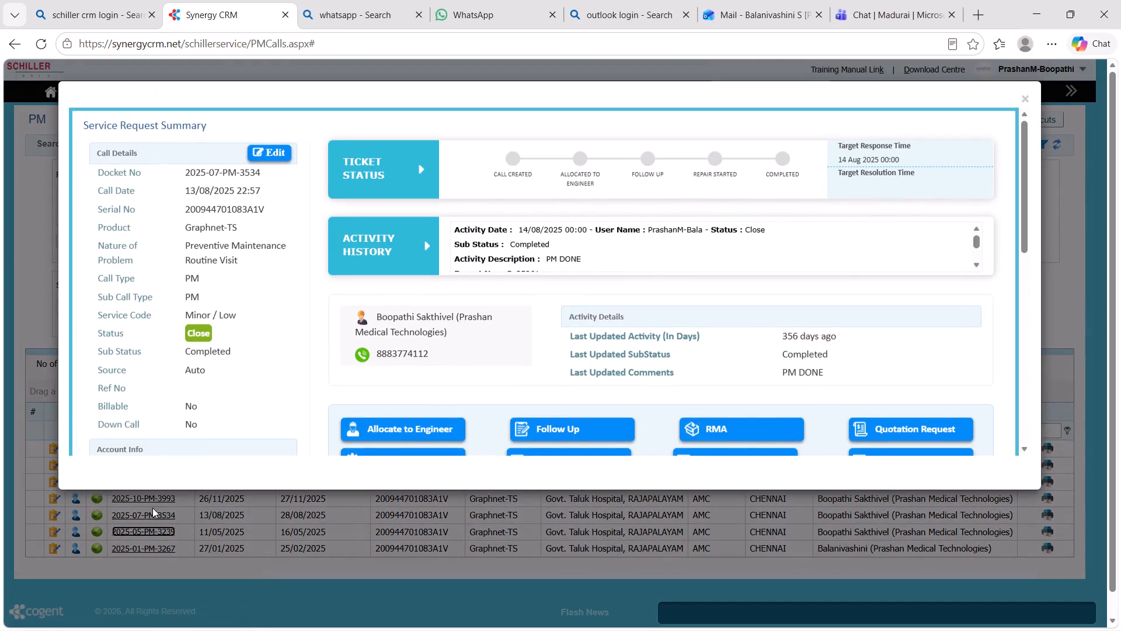
{"action": "scroll", "coordinate": [537, 334], "scroll_direction": "down", "scroll_amount": 2}
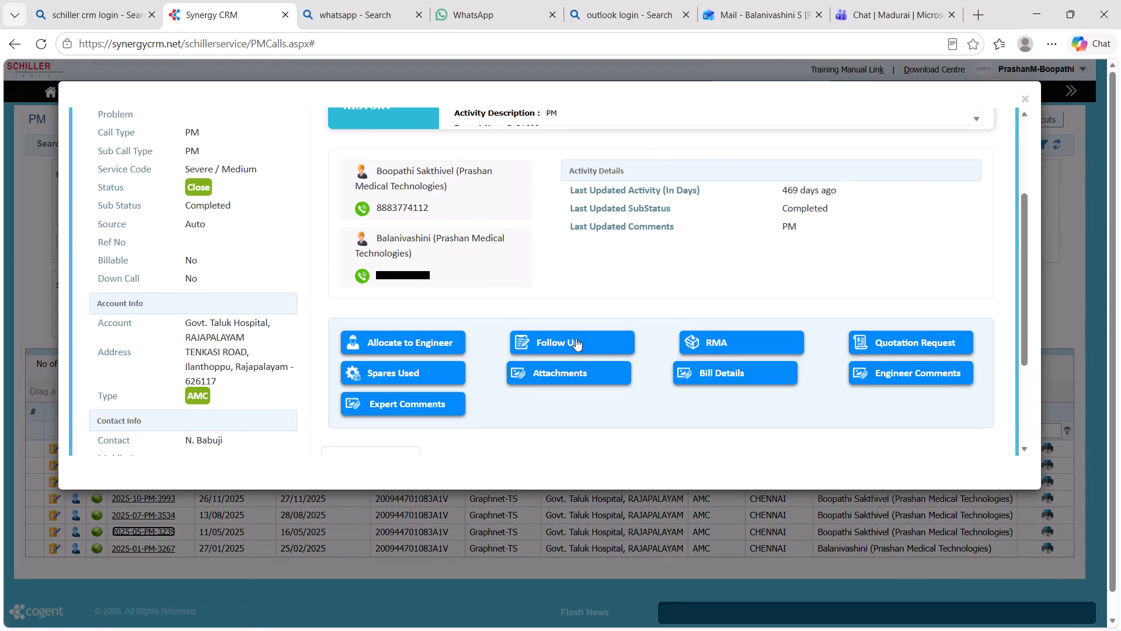
{"action": "scroll", "coordinate": [735, 288], "scroll_direction": "down", "scroll_amount": 3}
{"action": "left_click", "coordinate": [925, 306]}
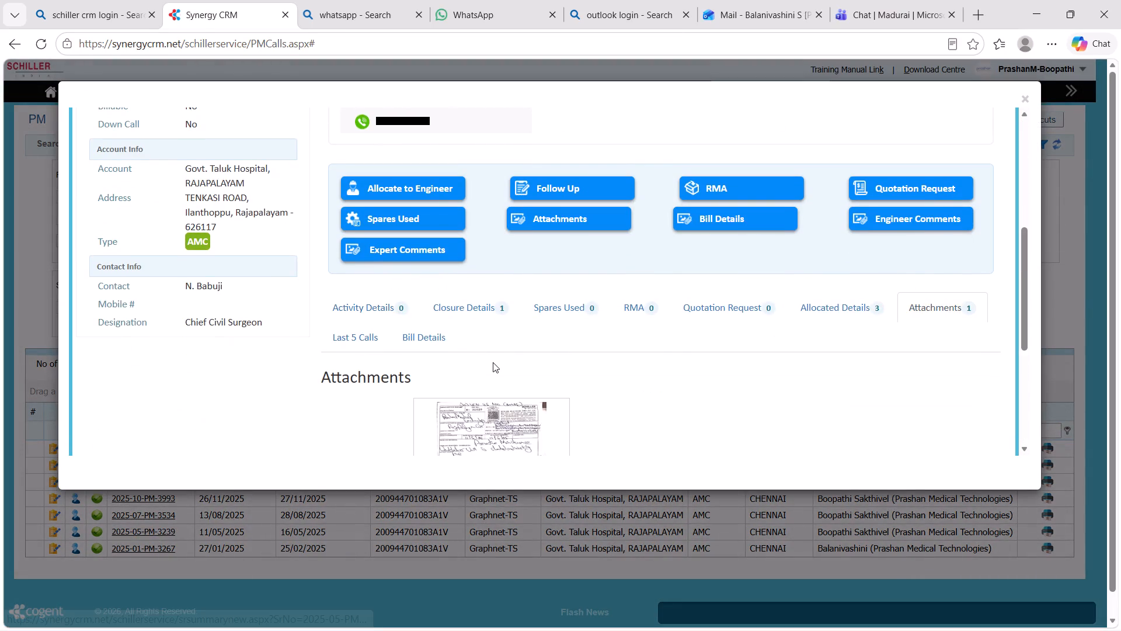
{"action": "left_click", "coordinate": [269, 566]}
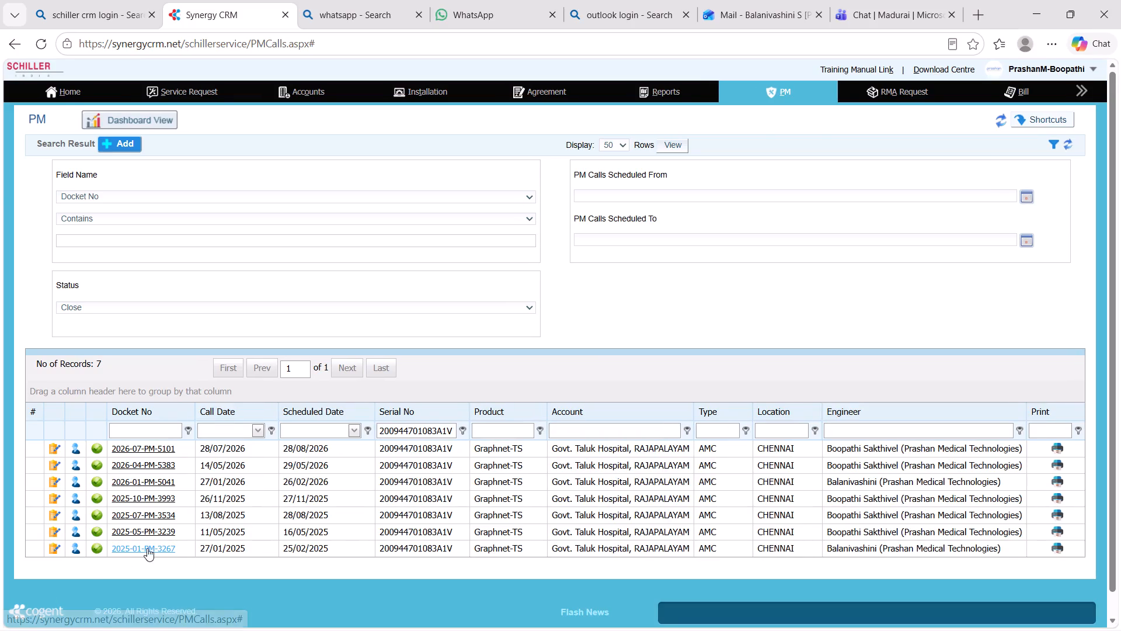
Check the service report attachment of PM call 2025-01-PM-3267 and close its summary.
{"action": "left_click", "coordinate": [148, 548]}
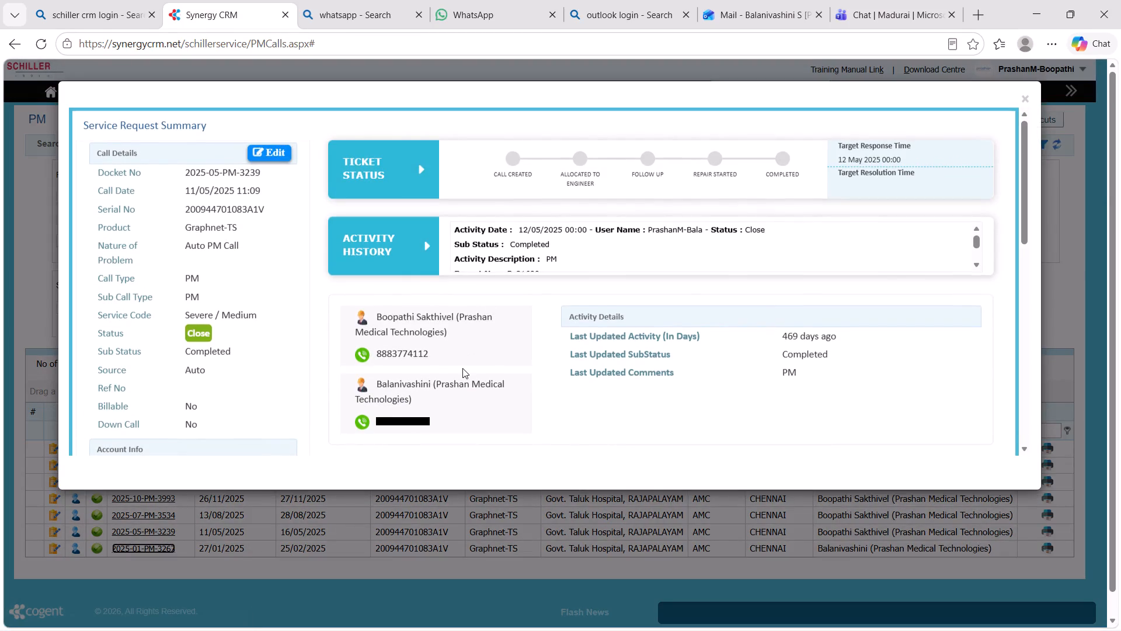
{"action": "scroll", "coordinate": [461, 379], "scroll_direction": "down", "scroll_amount": 3}
{"action": "left_click", "coordinate": [942, 385]}
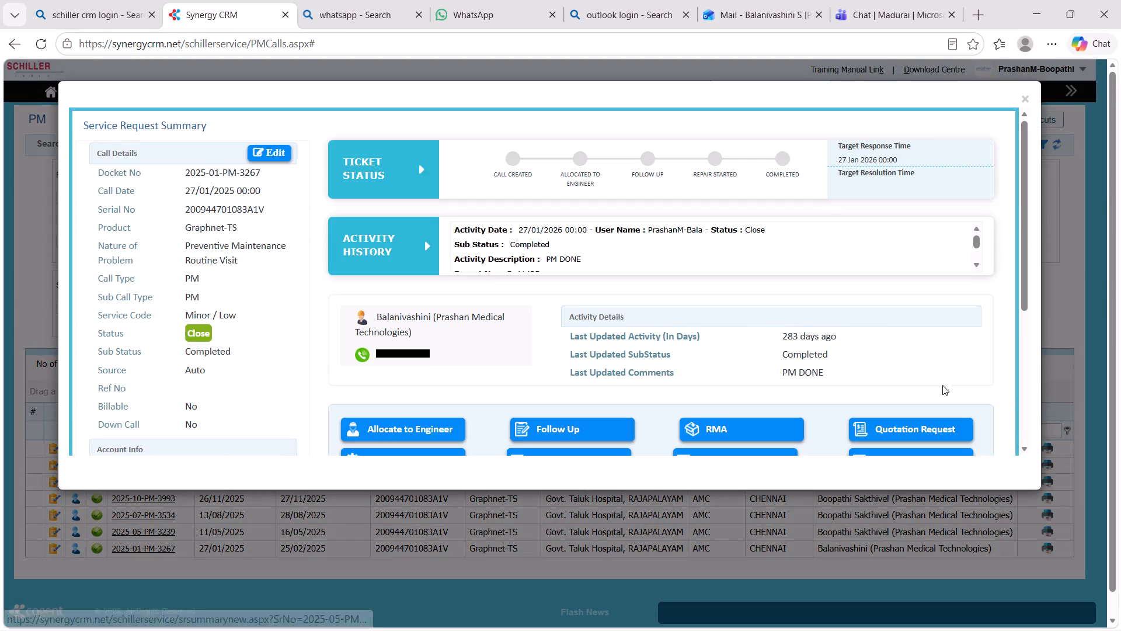
{"action": "scroll", "coordinate": [943, 379], "scroll_direction": "down", "scroll_amount": 3}
{"action": "left_click", "coordinate": [945, 330]}
{"action": "scroll", "coordinate": [449, 400], "scroll_direction": "down", "scroll_amount": 1}
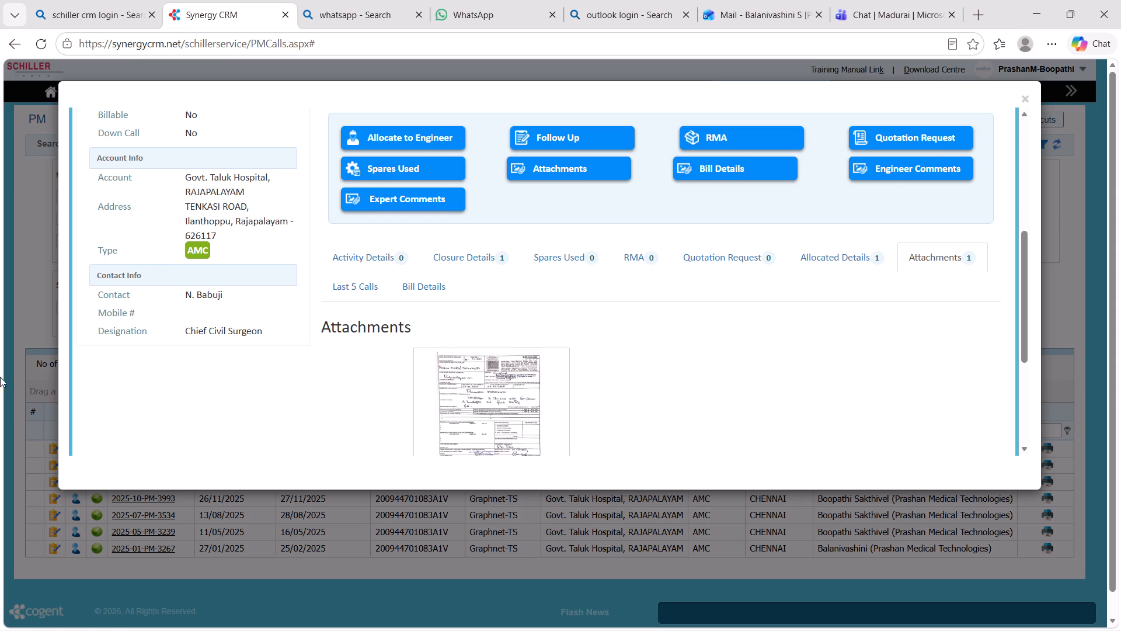
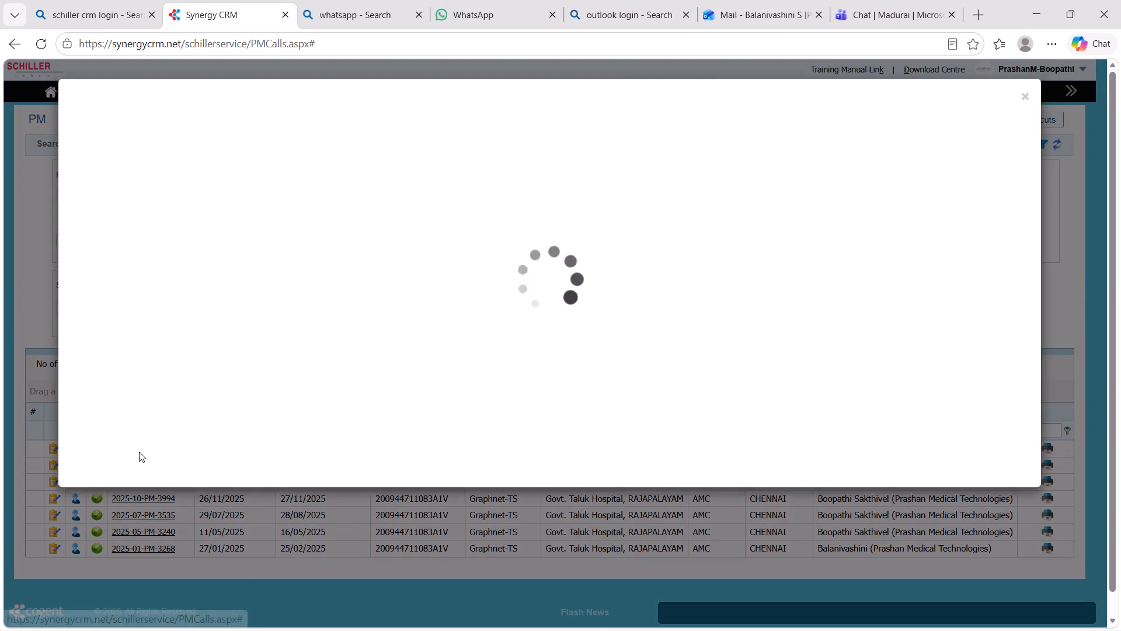
Check the service report attachment of PM call 2026-07-PM-5102 and close its summary.
{"action": "scroll", "coordinate": [657, 345], "scroll_direction": "down", "scroll_amount": 4}
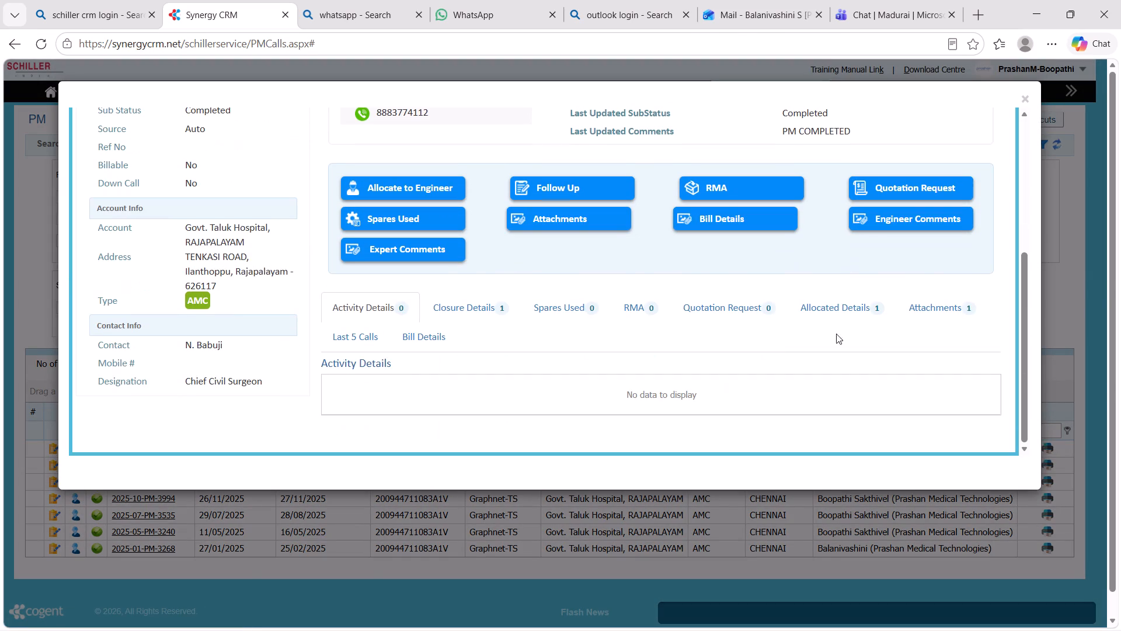
{"action": "left_click", "coordinate": [964, 305]}
{"action": "scroll", "coordinate": [533, 359], "scroll_direction": "down", "scroll_amount": 3}
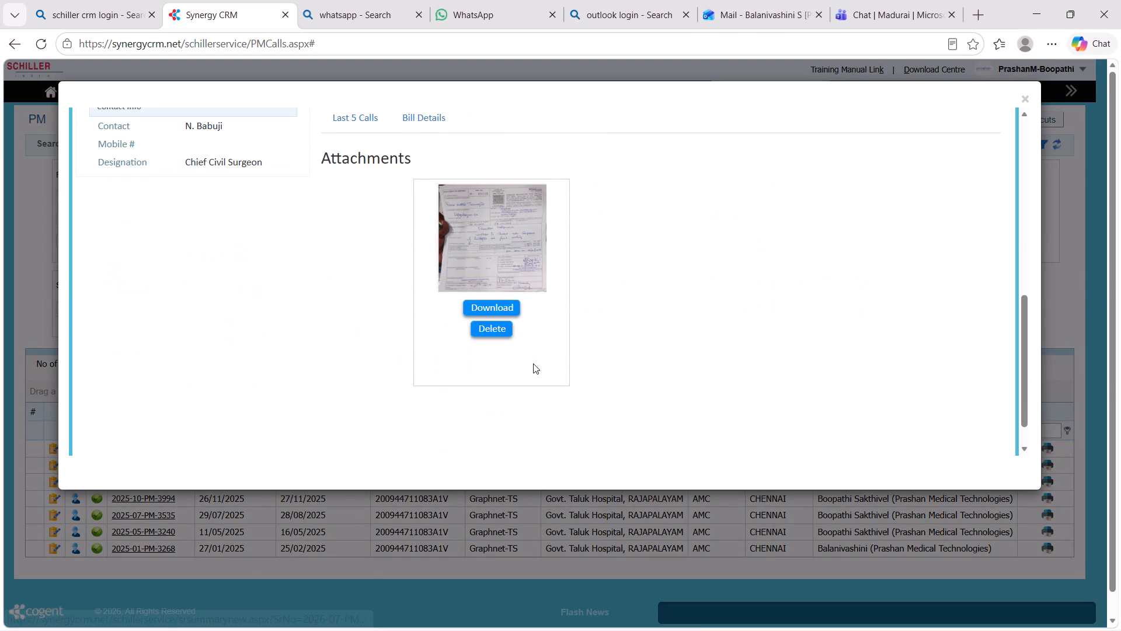
{"action": "left_click", "coordinate": [1025, 96]}
Check the service report attachment of PM call 2026-04-PM-5384 and close its summary.
{"action": "left_click", "coordinate": [163, 467]}
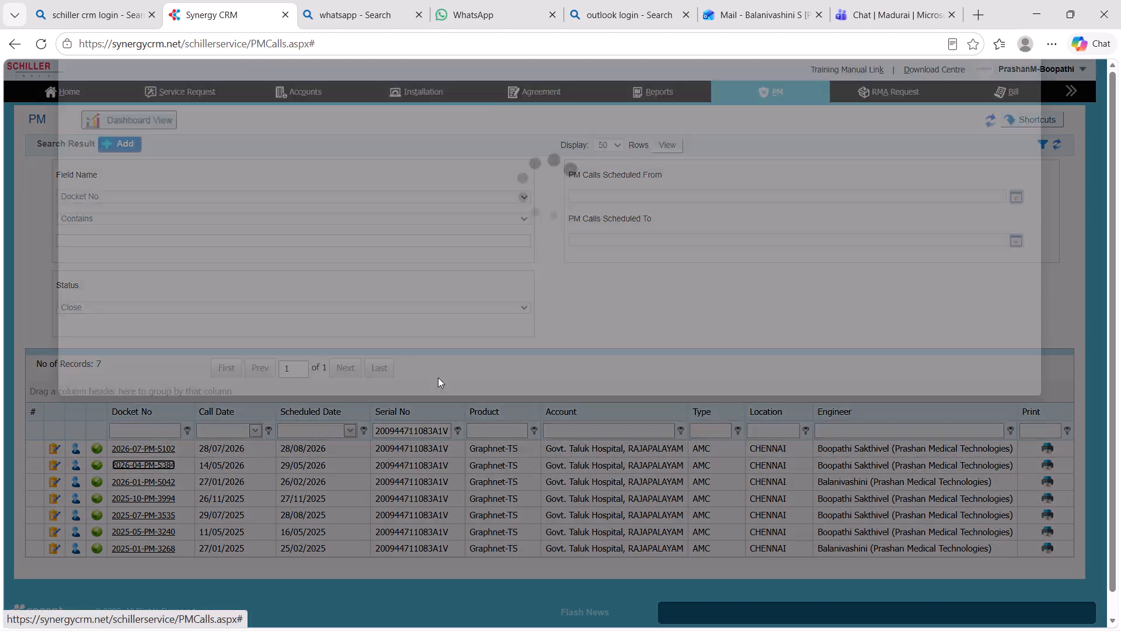
{"action": "scroll", "coordinate": [518, 253], "scroll_direction": "down", "scroll_amount": 6}
{"action": "scroll", "coordinate": [753, 259], "scroll_direction": "down", "scroll_amount": 4}
{"action": "left_click", "coordinate": [945, 311]}
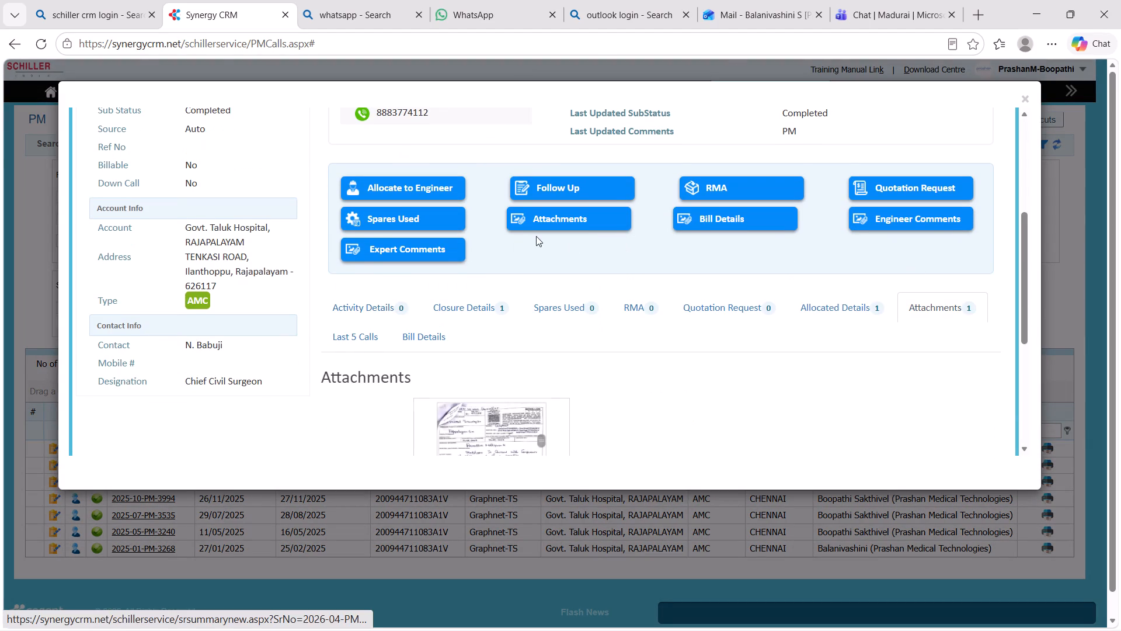
{"action": "scroll", "coordinate": [398, 321], "scroll_direction": "down", "scroll_amount": 2}
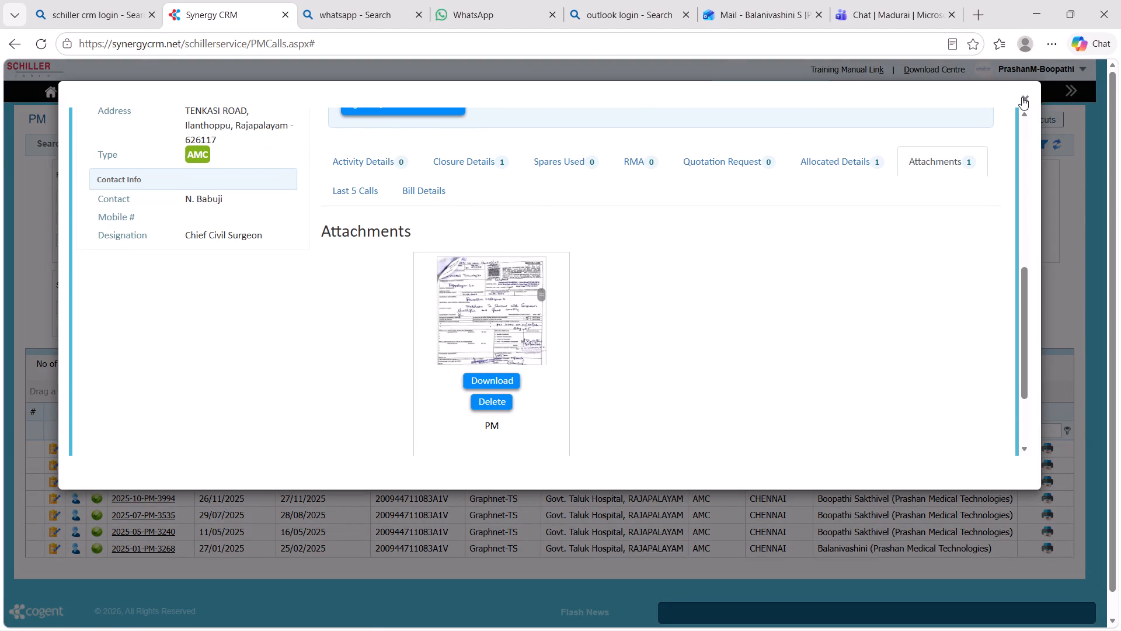
{"action": "left_click", "coordinate": [1022, 97]}
Check the service report attachment of PM call 2026-01-PM-5042 and close its summary.
{"action": "left_click", "coordinate": [149, 486]}
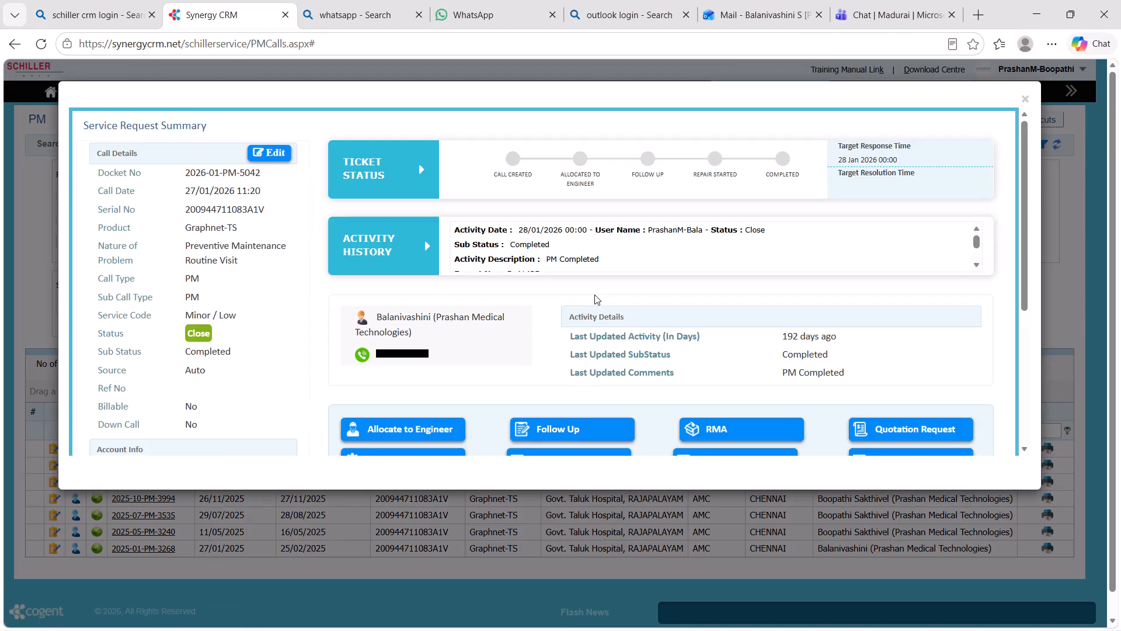
{"action": "scroll", "coordinate": [594, 294], "scroll_direction": "down", "scroll_amount": 5}
{"action": "left_click", "coordinate": [920, 306]}
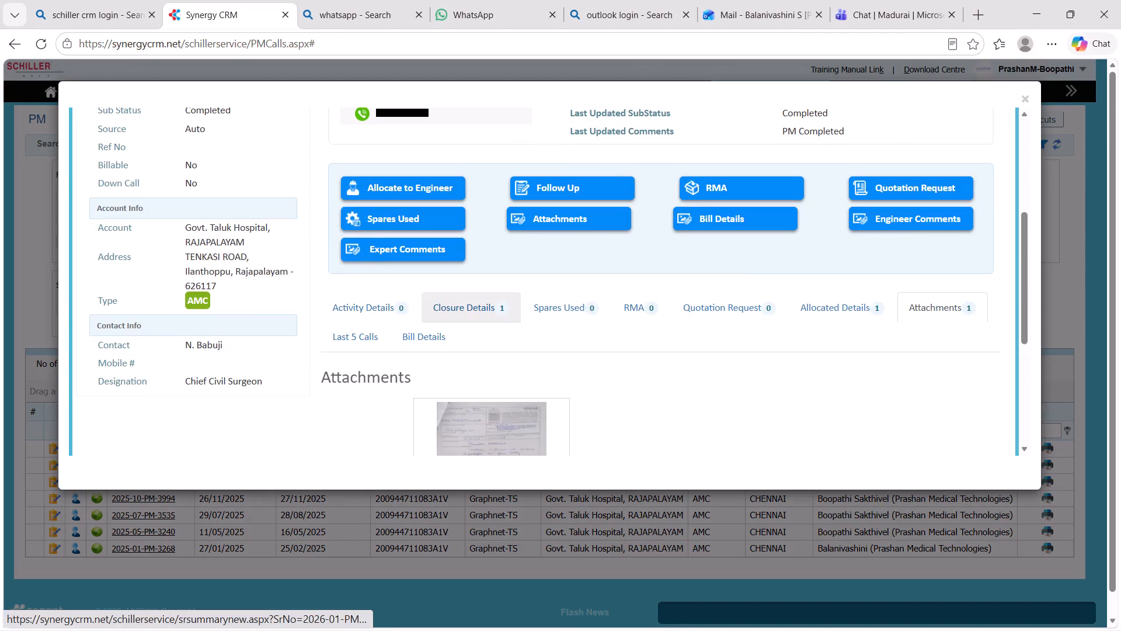
{"action": "left_click", "coordinate": [1025, 99]}
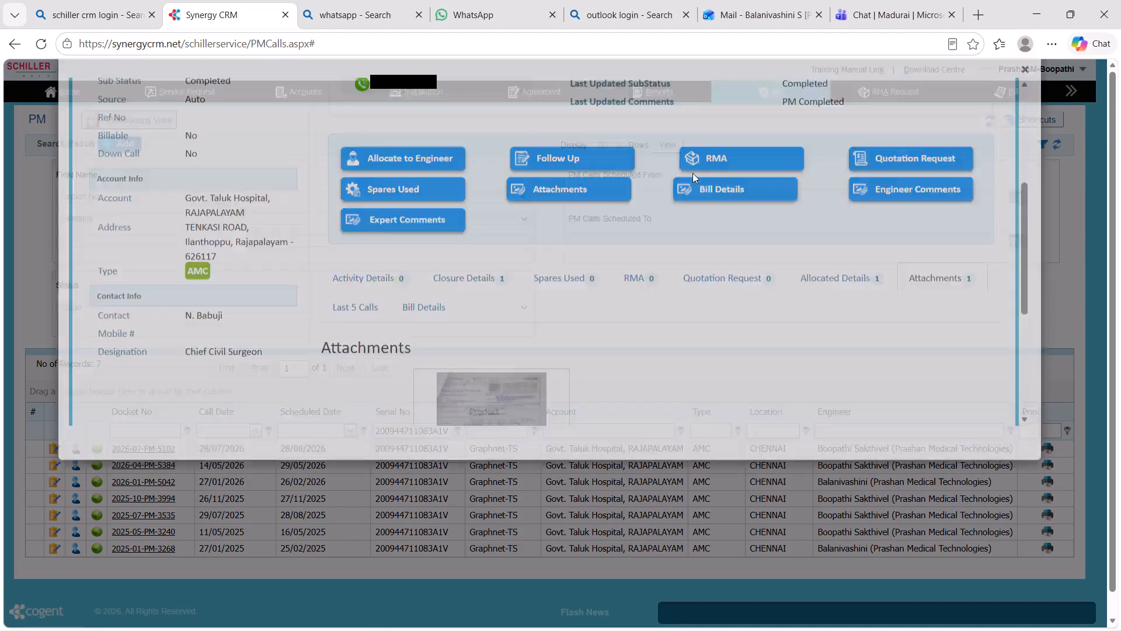
Check the service report attachment of PM call 2025-07-PM-3535 and close its summary.
{"action": "left_click", "coordinate": [162, 515]}
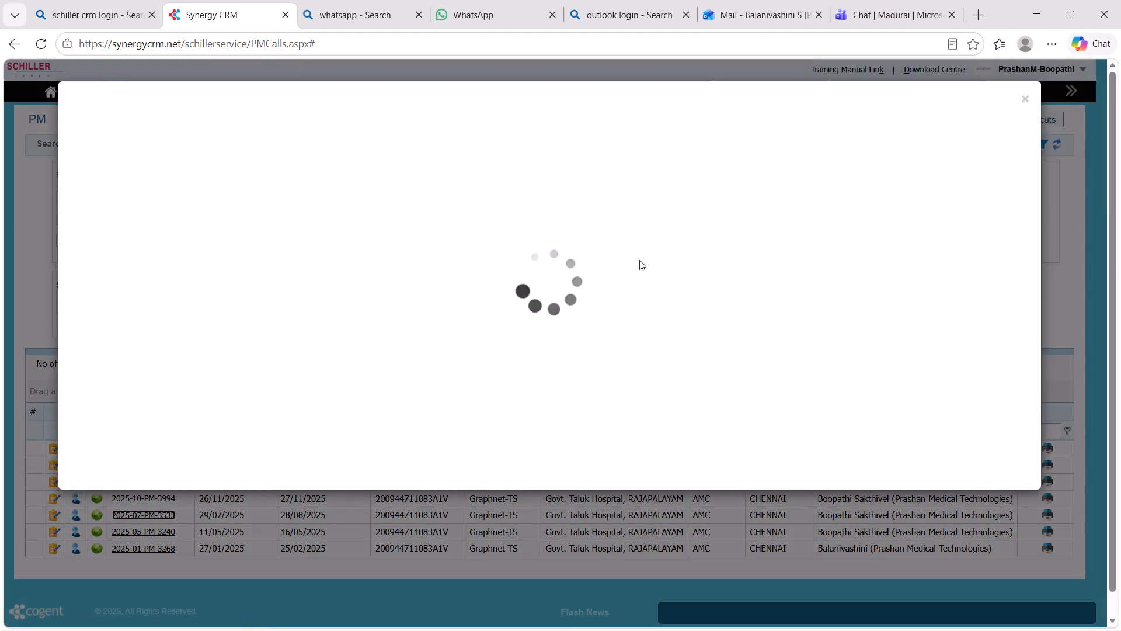
{"action": "scroll", "coordinate": [599, 261], "scroll_direction": "down", "scroll_amount": 6}
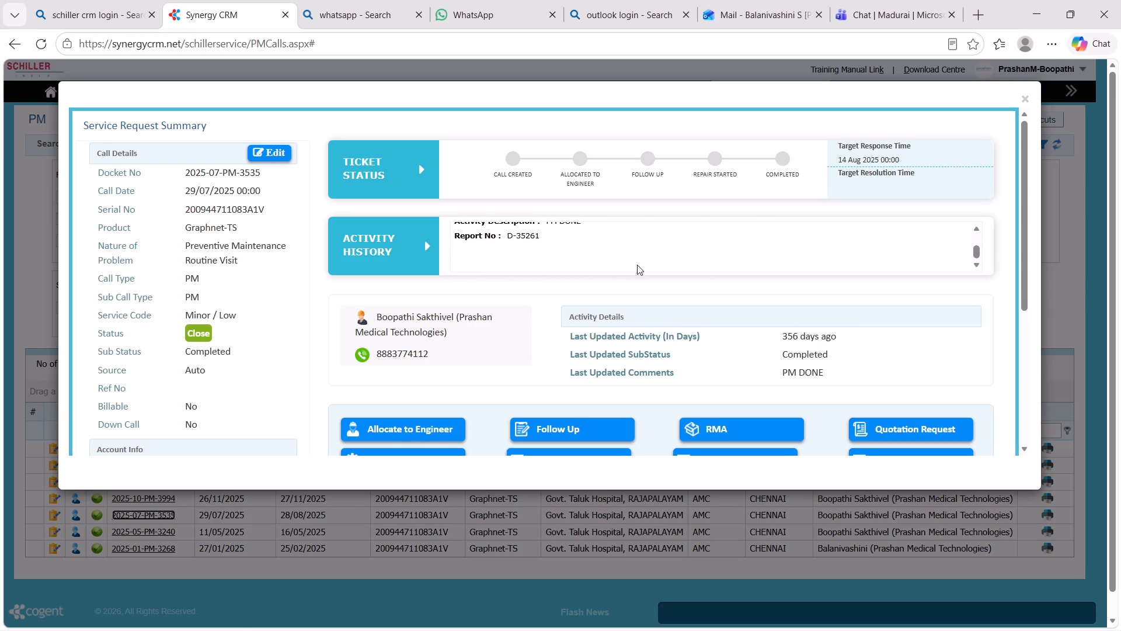
{"action": "scroll", "coordinate": [847, 322], "scroll_direction": "down", "scroll_amount": 4}
{"action": "left_click", "coordinate": [927, 304]}
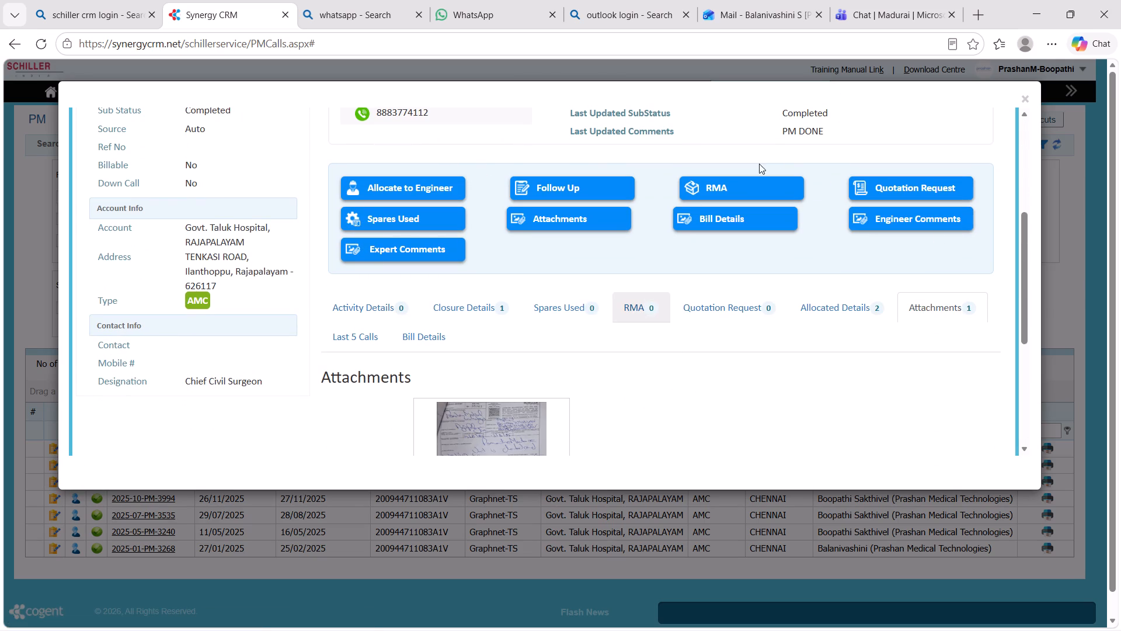
{"action": "left_click", "coordinate": [1025, 97]}
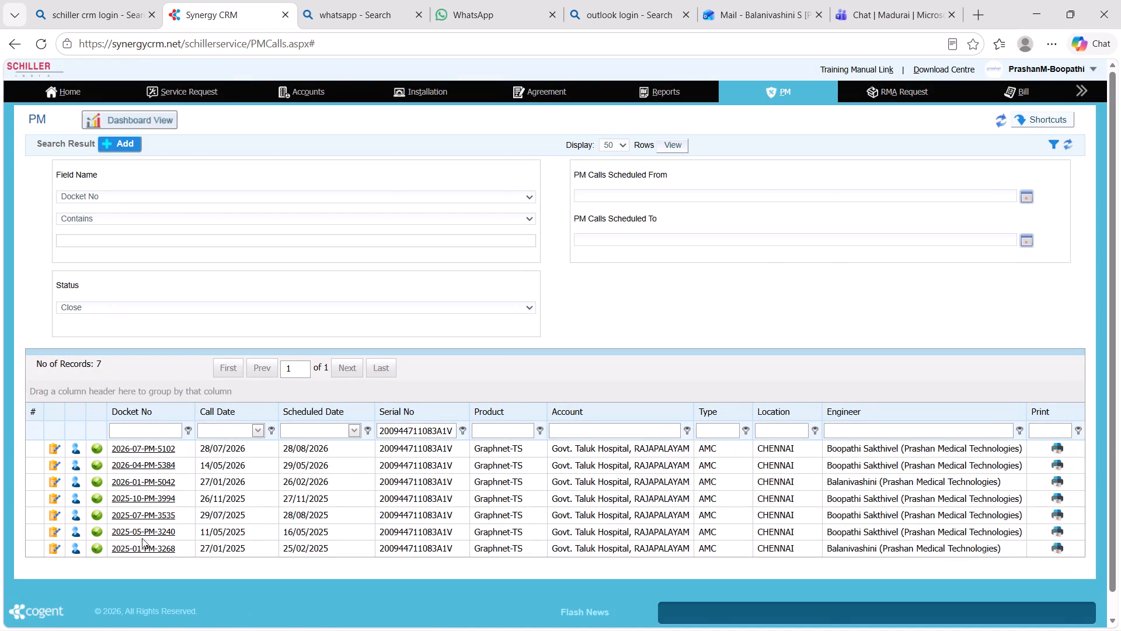
Check the service report attachment of PM call 2025-05-PM-3240 and close its summary.
{"action": "left_click", "coordinate": [152, 531]}
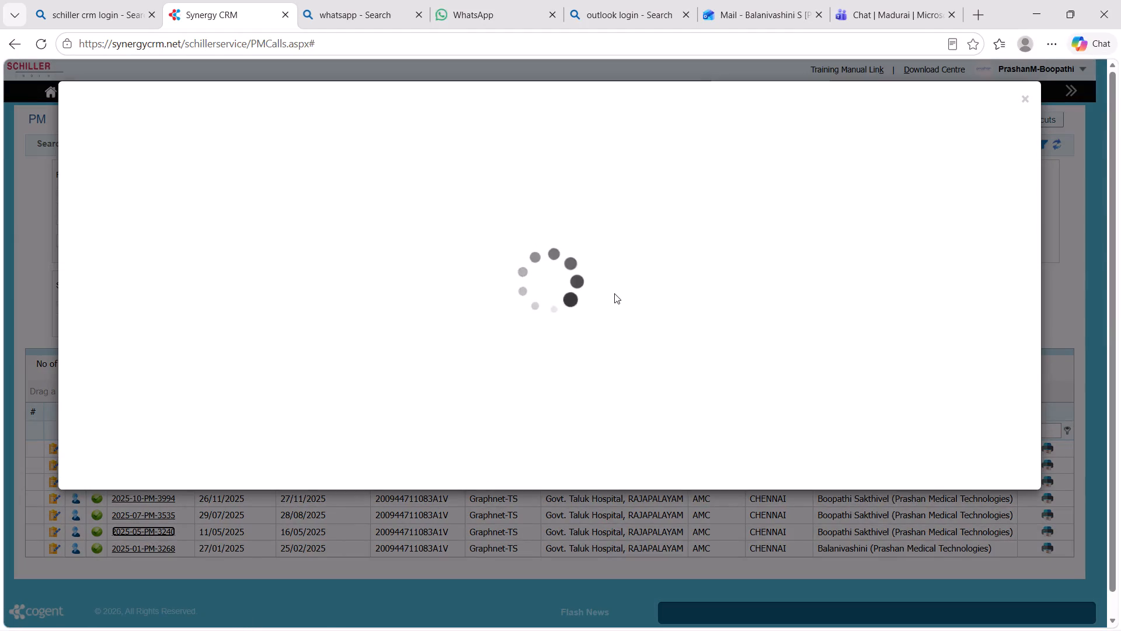
{"action": "scroll", "coordinate": [610, 297], "scroll_direction": "down", "scroll_amount": 4}
{"action": "left_click", "coordinate": [920, 317]}
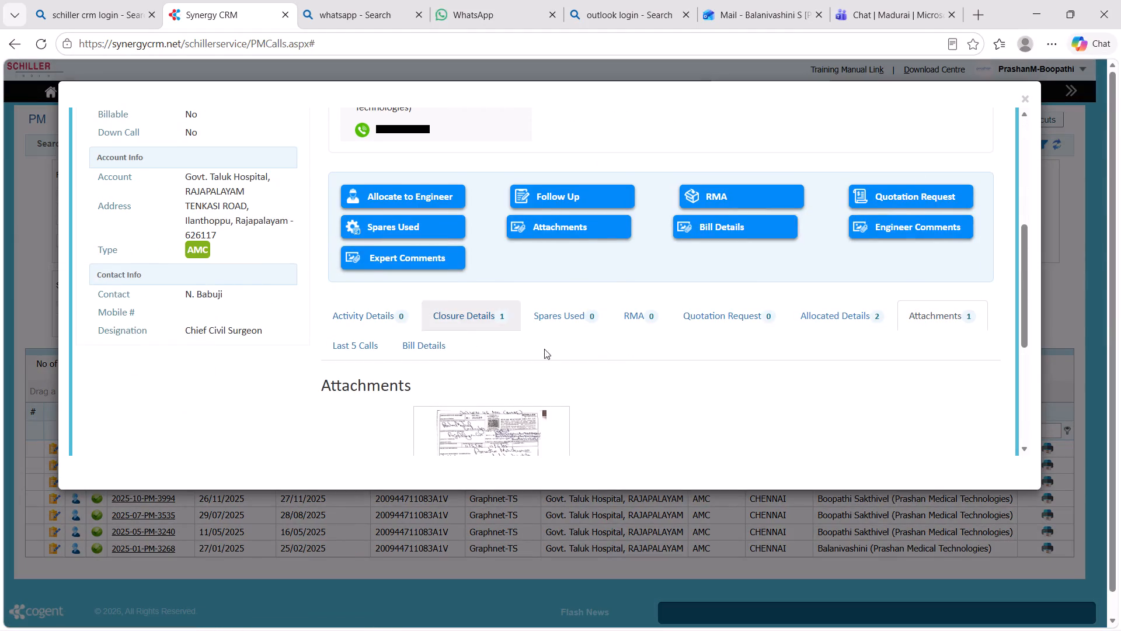
{"action": "left_click", "coordinate": [1025, 98]}
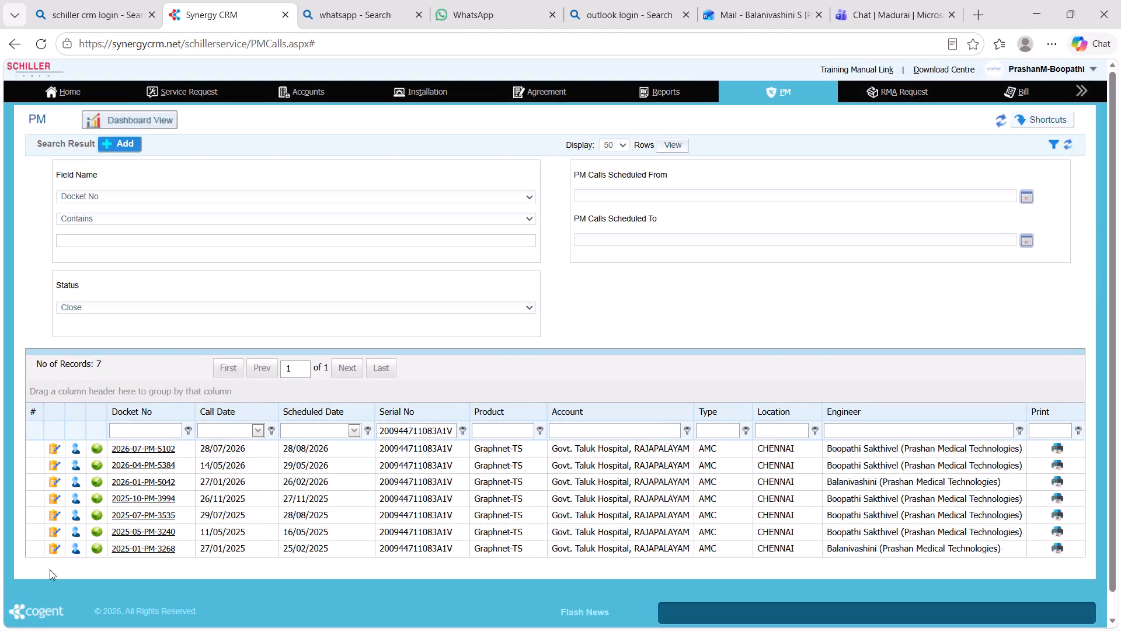
{"action": "left_click", "coordinate": [172, 546]}
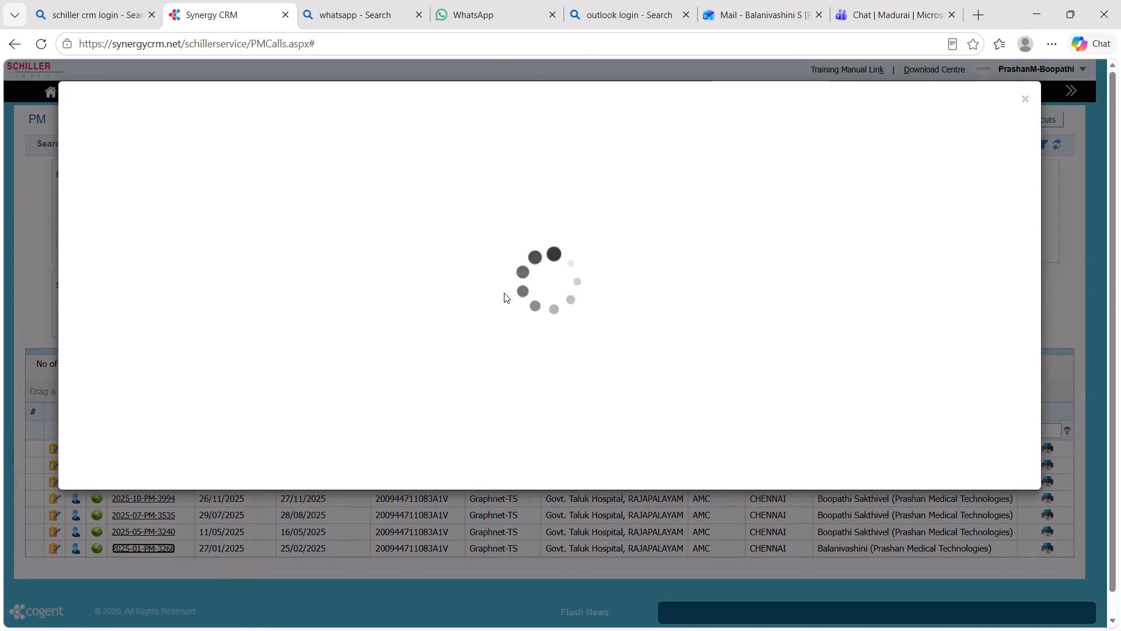
{"action": "scroll", "coordinate": [510, 307], "scroll_direction": "down", "scroll_amount": 4}
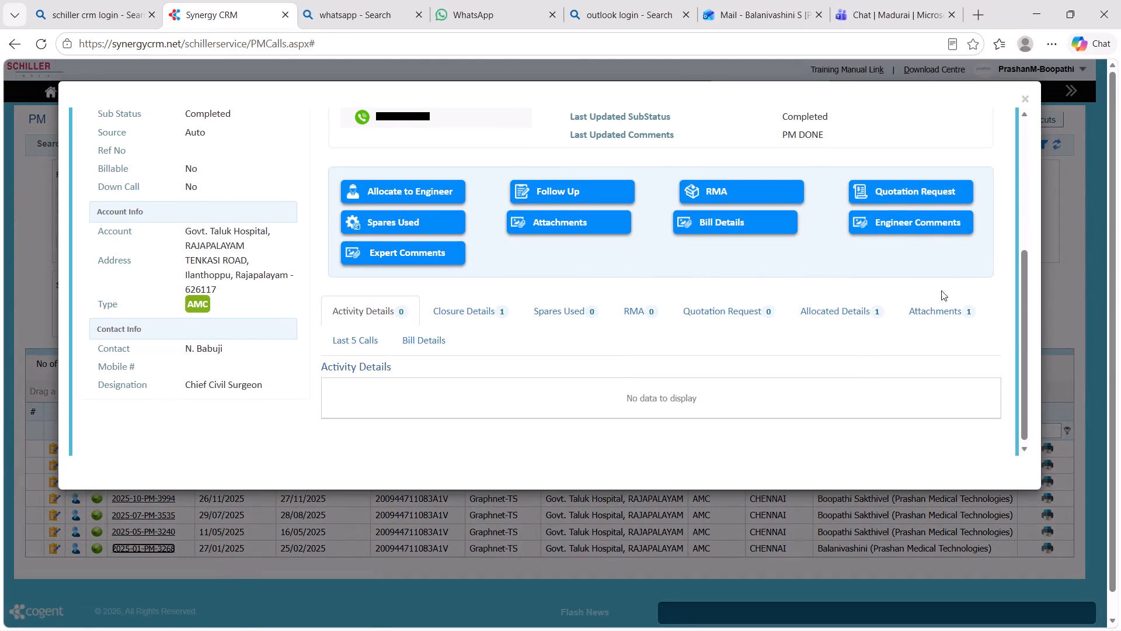
{"action": "left_click", "coordinate": [932, 310]}
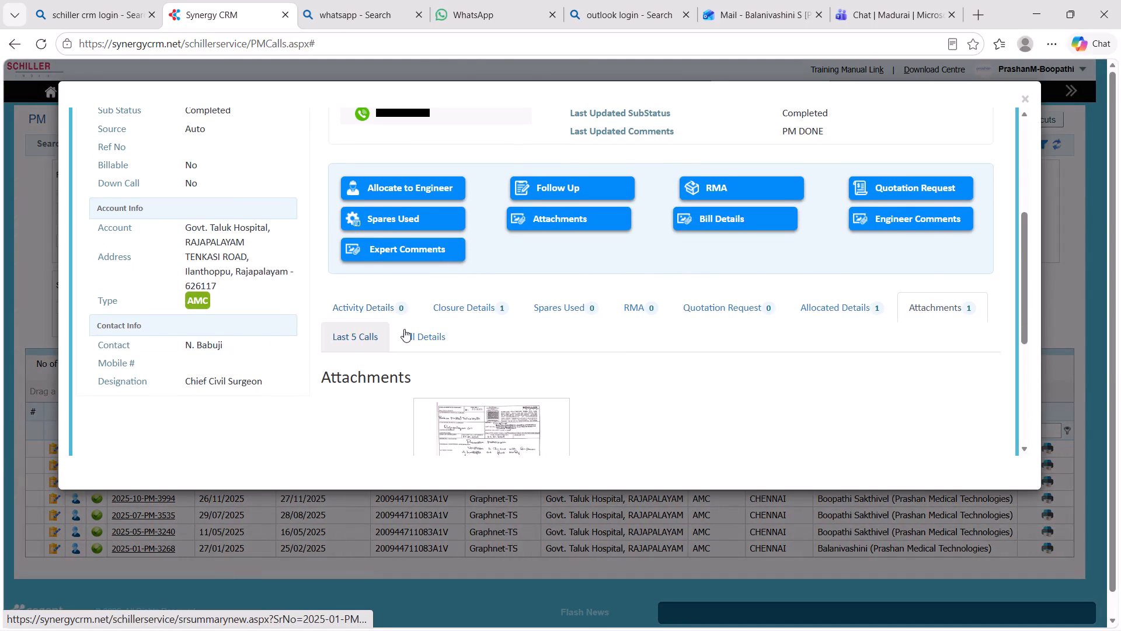
{"action": "left_click", "coordinate": [500, 426]}
{"action": "scroll", "coordinate": [500, 426], "scroll_direction": "down", "scroll_amount": 4}
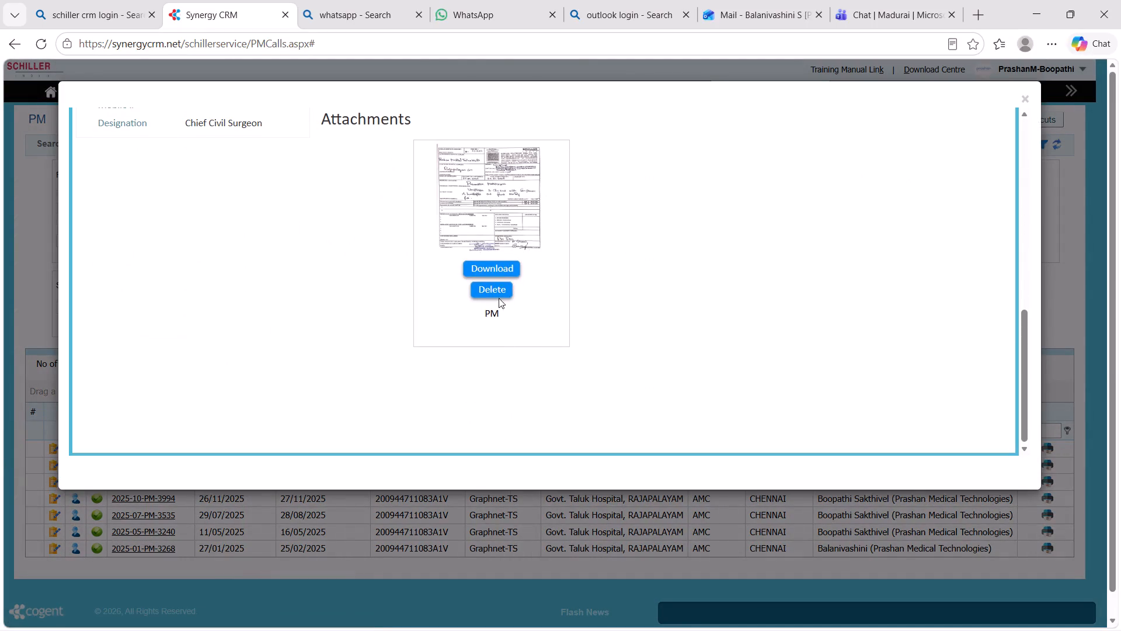
{"action": "left_click", "coordinate": [490, 268]}
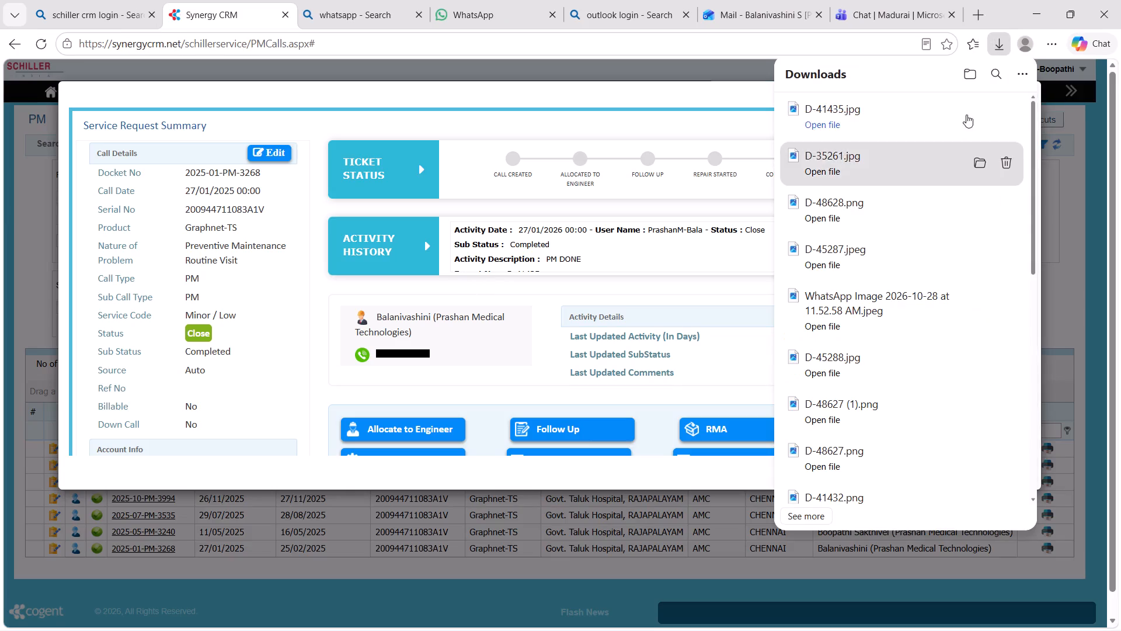
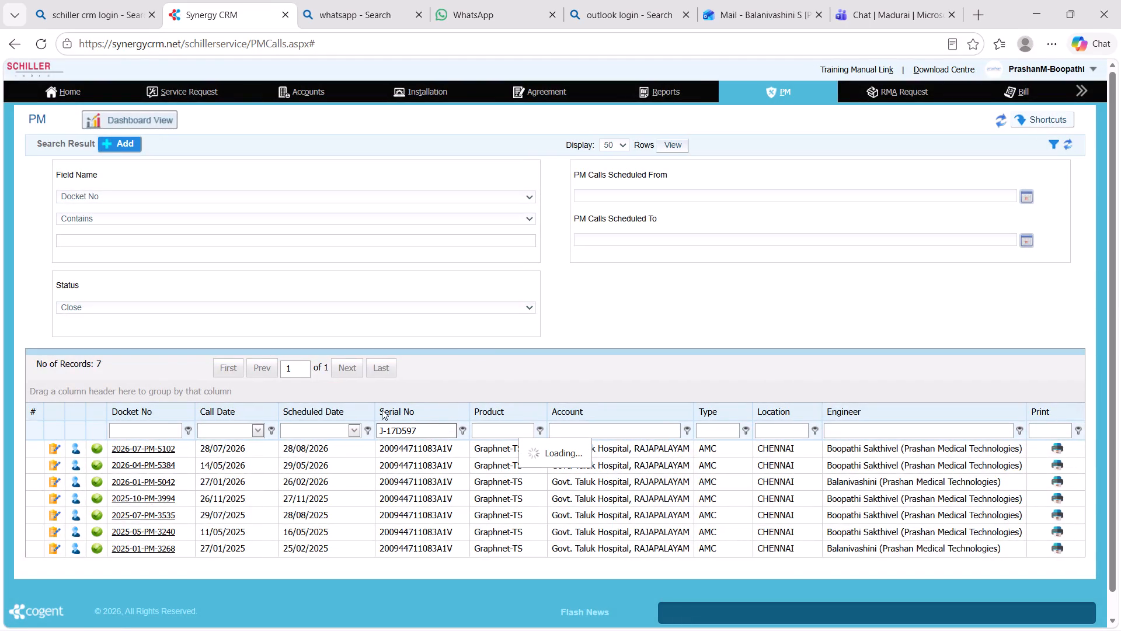
Filter the closed PM calls by serial number J-17D597.
{"action": "key", "text": "BackSpace"}
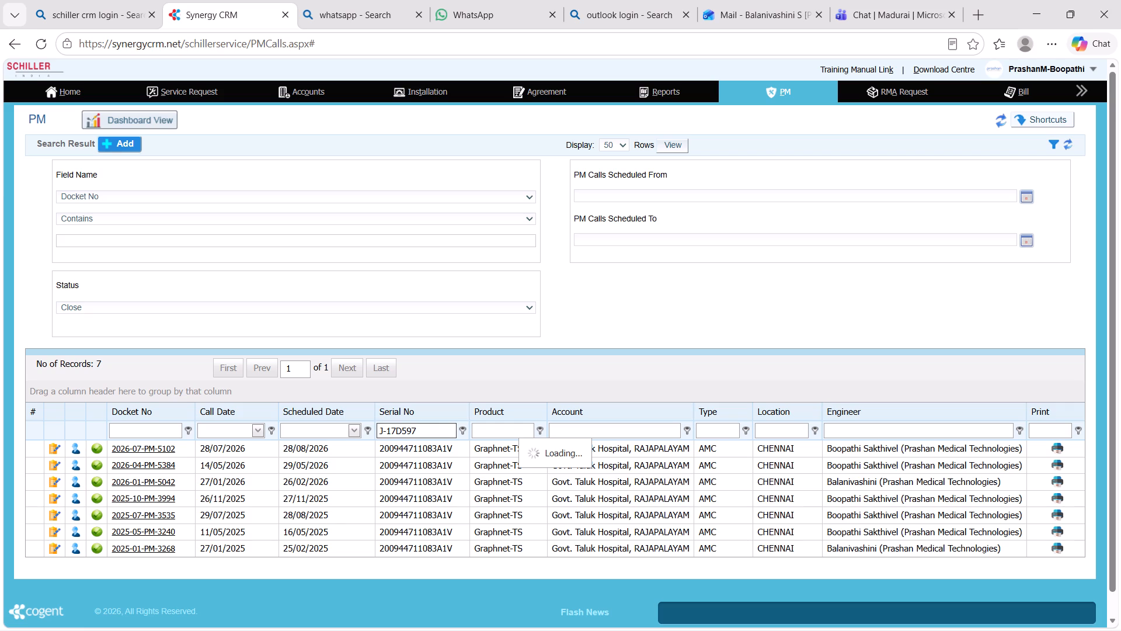
{"action": "key", "text": "BackSpace"}
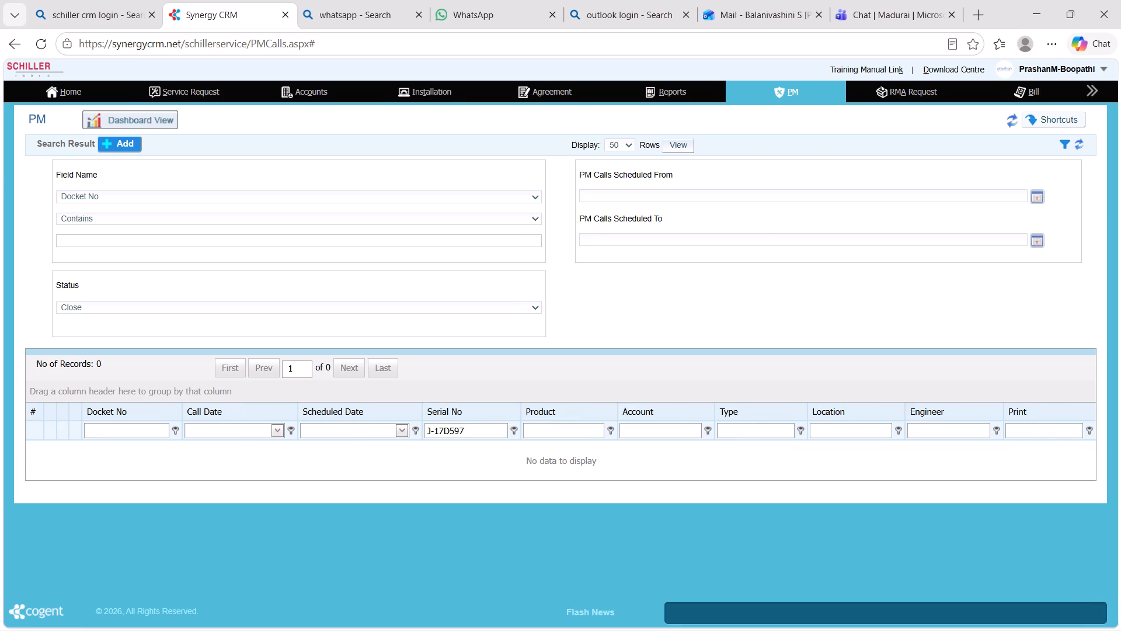
{"action": "key", "text": "BackSpace"}
{"action": "key", "text": "BackSpace"}
{"action": "key", "text": "Return"}
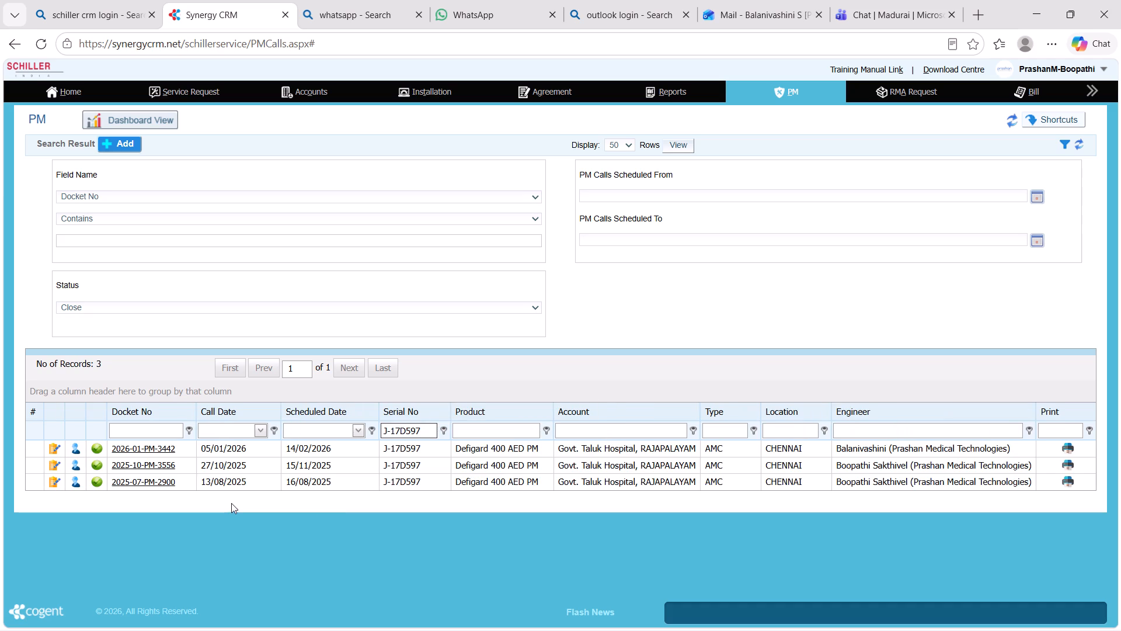
Download the service report attached to PM call 2026-01-PM-3442, view the D-42908.png image, and close the image.
{"action": "left_click", "coordinate": [151, 448]}
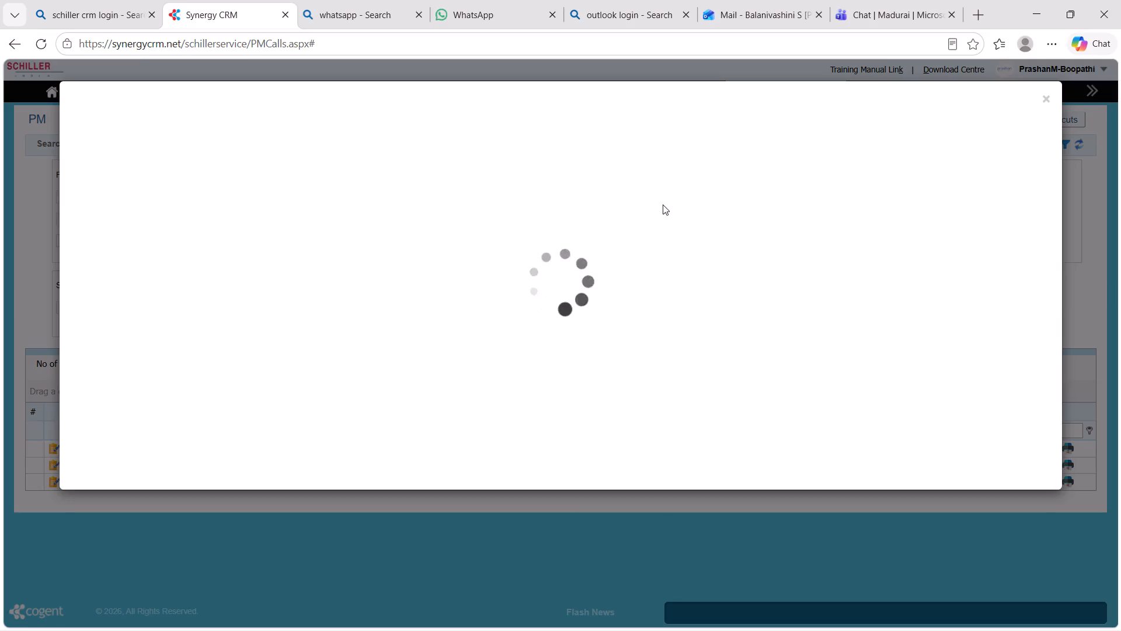
{"action": "scroll", "coordinate": [630, 298], "scroll_direction": "down", "scroll_amount": 4}
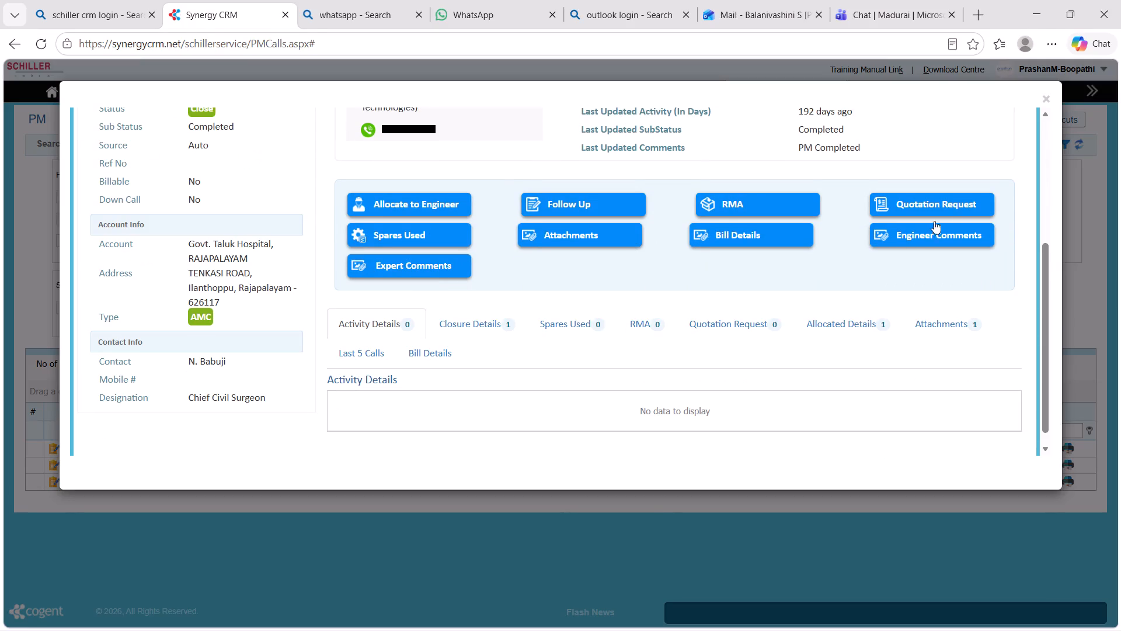
{"action": "left_click", "coordinate": [948, 308]}
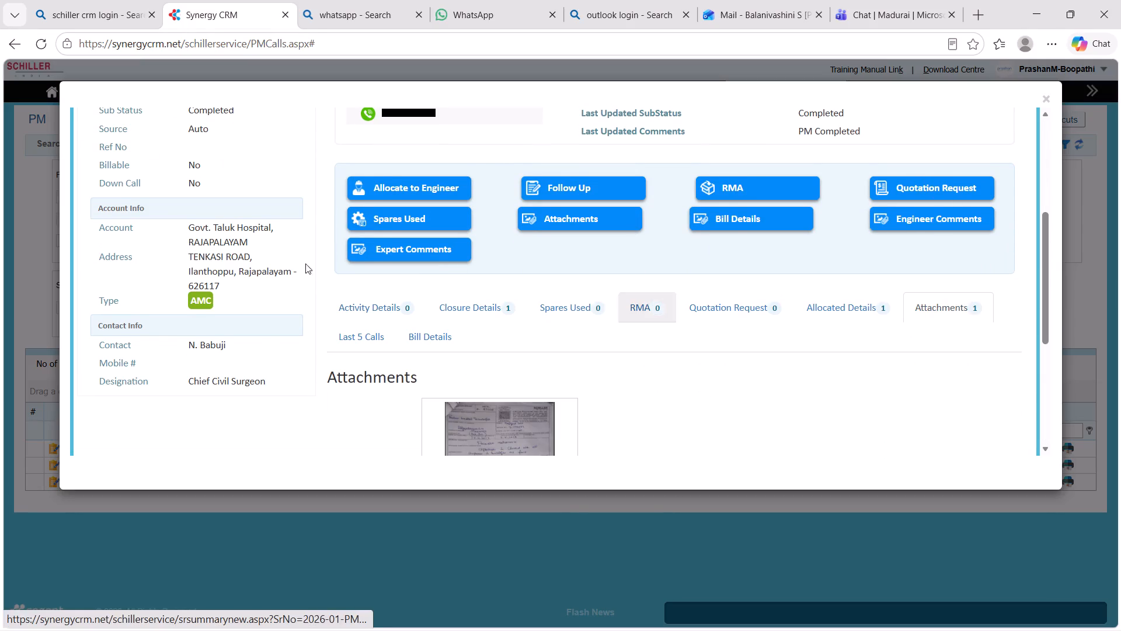
{"action": "scroll", "coordinate": [407, 360], "scroll_direction": "down", "scroll_amount": 3}
{"action": "left_click", "coordinate": [503, 309]}
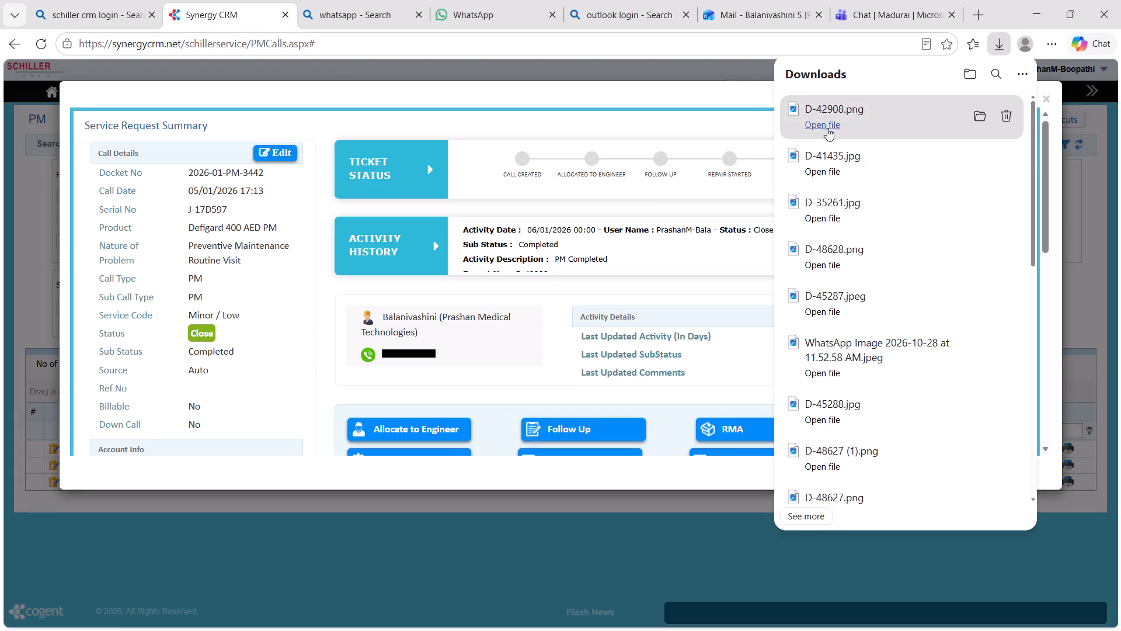
{"action": "left_click", "coordinate": [826, 126]}
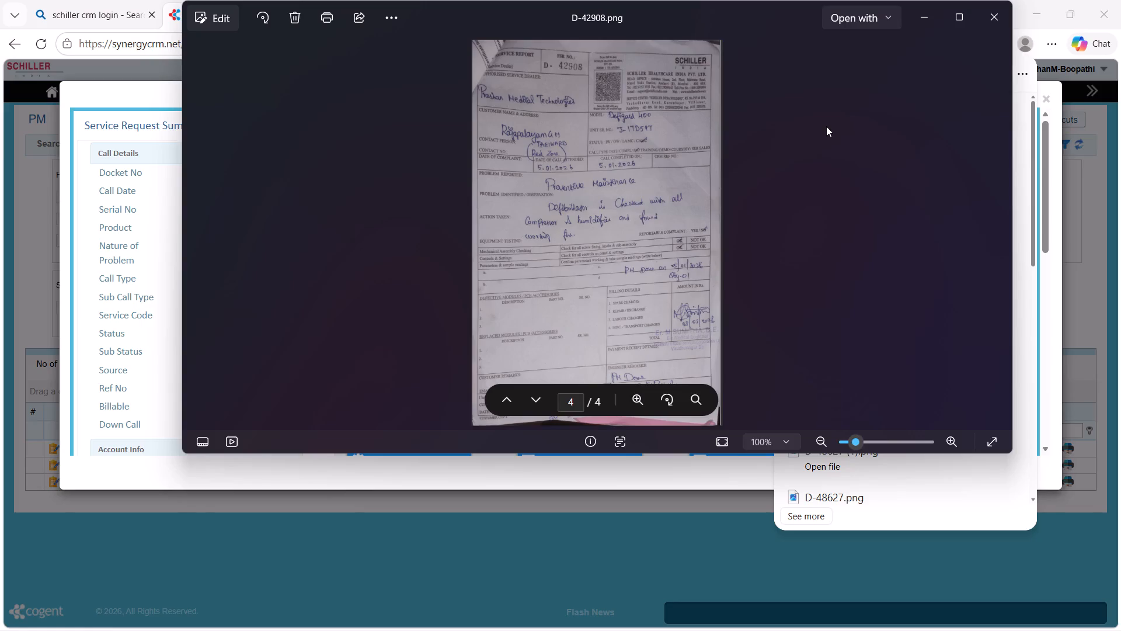
{"action": "left_click", "coordinate": [1000, 17]}
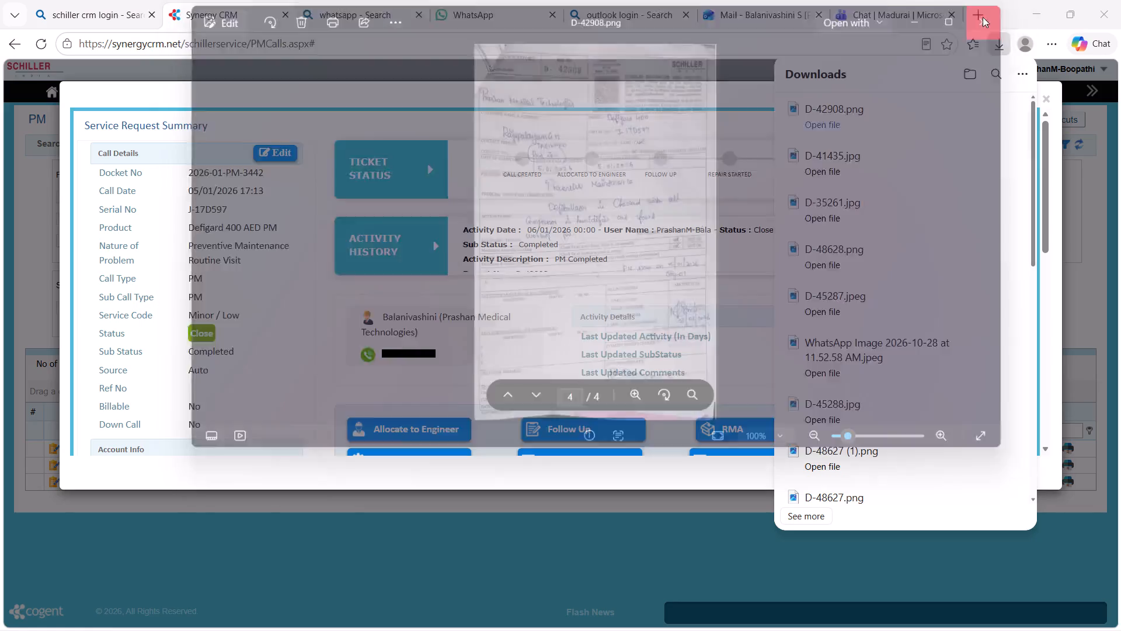
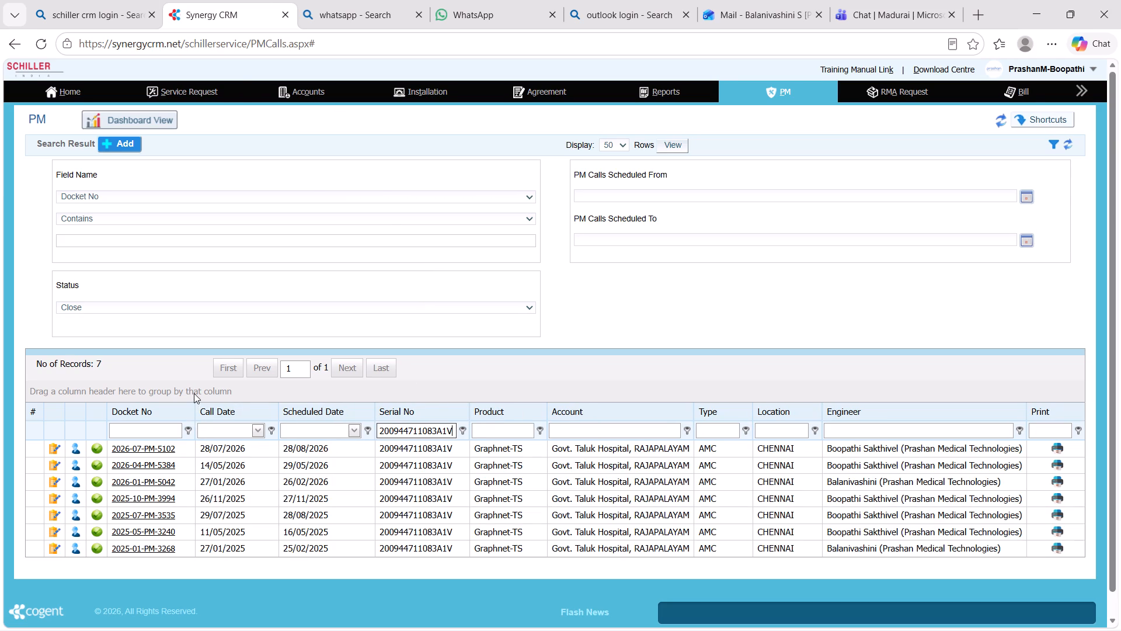
Open closed PM call 2026-07-PM-5102, examine its service report attachment, and close the call summary.
{"action": "left_click", "coordinate": [142, 446]}
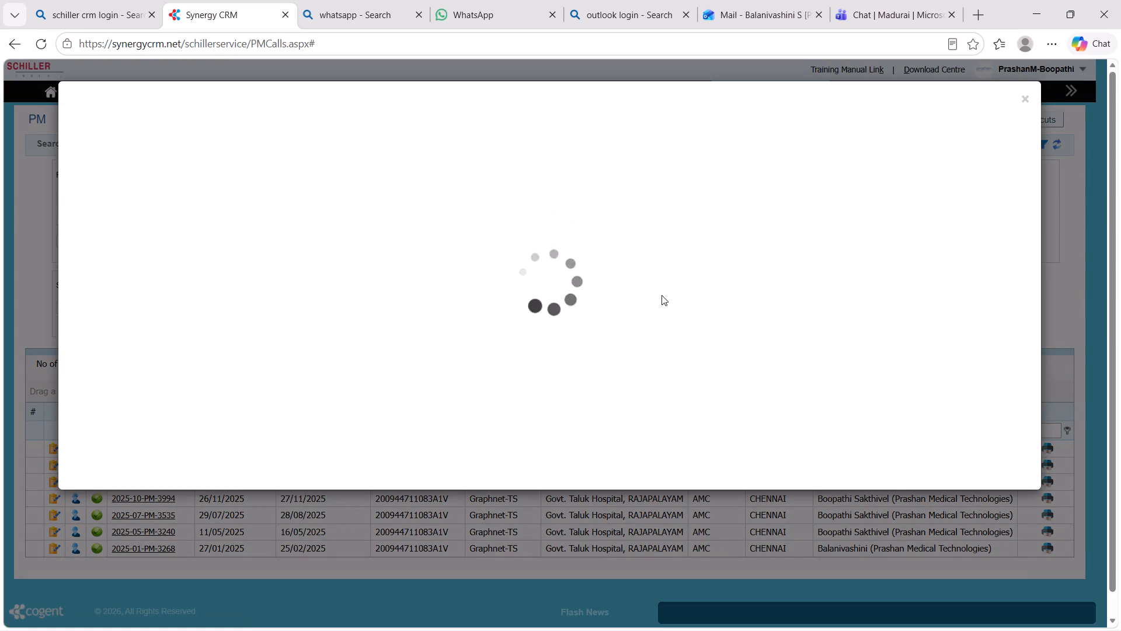
{"action": "scroll", "coordinate": [404, 330], "scroll_direction": "down", "scroll_amount": 2}
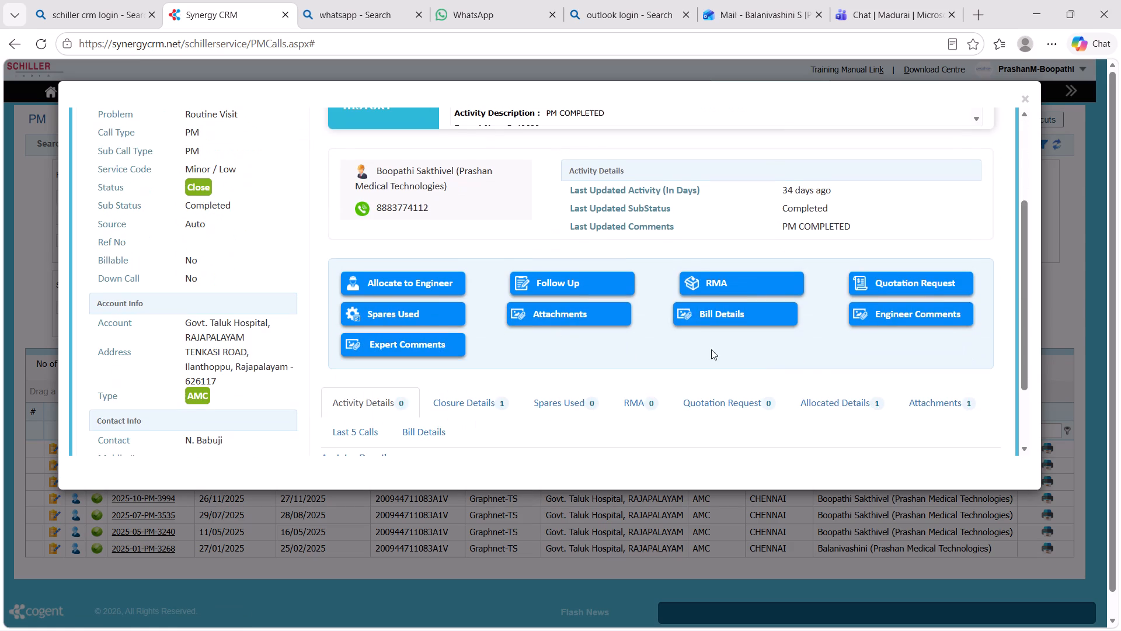
{"action": "left_click", "coordinate": [939, 406]}
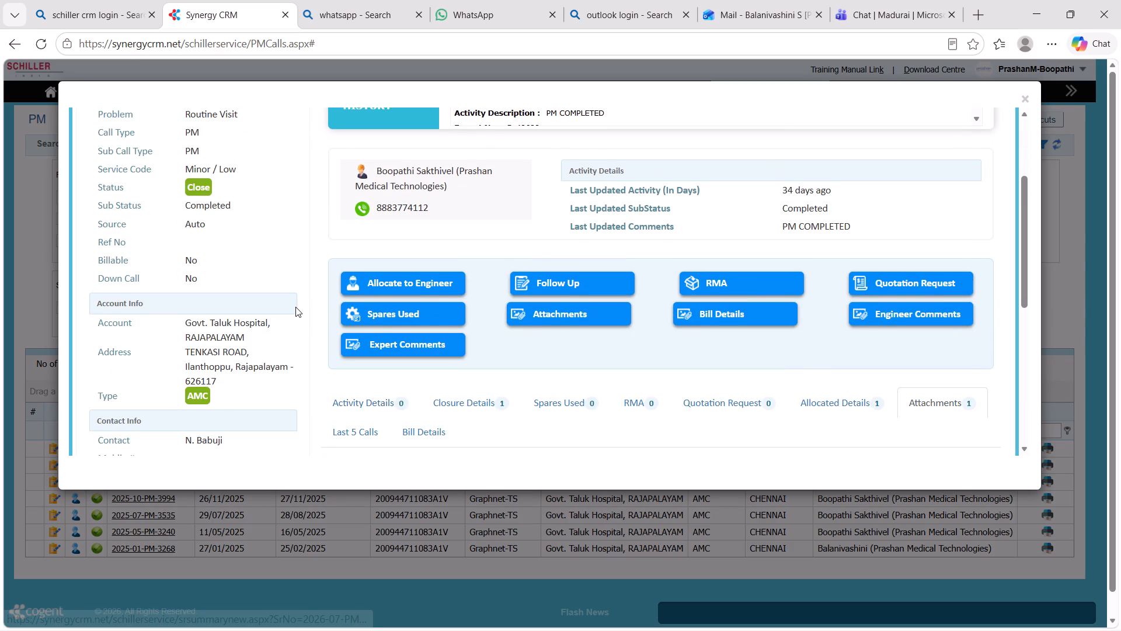
{"action": "scroll", "coordinate": [295, 307], "scroll_direction": "down", "scroll_amount": 4}
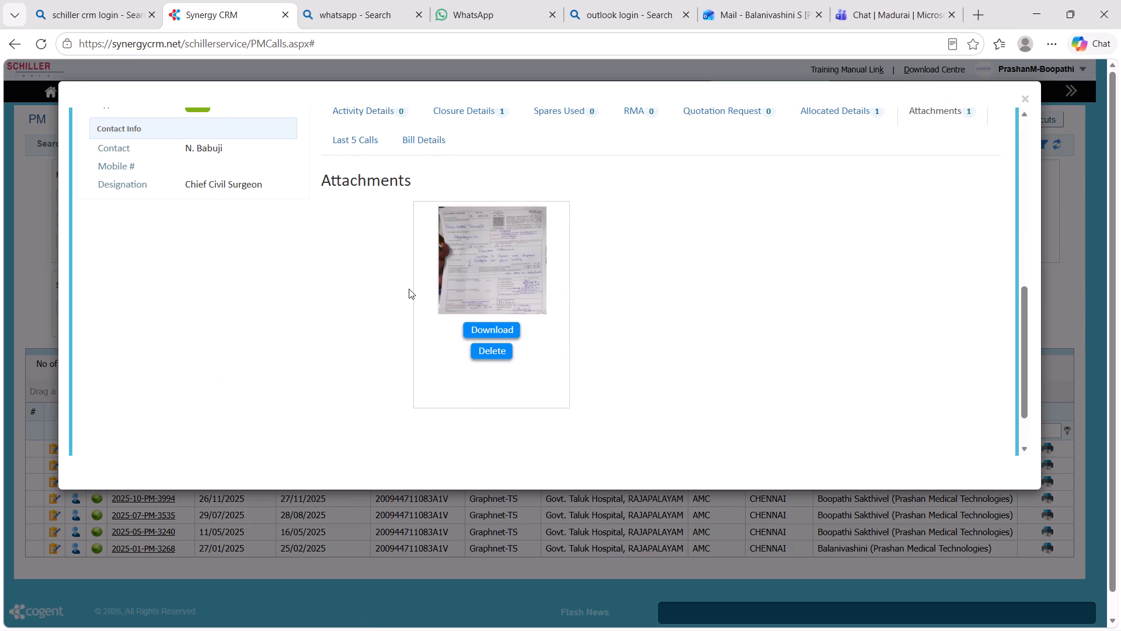
{"action": "left_click", "coordinate": [54, 351]}
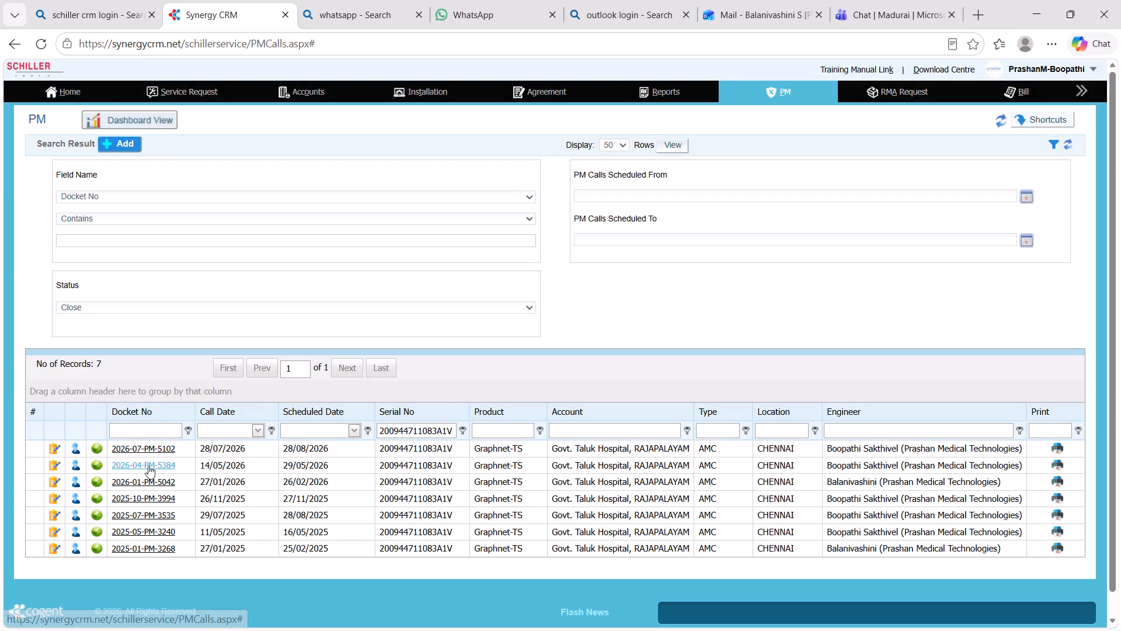
Open closed PM call 2026-04-PM-5384 to check its service report attachment, and close the call summary.
{"action": "left_click", "coordinate": [148, 466]}
{"action": "scroll", "coordinate": [506, 362], "scroll_direction": "down", "scroll_amount": 4}
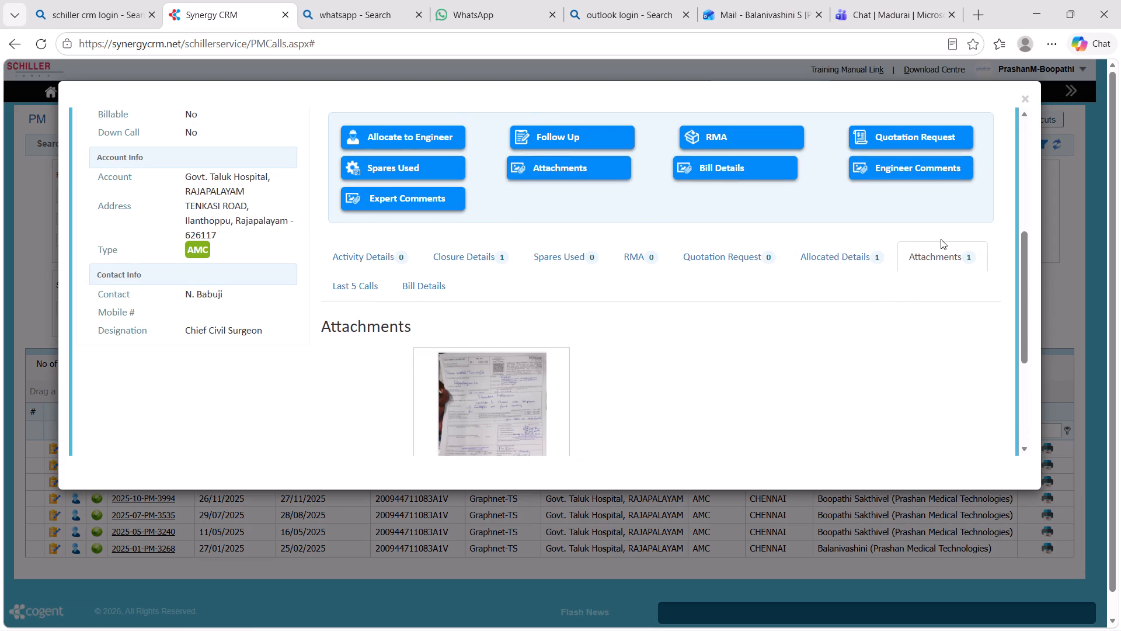
{"action": "left_click", "coordinate": [939, 258]}
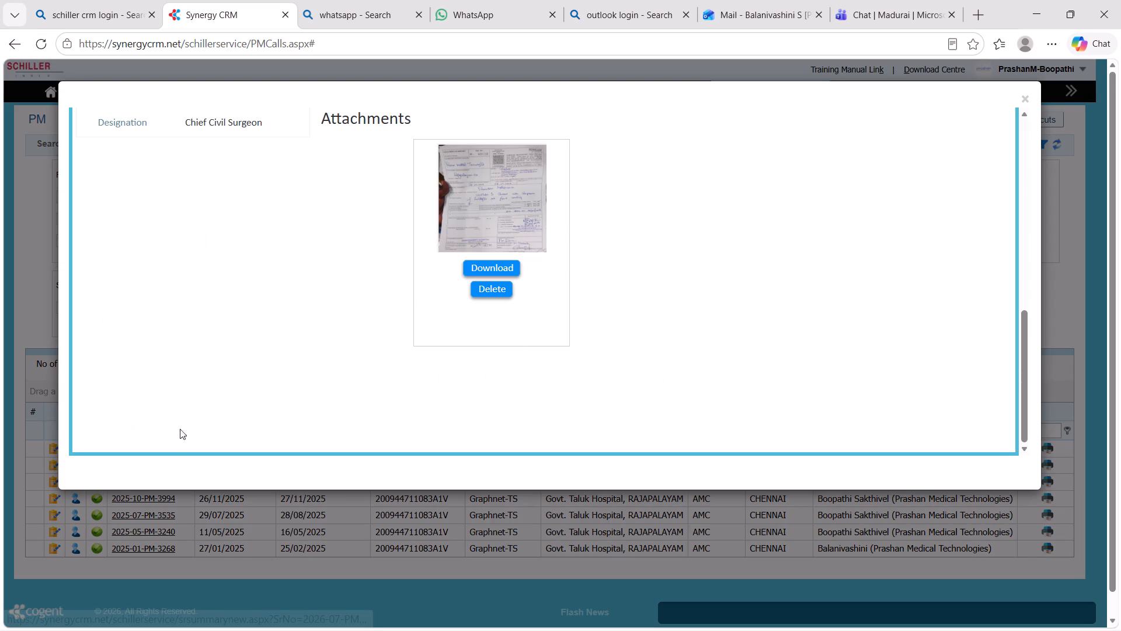
{"action": "left_click", "coordinate": [112, 505]}
{"action": "left_click", "coordinate": [151, 512]}
{"action": "left_click", "coordinate": [13, 445]}
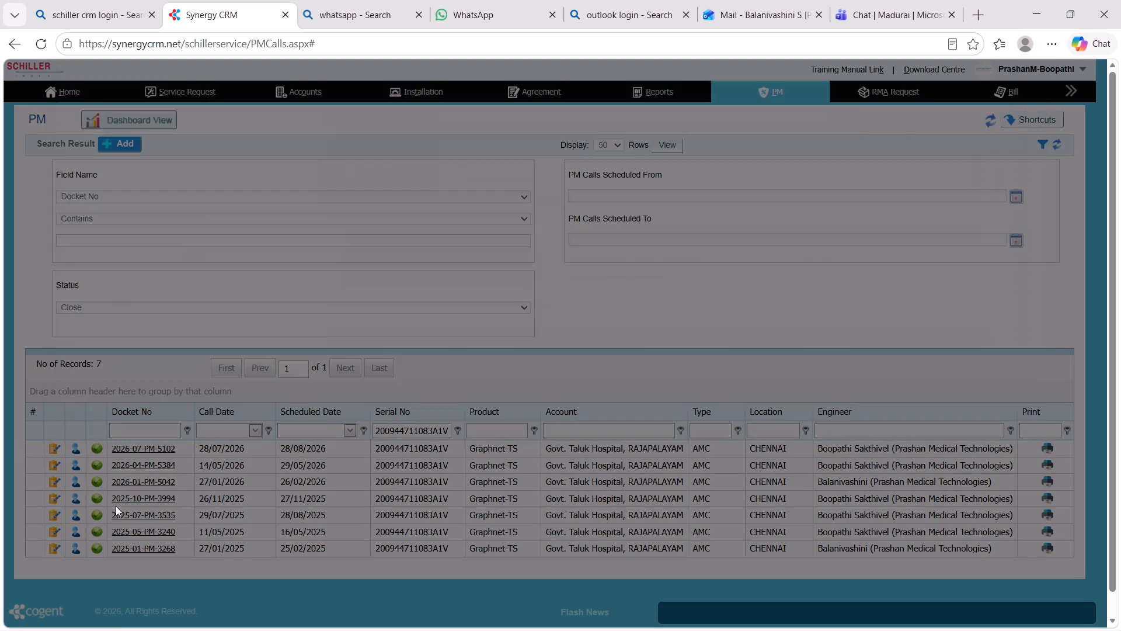
Check the service report attached to closed PM call 2026-01-PM-5042 and close the call summary.
{"action": "left_click", "coordinate": [154, 479]}
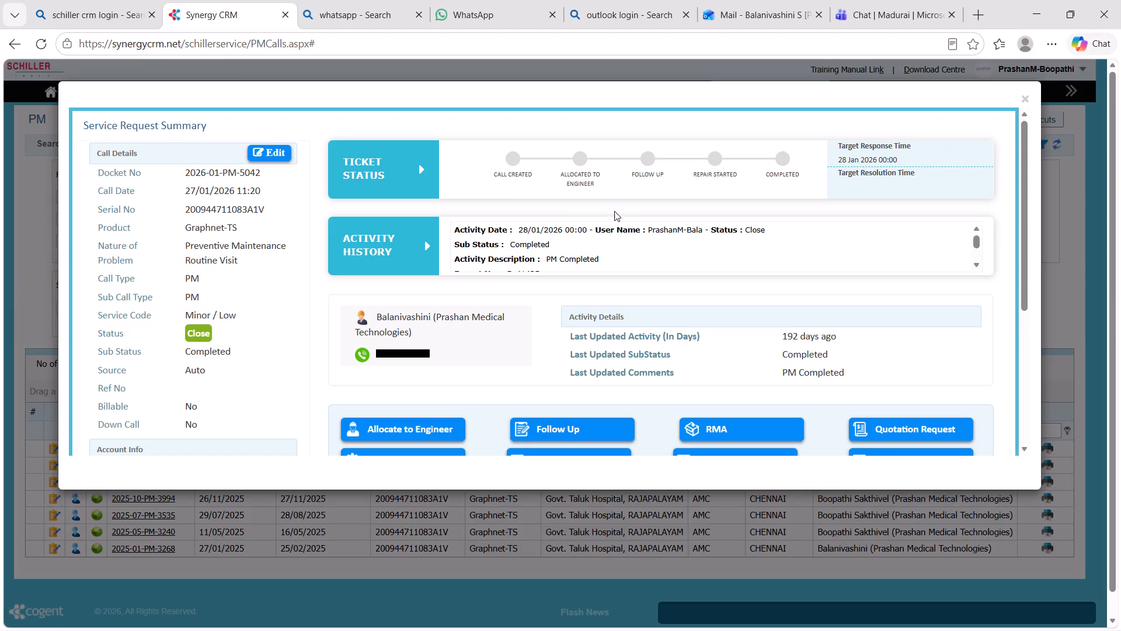
{"action": "scroll", "coordinate": [597, 221], "scroll_direction": "down", "scroll_amount": 5}
{"action": "scroll", "coordinate": [881, 335], "scroll_direction": "down", "scroll_amount": 3}
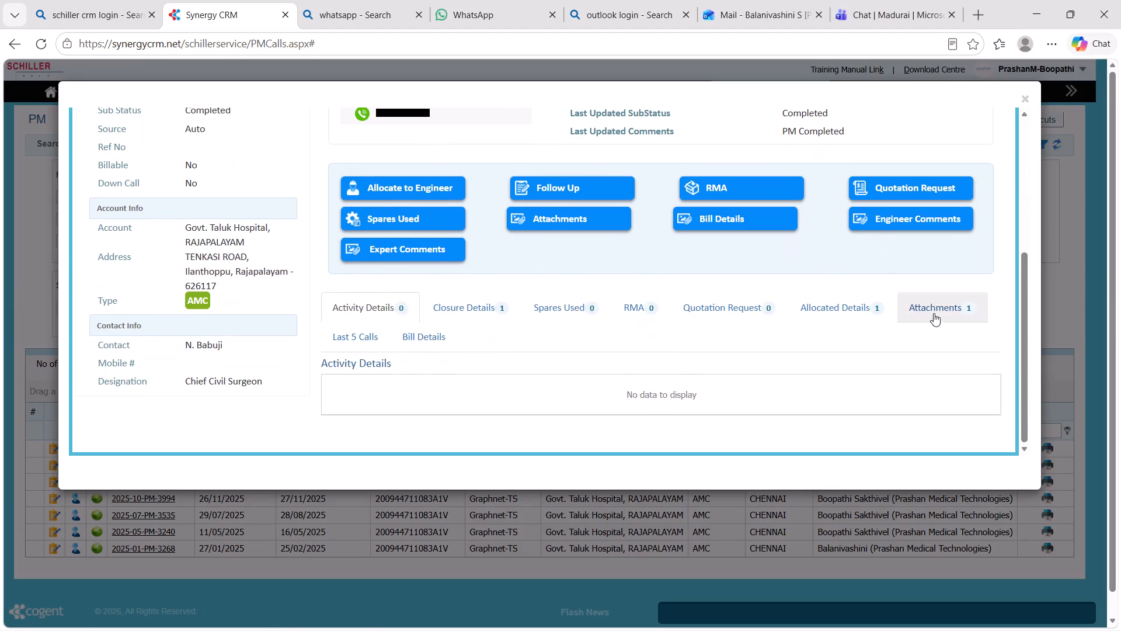
{"action": "left_click", "coordinate": [941, 309]}
{"action": "scroll", "coordinate": [426, 251], "scroll_direction": "down", "scroll_amount": 2}
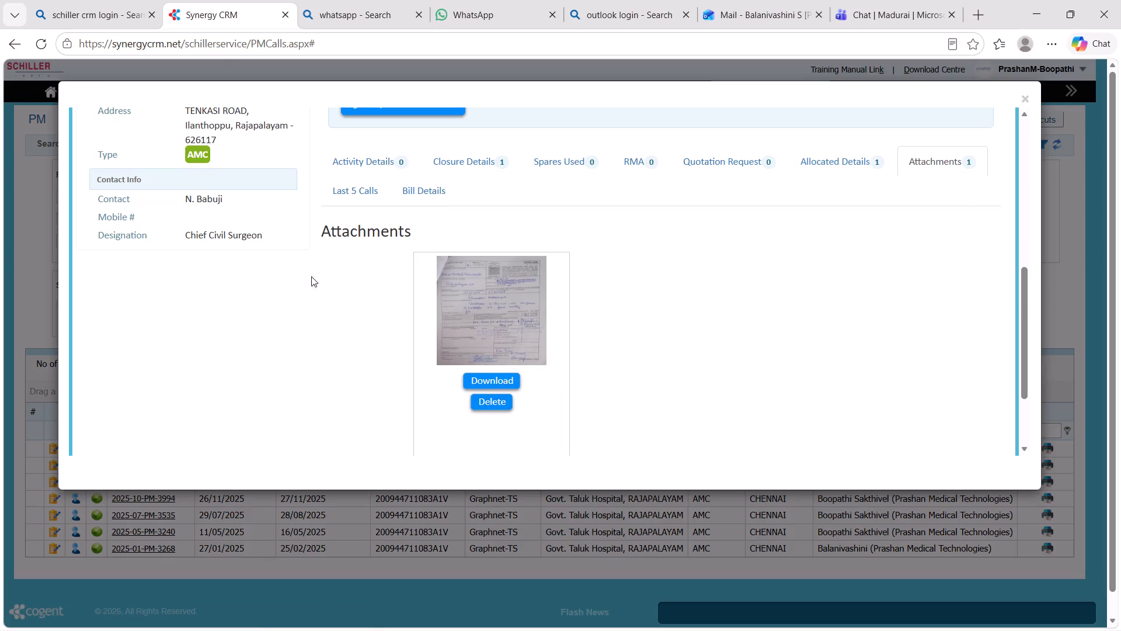
{"action": "left_click", "coordinate": [218, 487]}
{"action": "left_click", "coordinate": [142, 517]}
{"action": "left_click", "coordinate": [62, 490]}
{"action": "left_click", "coordinate": [4, 365]}
View the attachments of closed PM call 2025-10-PM-3994 and return to the list of closed calls.
{"action": "left_click", "coordinate": [143, 500]}
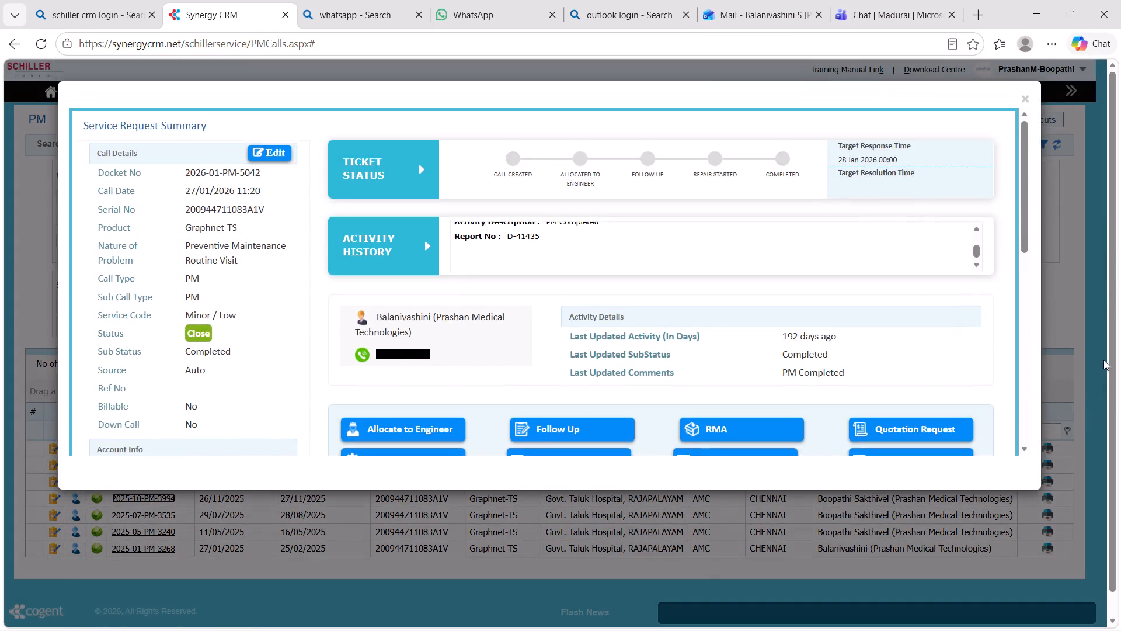
{"action": "scroll", "coordinate": [852, 308], "scroll_direction": "down", "scroll_amount": 4}
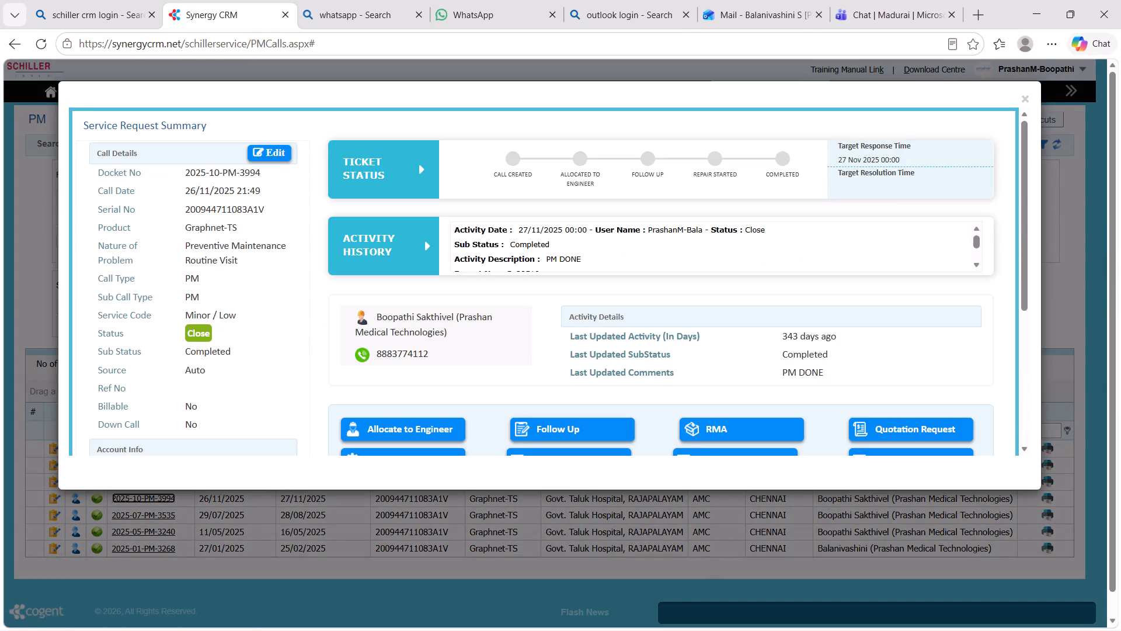
{"action": "scroll", "coordinate": [890, 189], "scroll_direction": "down", "scroll_amount": 4}
{"action": "left_click", "coordinate": [911, 314]}
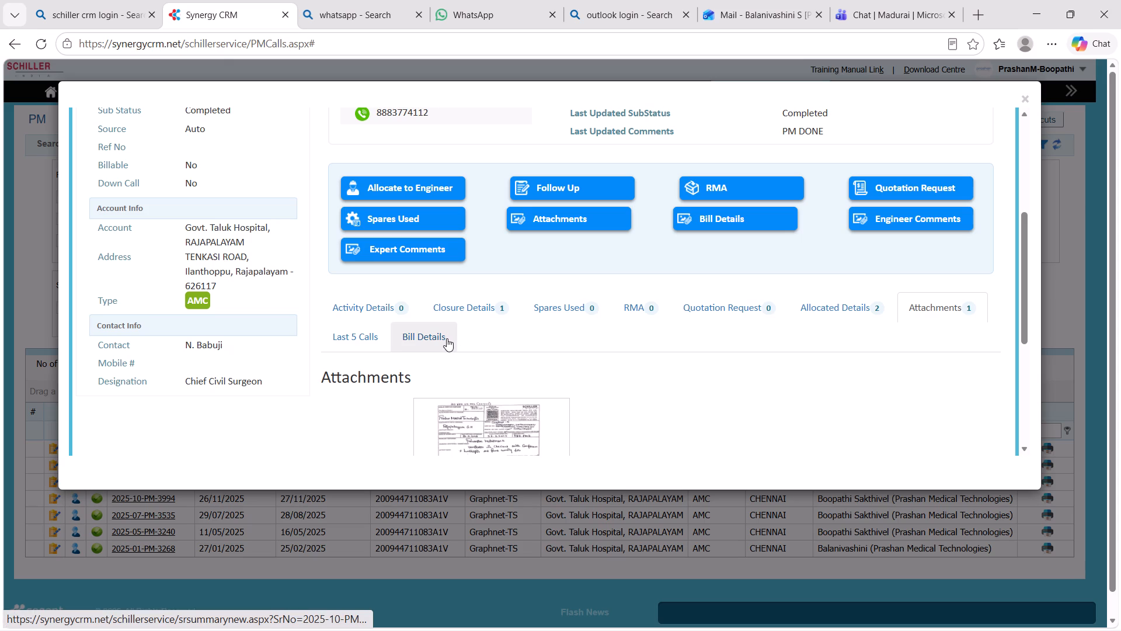
{"action": "left_click", "coordinate": [0, 445]}
{"action": "left_click", "coordinate": [19, 568]}
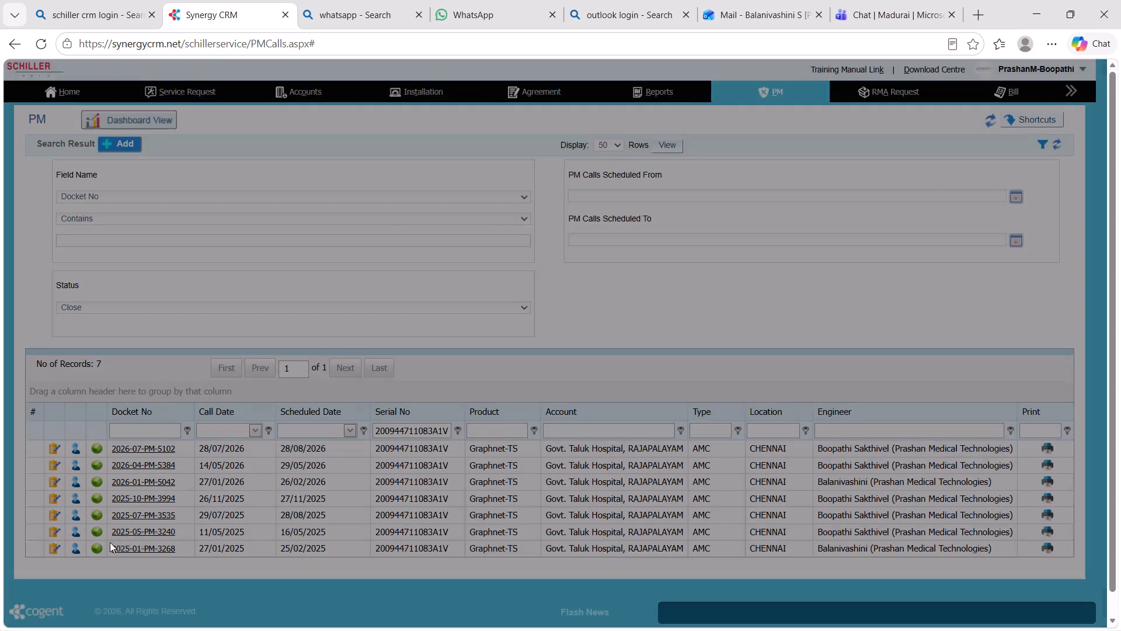
Open closed PM call 2025-07-PM-3535 to look over its summary and attachments, and return to the call list.
{"action": "left_click", "coordinate": [150, 516]}
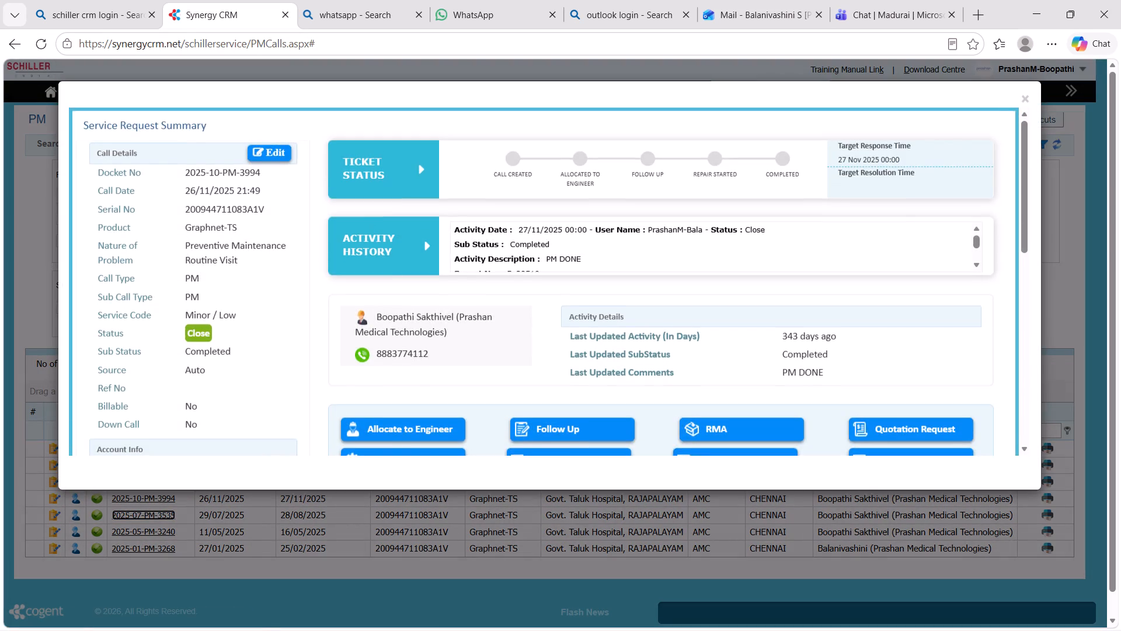
{"action": "scroll", "coordinate": [388, 260], "scroll_direction": "down", "scroll_amount": 5}
{"action": "left_click", "coordinate": [2, 462]}
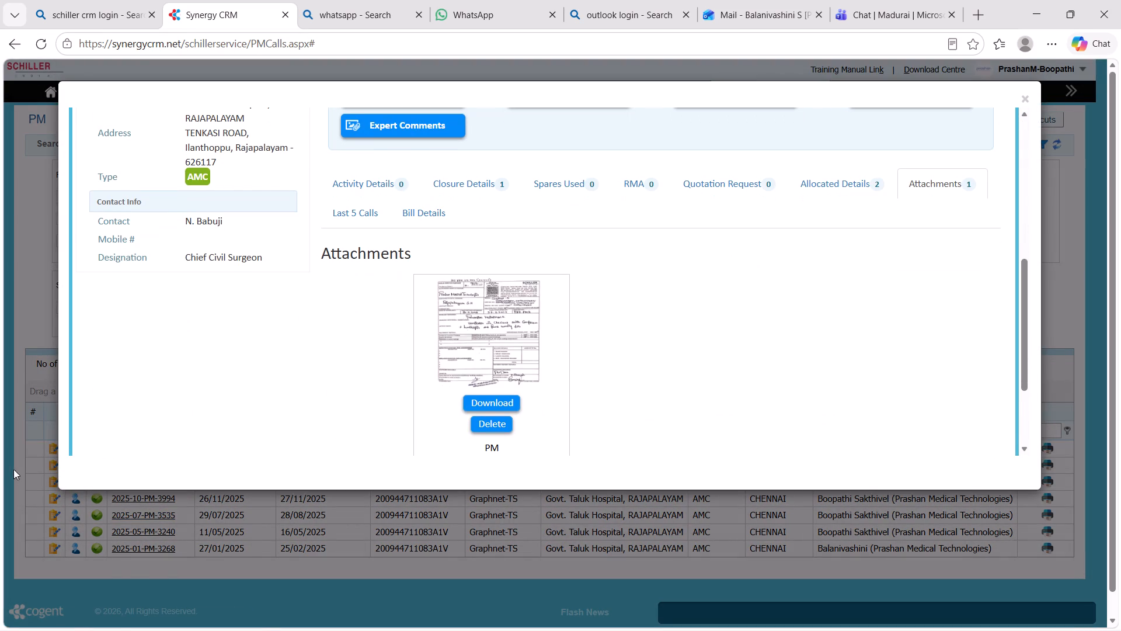
{"action": "left_click", "coordinate": [165, 536]}
Open closed PM call 2025-05-PM-3240, check its service report attachment, and close the call summary.
{"action": "left_click", "coordinate": [167, 532]}
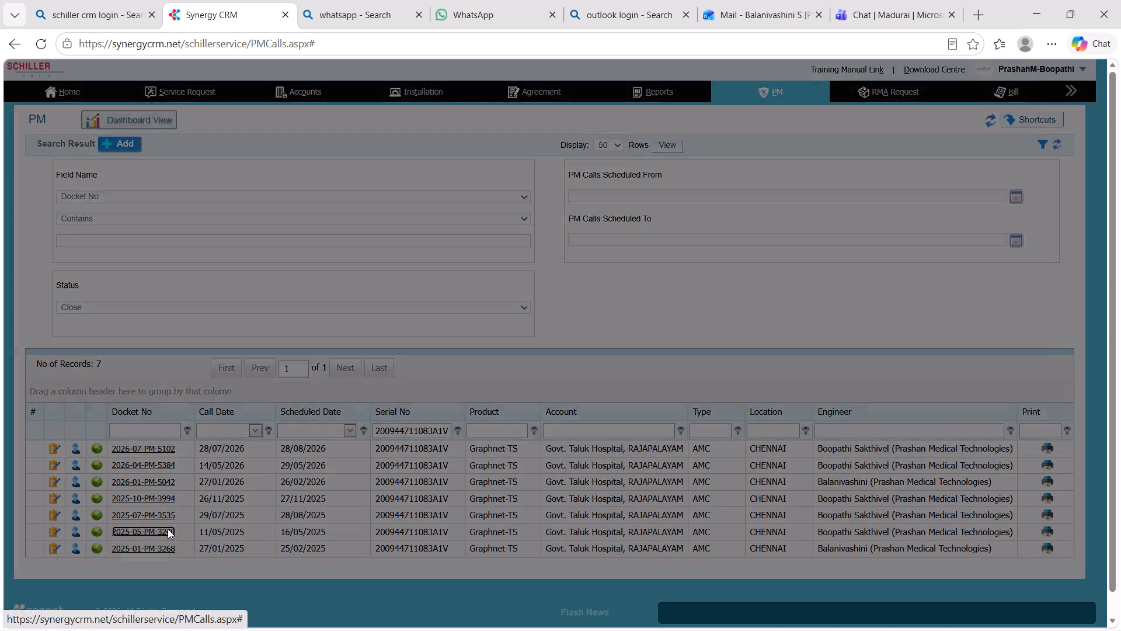
{"action": "scroll", "coordinate": [386, 341], "scroll_direction": "down", "scroll_amount": 5}
{"action": "left_click", "coordinate": [939, 304]}
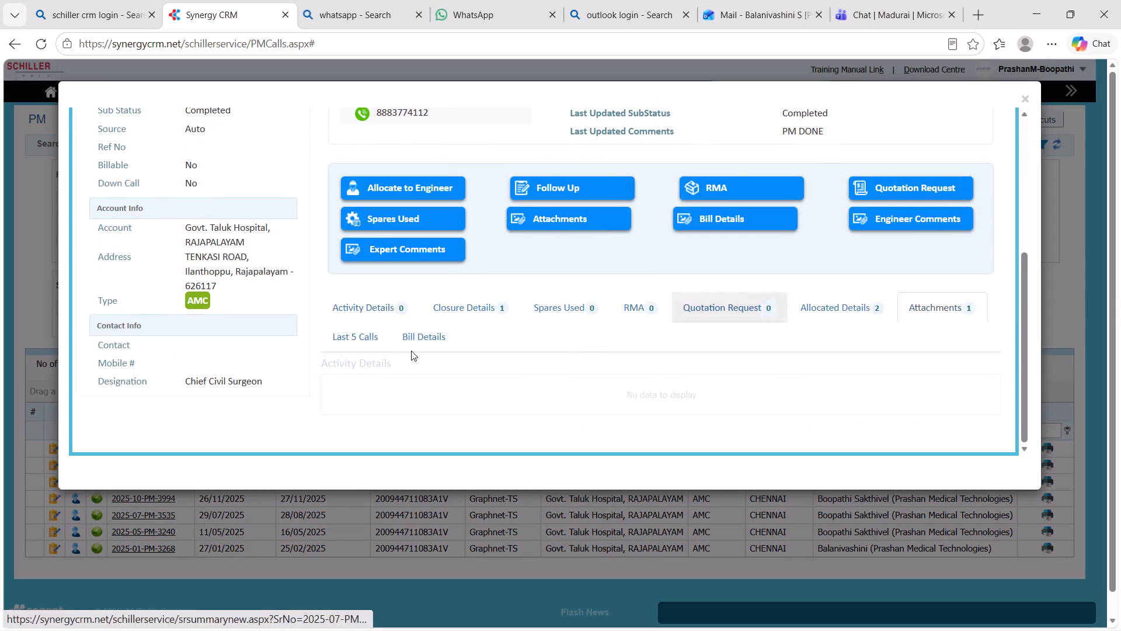
{"action": "scroll", "coordinate": [260, 351], "scroll_direction": "down", "scroll_amount": 3}
{"action": "scroll", "coordinate": [369, 345], "scroll_direction": "down", "scroll_amount": 4}
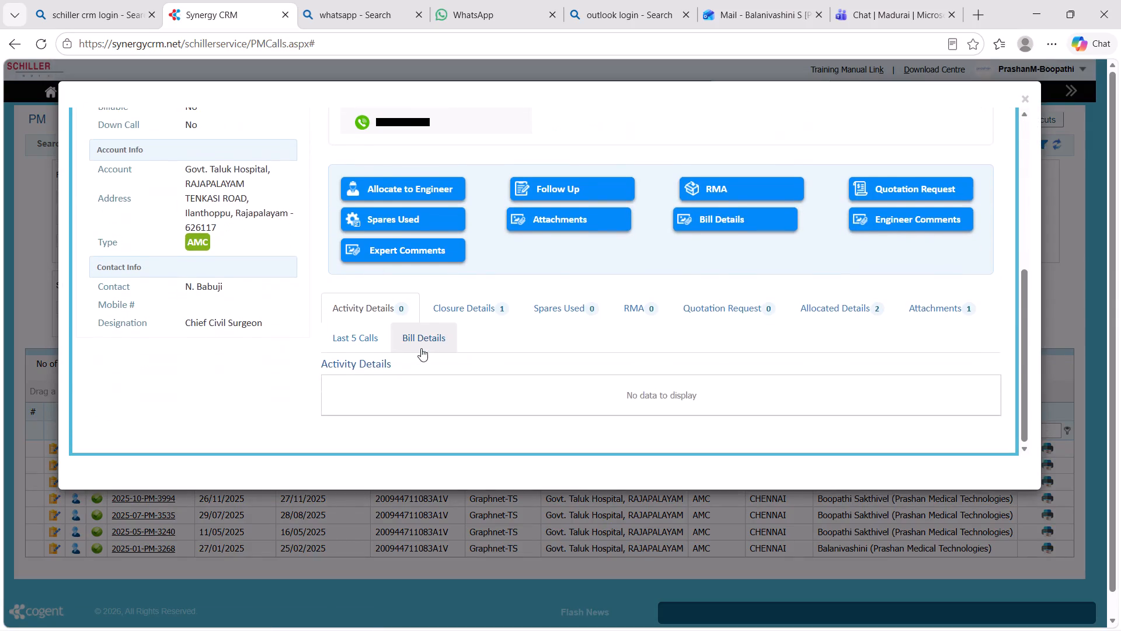
{"action": "left_click", "coordinate": [942, 305]}
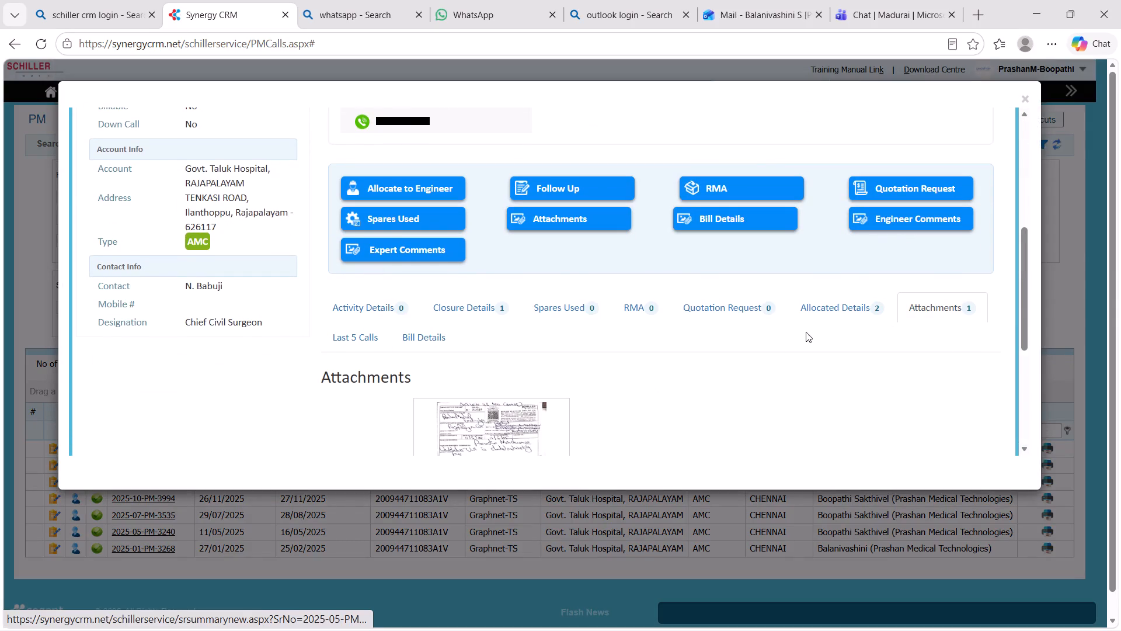
{"action": "left_click", "coordinate": [0, 265]}
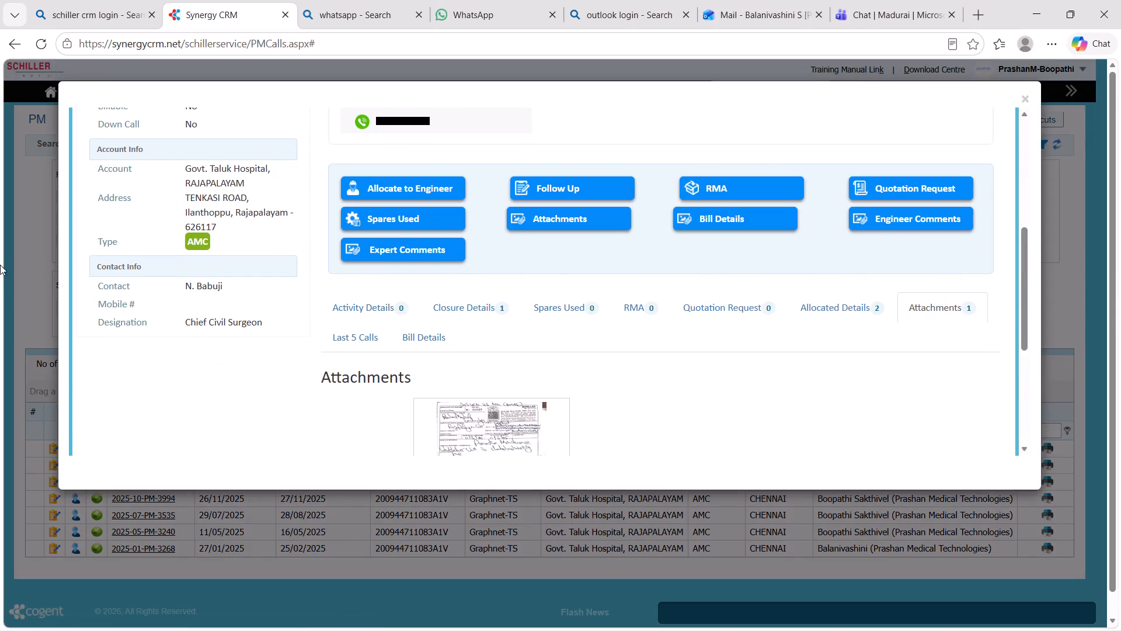
{"action": "left_click", "coordinate": [68, 552]}
{"action": "left_click", "coordinate": [151, 550]}
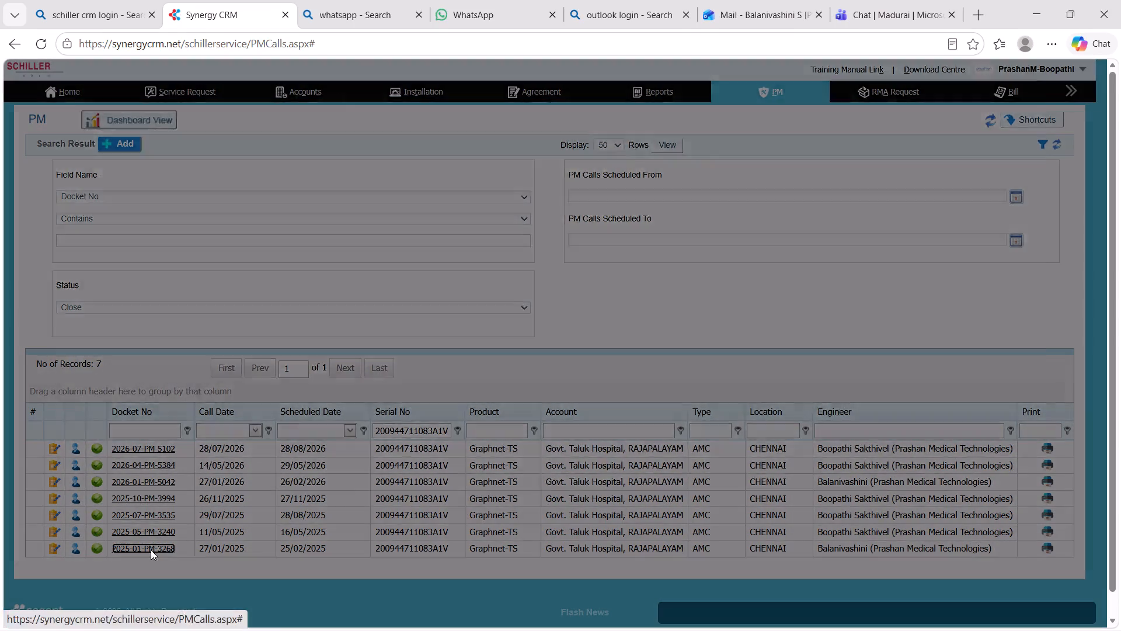
{"action": "scroll", "coordinate": [482, 349], "scroll_direction": "down", "scroll_amount": 5}
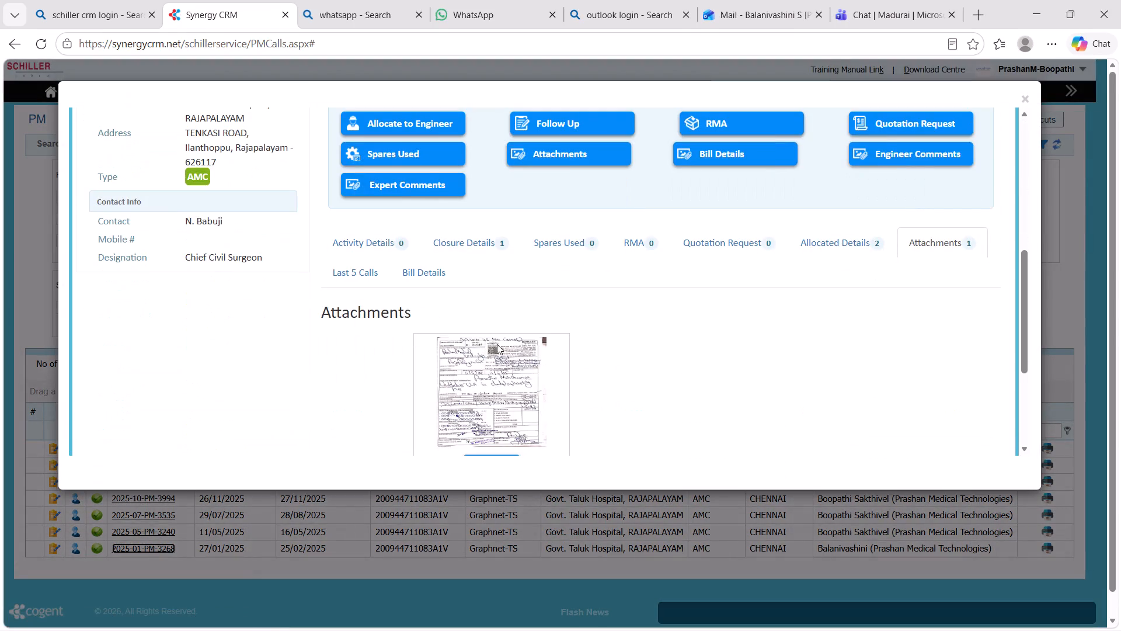
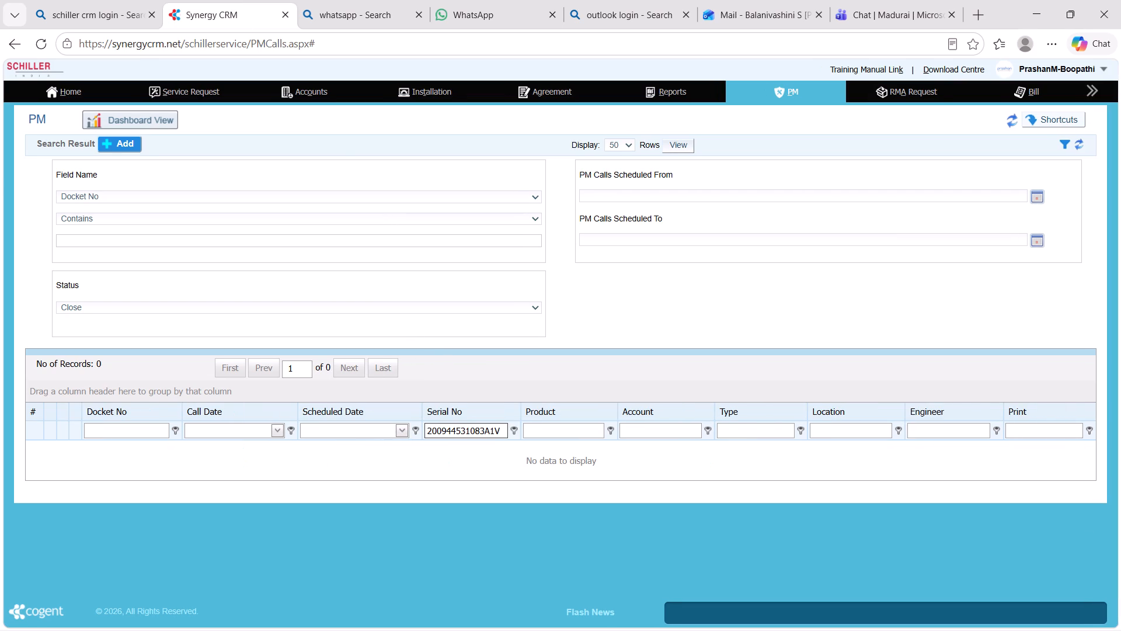
{"action": "key", "text": "BackSpace"}
{"action": "key", "text": "BackSpace"}
{"action": "key", "text": "v"}
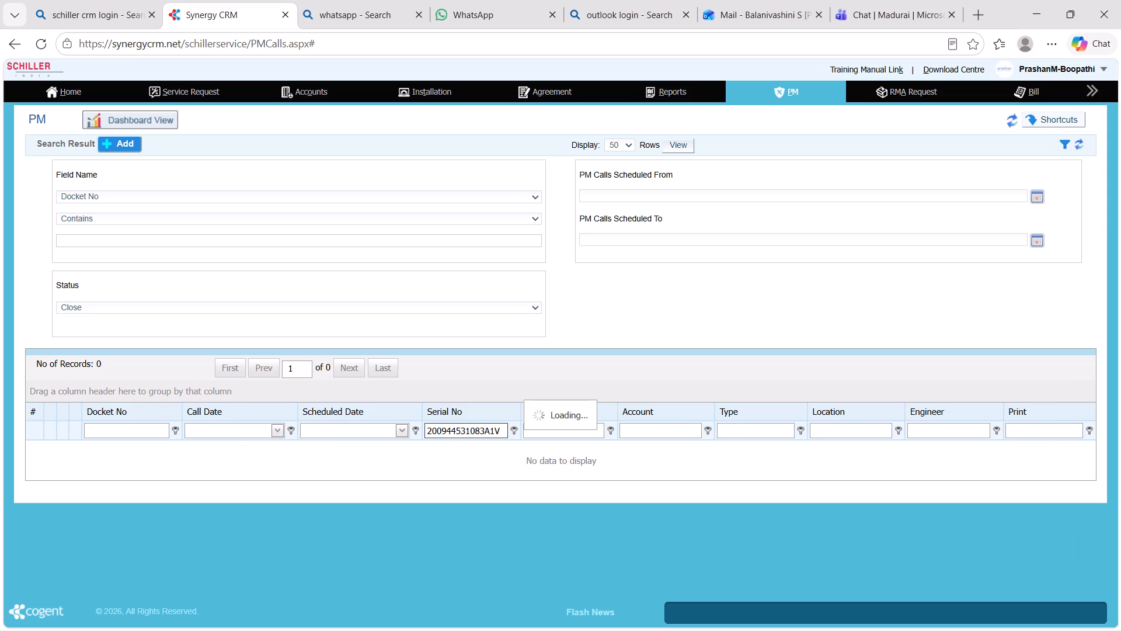
{"action": "key", "text": "Left"}
{"action": "key", "text": "Left"}
{"action": "key", "text": "Left"}
{"action": "key", "text": "Left"}
{"action": "key", "text": "Left"}
{"action": "key", "text": "Left"}
{"action": "key", "text": "Left"}
{"action": "key", "text": "Left"}
{"action": "key", "text": "Left"}
{"action": "key", "text": "Left"}
{"action": "key", "text": "Left"}
{"action": "key", "text": "Left"}
{"action": "key", "text": "Left"}
{"action": "key", "text": "Left"}
{"action": "key", "text": "Left"}
{"action": "key", "text": "Left"}
{"action": "key", "text": "Left"}
{"action": "key", "text": "Left"}
{"action": "key", "text": "Left"}
{"action": "key", "text": "Left"}
{"action": "key", "text": "Left"}
{"action": "key", "text": "Left"}
{"action": "key", "text": "BackSpace"}
{"action": "key", "text": "BackSpace"}
{"action": "key", "text": "BackSpace"}
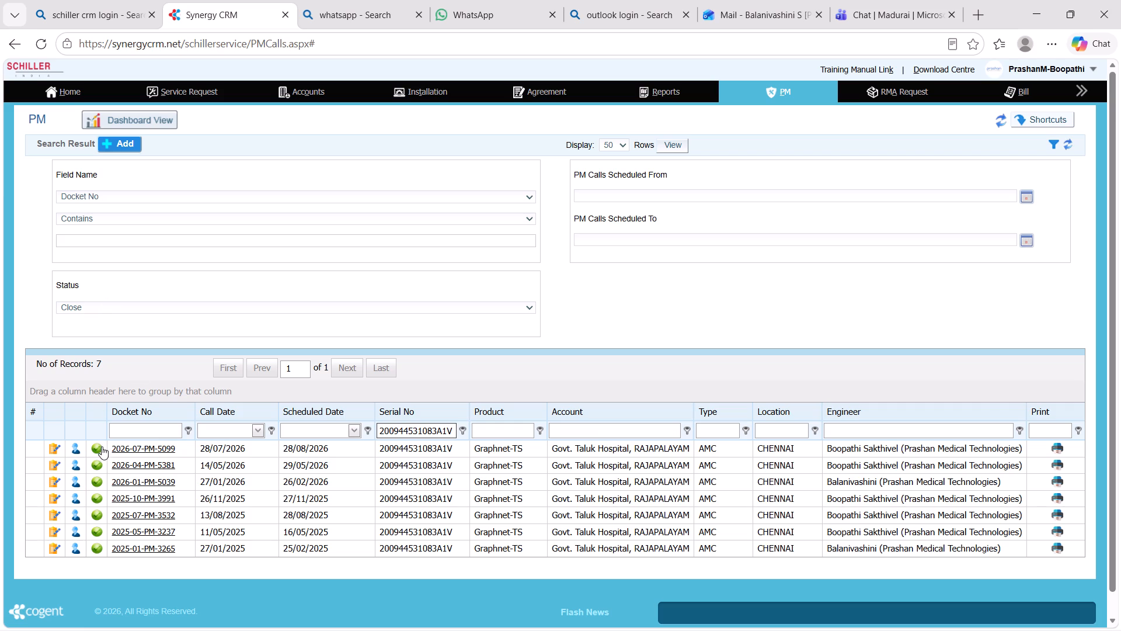
Open closed PM call 2026-07-PM-5099, view its attachments, and return to the call list.
{"action": "left_click", "coordinate": [116, 444]}
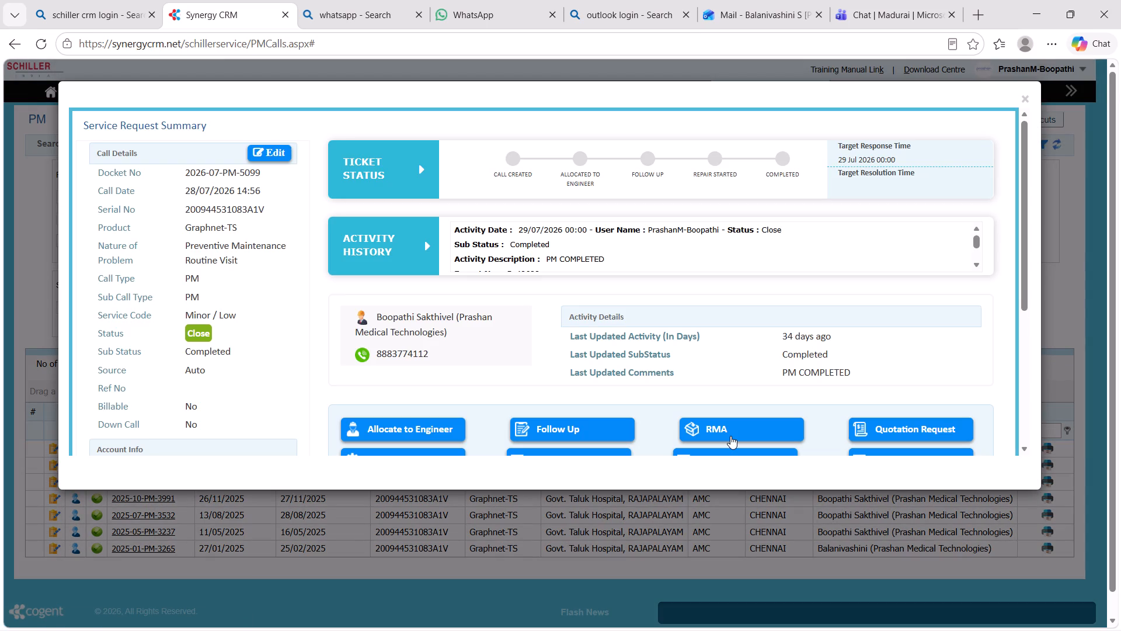
{"action": "scroll", "coordinate": [819, 382], "scroll_direction": "down", "scroll_amount": 5}
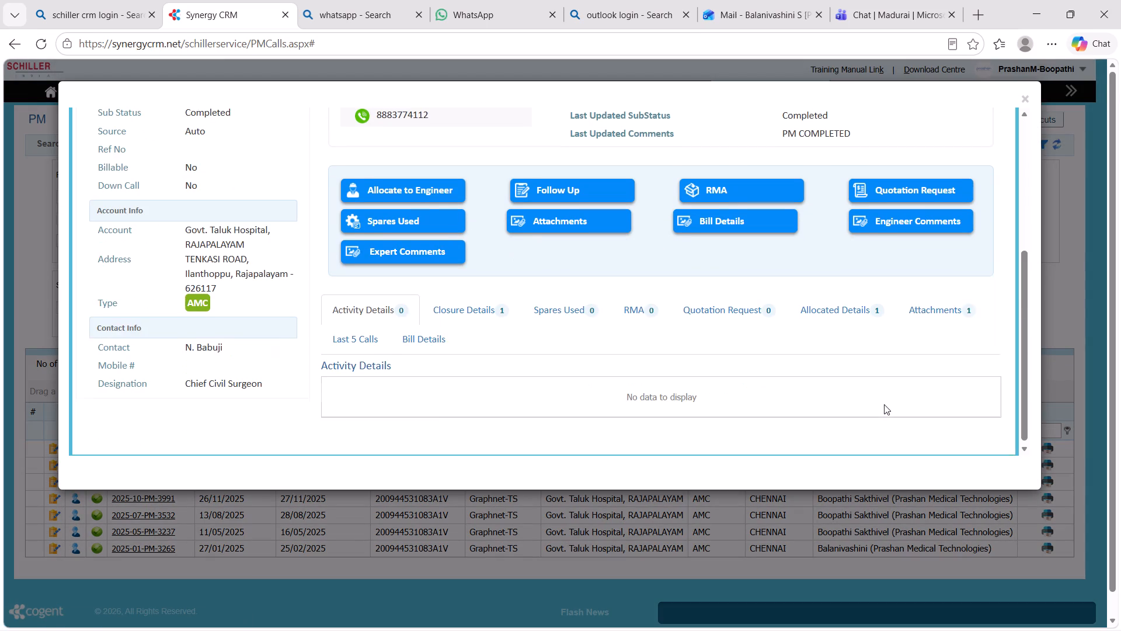
{"action": "left_click", "coordinate": [943, 306]}
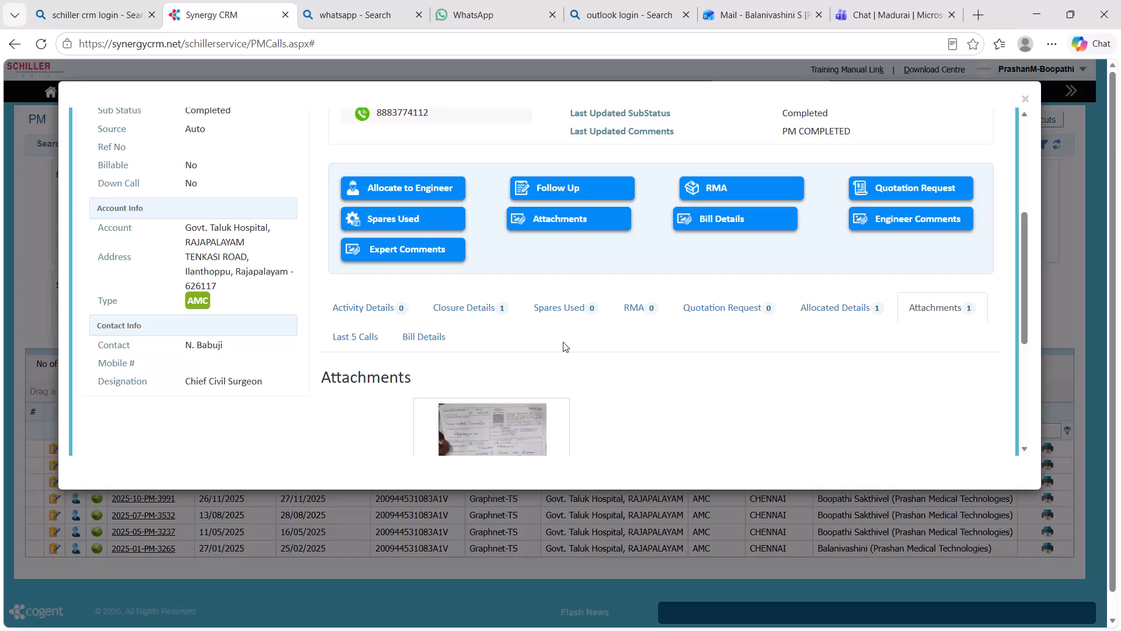
{"action": "left_click", "coordinate": [34, 449]}
Open closed PM call 2026-04-PM-5381, check its attached service report, and close the call summary.
{"action": "left_click", "coordinate": [140, 464]}
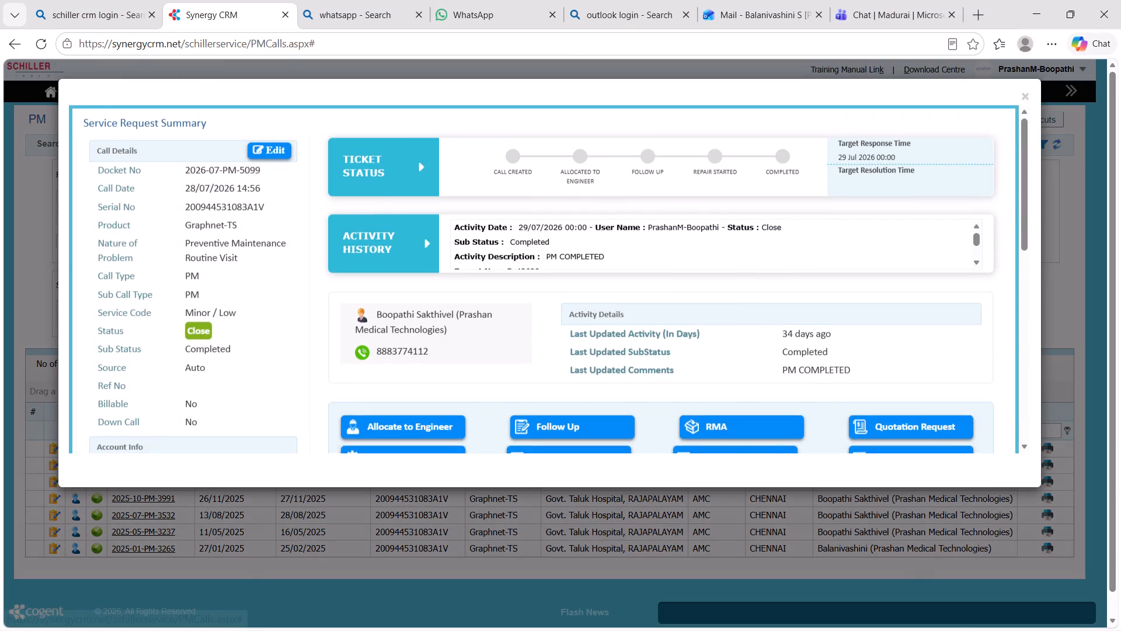
{"action": "scroll", "coordinate": [856, 309], "scroll_direction": "down", "scroll_amount": 3}
{"action": "left_click", "coordinate": [932, 326]}
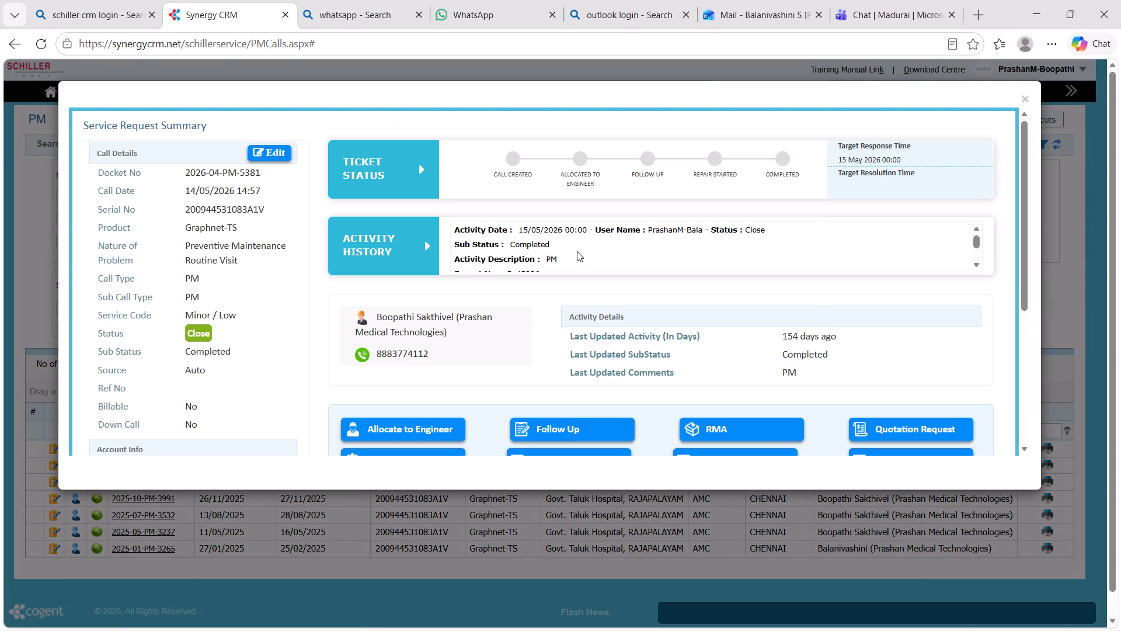
{"action": "scroll", "coordinate": [761, 311], "scroll_direction": "down", "scroll_amount": 4}
{"action": "left_click", "coordinate": [921, 300]}
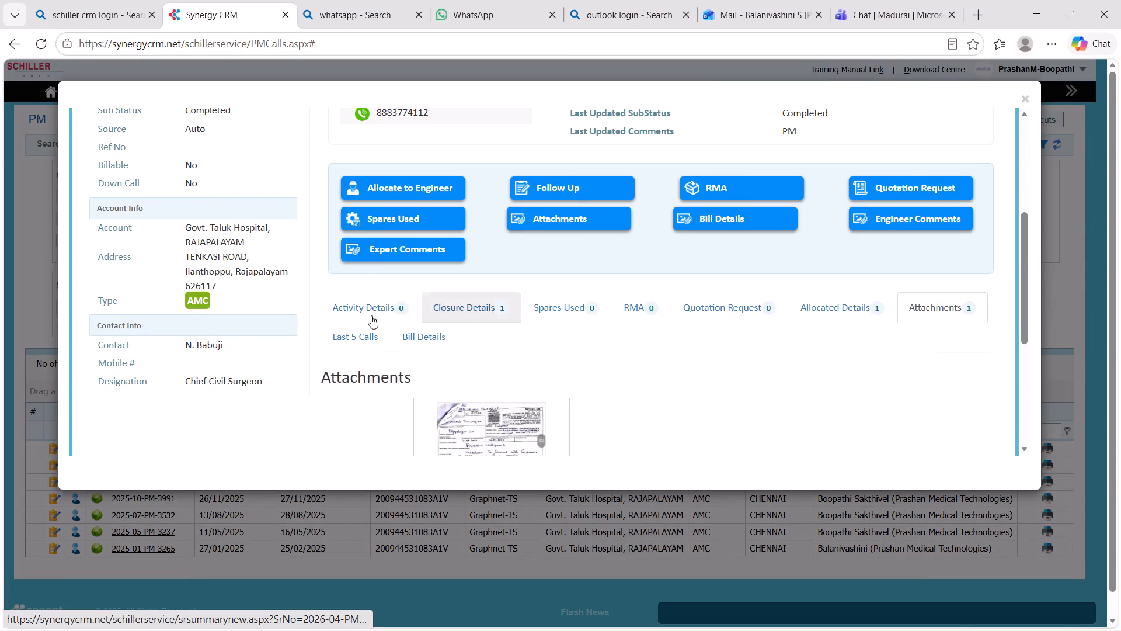
{"action": "scroll", "coordinate": [542, 365], "scroll_direction": "down", "scroll_amount": 2}
{"action": "left_click", "coordinate": [0, 360]}
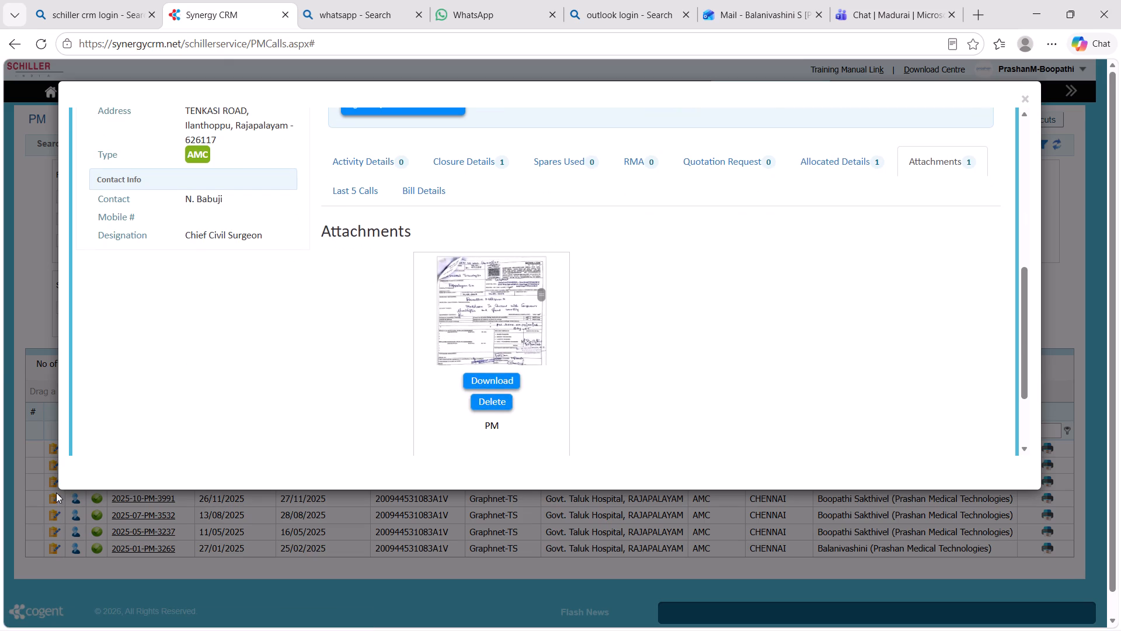
{"action": "left_click", "coordinate": [53, 493]}
Open closed PM call 2026-01-PM-5039 to check its attachments, and return to the call list.
{"action": "left_click", "coordinate": [132, 480]}
{"action": "scroll", "coordinate": [504, 360], "scroll_direction": "down", "scroll_amount": 2}
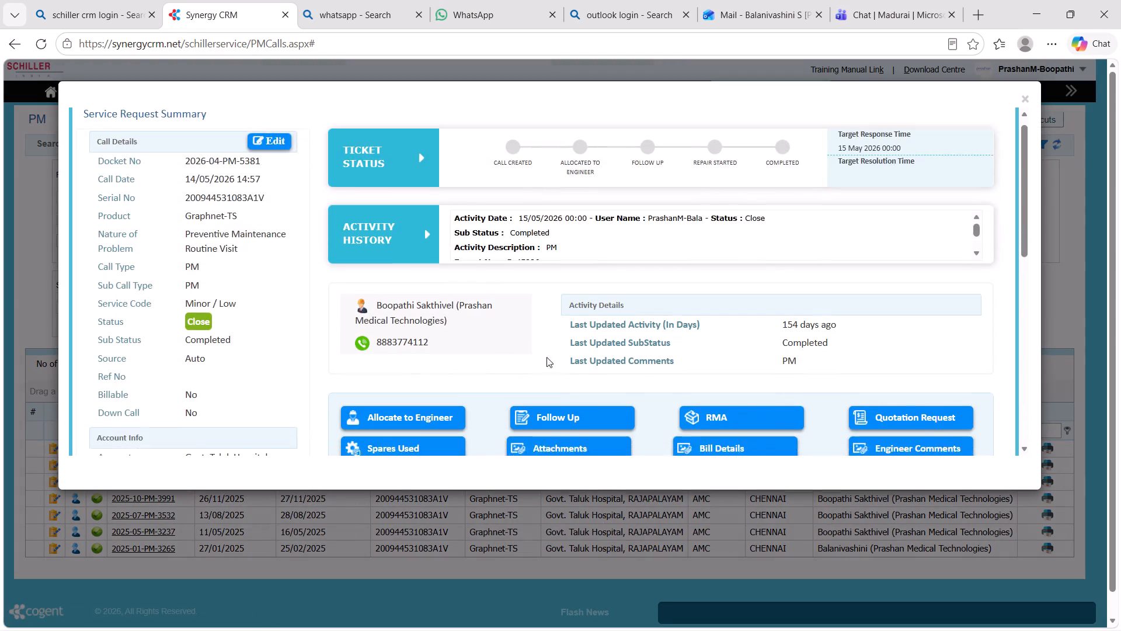
{"action": "left_click", "coordinate": [921, 404]}
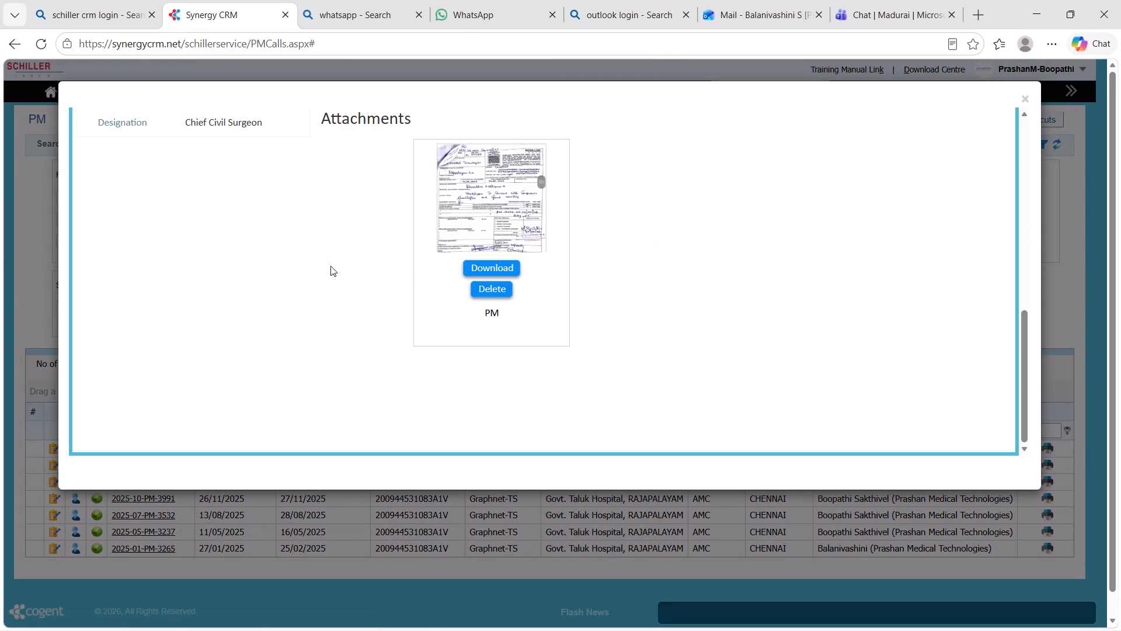
{"action": "left_click", "coordinate": [7, 253]}
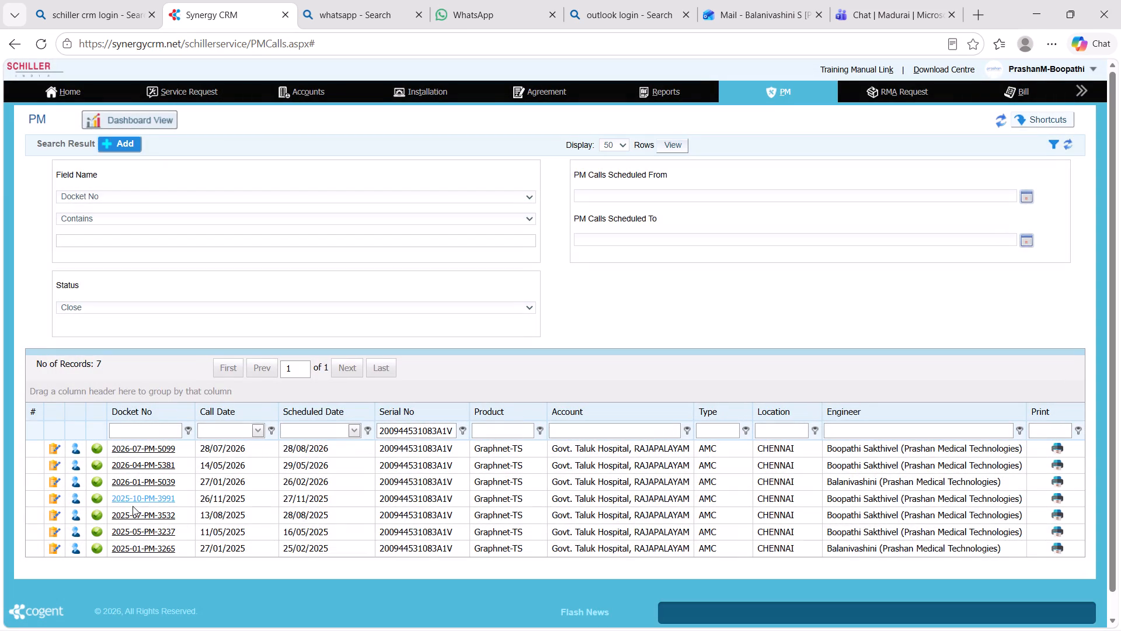
Open closed PM call 2025-10-PM-3991 to check its attachments, and close the call summary.
{"action": "left_click", "coordinate": [143, 500]}
{"action": "scroll", "coordinate": [645, 285], "scroll_direction": "down", "scroll_amount": 3}
{"action": "left_click", "coordinate": [913, 332]}
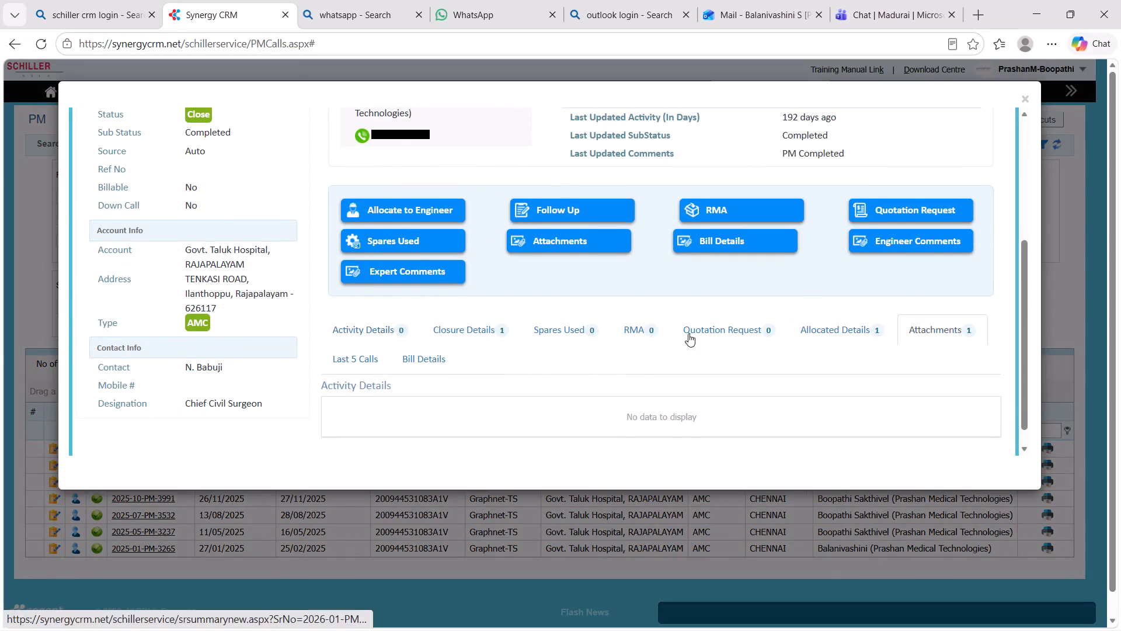
{"action": "scroll", "coordinate": [427, 380], "scroll_direction": "down", "scroll_amount": 1}
{"action": "left_click", "coordinate": [32, 420]}
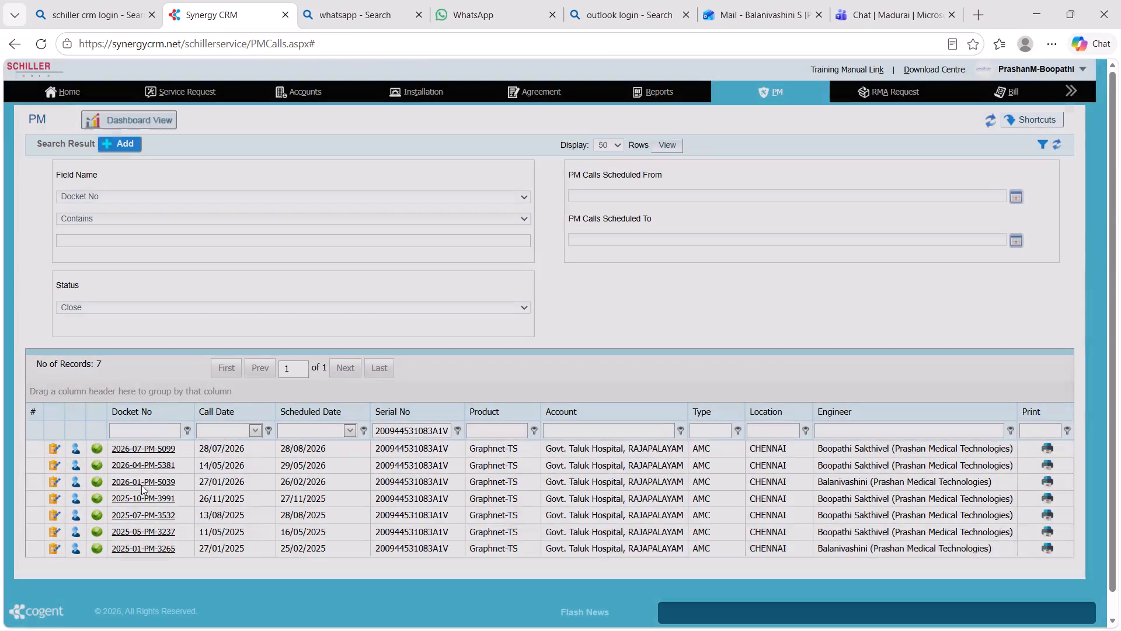
Open closed PM call 2025-07-PM-3532 to check its service report attachment, and return to the call list.
{"action": "left_click", "coordinate": [145, 515]}
{"action": "scroll", "coordinate": [422, 351], "scroll_direction": "down", "scroll_amount": 3}
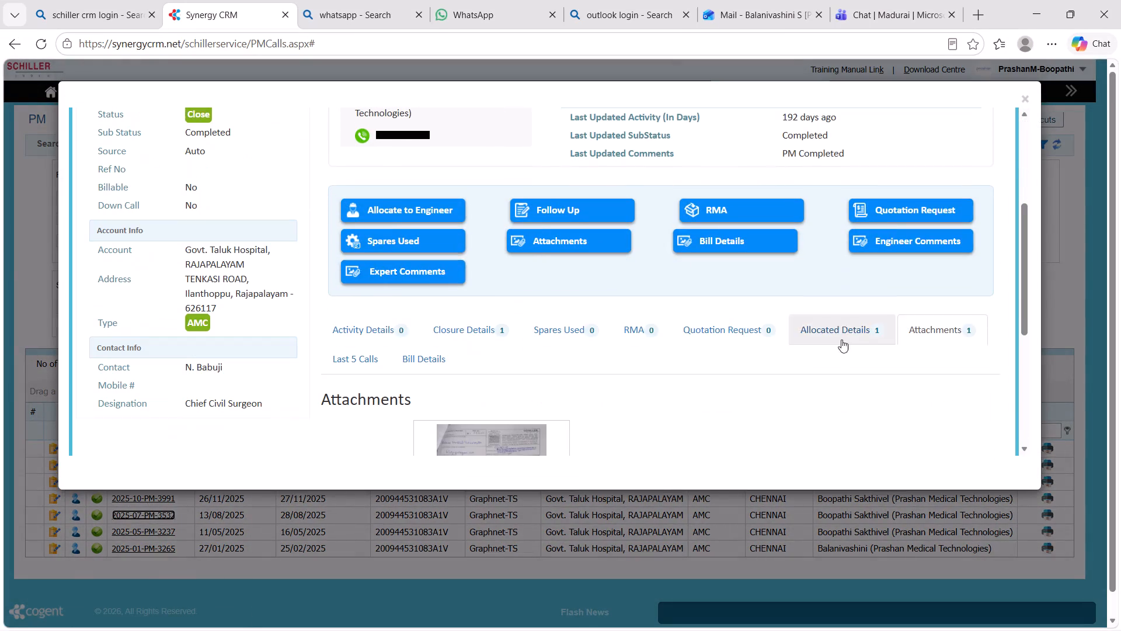
{"action": "left_click", "coordinate": [918, 335]}
{"action": "left_click", "coordinate": [0, 336]}
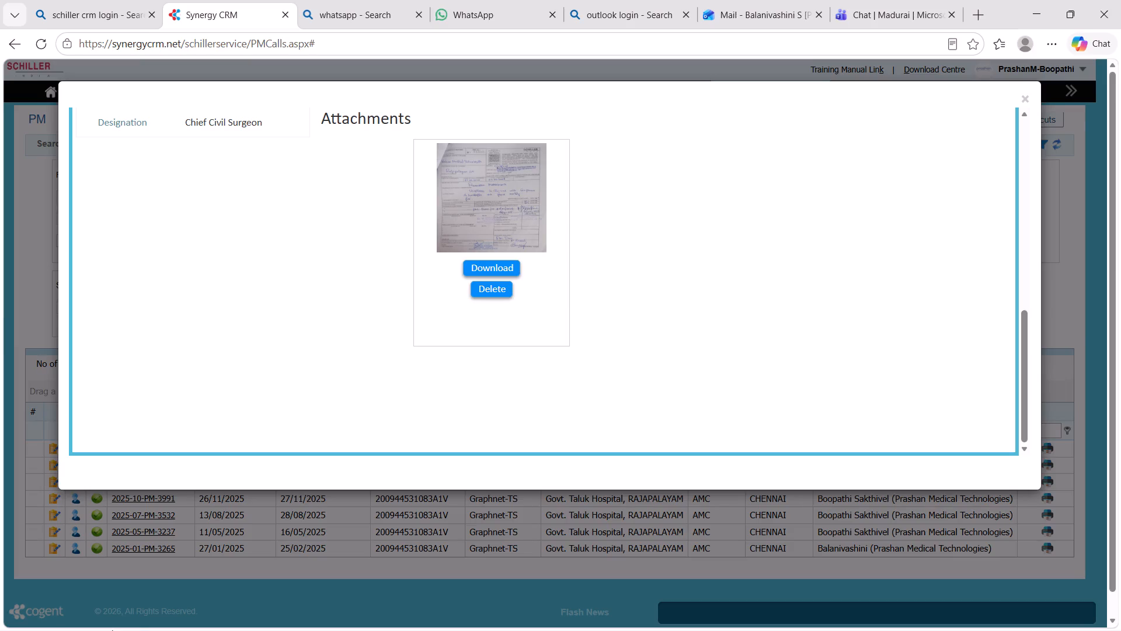
{"action": "left_click", "coordinate": [156, 566]}
Open closed PM call 2025-05-PM-3237 to check its attachments, and return to the call list.
{"action": "left_click", "coordinate": [138, 532]}
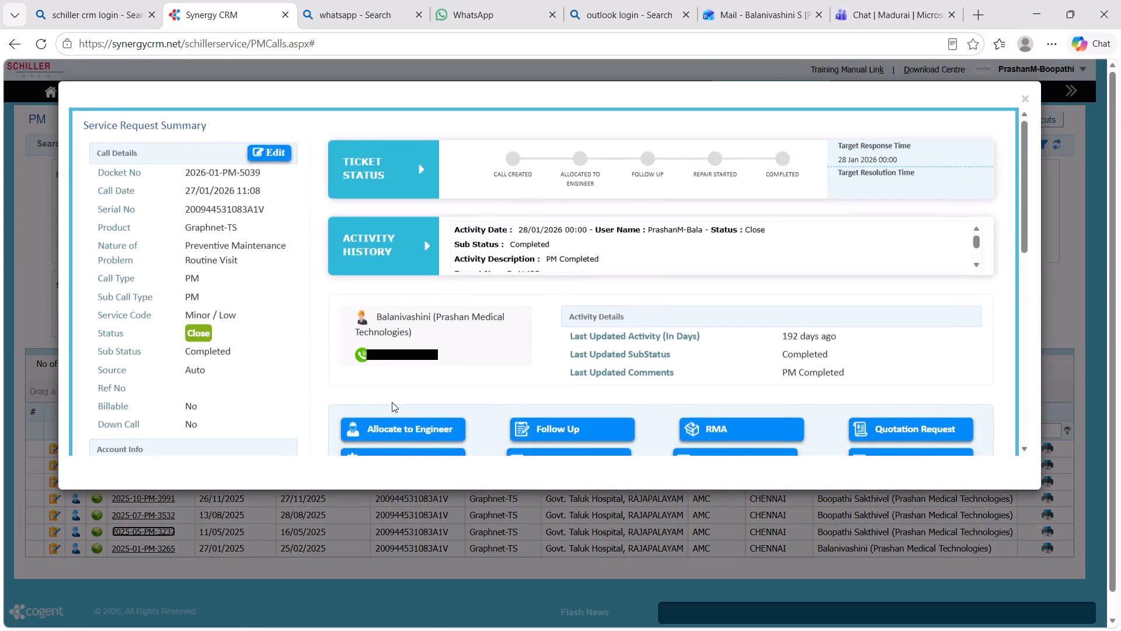
{"action": "scroll", "coordinate": [392, 402], "scroll_direction": "down", "scroll_amount": 4}
{"action": "left_click", "coordinate": [934, 254]}
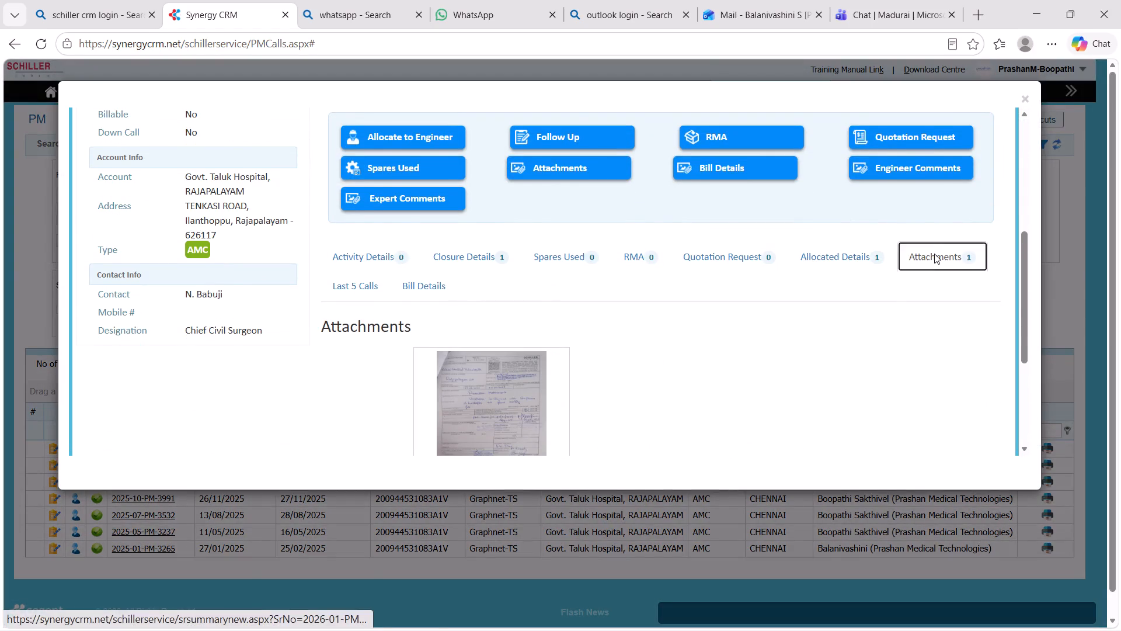
{"action": "left_click", "coordinate": [34, 379]}
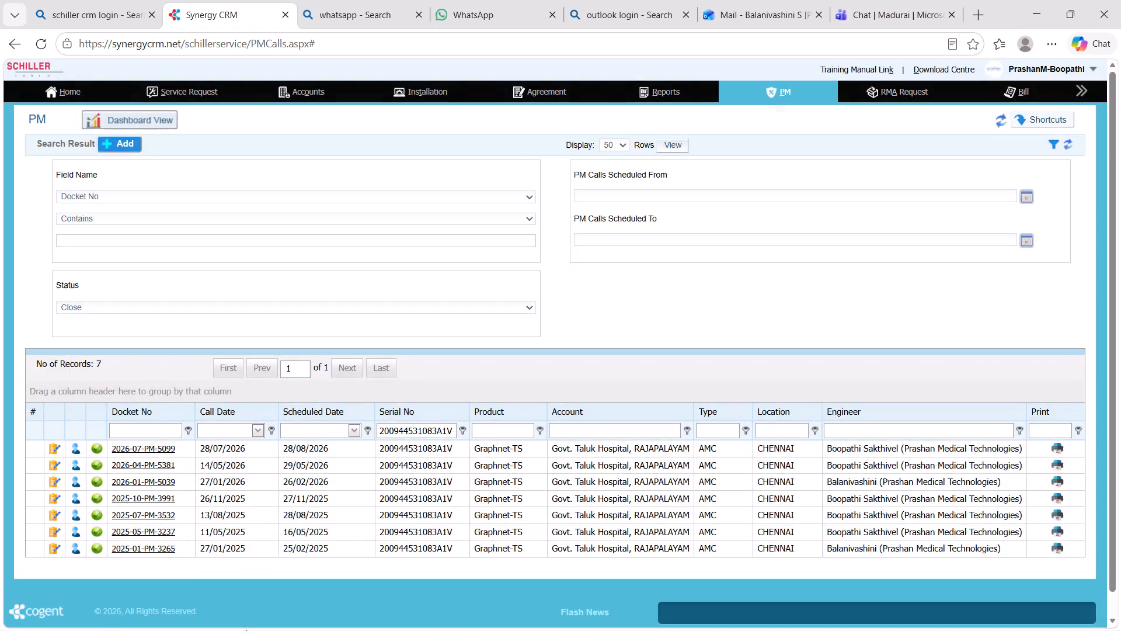
Open closed PM call 2025-01-PM-3265 to look over its summary and attachments.
{"action": "left_click", "coordinate": [149, 551]}
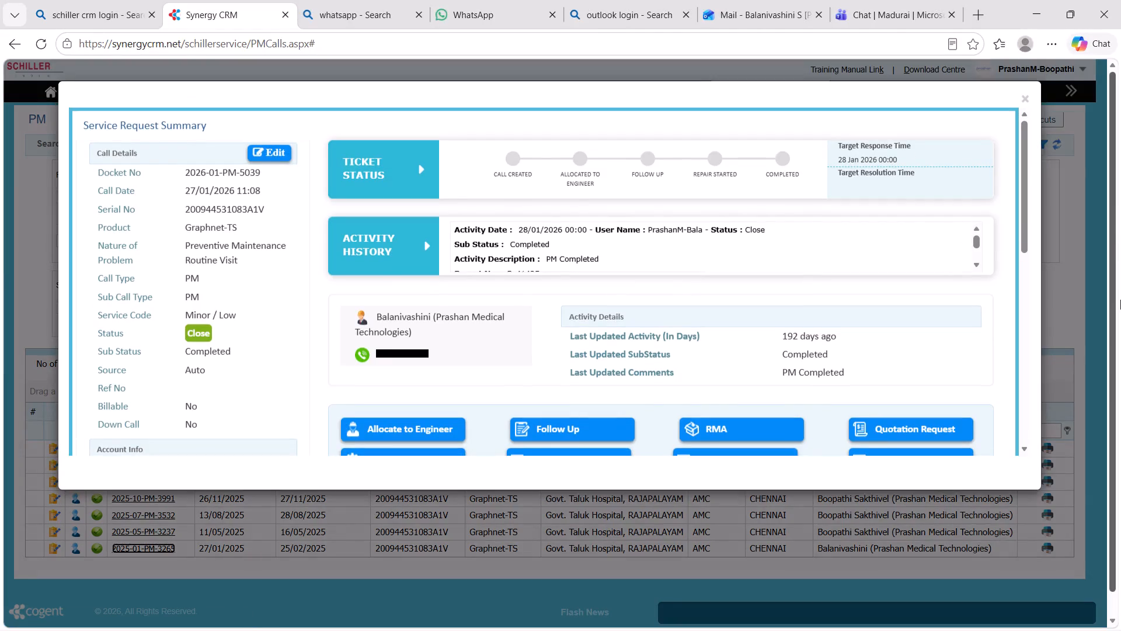
{"action": "scroll", "coordinate": [1120, 304], "scroll_direction": "down", "scroll_amount": 4}
{"action": "scroll", "coordinate": [886, 331], "scroll_direction": "down", "scroll_amount": 3}
{"action": "left_click", "coordinate": [919, 338]}
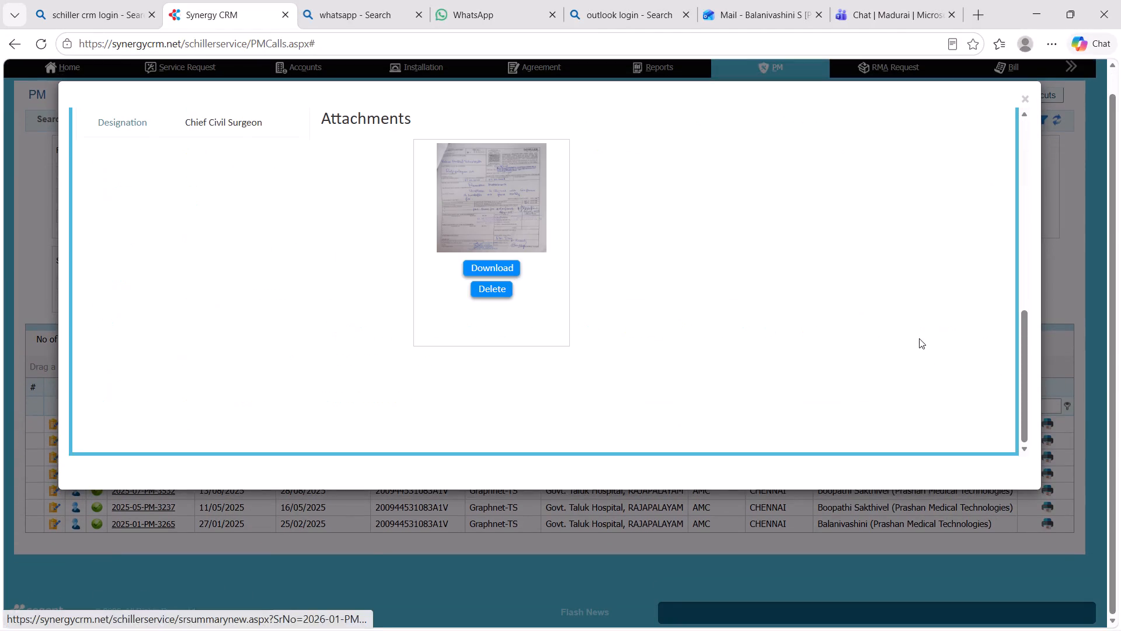
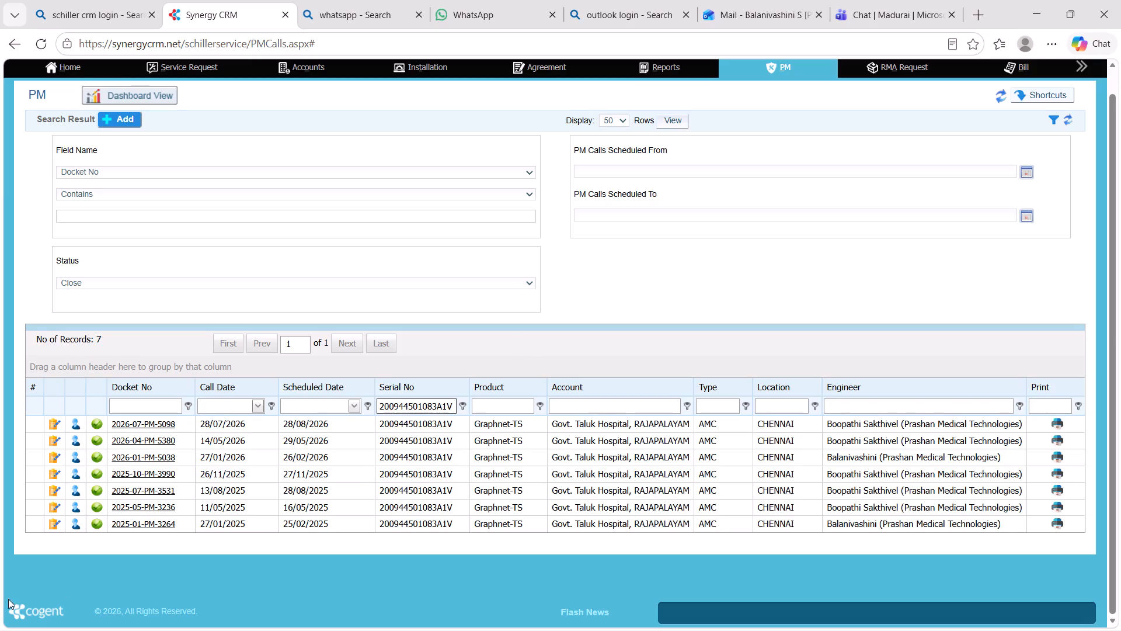
Open closed PM call 2026-07-PM-5098 to check its attachments, and return to the call list.
{"action": "left_click", "coordinate": [156, 425]}
{"action": "scroll", "coordinate": [452, 314], "scroll_direction": "down", "scroll_amount": 4}
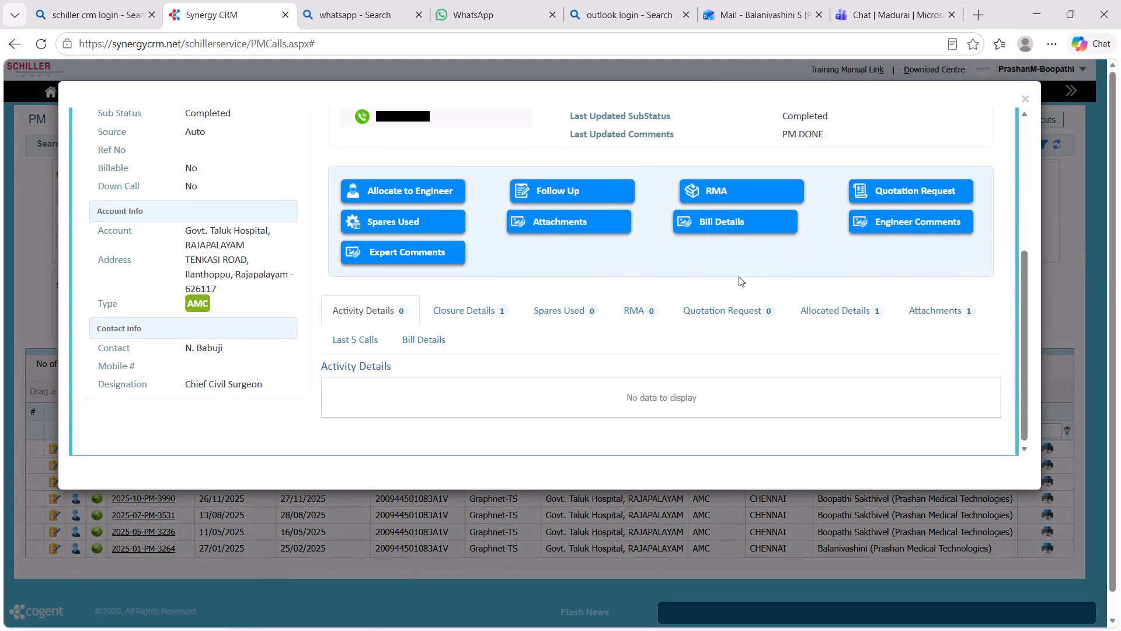
{"action": "left_click", "coordinate": [944, 308]}
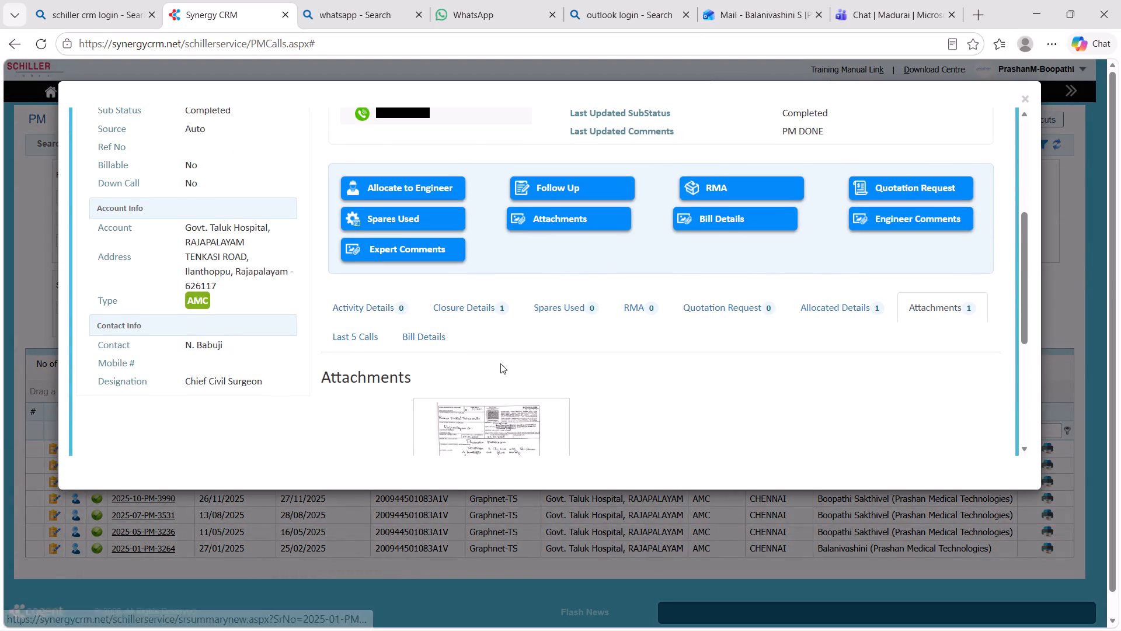
{"action": "left_click", "coordinate": [0, 429]}
{"action": "left_click", "coordinate": [16, 470]}
Open closed PM call 2026-04-PM-5380 to check its service report attachments, and return to the call list.
{"action": "left_click", "coordinate": [136, 469]}
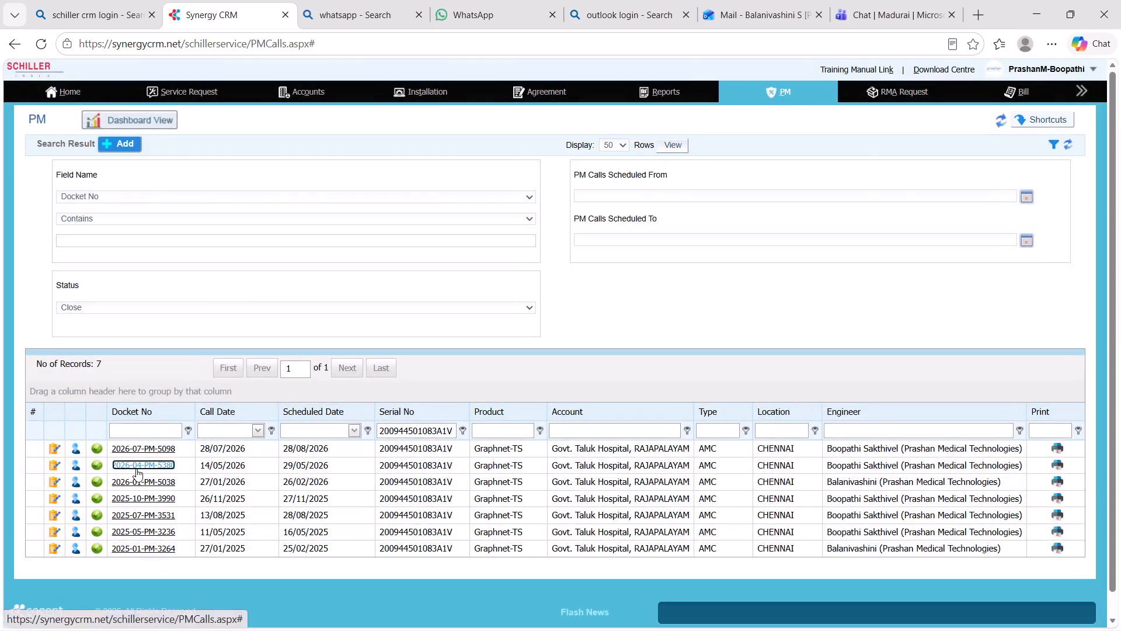
{"action": "scroll", "coordinate": [760, 294], "scroll_direction": "down", "scroll_amount": 4}
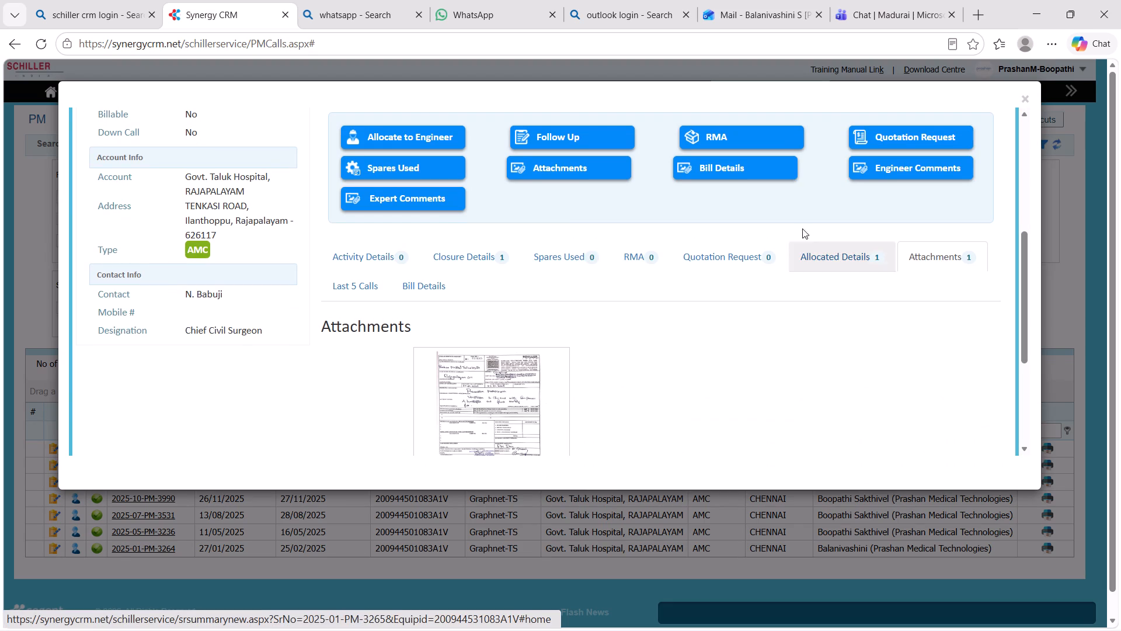
{"action": "scroll", "coordinate": [933, 336], "scroll_direction": "down", "scroll_amount": 3}
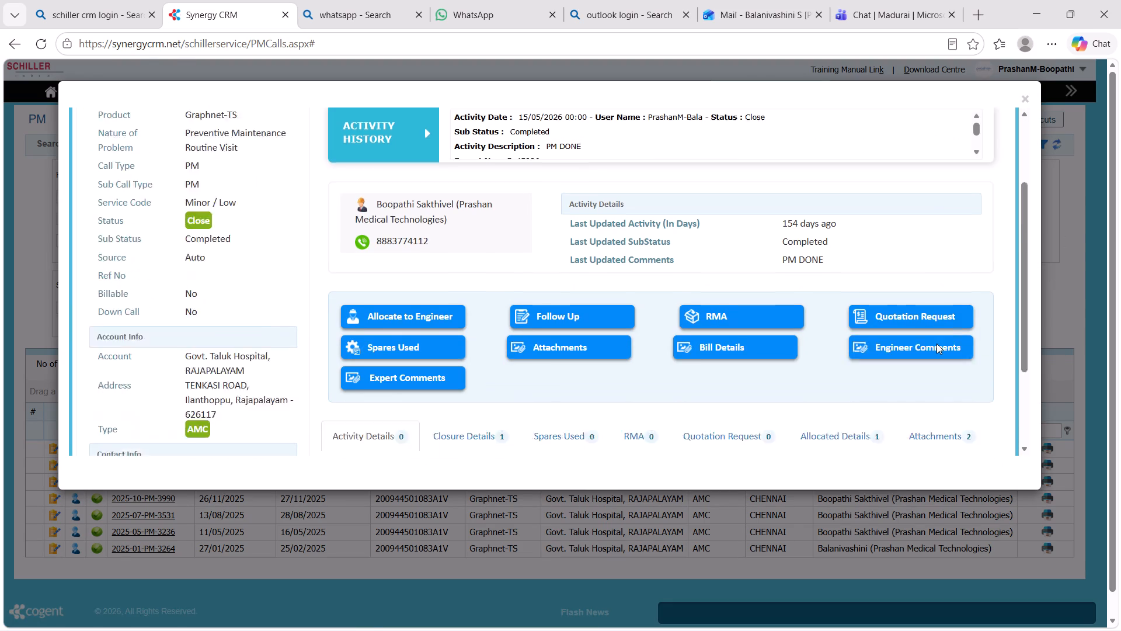
{"action": "left_click", "coordinate": [931, 332]}
{"action": "scroll", "coordinate": [364, 295], "scroll_direction": "down", "scroll_amount": 2}
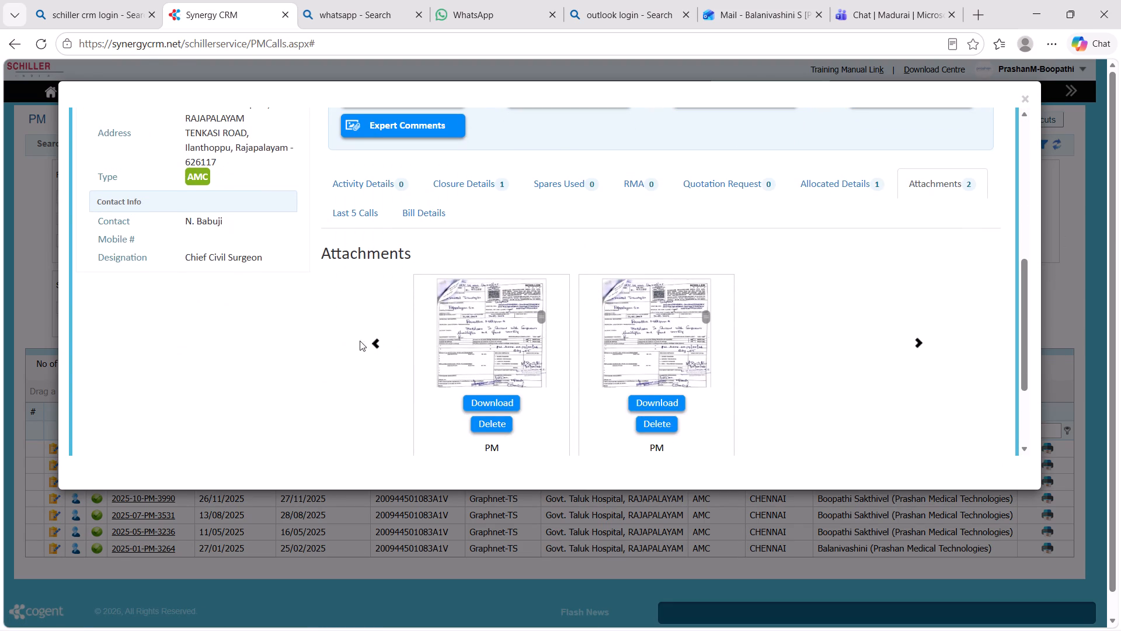
{"action": "left_click", "coordinate": [46, 354]}
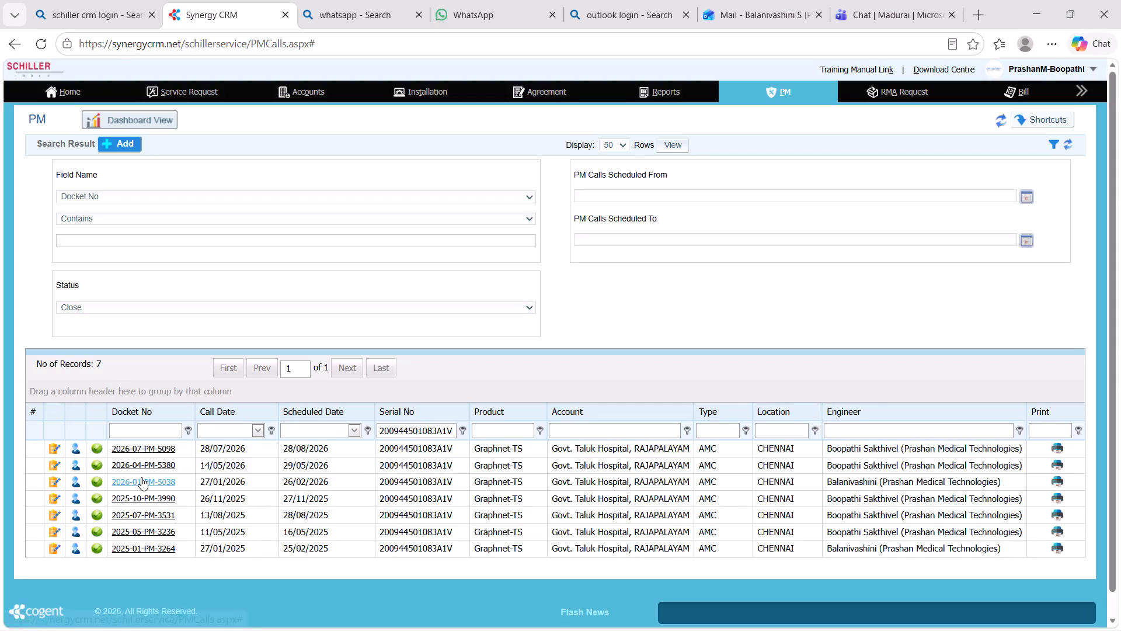
Open closed PM call 2026-01-PM-5038 to check its service report attachment, and return to the call list.
{"action": "left_click", "coordinate": [141, 478]}
{"action": "scroll", "coordinate": [652, 207], "scroll_direction": "down", "scroll_amount": 7}
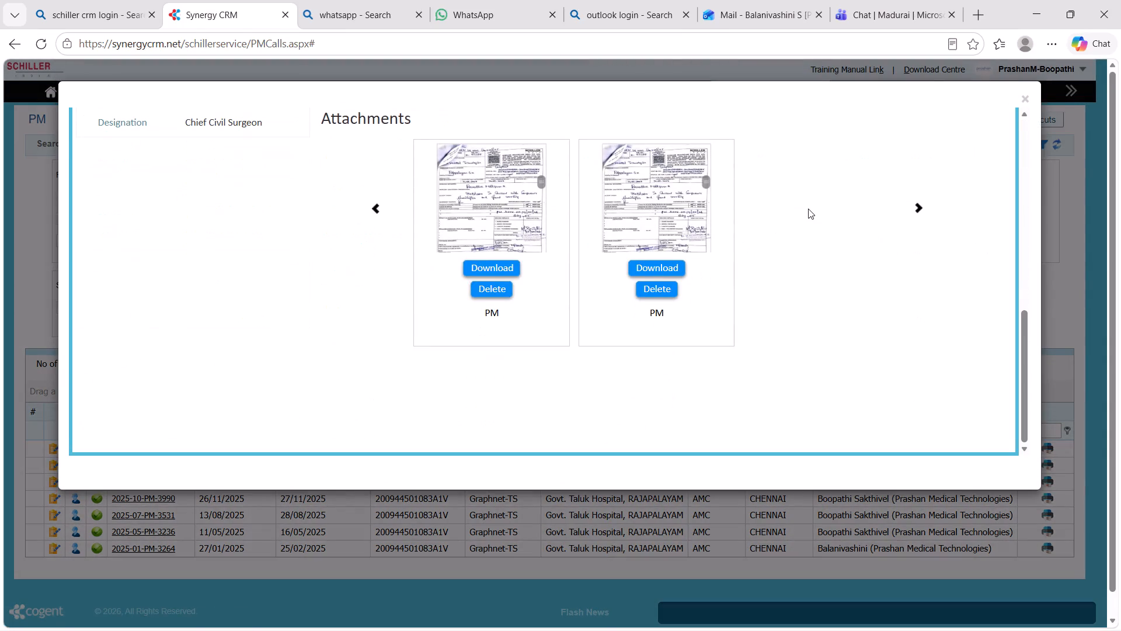
{"action": "scroll", "coordinate": [823, 203], "scroll_direction": "up", "scroll_amount": 3}
{"action": "scroll", "coordinate": [823, 203], "scroll_direction": "down", "scroll_amount": 2}
{"action": "scroll", "coordinate": [823, 203], "scroll_direction": "up", "scroll_amount": 2}
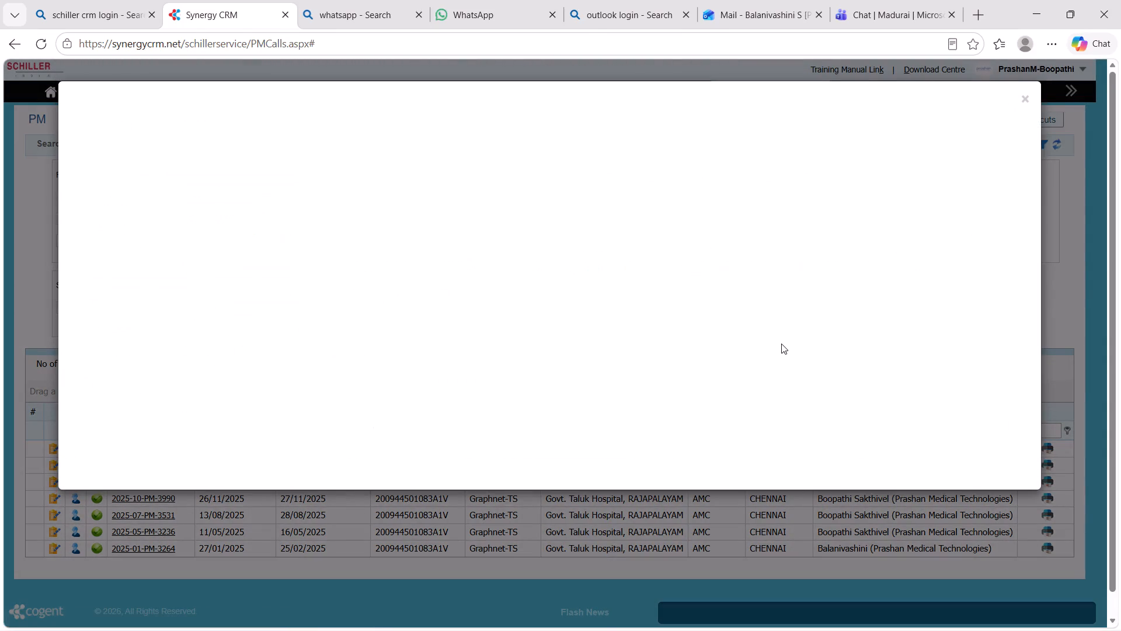
{"action": "scroll", "coordinate": [795, 342], "scroll_direction": "down", "scroll_amount": 5}
{"action": "middle_click_drag", "start_coordinate": [798, 346], "coordinate": [803, 349]}
{"action": "scroll", "coordinate": [860, 320], "scroll_direction": "down", "scroll_amount": 3}
{"action": "left_click", "coordinate": [864, 320]}
{"action": "scroll", "coordinate": [864, 320], "scroll_direction": "down", "scroll_amount": 2}
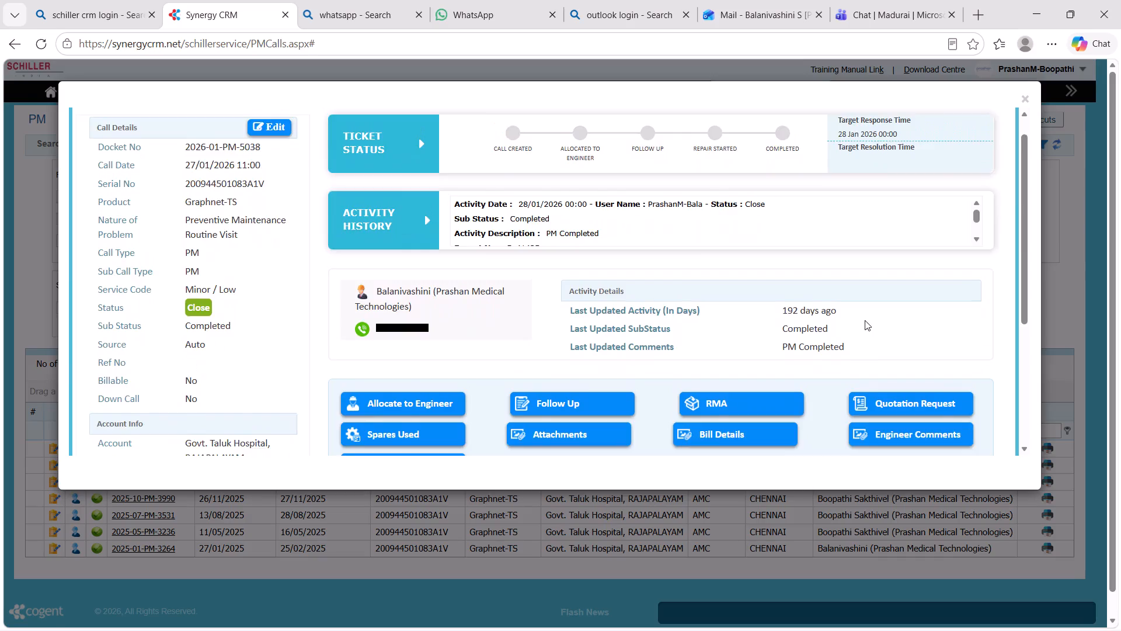
{"action": "scroll", "coordinate": [865, 320], "scroll_direction": "down", "scroll_amount": 2}
{"action": "left_click", "coordinate": [935, 317]}
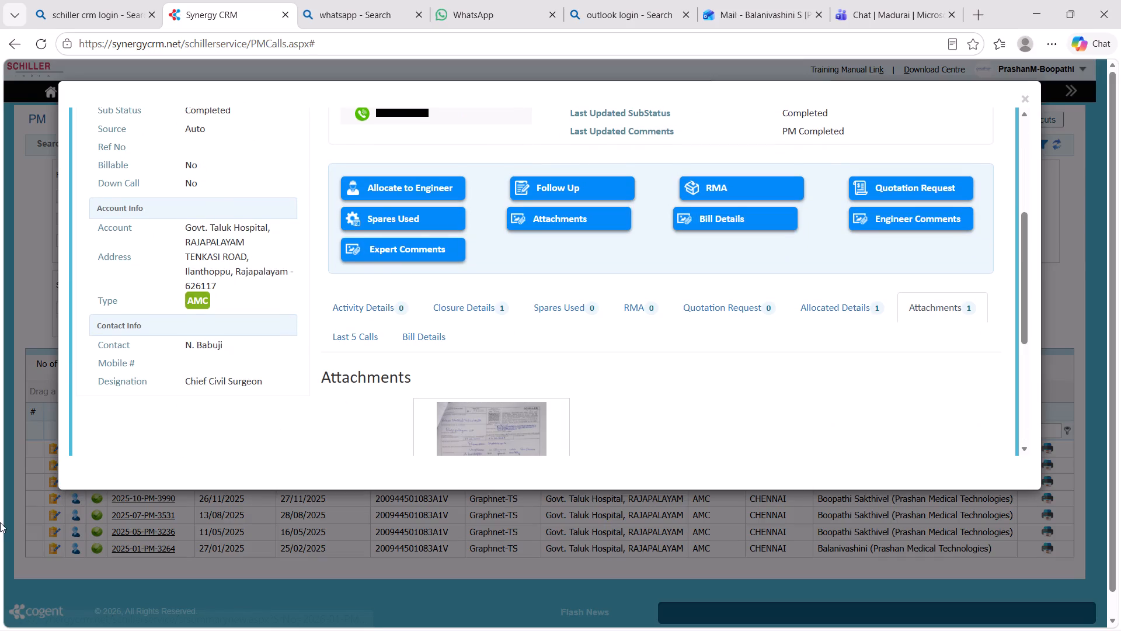
{"action": "left_click", "coordinate": [0, 518]}
{"action": "left_click", "coordinate": [120, 515]}
{"action": "left_click", "coordinate": [127, 502]}
{"action": "left_click", "coordinate": [0, 481]}
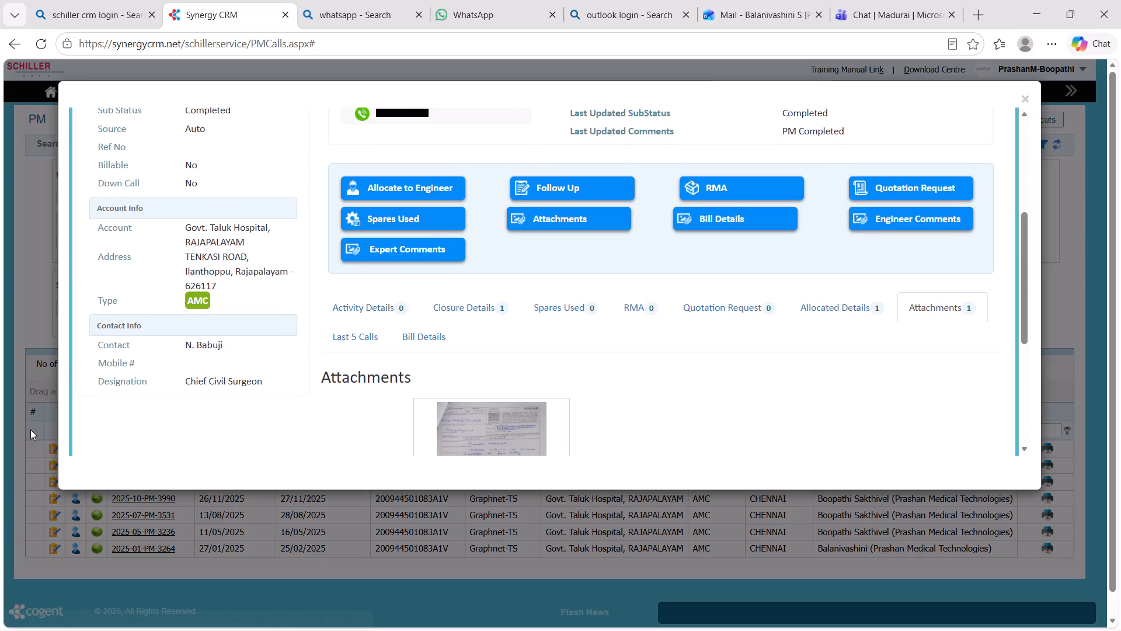
{"action": "left_click", "coordinate": [30, 429]}
Open closed PM call 2025-10-PM-3990 to check its service report attachment, and close the call summary.
{"action": "left_click", "coordinate": [161, 501]}
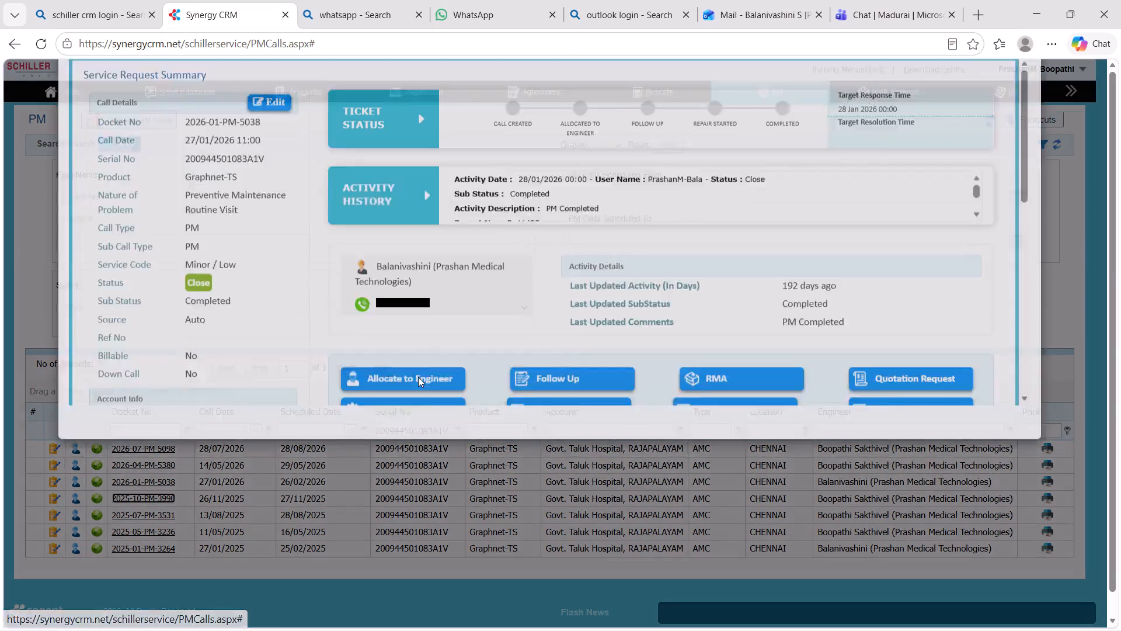
{"action": "scroll", "coordinate": [542, 331], "scroll_direction": "down", "scroll_amount": 3}
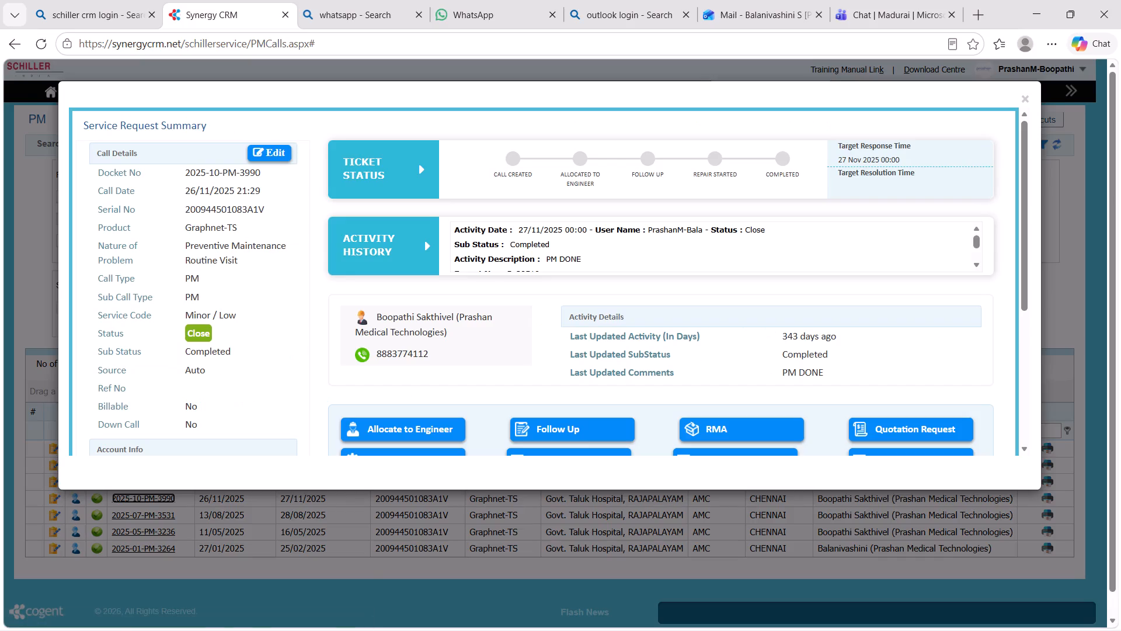
{"action": "scroll", "coordinate": [970, 314], "scroll_direction": "down", "scroll_amount": 2}
{"action": "left_click", "coordinate": [949, 410]}
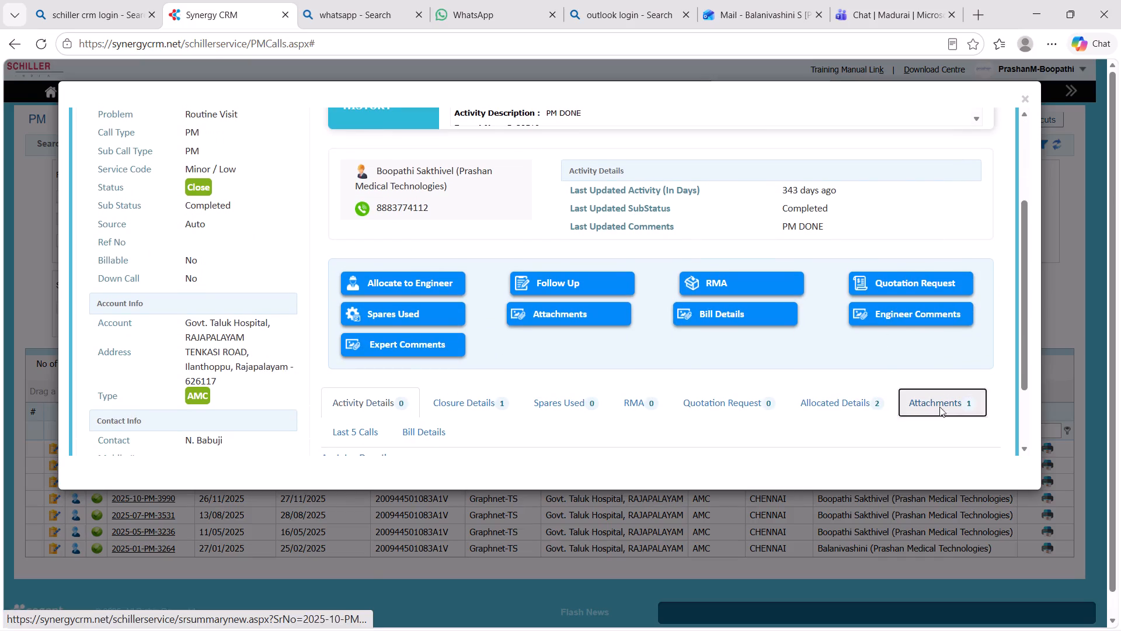
{"action": "scroll", "coordinate": [434, 290], "scroll_direction": "down", "scroll_amount": 3}
{"action": "left_click", "coordinate": [57, 339]}
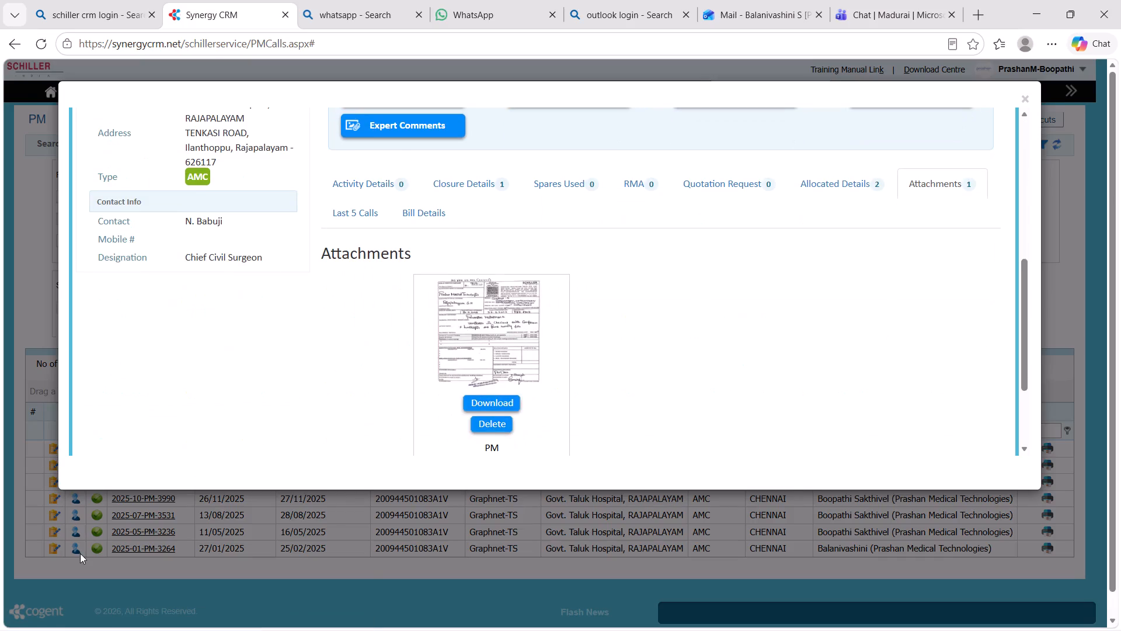
{"action": "left_click", "coordinate": [85, 546]}
Open closed PM call 2025-07-PM-3531 to check its service report attachment, and return to the call list.
{"action": "left_click", "coordinate": [142, 518]}
{"action": "scroll", "coordinate": [632, 276], "scroll_direction": "down", "scroll_amount": 4}
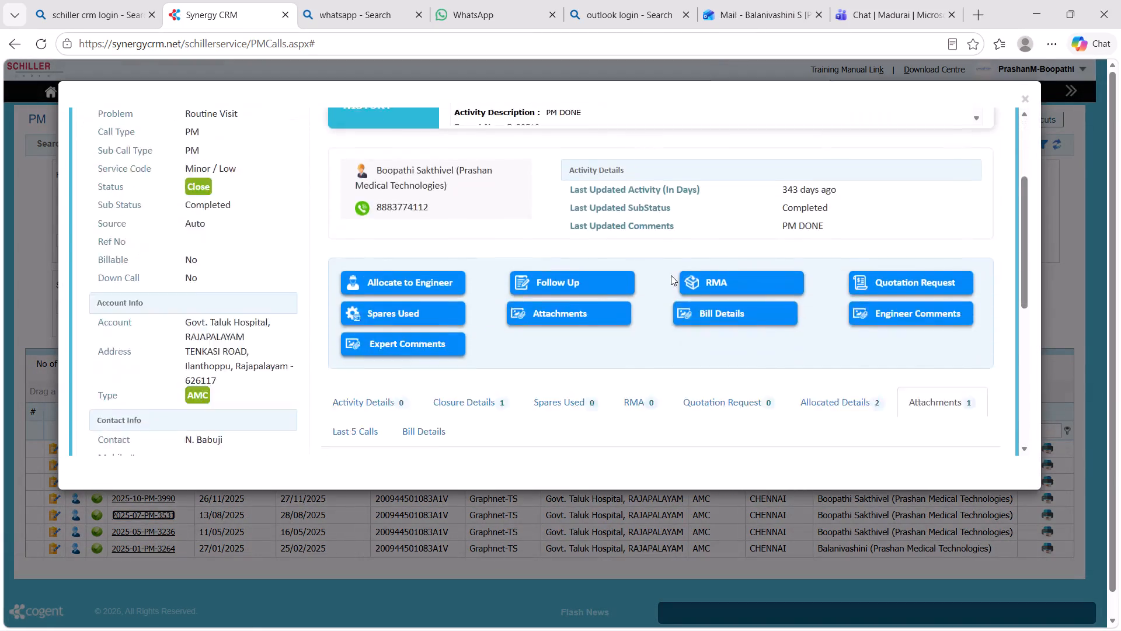
{"action": "scroll", "coordinate": [444, 293], "scroll_direction": "down", "scroll_amount": 1}
{"action": "scroll", "coordinate": [459, 299], "scroll_direction": "up", "scroll_amount": 3}
{"action": "scroll", "coordinate": [462, 299], "scroll_direction": "down", "scroll_amount": 3}
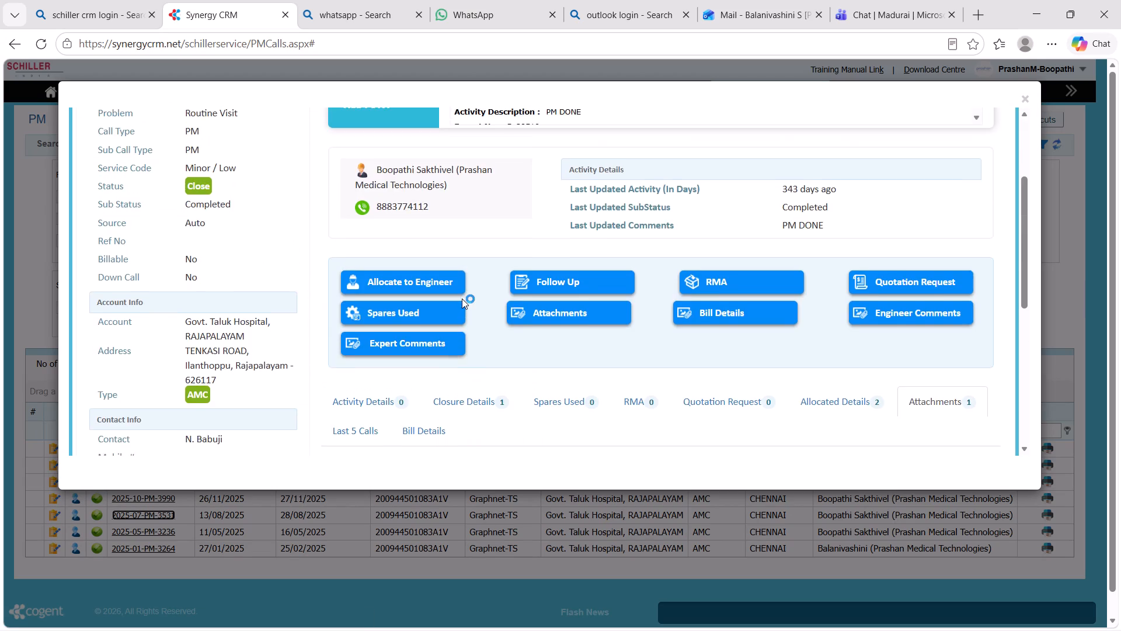
{"action": "scroll", "coordinate": [462, 299], "scroll_direction": "down", "scroll_amount": 1}
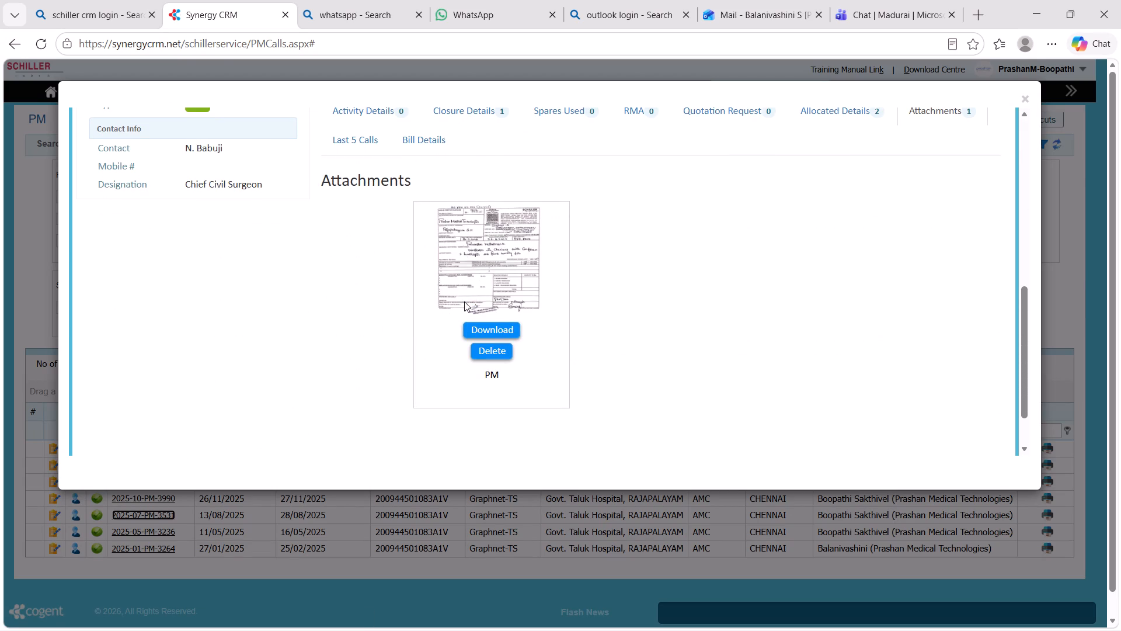
{"action": "scroll", "coordinate": [466, 306], "scroll_direction": "up", "scroll_amount": 3}
{"action": "scroll", "coordinate": [466, 310], "scroll_direction": "down", "scroll_amount": 4}
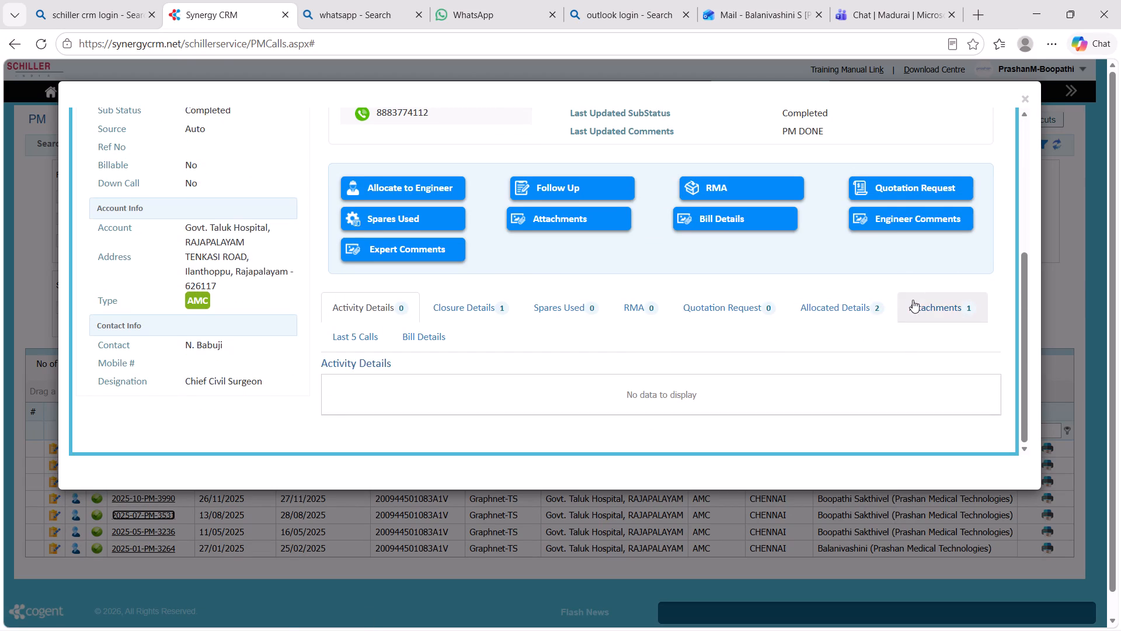
{"action": "left_click", "coordinate": [914, 301]}
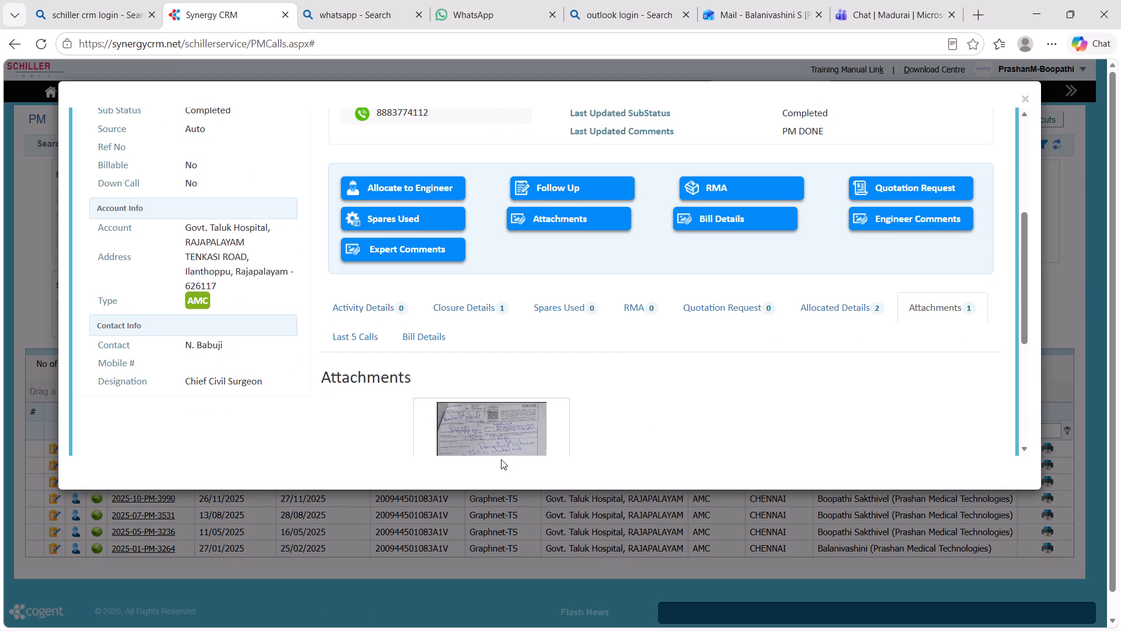
{"action": "left_click", "coordinate": [340, 525]}
{"action": "left_click", "coordinate": [122, 550]}
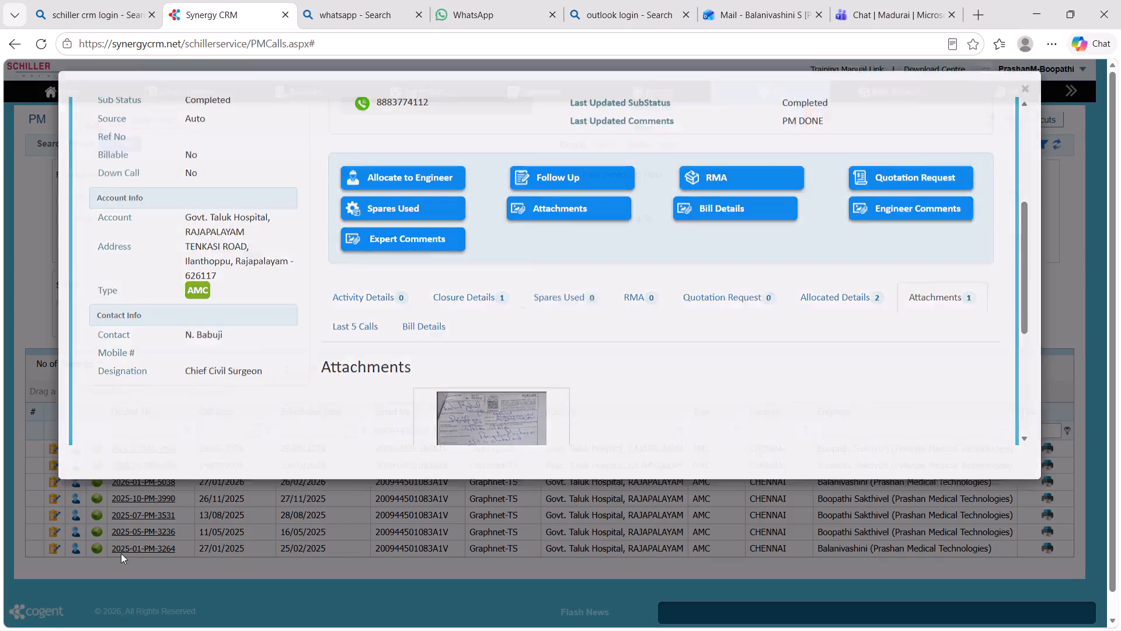
Open closed PM call 2025-01-PM-3264 to check its service report attachment.
{"action": "left_click", "coordinate": [150, 550]}
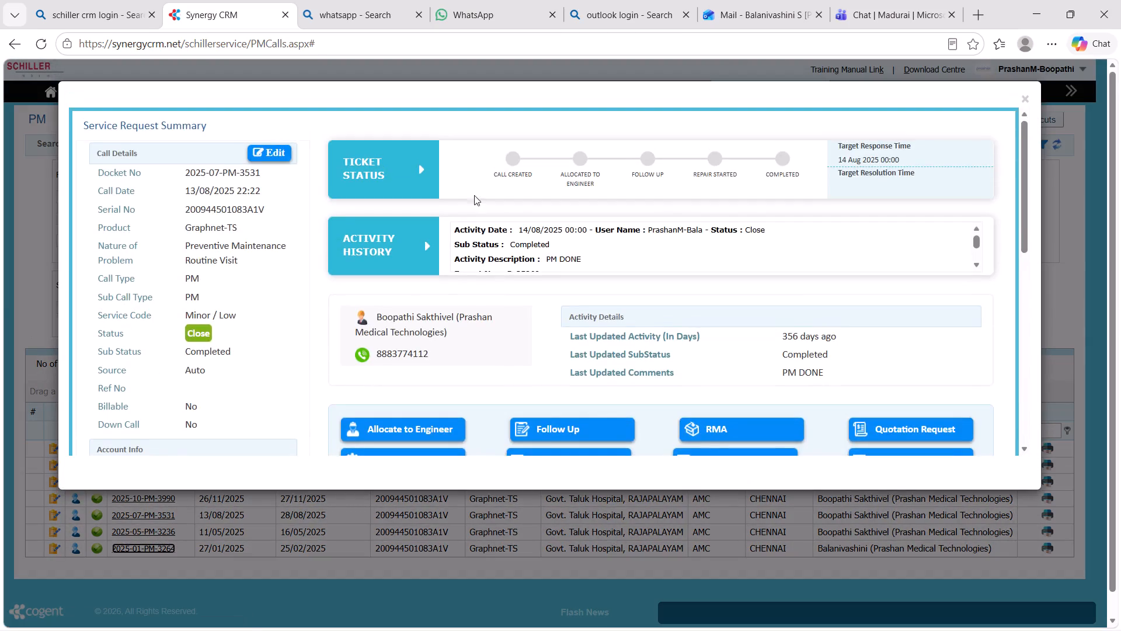
{"action": "scroll", "coordinate": [541, 183], "scroll_direction": "down", "scroll_amount": 4}
{"action": "scroll", "coordinate": [643, 387], "scroll_direction": "down", "scroll_amount": 3}
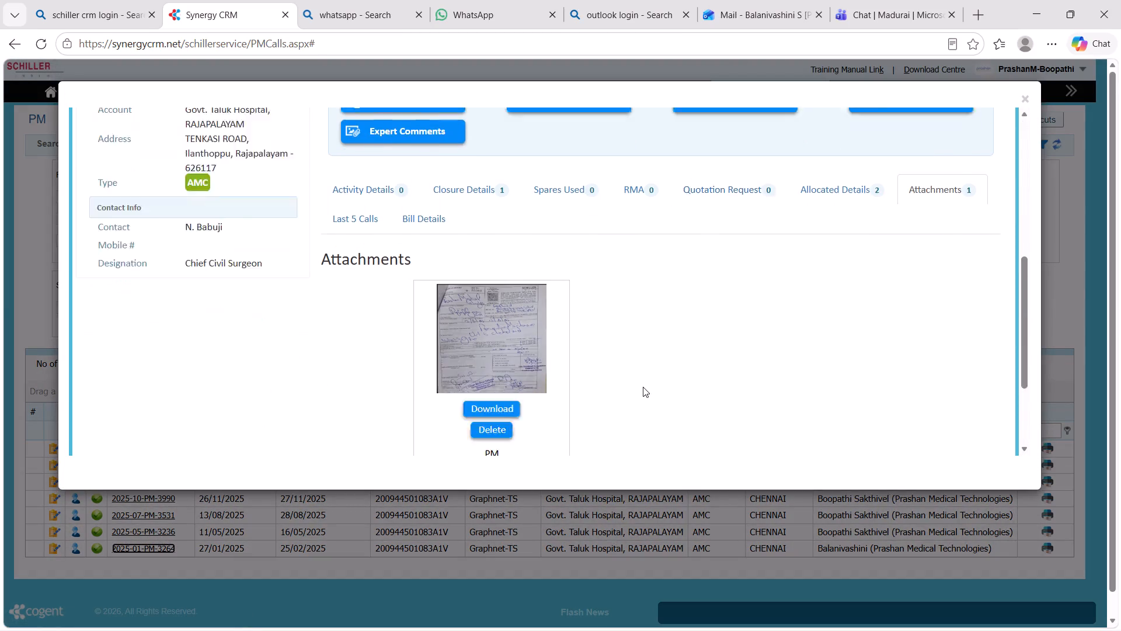
{"action": "scroll", "coordinate": [793, 214], "scroll_direction": "up", "scroll_amount": 2}
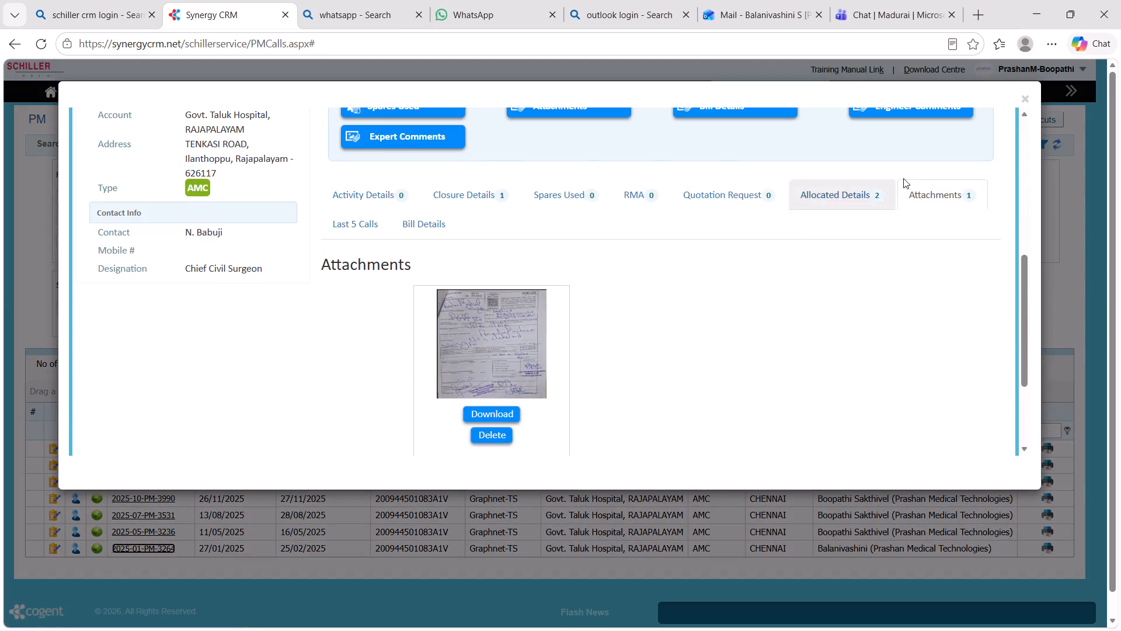
{"action": "scroll", "coordinate": [925, 233], "scroll_direction": "down", "scroll_amount": 7}
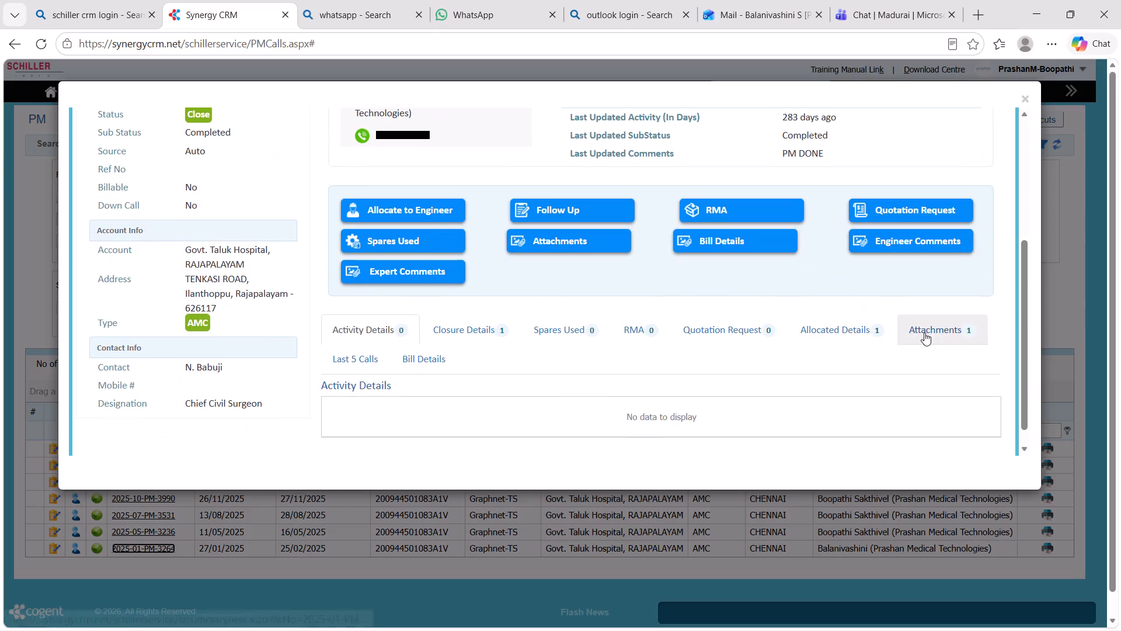
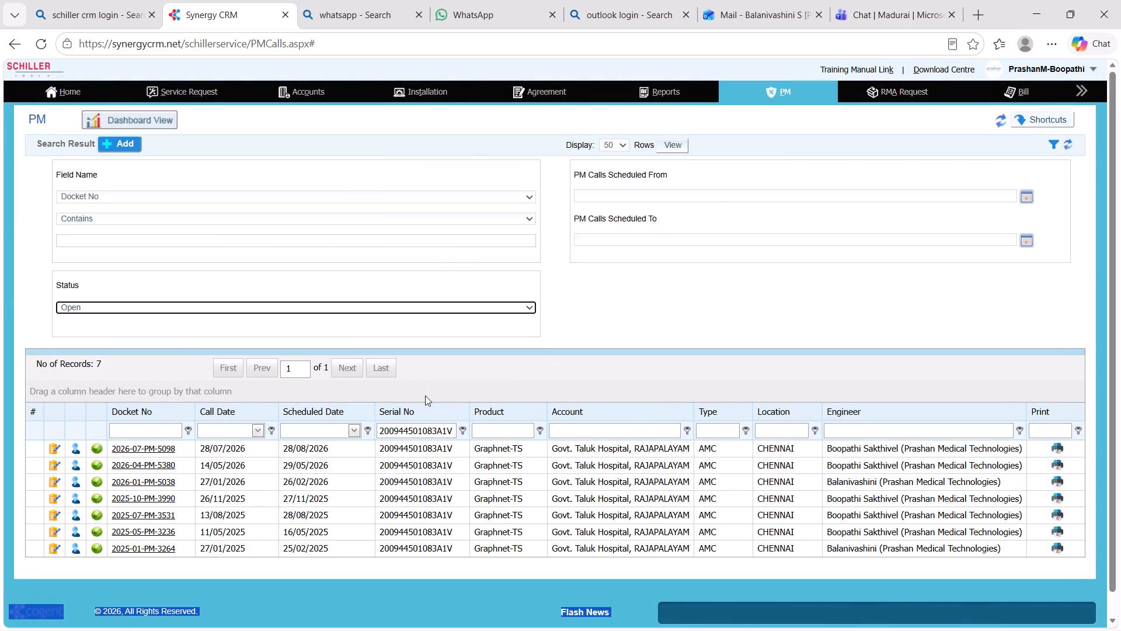
Filter the open PM calls by serial number q068e036591 instead of the existing serial number.
{"action": "left_click_drag", "start_coordinate": [453, 429], "coordinate": [356, 430]}
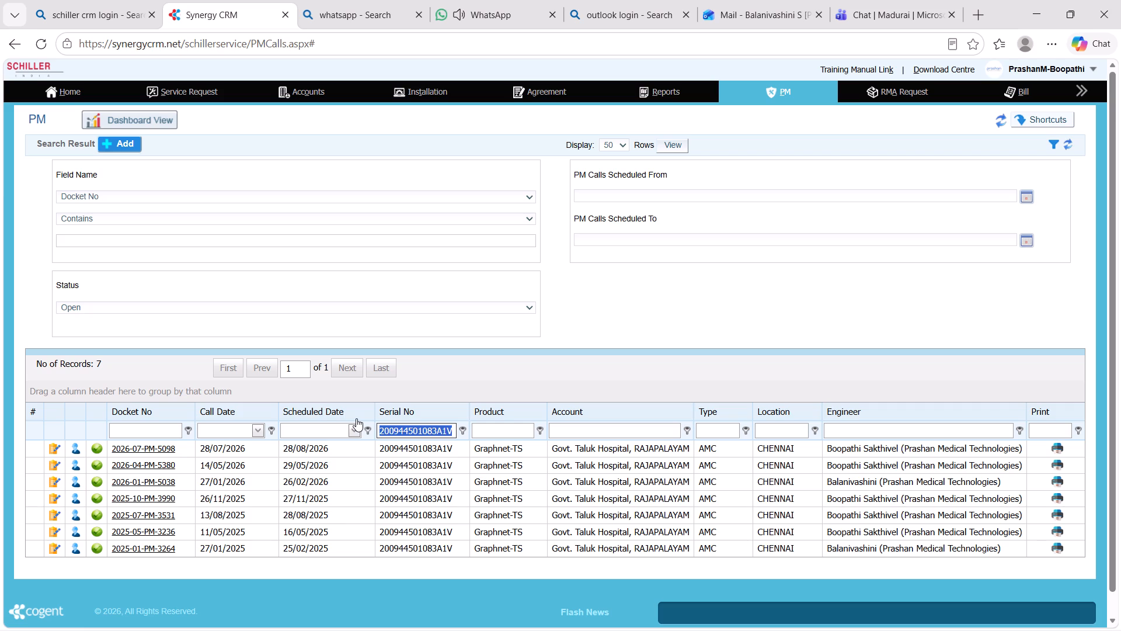
{"action": "key", "text": "BackSpace"}
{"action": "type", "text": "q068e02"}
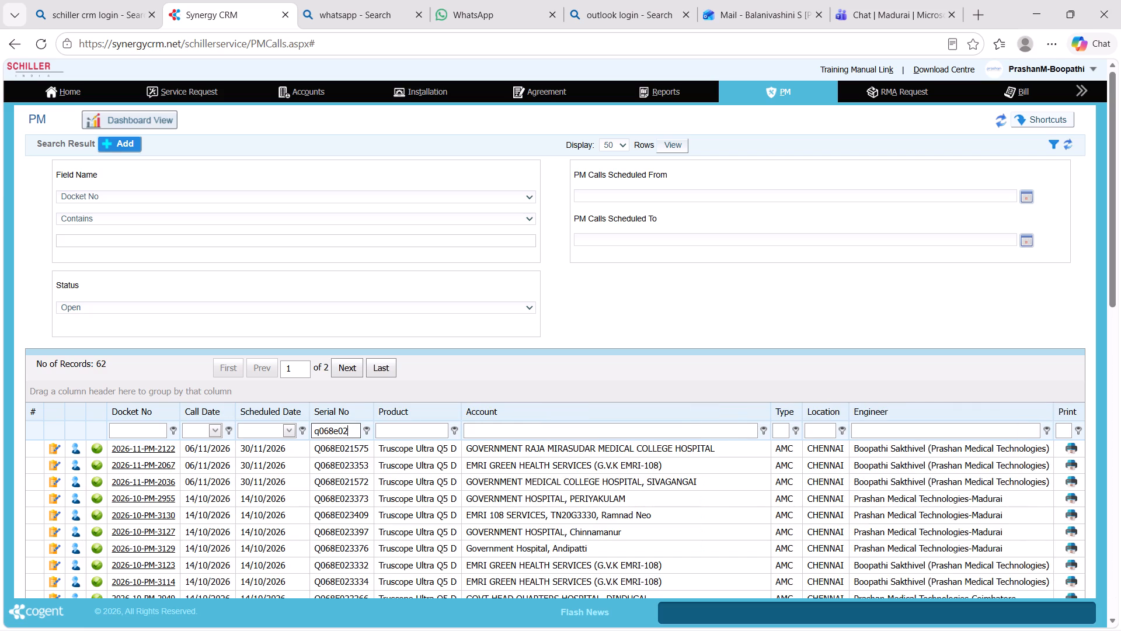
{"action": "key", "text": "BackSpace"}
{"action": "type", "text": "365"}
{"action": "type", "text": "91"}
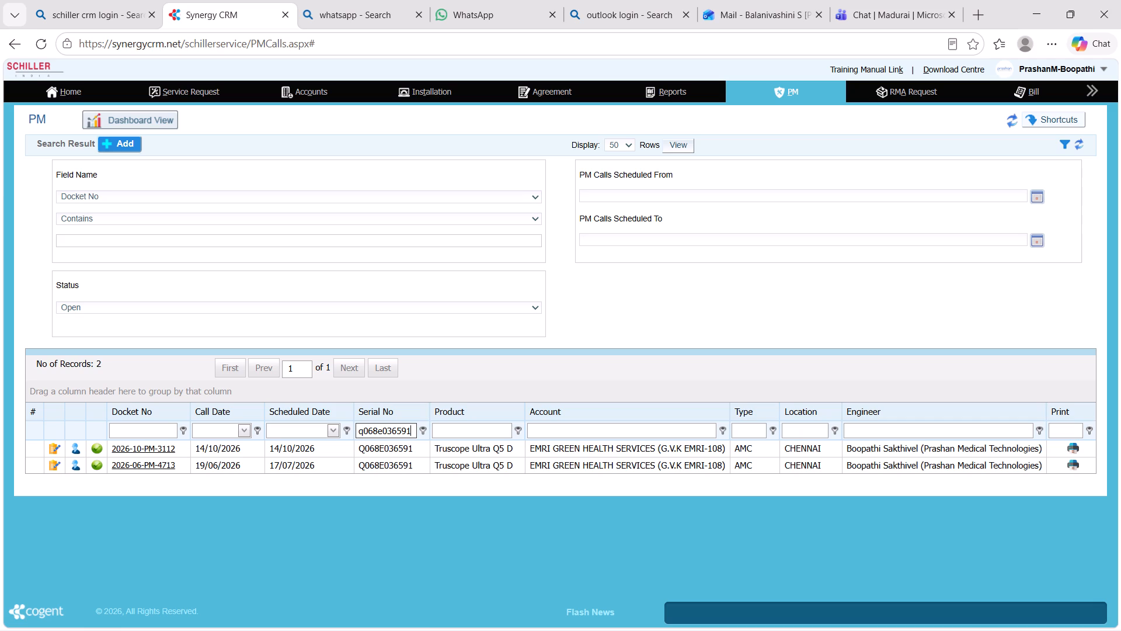
Replace the serial number filter on the open PM calls with 230512128.
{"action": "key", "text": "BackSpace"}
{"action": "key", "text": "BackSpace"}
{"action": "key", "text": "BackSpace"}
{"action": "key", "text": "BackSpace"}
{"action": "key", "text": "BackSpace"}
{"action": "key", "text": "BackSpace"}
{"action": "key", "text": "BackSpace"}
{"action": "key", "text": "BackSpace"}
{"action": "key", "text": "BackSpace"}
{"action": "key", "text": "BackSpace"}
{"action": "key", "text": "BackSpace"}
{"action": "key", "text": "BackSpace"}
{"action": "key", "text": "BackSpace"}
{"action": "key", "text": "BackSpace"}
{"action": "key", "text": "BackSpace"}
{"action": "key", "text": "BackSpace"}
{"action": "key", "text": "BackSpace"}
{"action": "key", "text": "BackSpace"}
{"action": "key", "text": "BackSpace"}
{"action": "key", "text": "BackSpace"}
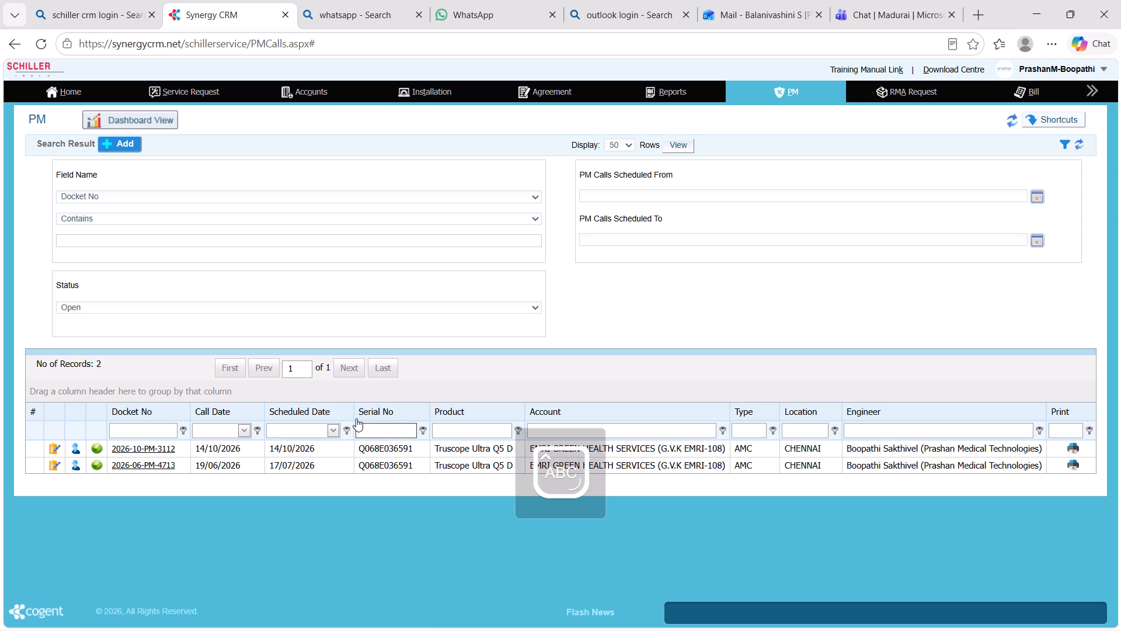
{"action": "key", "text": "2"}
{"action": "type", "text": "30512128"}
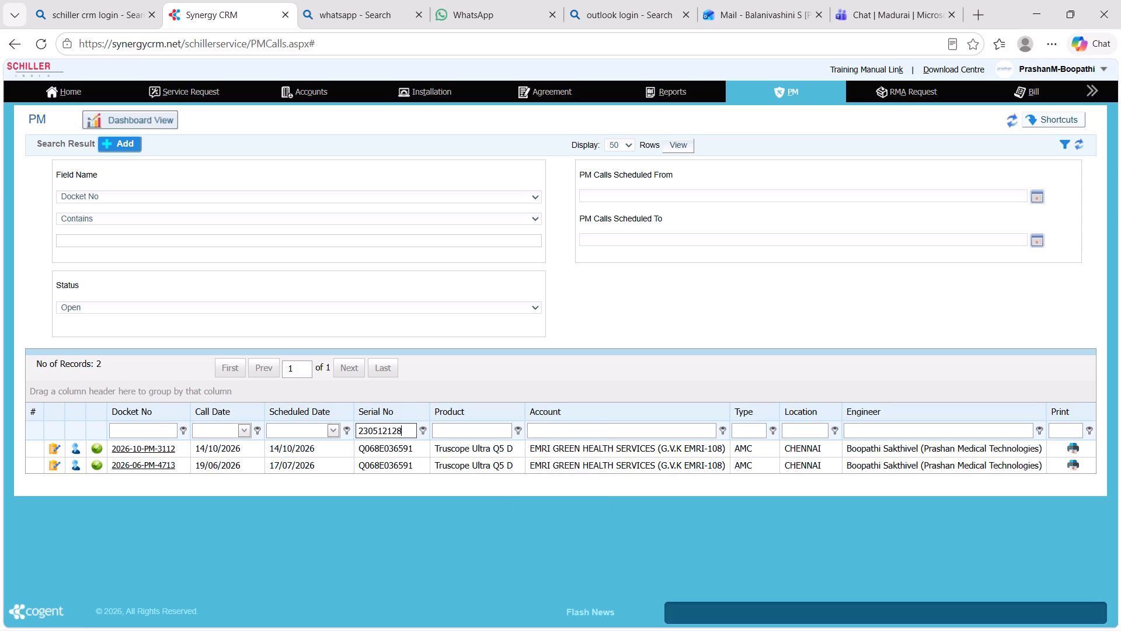
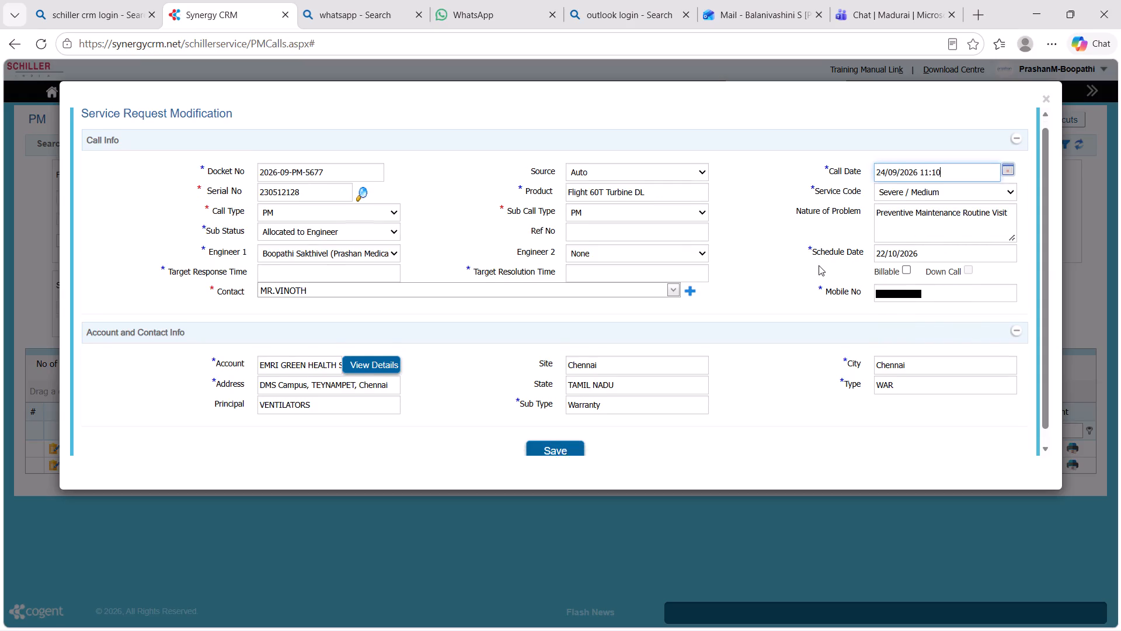
Save the modified service request for docket 2026-09-PM-5677, the PM call on serial number 230512128.
{"action": "scroll", "coordinate": [819, 265], "scroll_direction": "down", "scroll_amount": 1}
{"action": "left_click", "coordinate": [556, 435]}
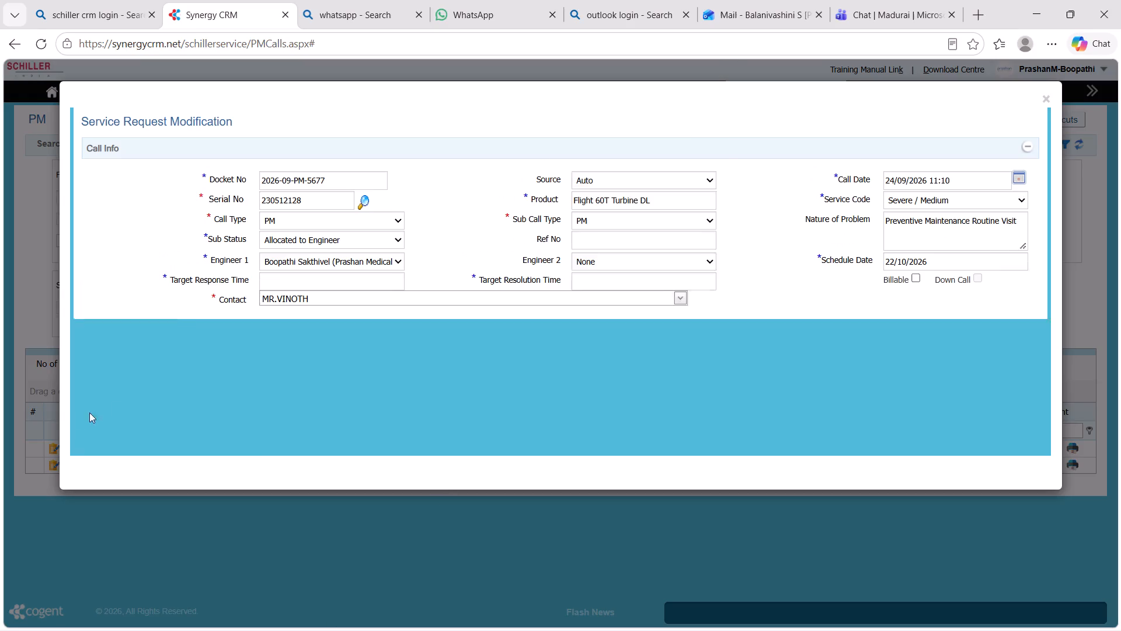
Return to the filtered open PM calls and open the call with docket number 2026-09-PM-5677.
{"action": "left_click", "coordinate": [697, 140]}
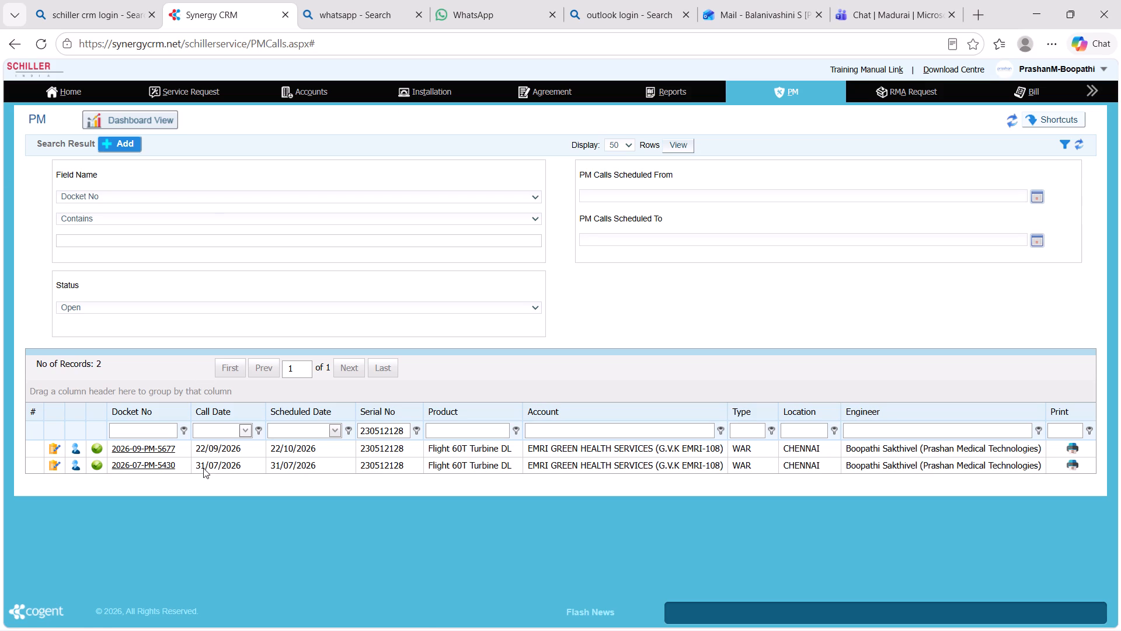
{"action": "left_click", "coordinate": [150, 447]}
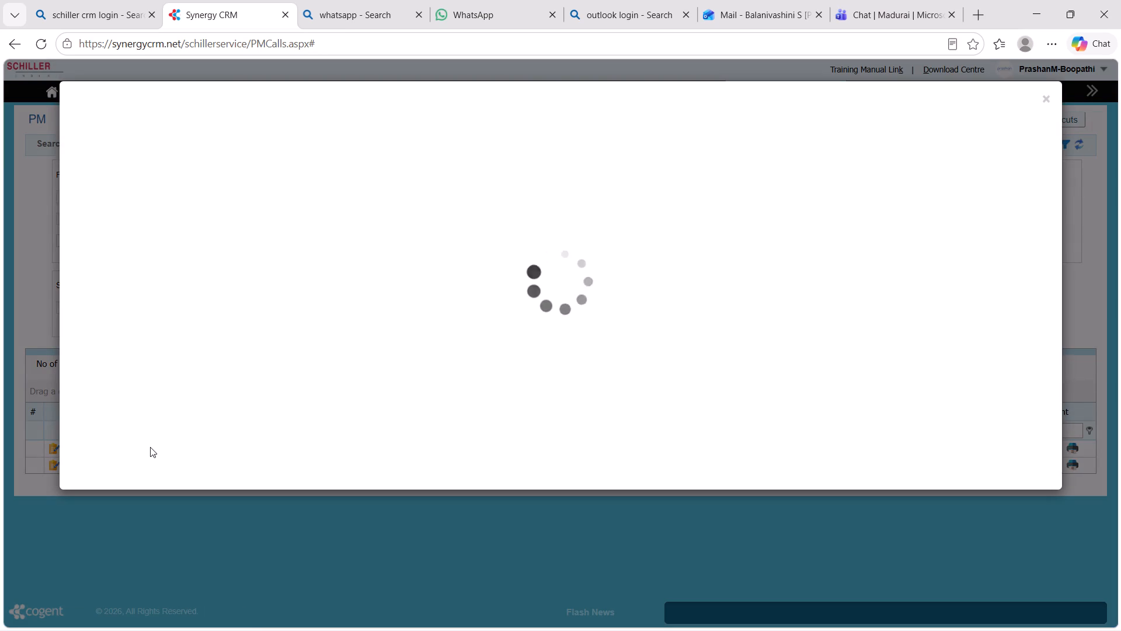
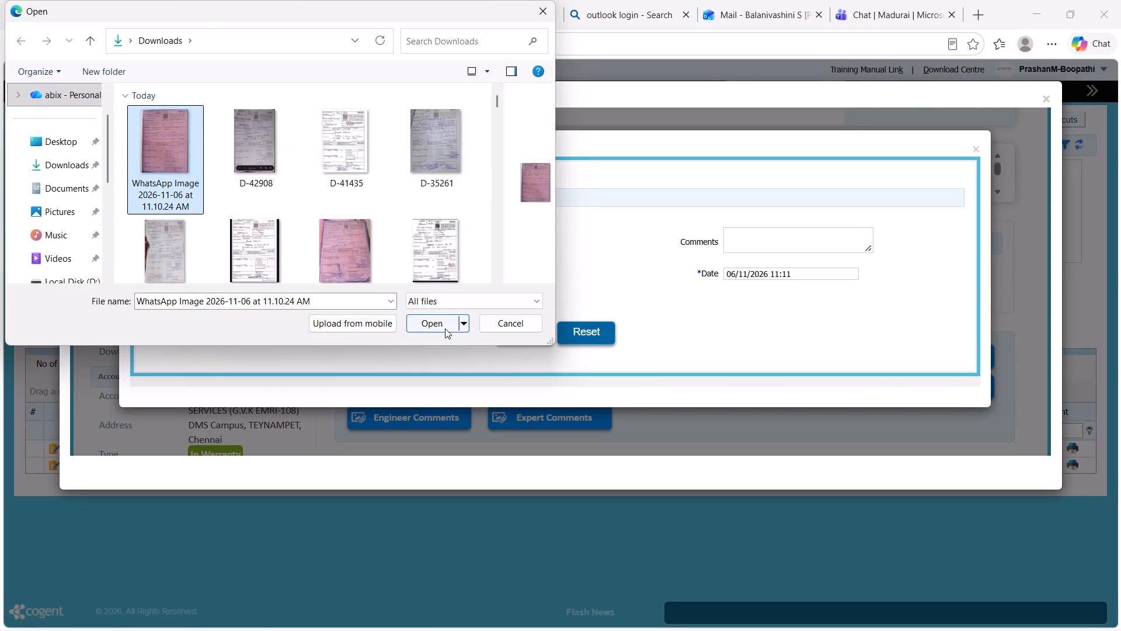
Attach the image "WhatsApp Image 2026-11-06 at 11.10.24 AM" to docket 2026-09-PM-5677 and submit the file attachment.
{"action": "left_click", "coordinate": [442, 320]}
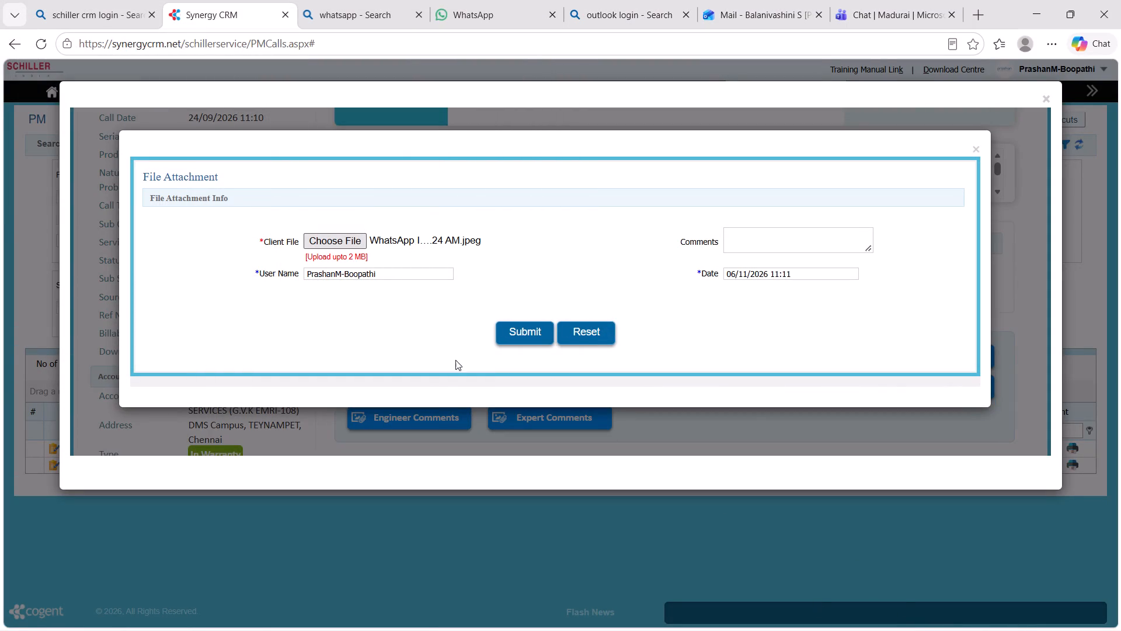
{"action": "left_click", "coordinate": [533, 328]}
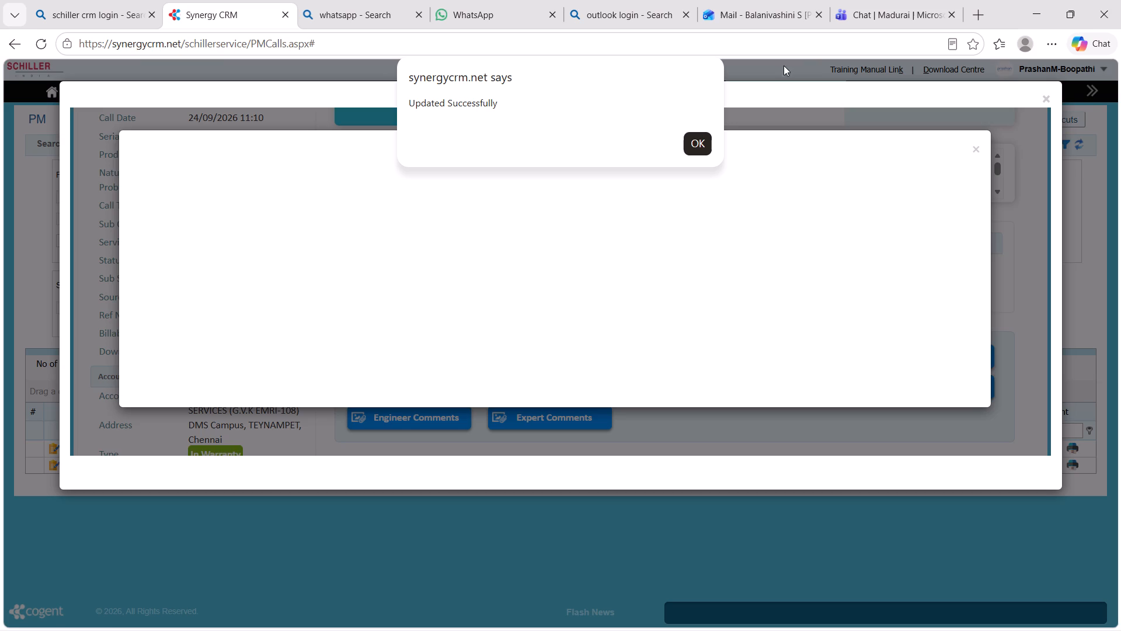
{"action": "left_click", "coordinate": [700, 134]}
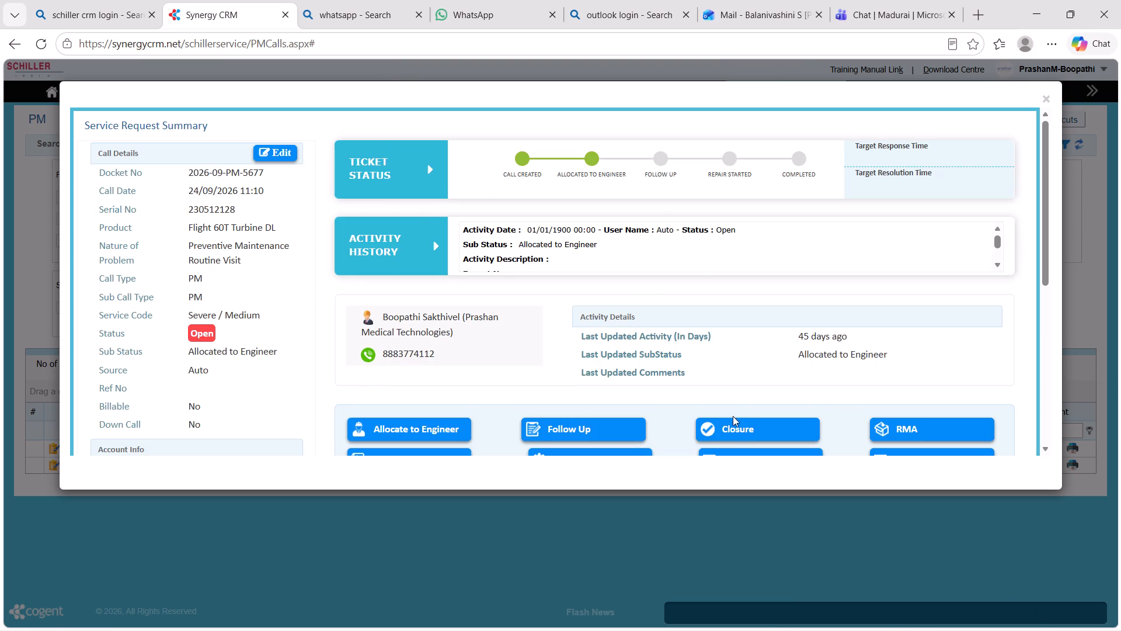
Open the closure form for docket 2026-09-PM-5677 and bring up the calendar for its activity date.
{"action": "left_click", "coordinate": [732, 426]}
{"action": "scroll", "coordinate": [387, 224], "scroll_direction": "down", "scroll_amount": 3}
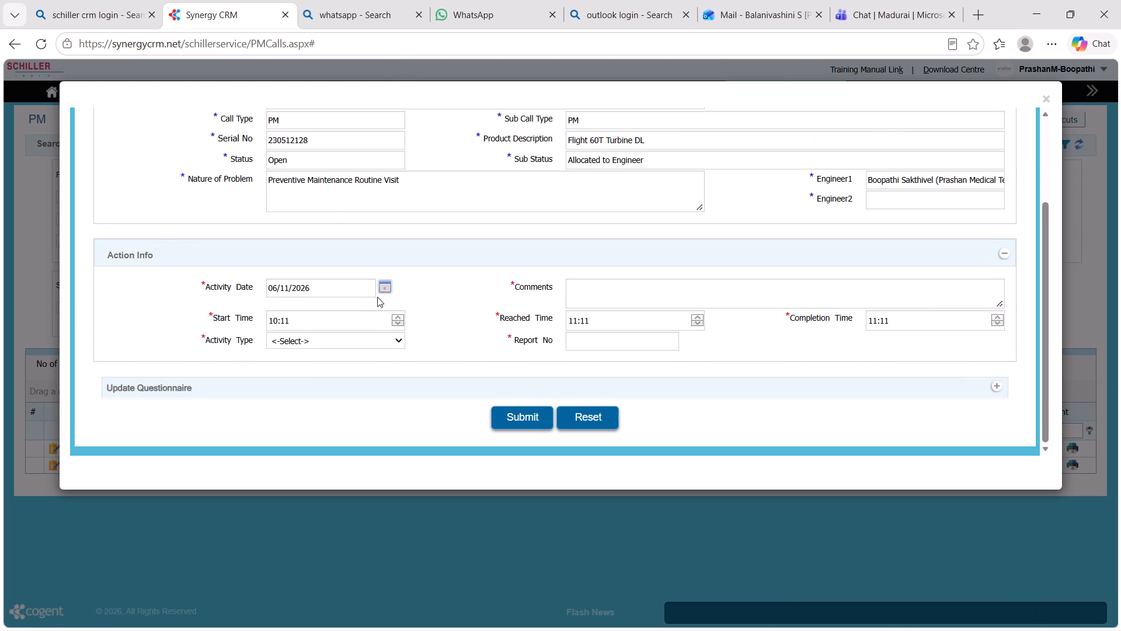
{"action": "left_click", "coordinate": [380, 283]}
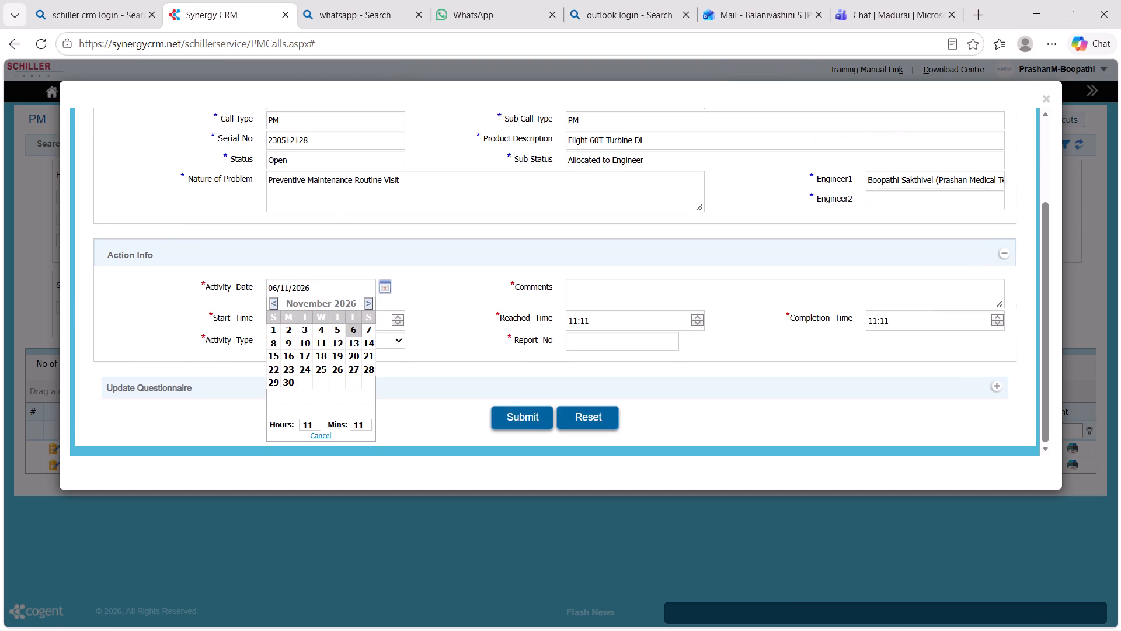
Fill in the closure's action info with activity date 25/09/2026, activity type PM, comments PM COMPLETED and report number D-51511.
{"action": "double_click", "coordinate": [276, 304]}
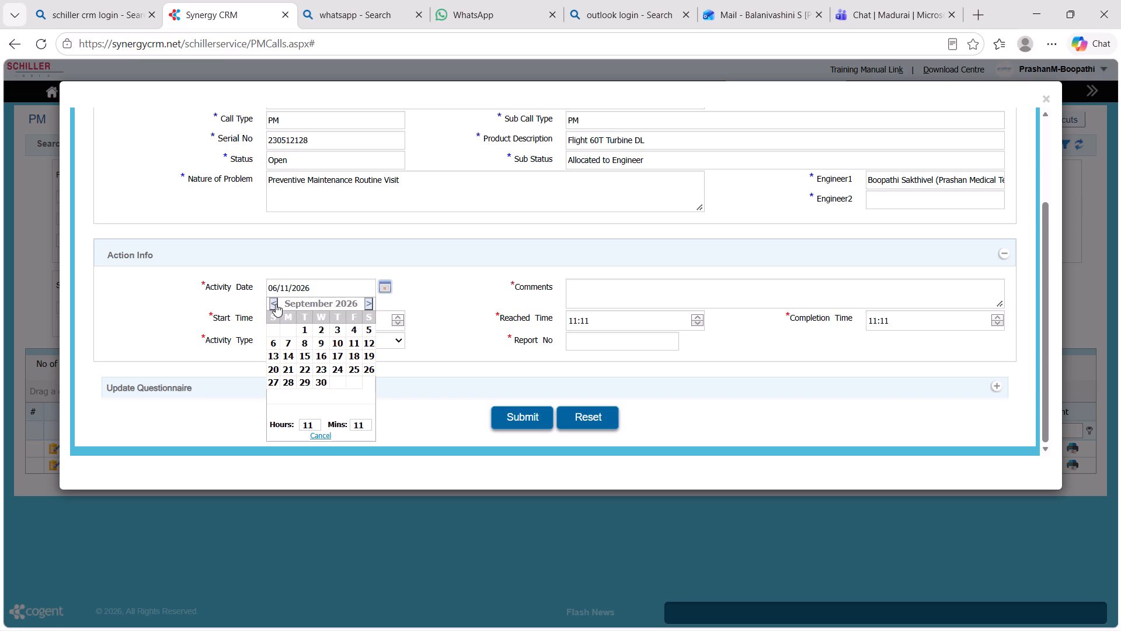
{"action": "left_click", "coordinate": [353, 370]}
{"action": "left_click", "coordinate": [357, 339]}
{"action": "left_click", "coordinate": [365, 441]}
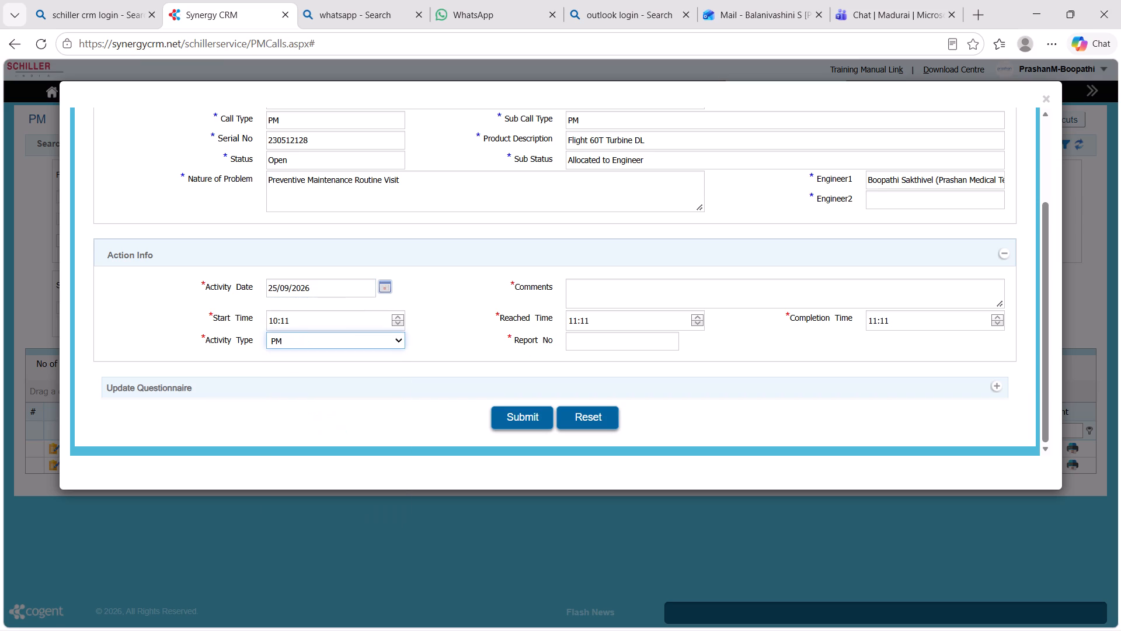
{"action": "left_click", "coordinate": [602, 293]}
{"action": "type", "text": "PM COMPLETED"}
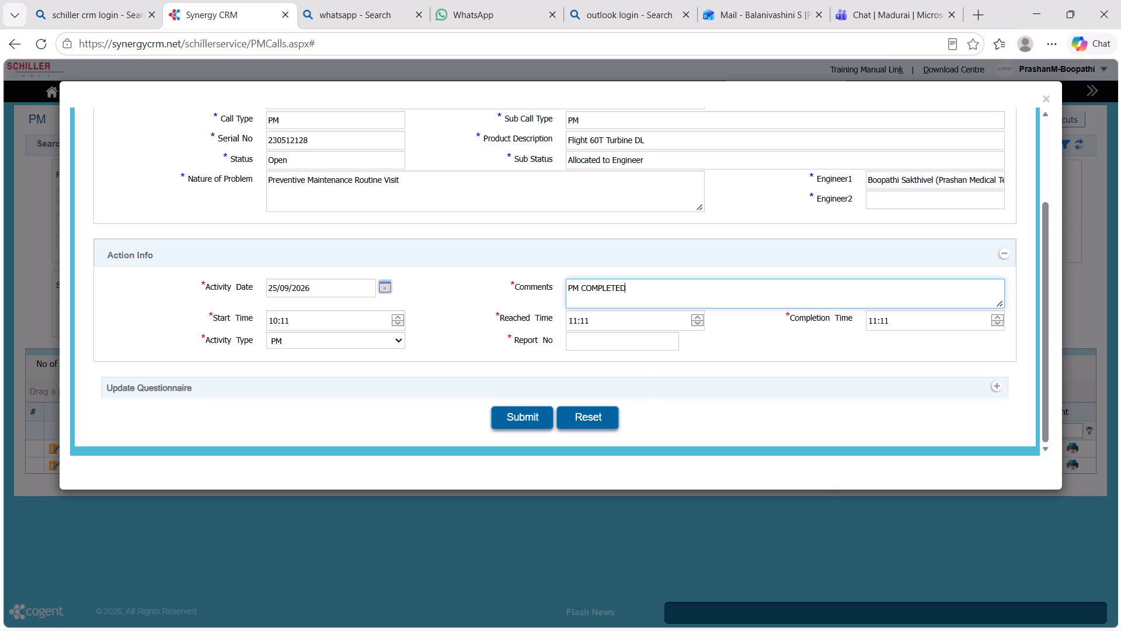
{"action": "left_click", "coordinate": [617, 337]}
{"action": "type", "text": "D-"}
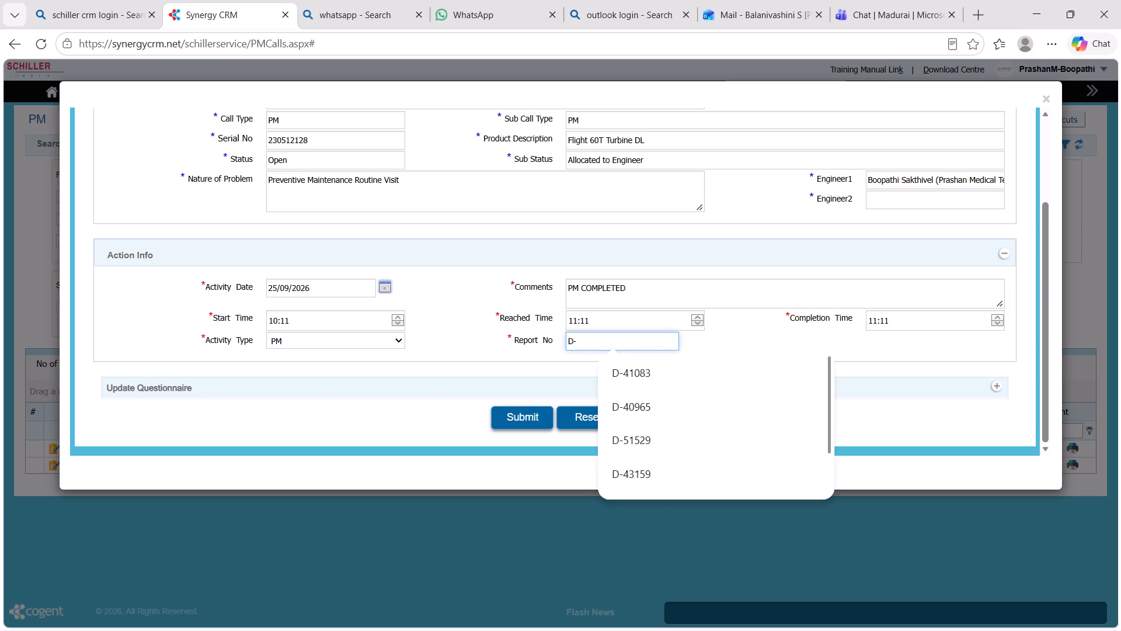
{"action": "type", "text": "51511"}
In the closure questionnaire, answer mains supply voltage with 230V, grounding/earthing with 0 and UPS/stabilizer with NA.
{"action": "scroll", "coordinate": [647, 305], "scroll_direction": "down", "scroll_amount": 3}
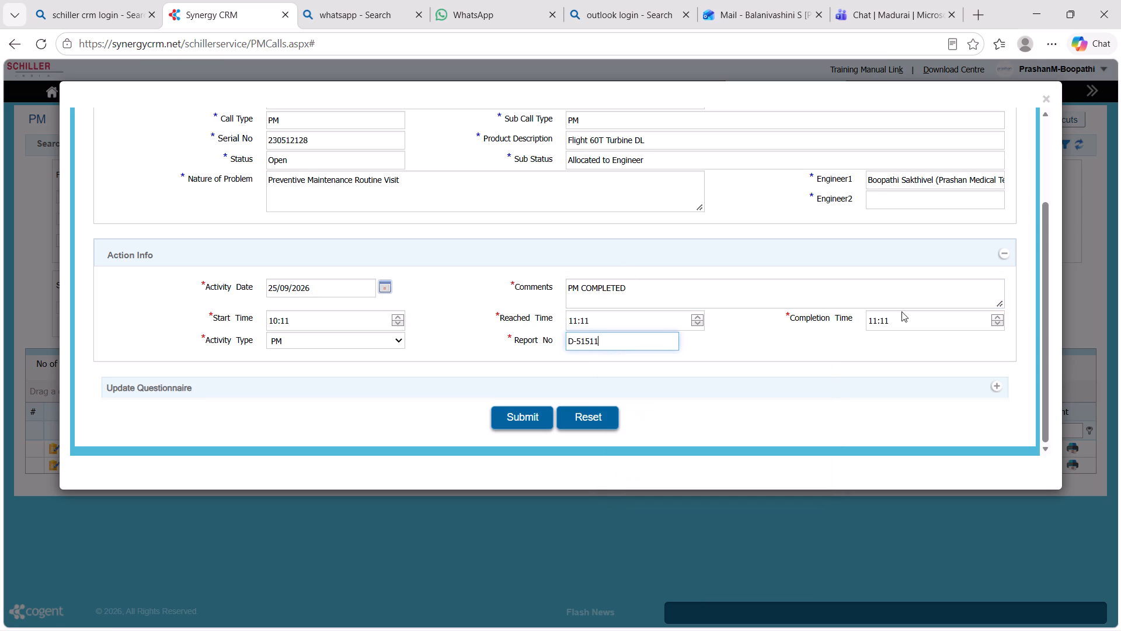
{"action": "left_click", "coordinate": [996, 391]}
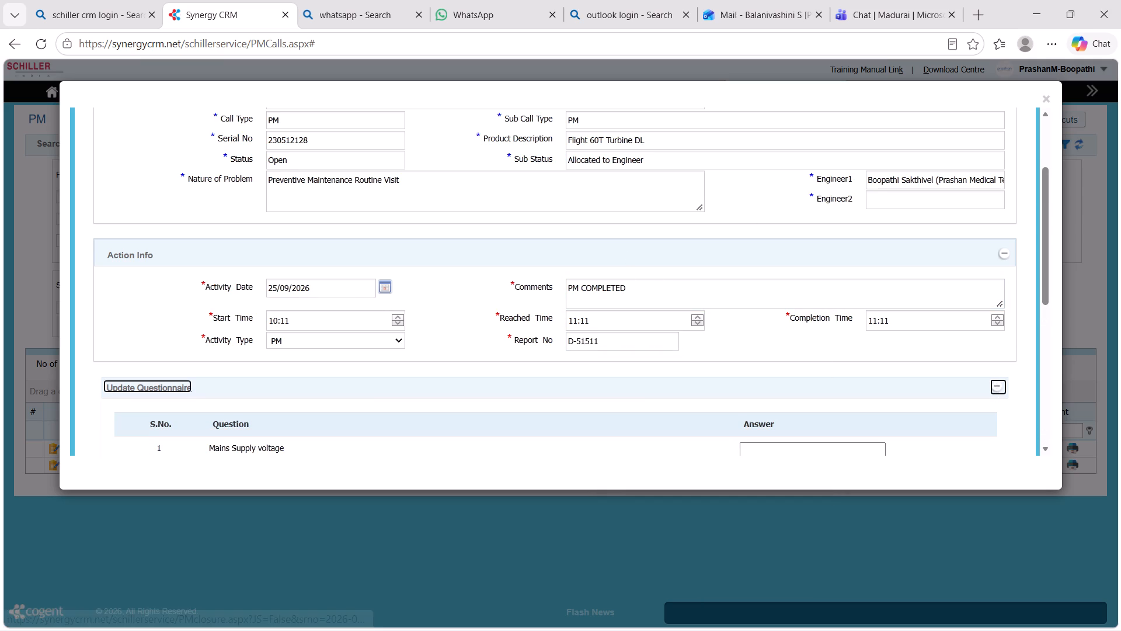
{"action": "scroll", "coordinate": [744, 285], "scroll_direction": "down", "scroll_amount": 3}
{"action": "left_click", "coordinate": [816, 223]}
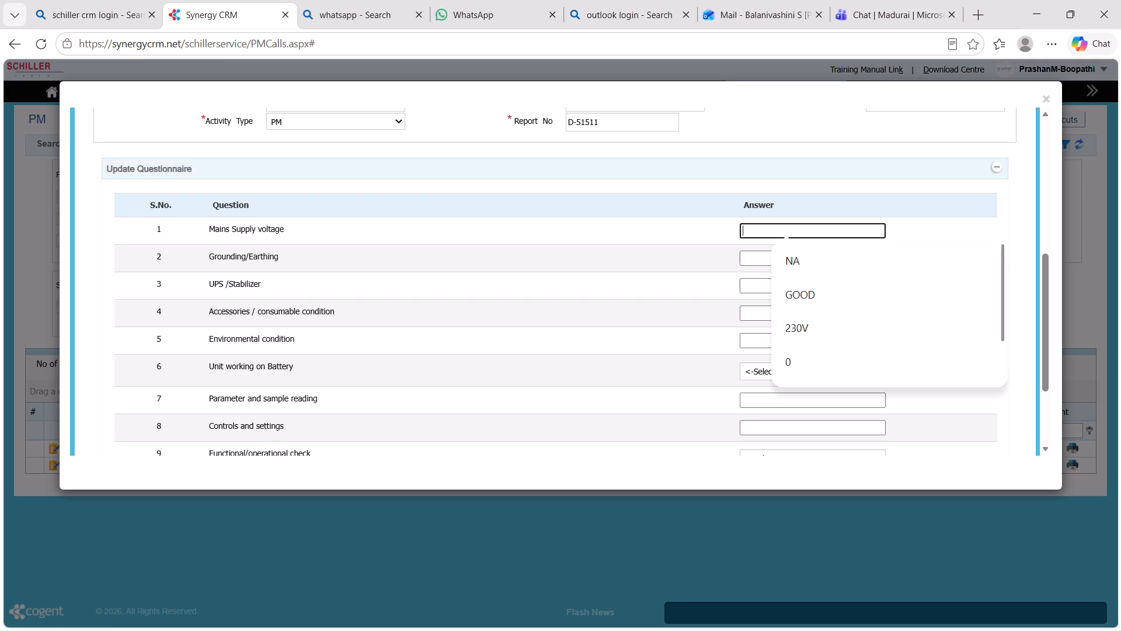
{"action": "left_click", "coordinate": [811, 331]}
{"action": "left_click", "coordinate": [783, 262]}
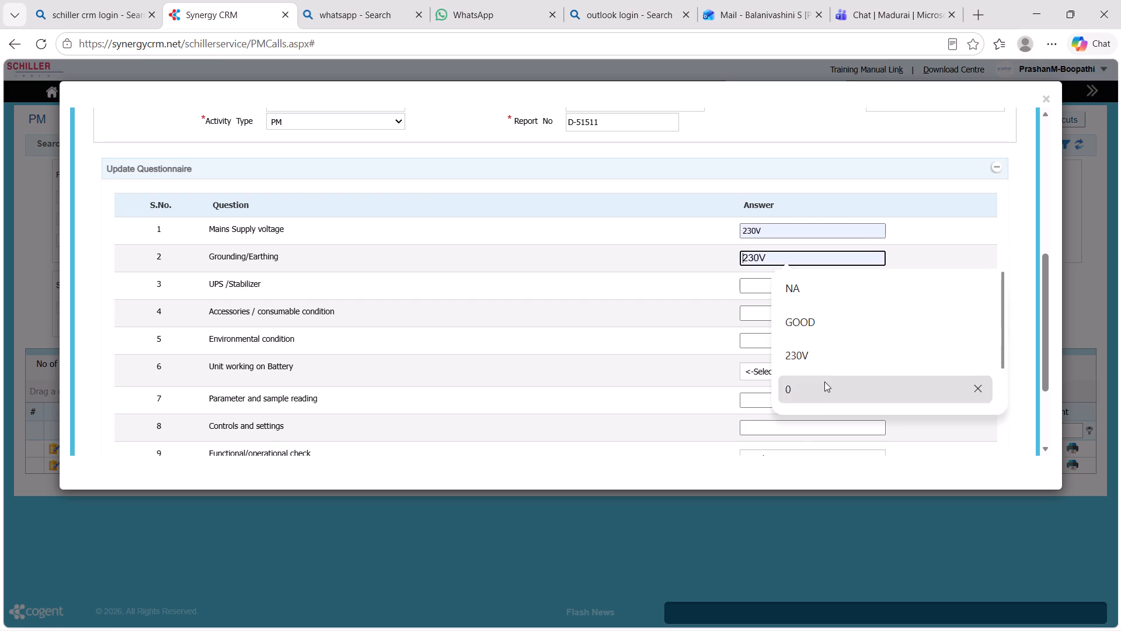
{"action": "left_click", "coordinate": [822, 389]}
{"action": "left_click", "coordinate": [771, 293]}
{"action": "left_click", "coordinate": [771, 291]}
{"action": "left_click", "coordinate": [799, 318]}
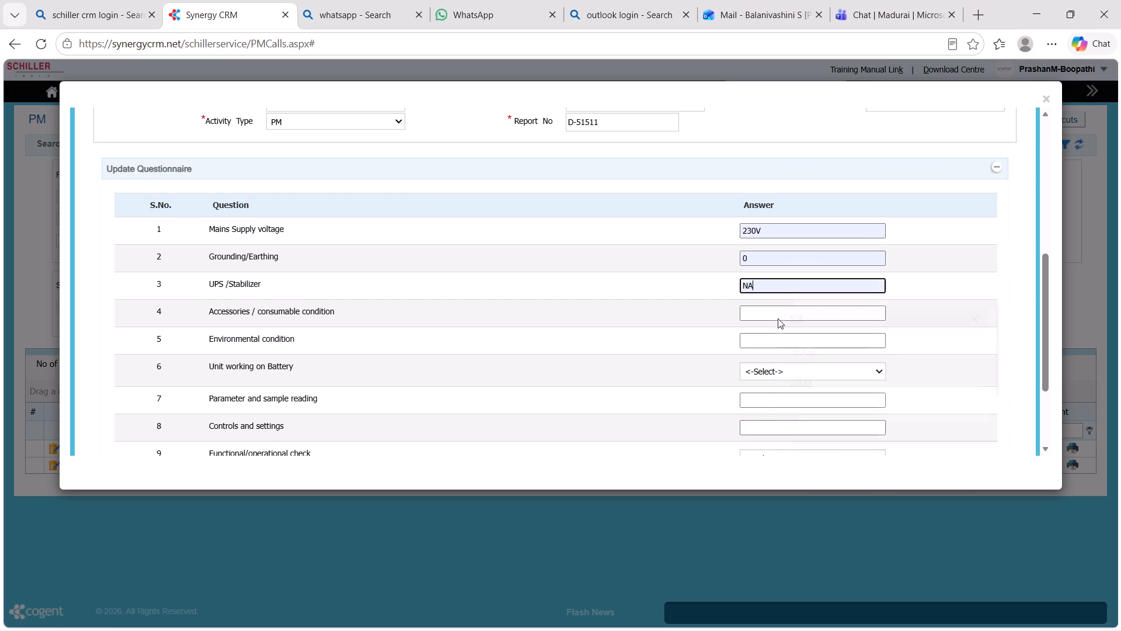
Answer accessories and environmental condition with GOOD, unit working on battery with Yes, and parameter and sample reading with NA.
{"action": "left_click", "coordinate": [778, 318]}
{"action": "scroll", "coordinate": [777, 309], "scroll_direction": "down", "scroll_amount": 2}
{"action": "left_click", "coordinate": [787, 189]}
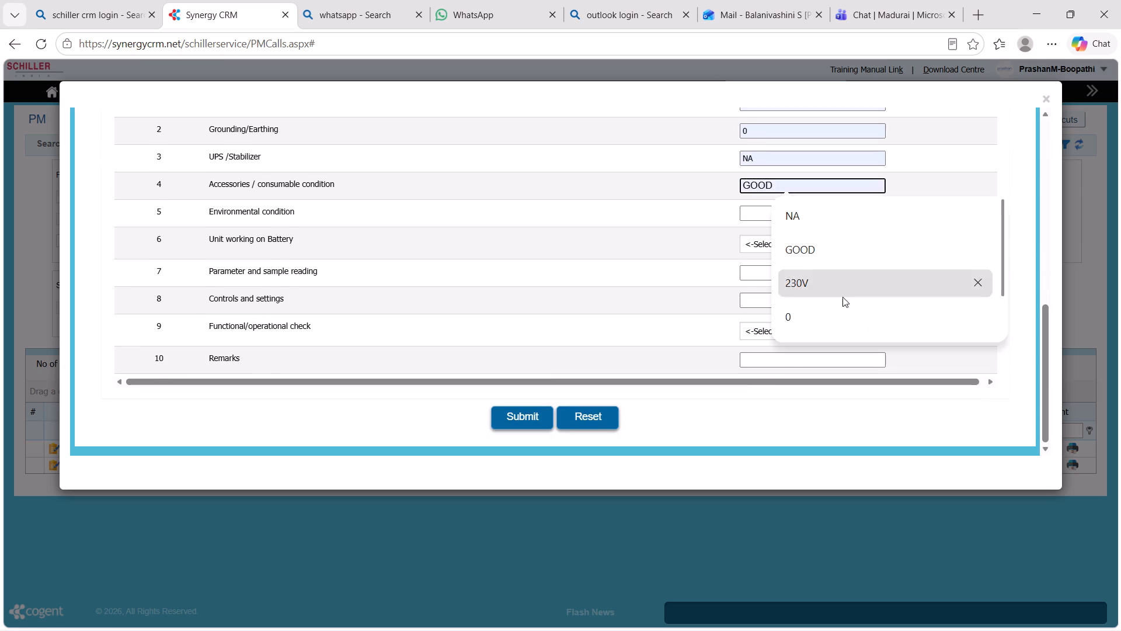
{"action": "left_click", "coordinate": [816, 249]}
{"action": "left_click", "coordinate": [791, 216]}
{"action": "left_click", "coordinate": [837, 274]}
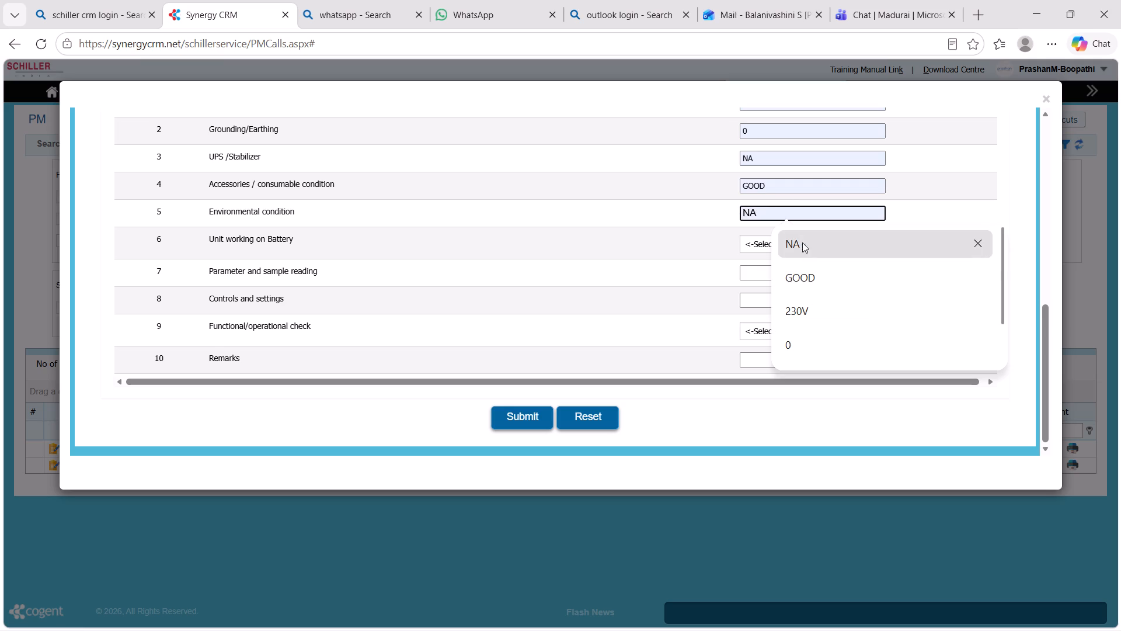
{"action": "left_click", "coordinate": [798, 279]}
{"action": "left_click", "coordinate": [785, 245]}
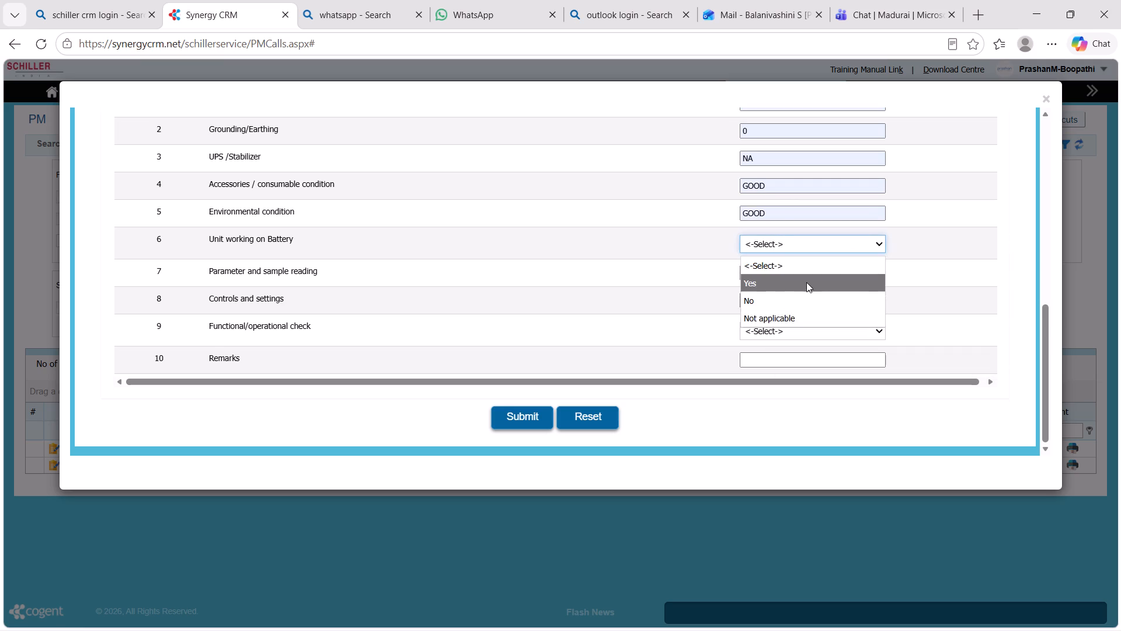
{"action": "left_click", "coordinate": [806, 282]}
{"action": "left_click", "coordinate": [800, 278]}
{"action": "left_click", "coordinate": [809, 302]}
Answer controls and settings with YES, functional/operational check with OK, and remarks with CALL COMPLETED.
{"action": "left_click", "coordinate": [793, 300]}
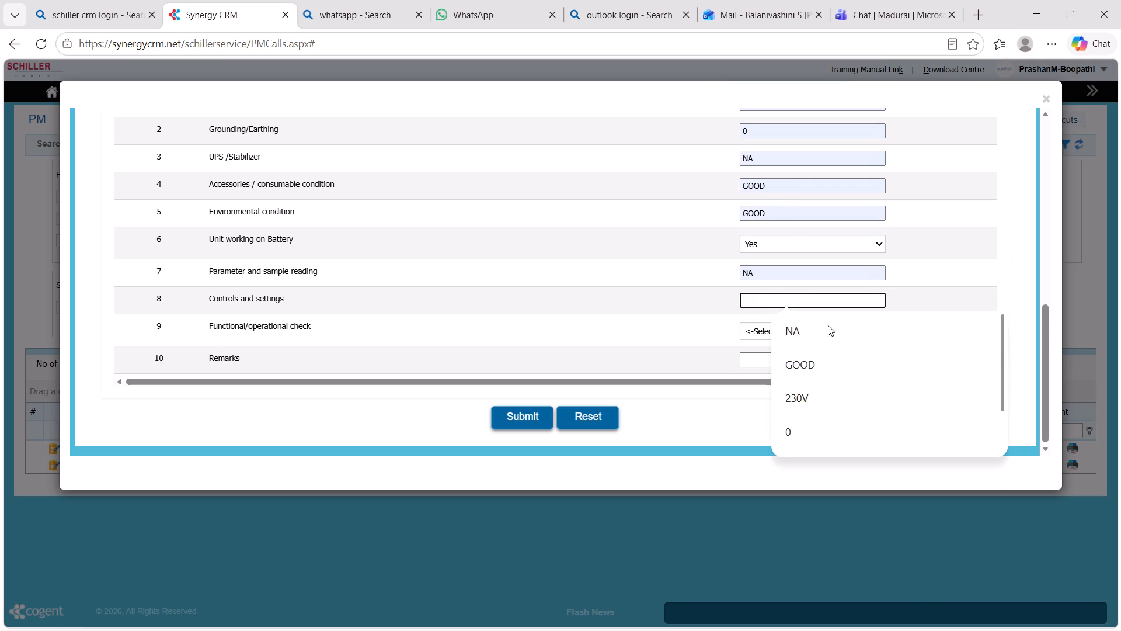
{"action": "scroll", "coordinate": [847, 379], "scroll_direction": "down", "scroll_amount": 3}
{"action": "left_click", "coordinate": [848, 407]}
{"action": "left_click", "coordinate": [791, 328]}
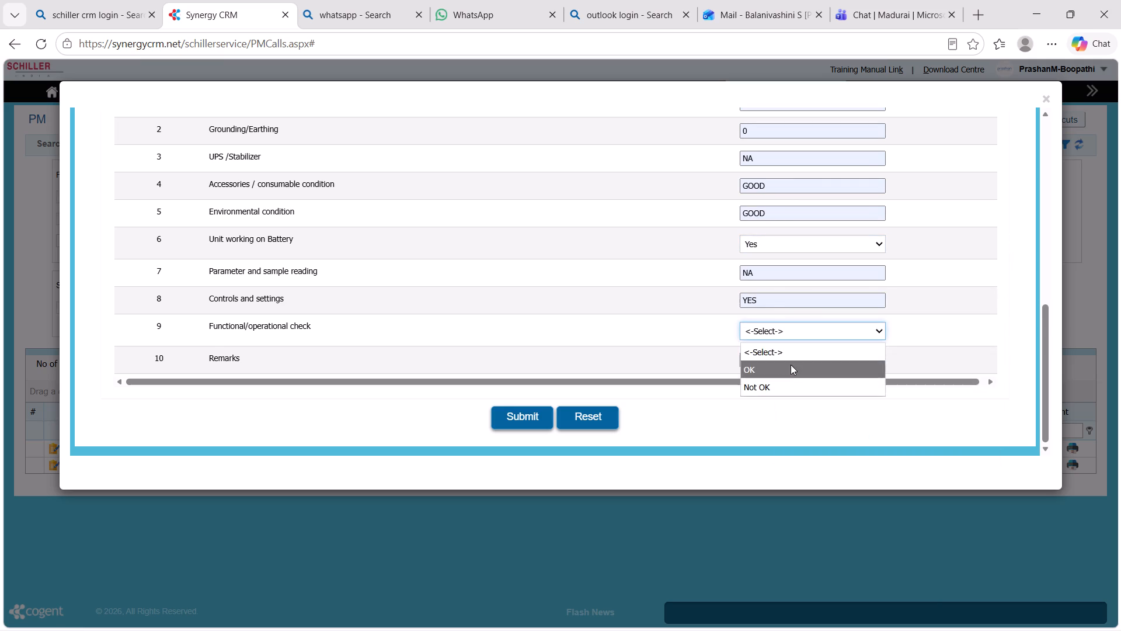
{"action": "left_click", "coordinate": [791, 365]}
{"action": "left_click", "coordinate": [791, 360]}
{"action": "scroll", "coordinate": [844, 434], "scroll_direction": "down", "scroll_amount": 3}
{"action": "left_click", "coordinate": [845, 498]}
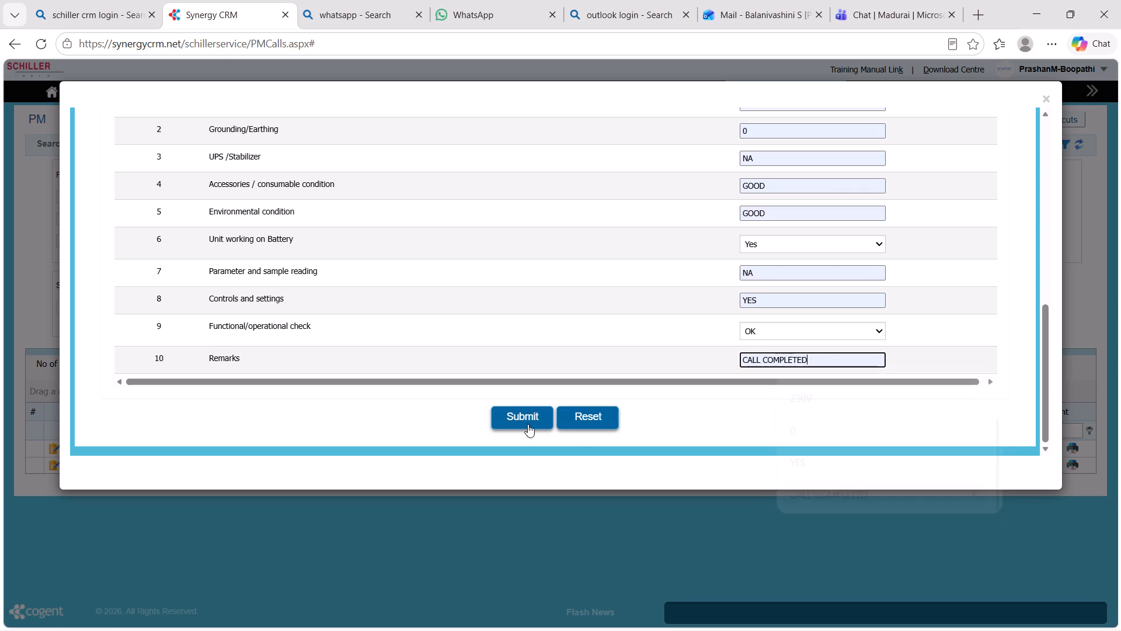
Submit the closure of the PM call on serial number 230512128.
{"action": "left_click", "coordinate": [515, 420]}
{"action": "left_click", "coordinate": [698, 152]}
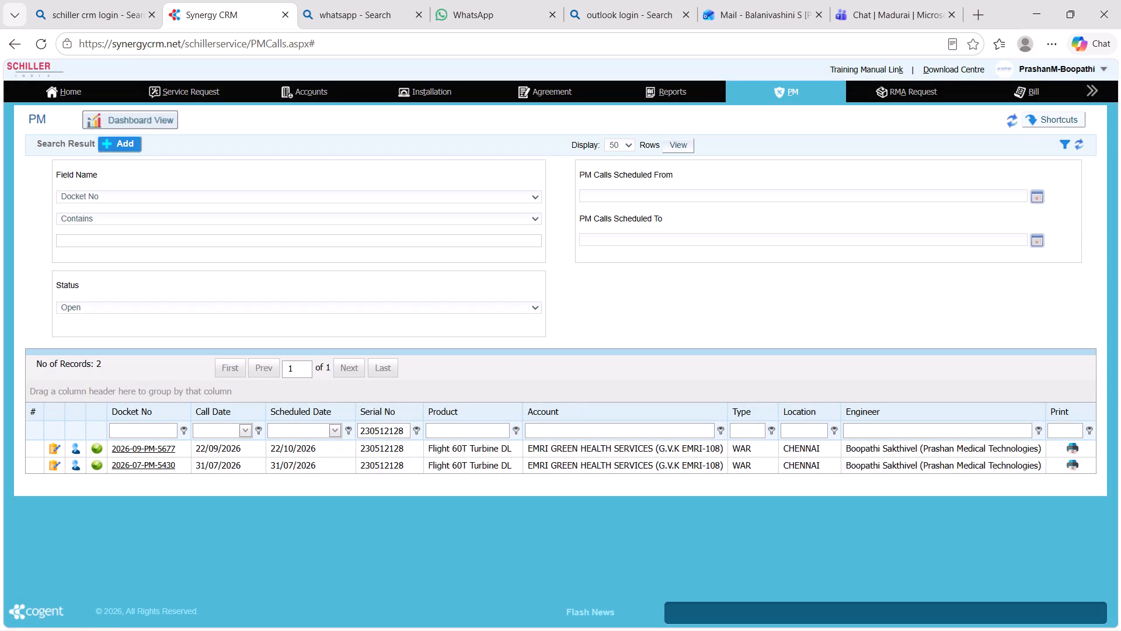
{"action": "left_click", "coordinate": [405, 431]}
{"action": "key", "text": "BackSpace"}
{"action": "key", "text": "BackSpace"}
{"action": "key", "text": "BackSpace"}
{"action": "key", "text": "BackSpace"}
{"action": "key", "text": "BackSpace"}
{"action": "key", "text": "BackSpace"}
{"action": "key", "text": "BackSpace"}
{"action": "key", "text": "BackSpace"}
{"action": "key", "text": "BackSpace"}
{"action": "key", "text": "BackSpace"}
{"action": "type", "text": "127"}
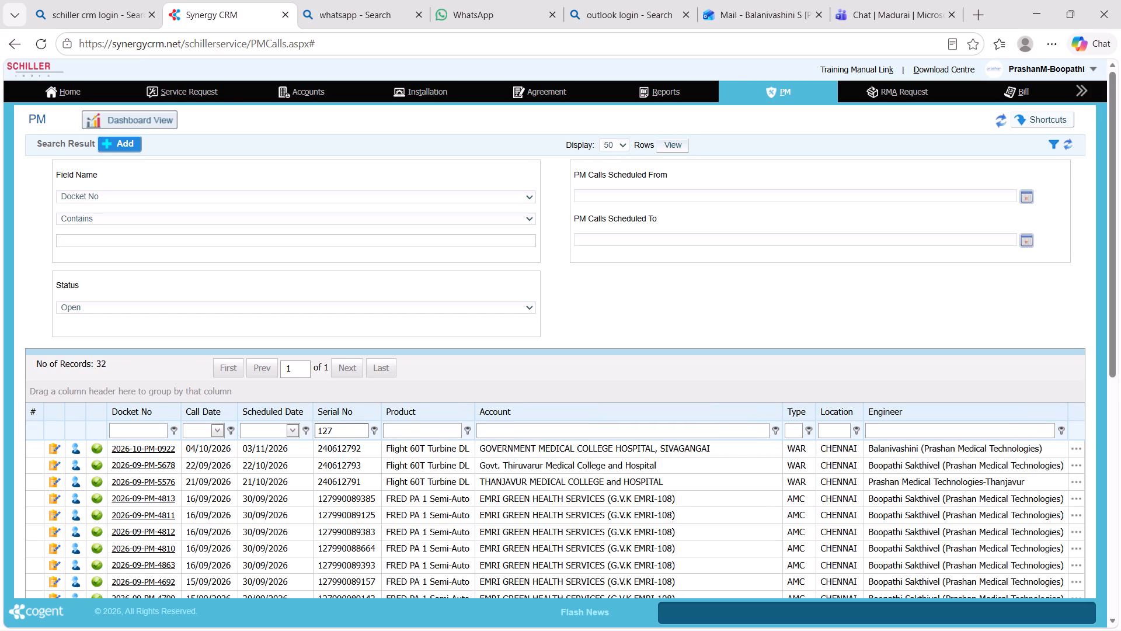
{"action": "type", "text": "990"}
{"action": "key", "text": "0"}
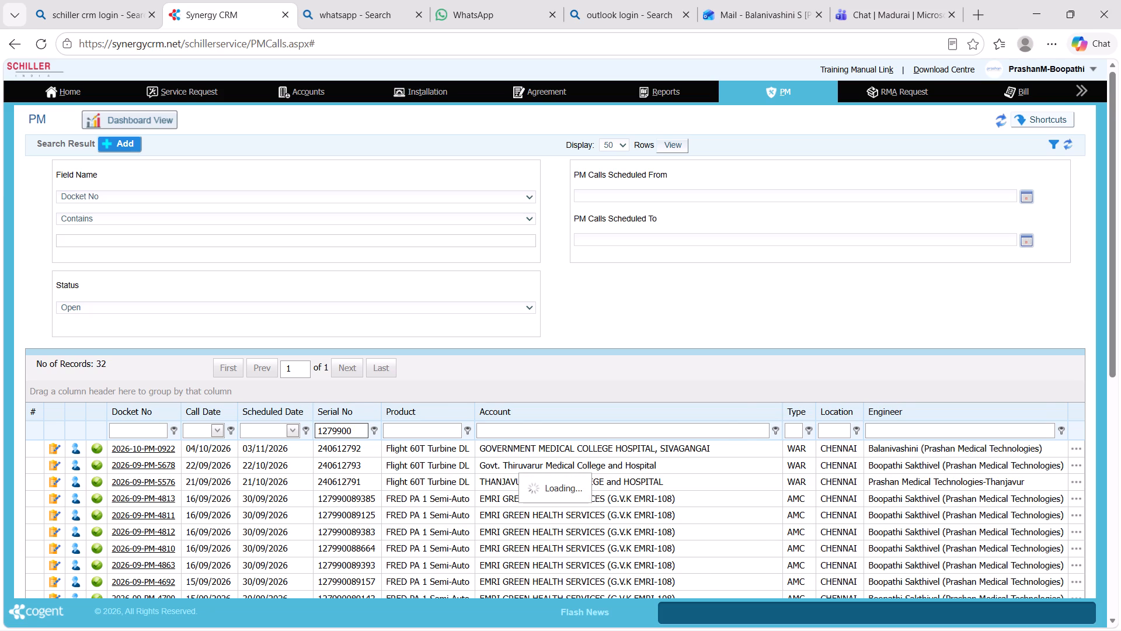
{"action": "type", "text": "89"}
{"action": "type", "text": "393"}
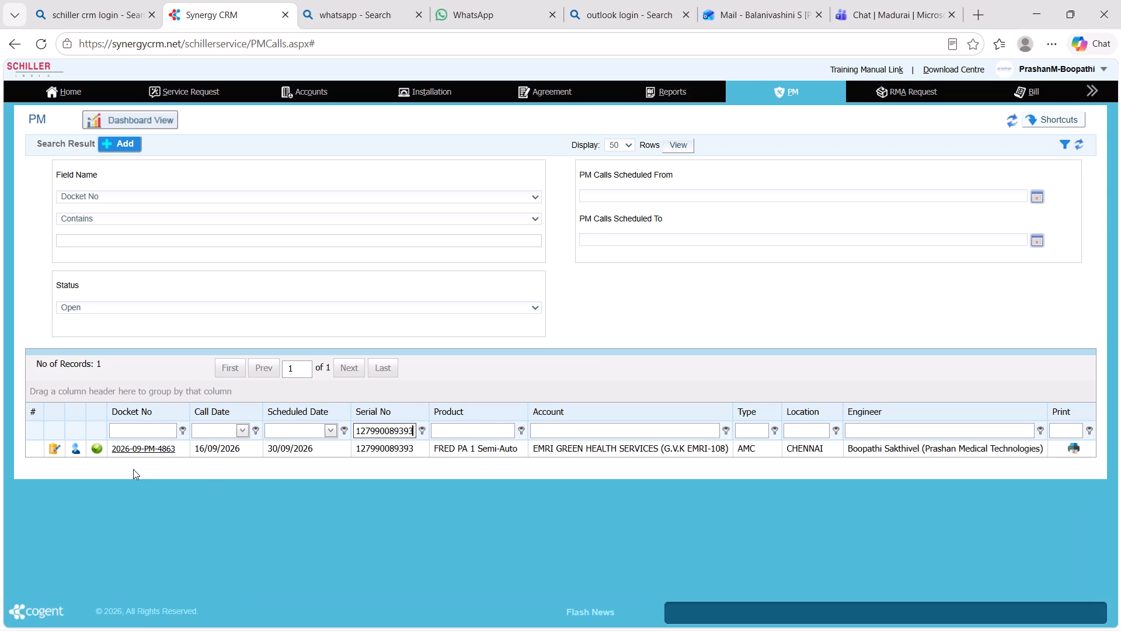
Open docket 2026-09-PM-4863 for editing and set its call date to 24/09/2026 11:13.
{"action": "left_click", "coordinate": [162, 450]}
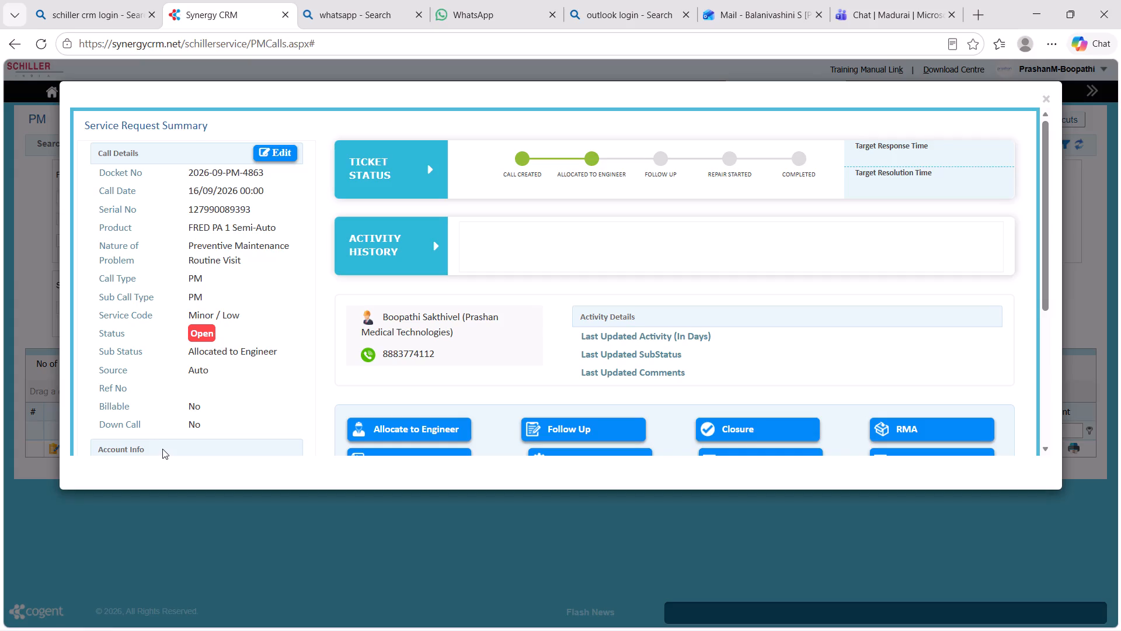
{"action": "scroll", "coordinate": [459, 380], "scroll_direction": "down", "scroll_amount": 2}
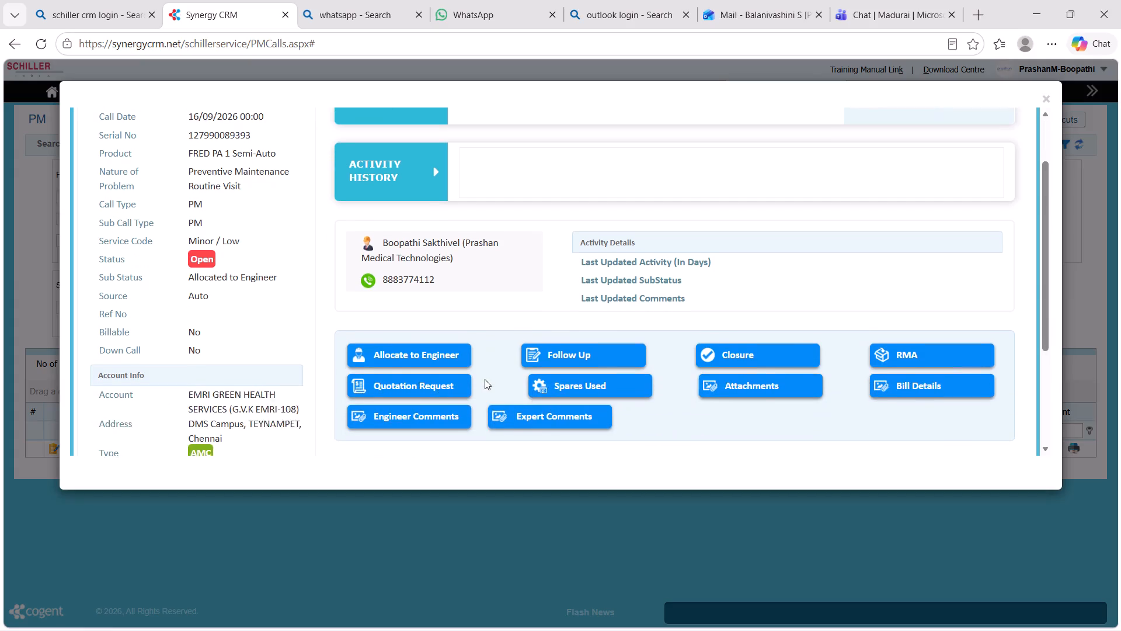
{"action": "scroll", "coordinate": [260, 233], "scroll_direction": "up", "scroll_amount": 5}
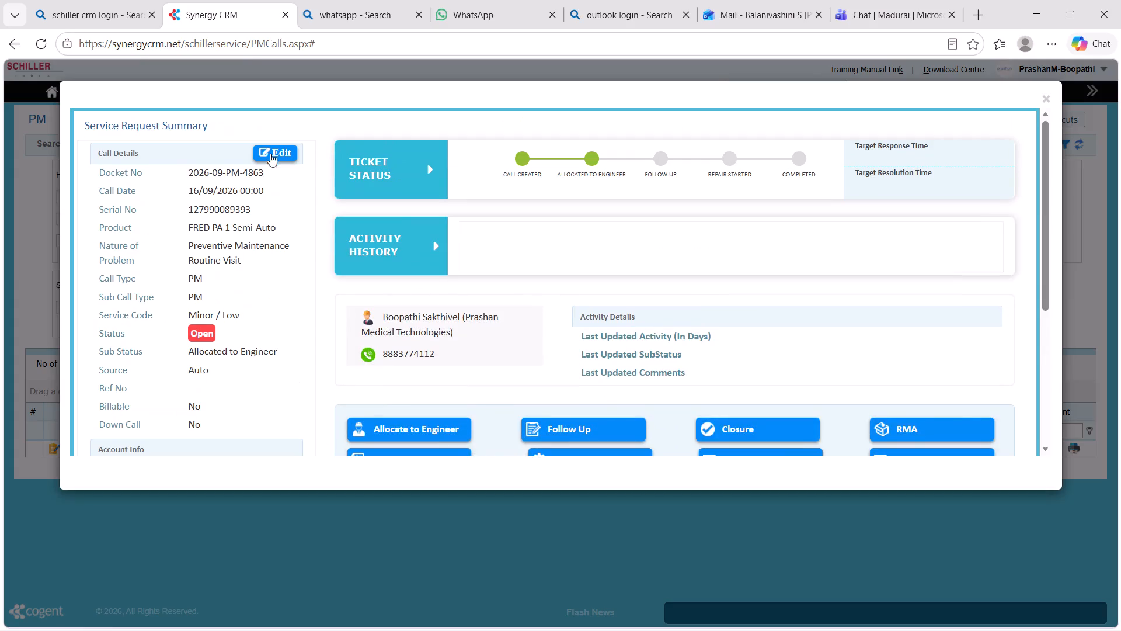
{"action": "left_click", "coordinate": [274, 148]}
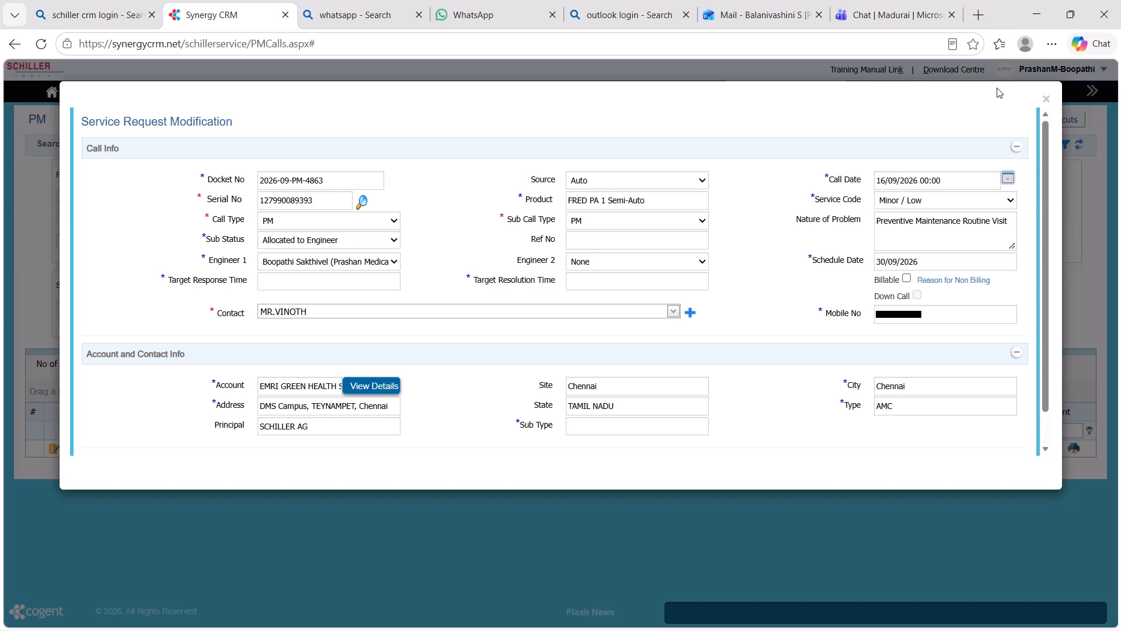
{"action": "left_click", "coordinate": [1011, 180]}
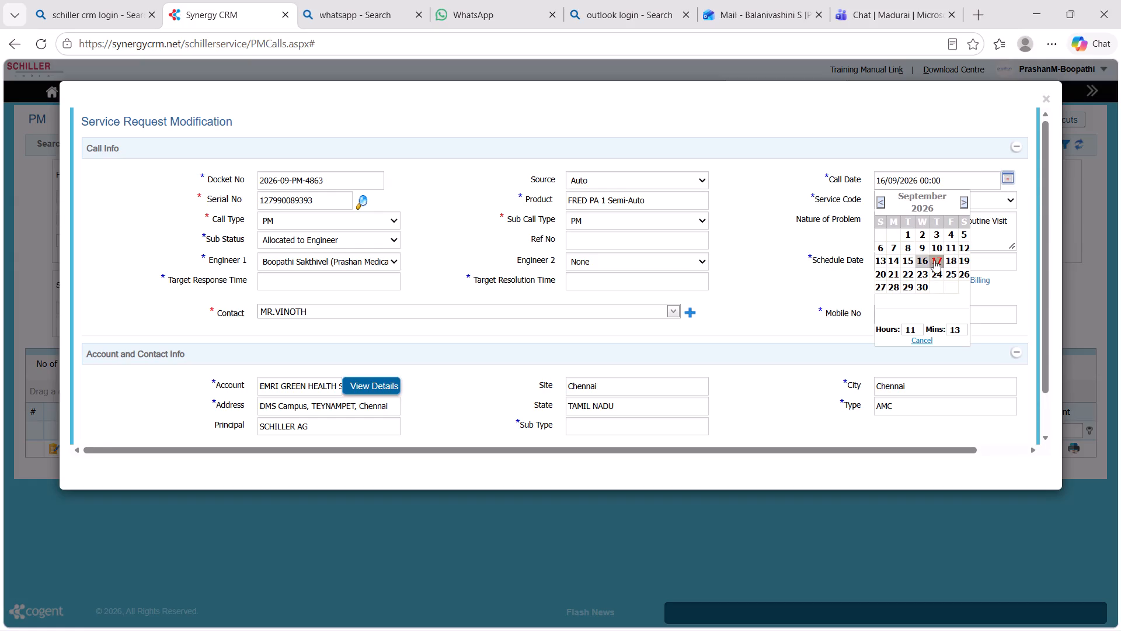
{"action": "left_click", "coordinate": [937, 272]}
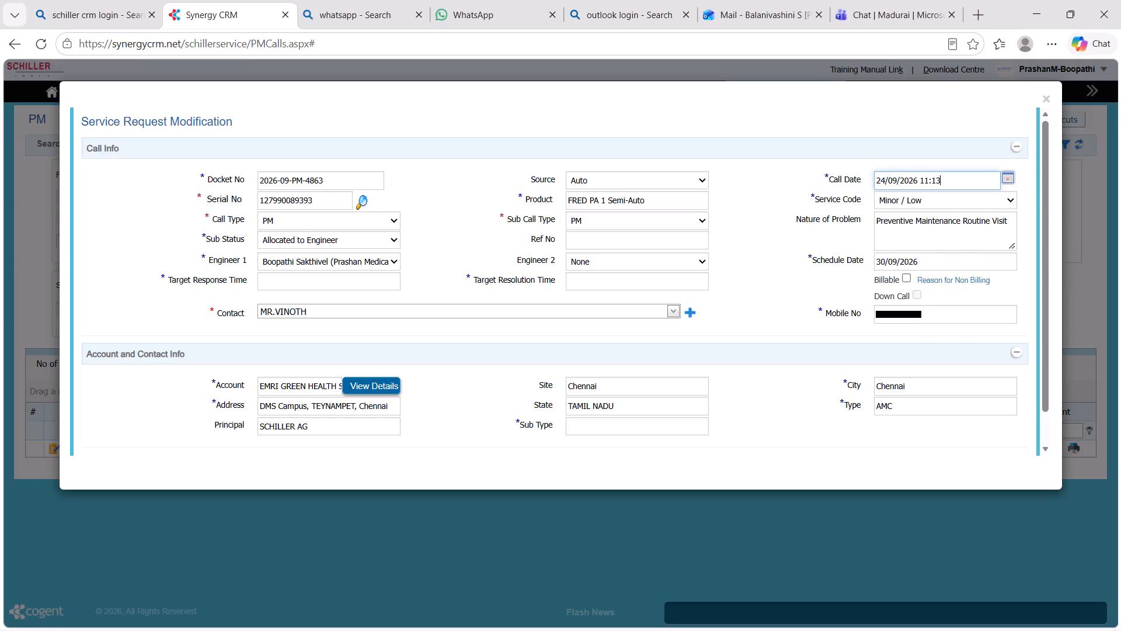
Save AMC as the justification for not billing this call.
{"action": "left_click", "coordinate": [946, 277]}
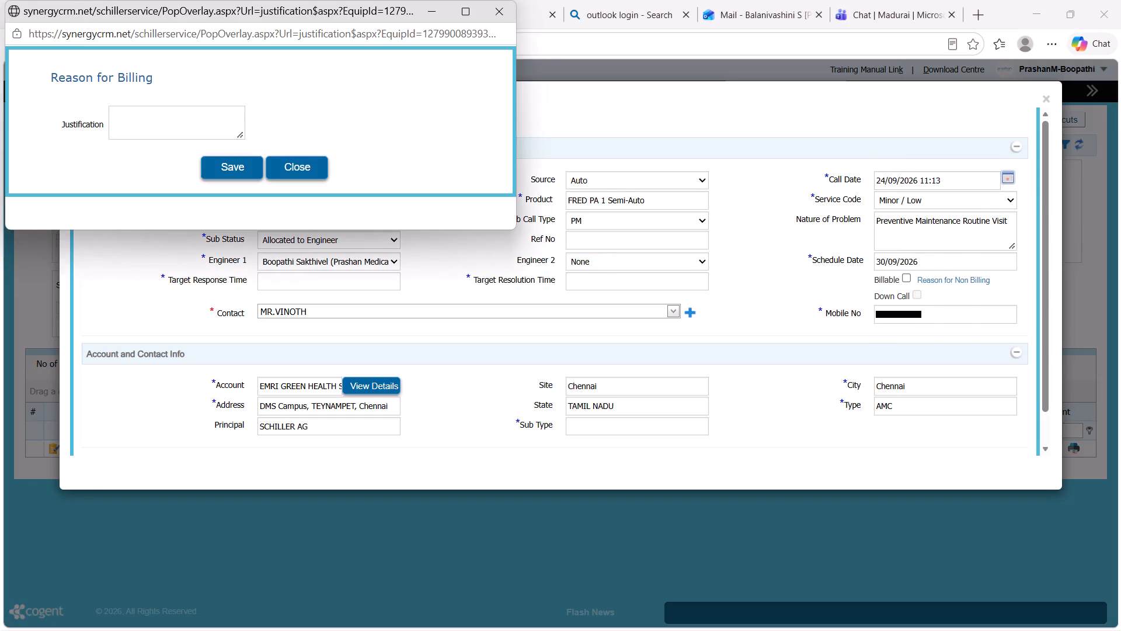
{"action": "left_click", "coordinate": [168, 124]}
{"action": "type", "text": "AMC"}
{"action": "left_click", "coordinate": [243, 167]}
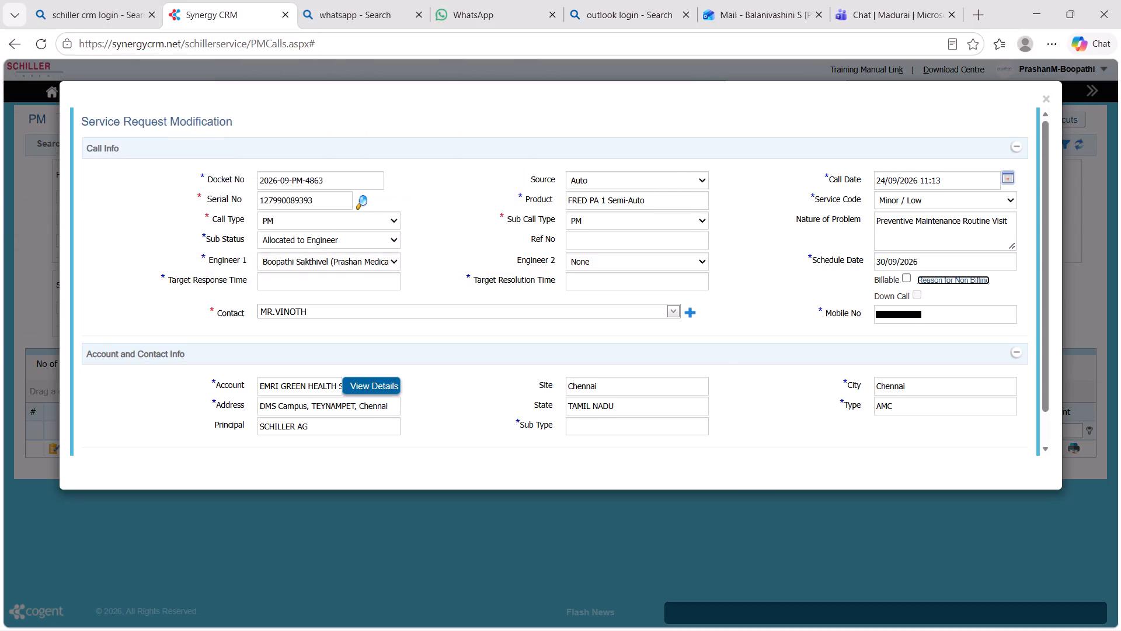
Save the modified service request for docket 2026-09-PM-4863.
{"action": "scroll", "coordinate": [664, 215], "scroll_direction": "down", "scroll_amount": 5}
{"action": "left_click", "coordinate": [570, 442]}
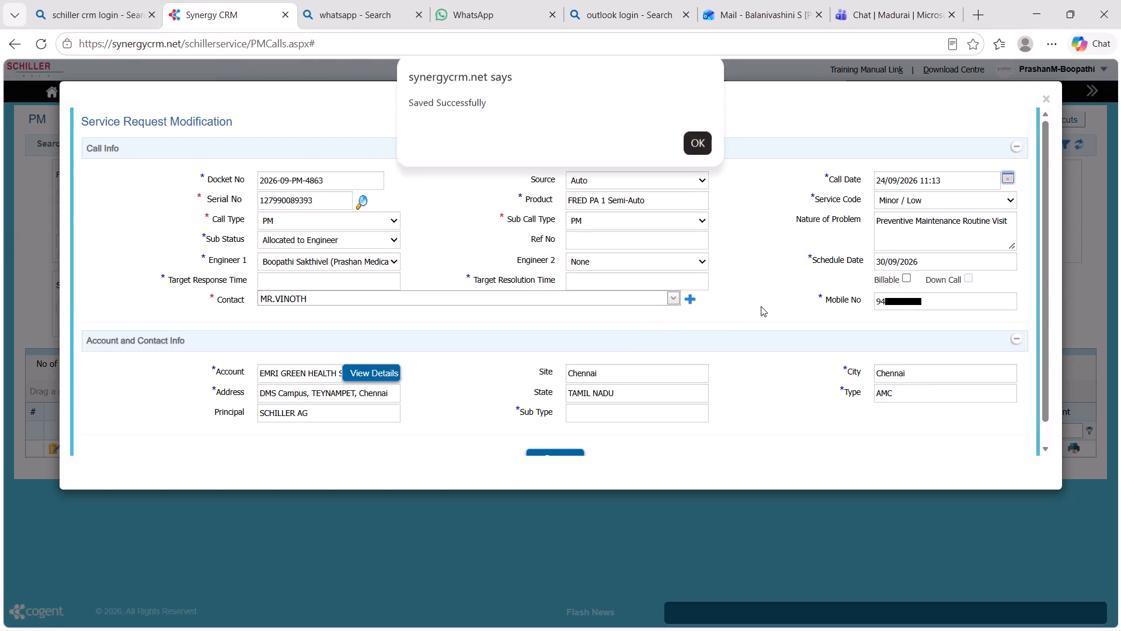
{"action": "left_click", "coordinate": [698, 148]}
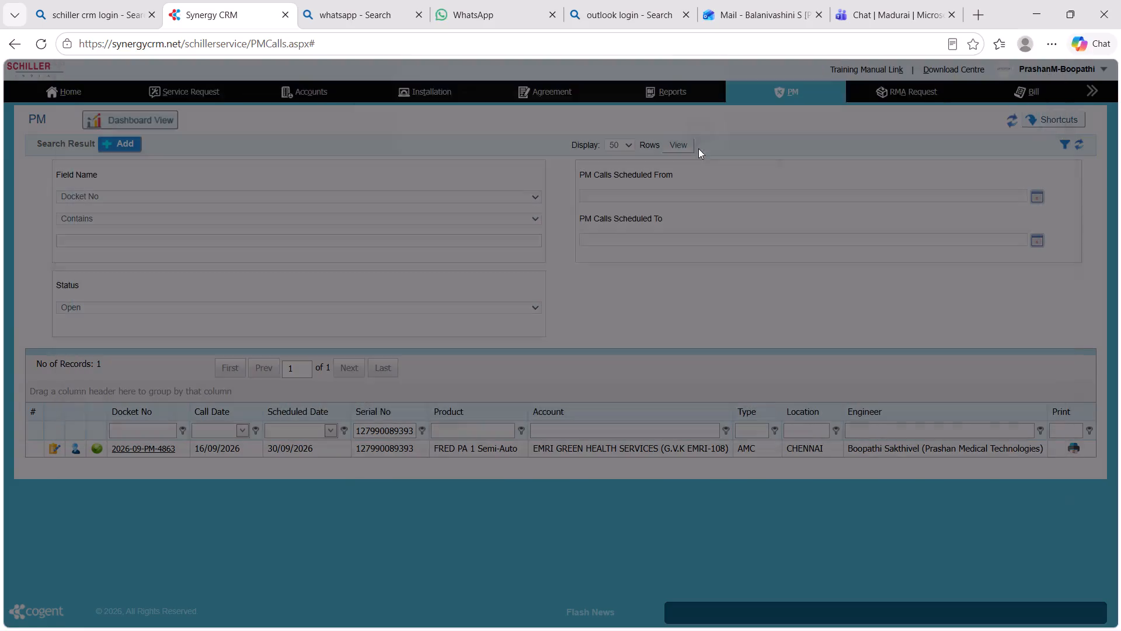
Attach the file WhatsApp Image 2026-11-06 at 11.10.24 AM from Downloads to docket 2026-09-PM-4863.
{"action": "scroll", "coordinate": [713, 329], "scroll_direction": "down", "scroll_amount": 2}
{"action": "left_click", "coordinate": [142, 448]}
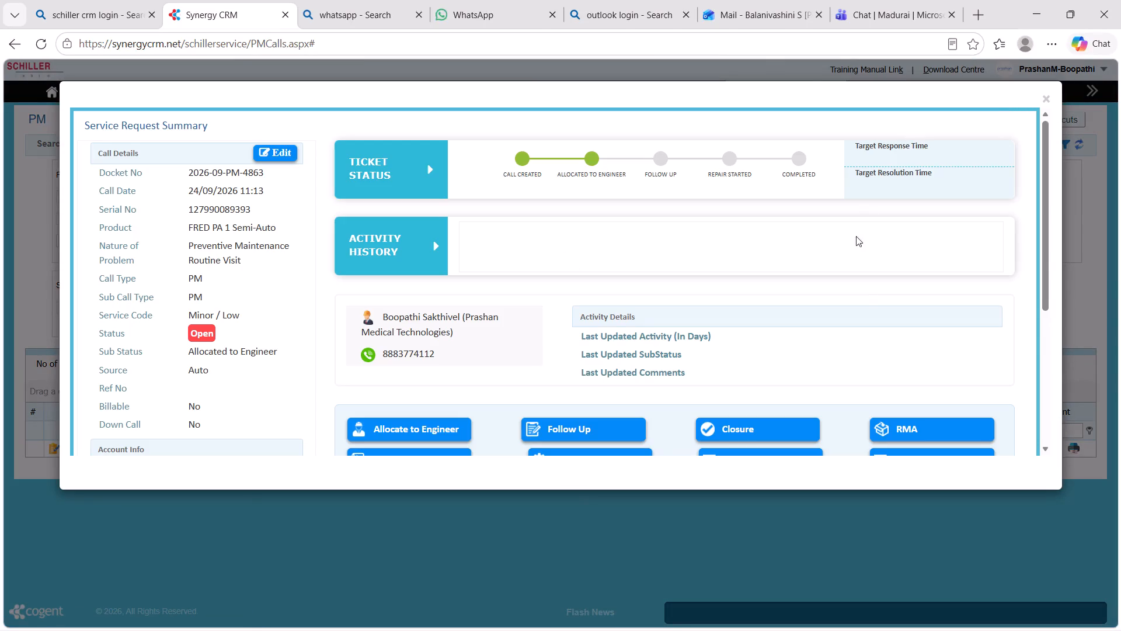
{"action": "scroll", "coordinate": [868, 302], "scroll_direction": "down", "scroll_amount": 2}
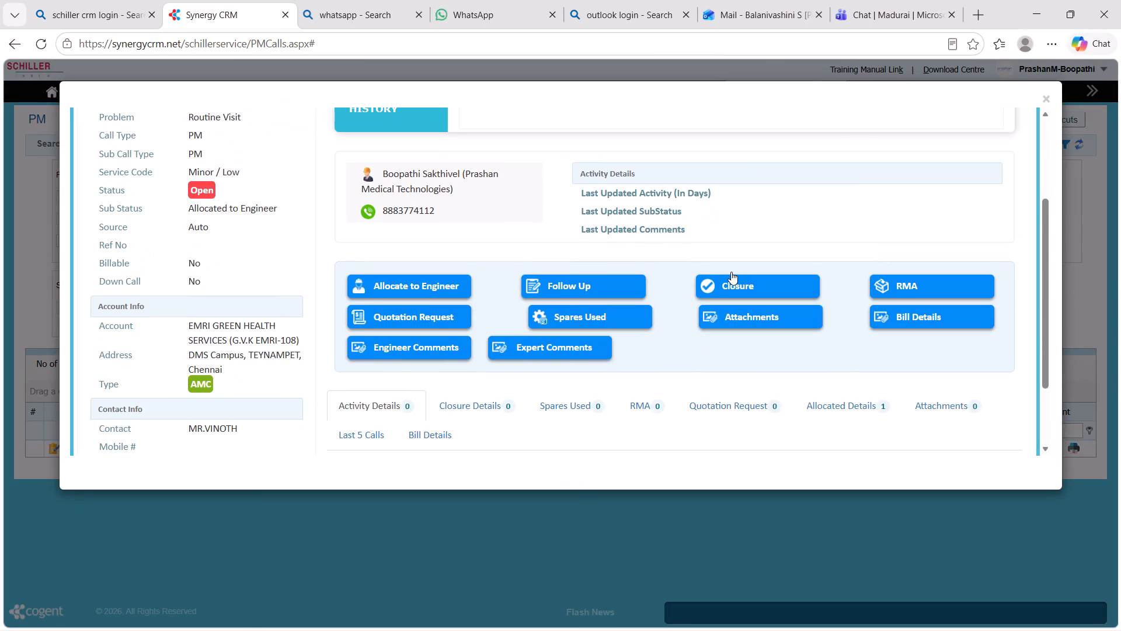
{"action": "left_click", "coordinate": [767, 317]}
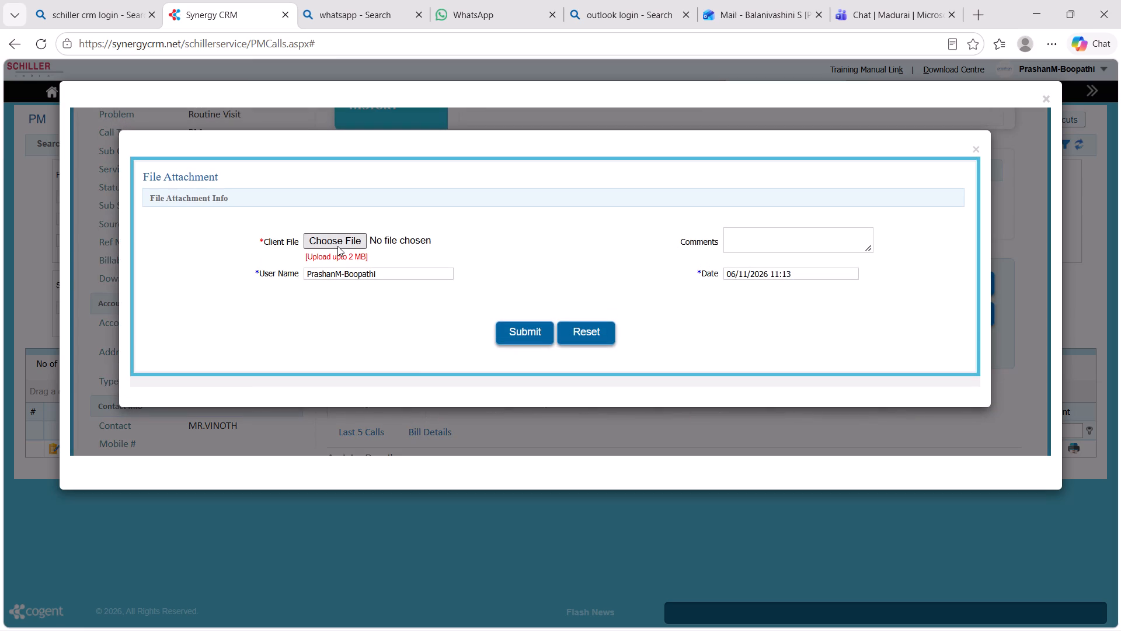
{"action": "left_click", "coordinate": [337, 246]}
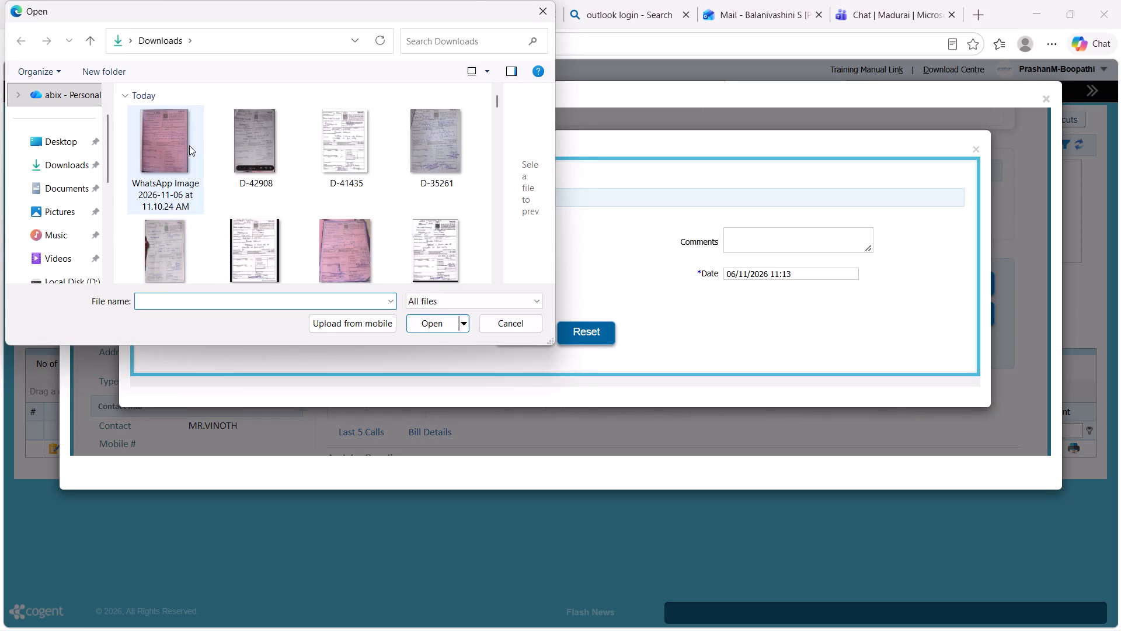
{"action": "left_click", "coordinate": [184, 145]}
{"action": "left_click", "coordinate": [427, 327]}
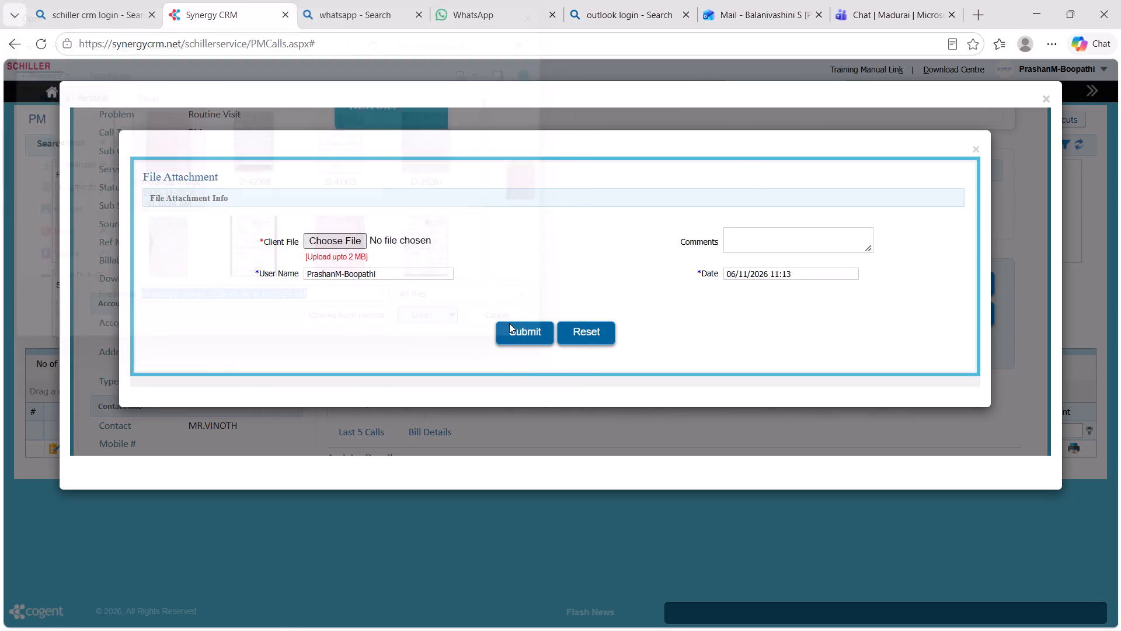
{"action": "left_click", "coordinate": [526, 324]}
{"action": "left_click", "coordinate": [694, 149]}
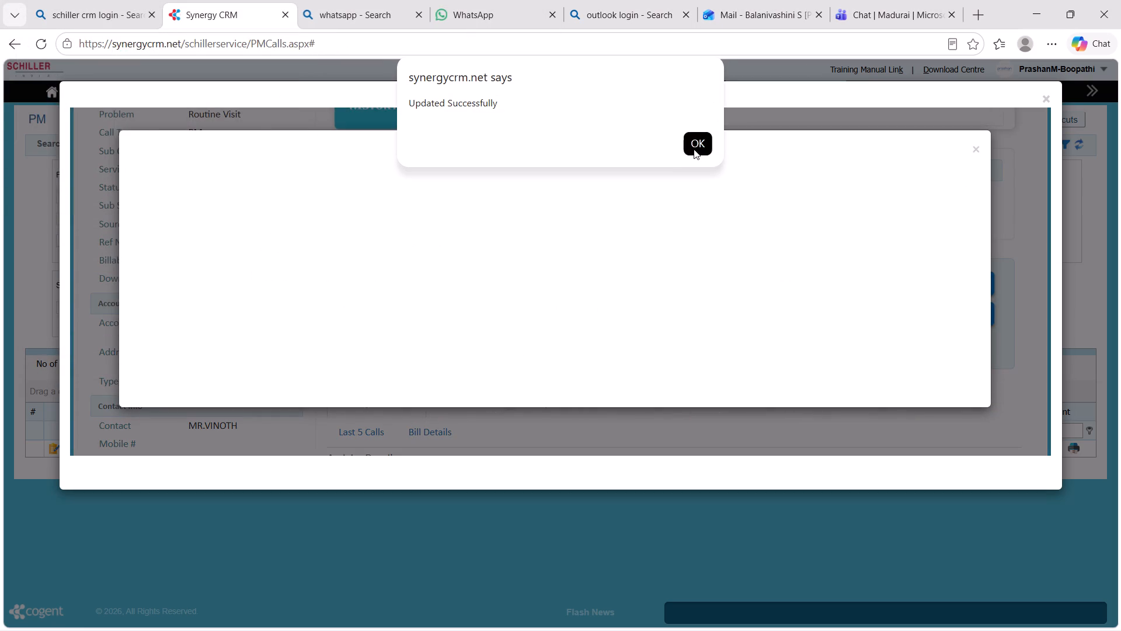
In the docket's closure form, enter activity date 25/09/2026, activity type PM, comments PM COMPLETED and report number D-51511.
{"action": "left_click", "coordinate": [737, 284]}
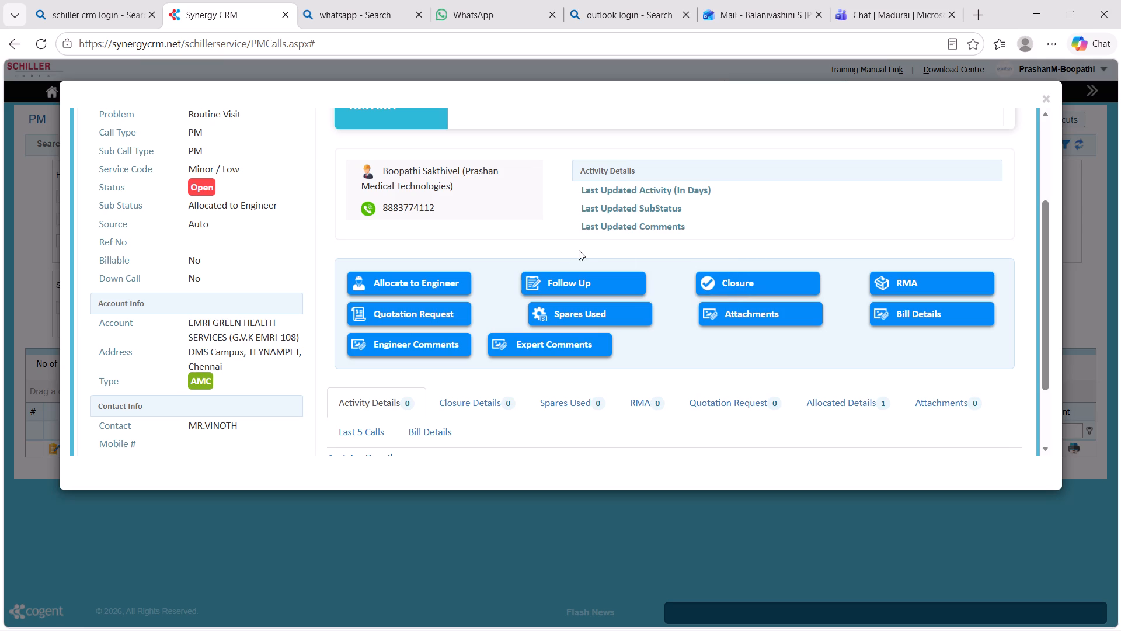
{"action": "scroll", "coordinate": [483, 245], "scroll_direction": "down", "scroll_amount": 2}
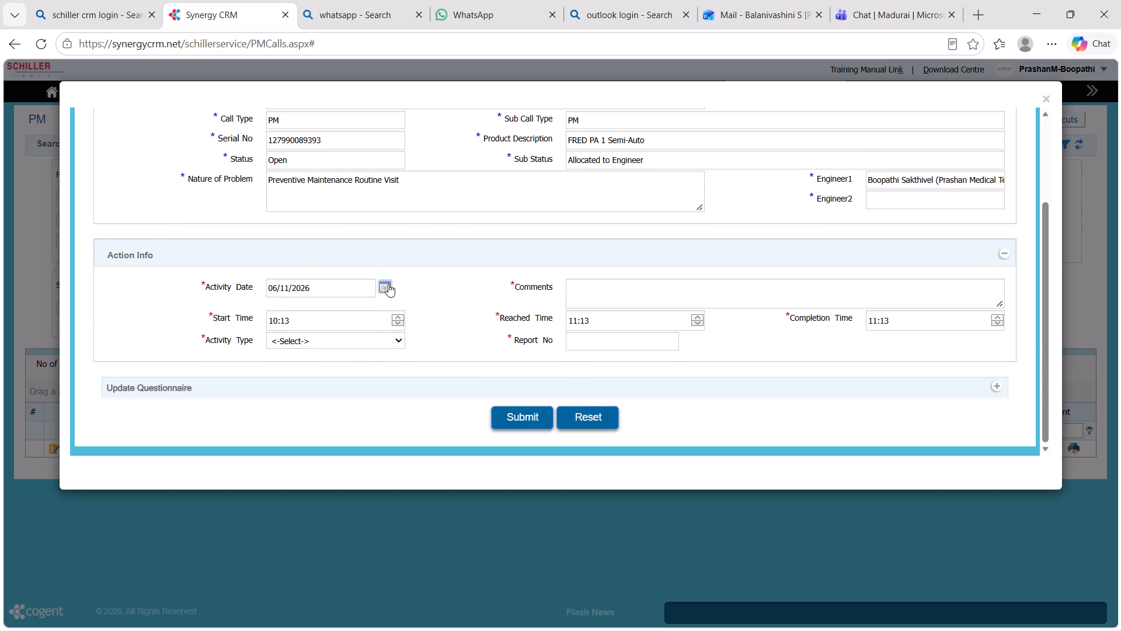
{"action": "left_click", "coordinate": [388, 284]}
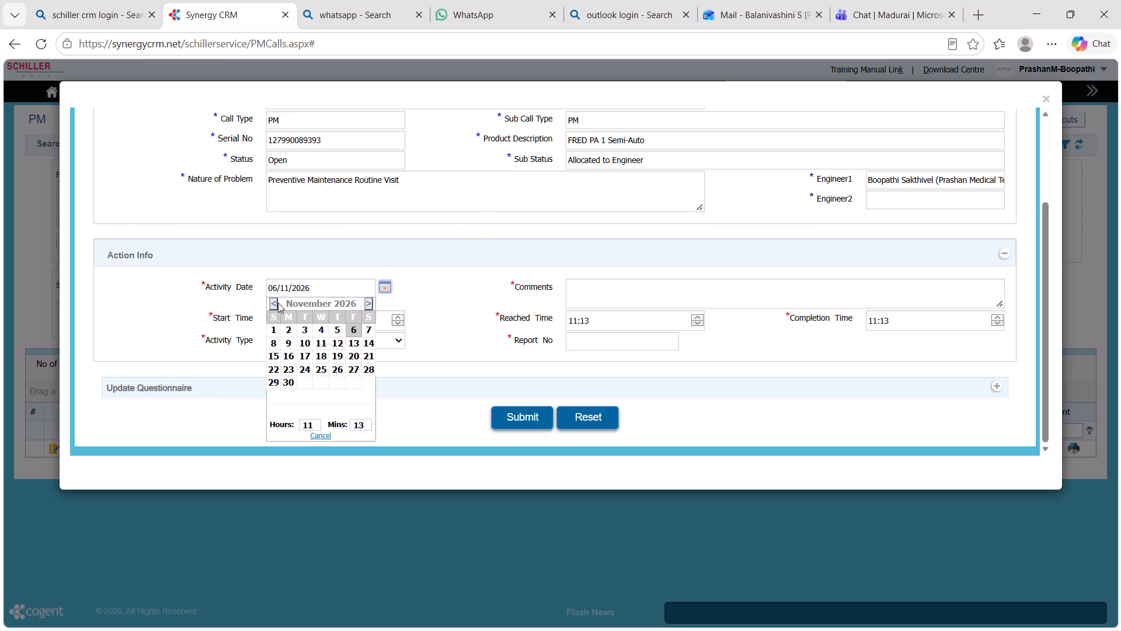
{"action": "double_click", "coordinate": [273, 304]}
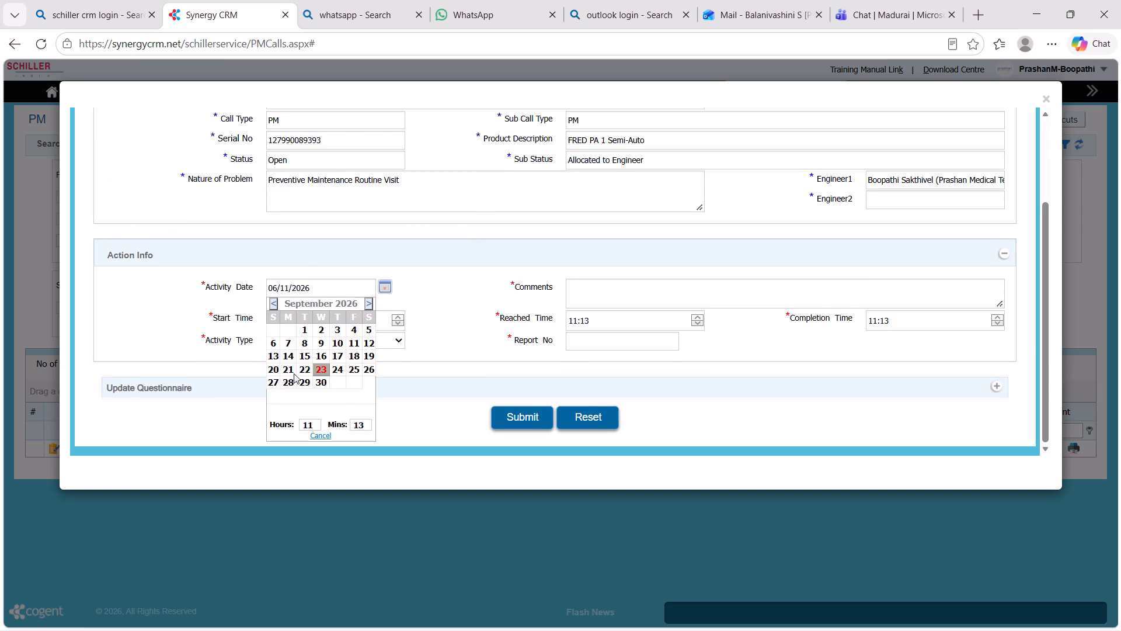
{"action": "left_click", "coordinate": [359, 370]}
{"action": "left_click", "coordinate": [347, 344]}
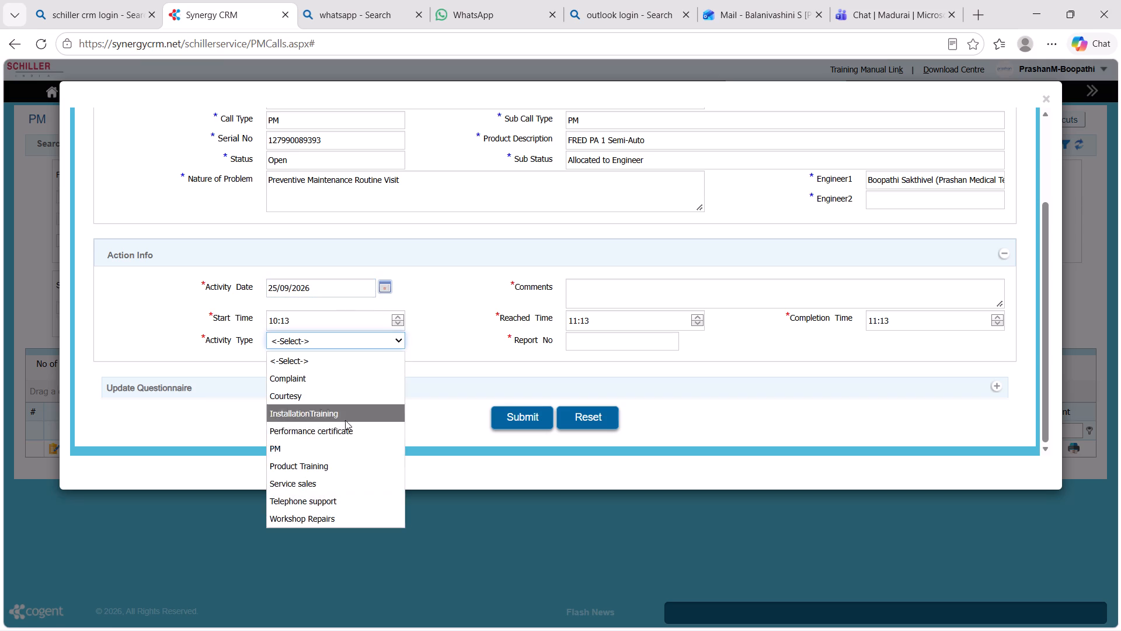
{"action": "left_click", "coordinate": [330, 447]}
{"action": "left_click", "coordinate": [617, 302]}
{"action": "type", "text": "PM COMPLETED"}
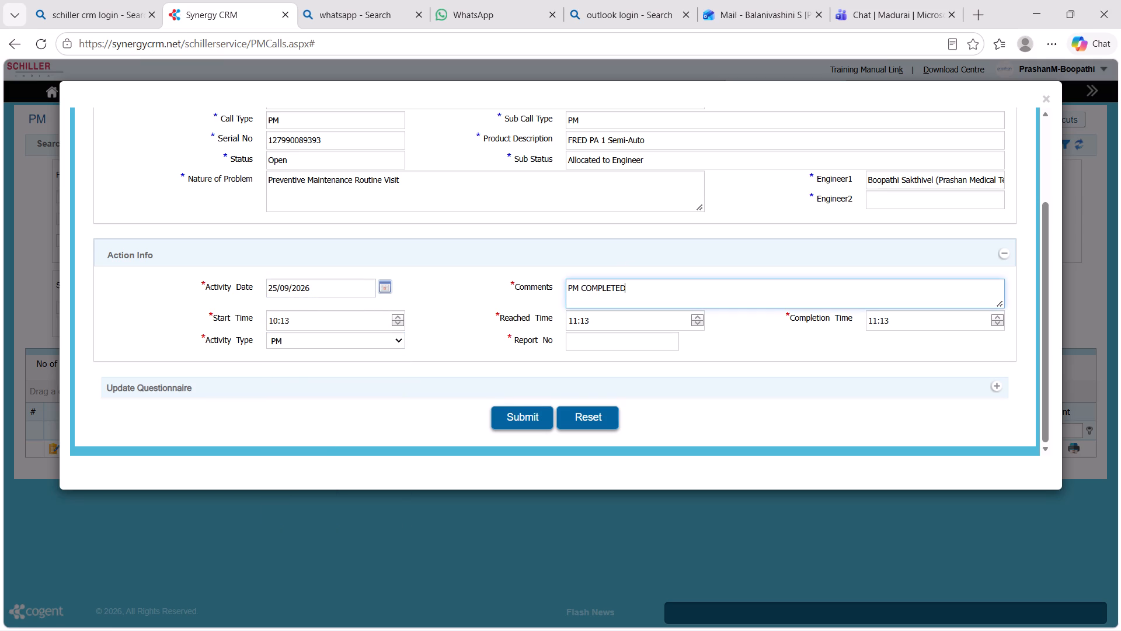
{"action": "left_click", "coordinate": [629, 347]}
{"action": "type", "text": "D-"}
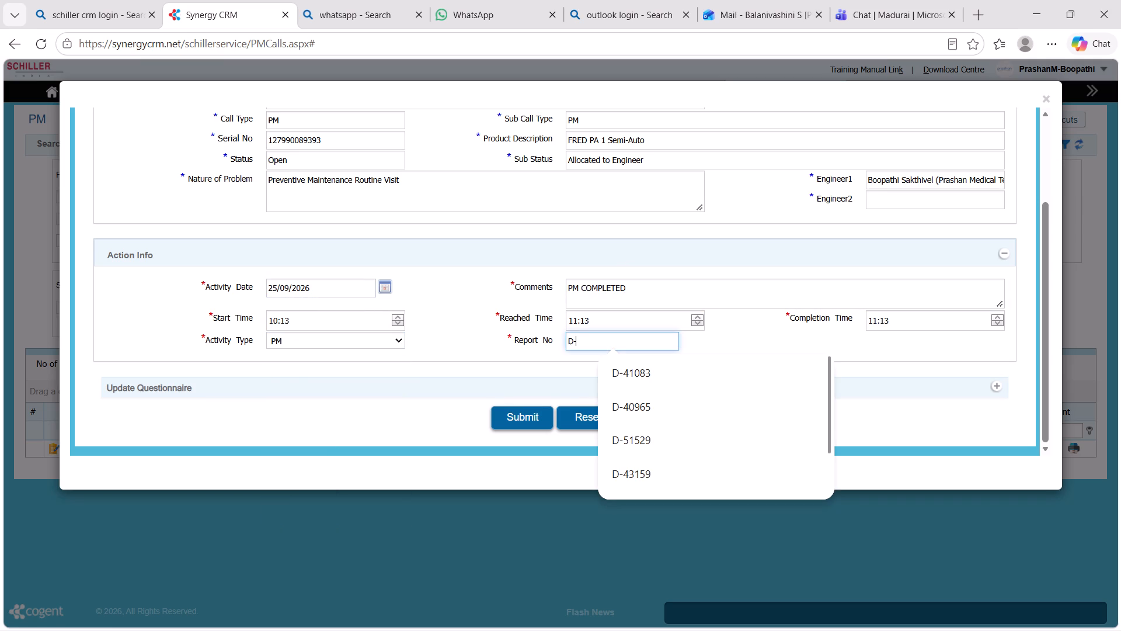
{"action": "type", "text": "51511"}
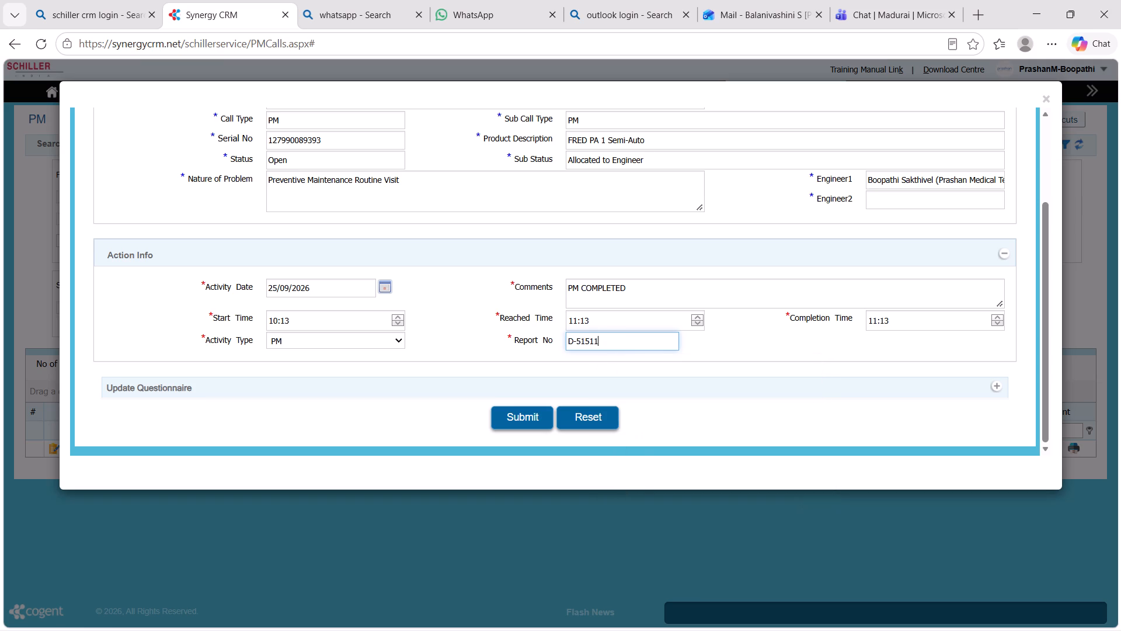
Answer the first six questionnaire items: mains supply 230V, grounding 0, UPS NA, accessories GOOD, environment GOOD, unit working on battery Yes.
{"action": "scroll", "coordinate": [663, 360], "scroll_direction": "down", "scroll_amount": 3}
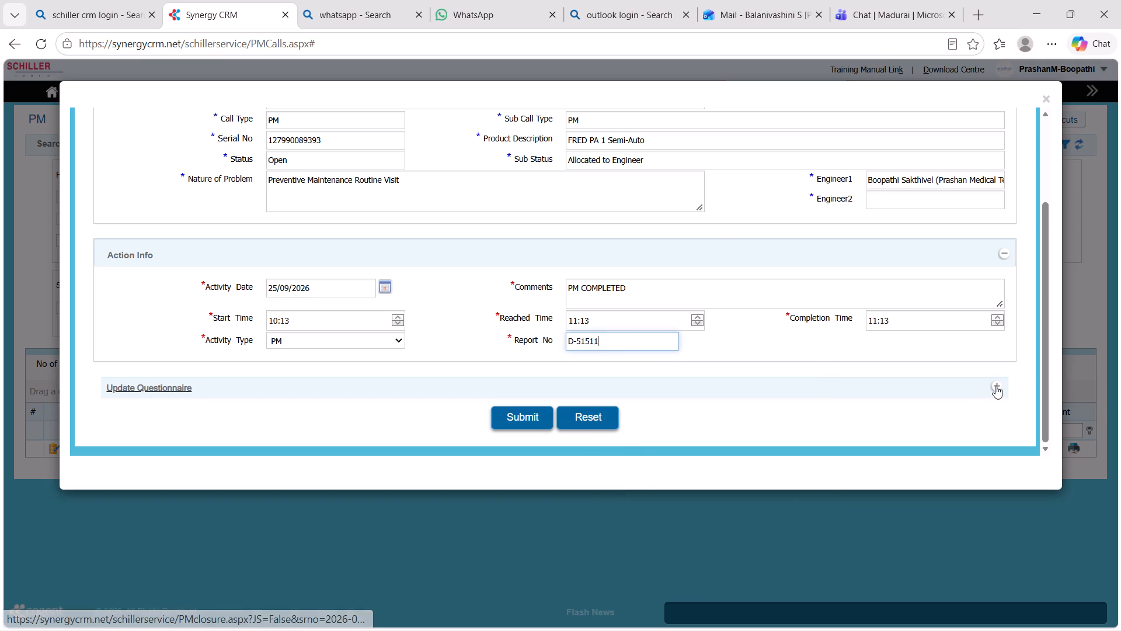
{"action": "left_click", "coordinate": [995, 386]}
{"action": "scroll", "coordinate": [573, 282], "scroll_direction": "down", "scroll_amount": 3}
{"action": "scroll", "coordinate": [663, 227], "scroll_direction": "down", "scroll_amount": 2}
{"action": "scroll", "coordinate": [771, 145], "scroll_direction": "up", "scroll_amount": 1}
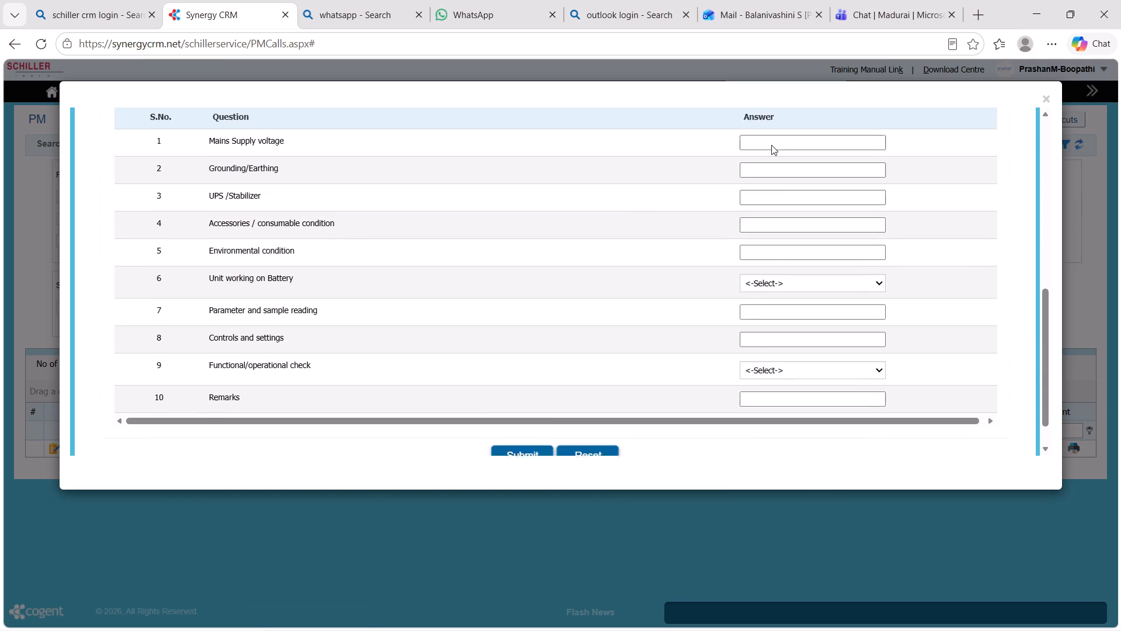
{"action": "left_click", "coordinate": [777, 169]}
{"action": "left_click", "coordinate": [806, 273]}
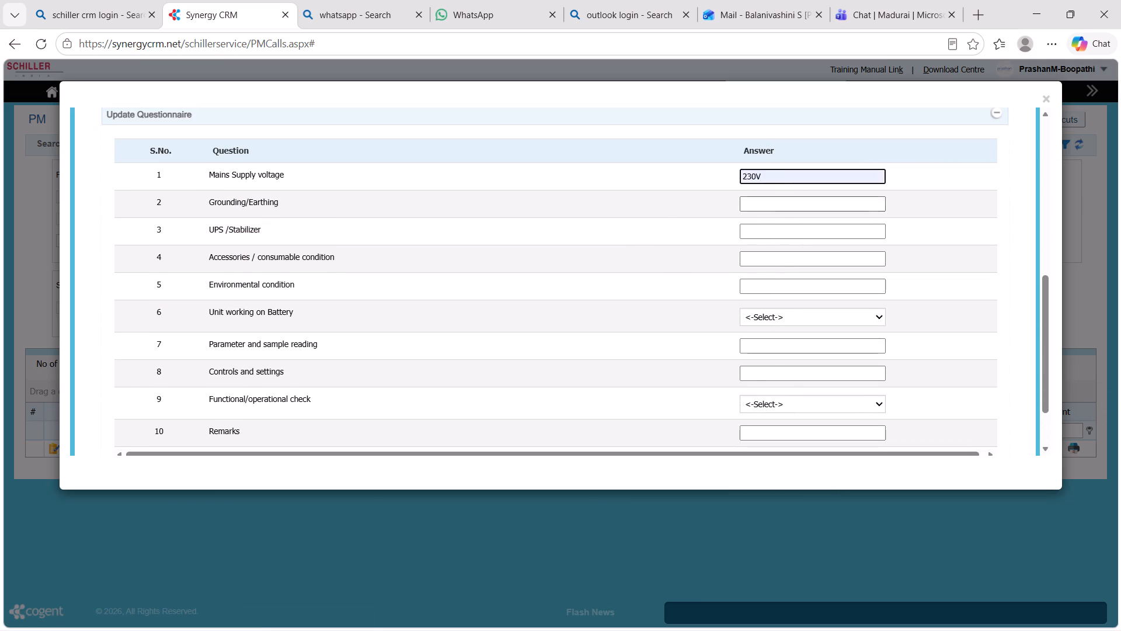
{"action": "left_click", "coordinate": [783, 205]}
{"action": "left_click", "coordinate": [803, 332]}
{"action": "left_click", "coordinate": [760, 233]}
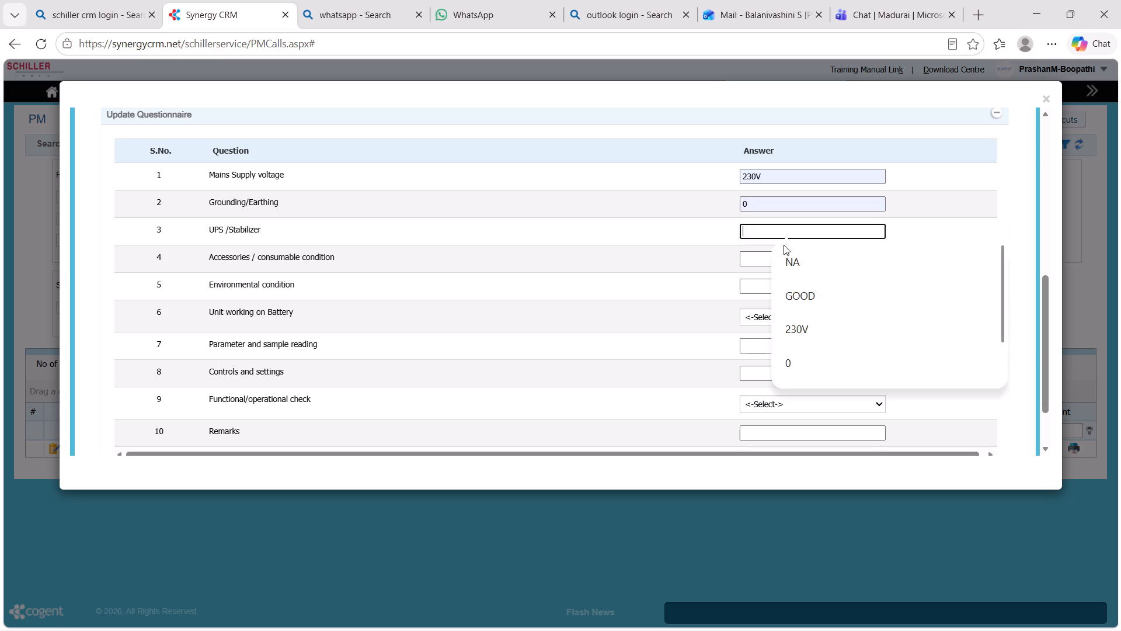
{"action": "left_click", "coordinate": [800, 261]}
{"action": "left_click", "coordinate": [800, 261]}
{"action": "left_click", "coordinate": [848, 334]}
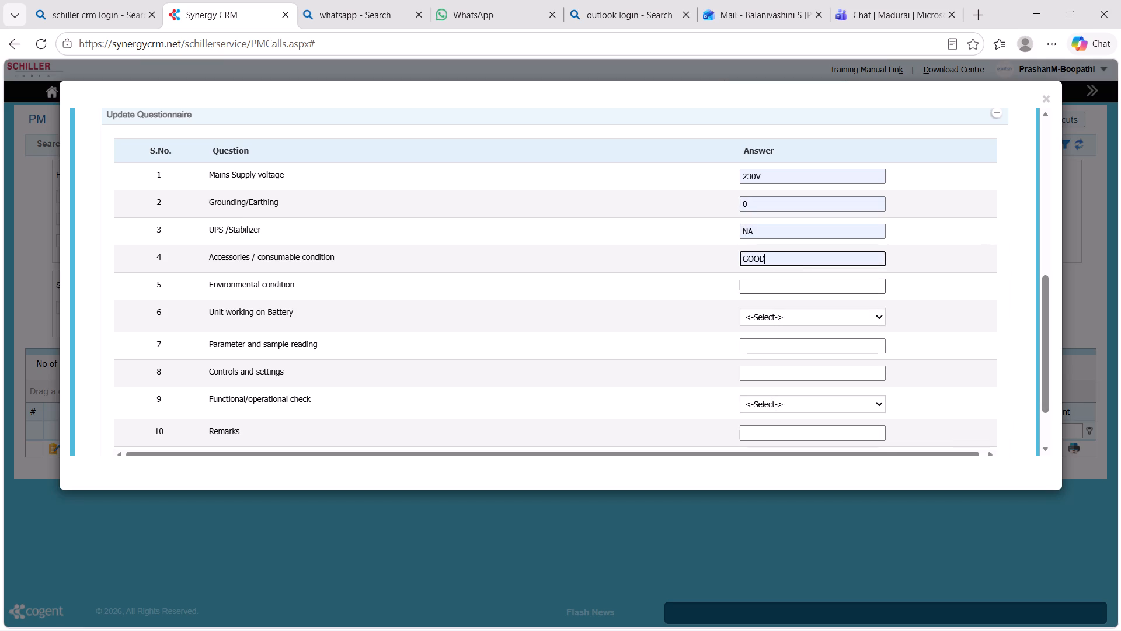
{"action": "left_click", "coordinate": [782, 283]}
{"action": "left_click", "coordinate": [823, 351]}
{"action": "left_click", "coordinate": [773, 320]}
{"action": "left_click", "coordinate": [777, 355]}
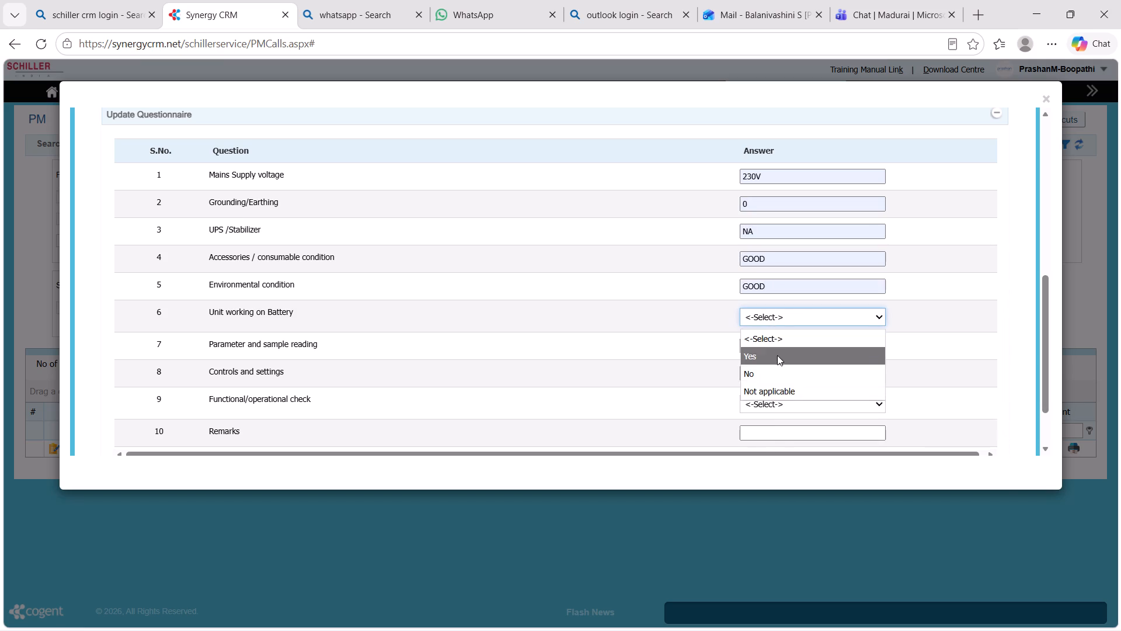
Answer the remaining questionnaire items: parameter reading NA, controls and settings YES, functional check OK, remarks CALL COMPLETED.
{"action": "left_click", "coordinate": [779, 344]}
{"action": "left_click", "coordinate": [799, 375]}
{"action": "scroll", "coordinate": [751, 331], "scroll_direction": "down", "scroll_amount": 2}
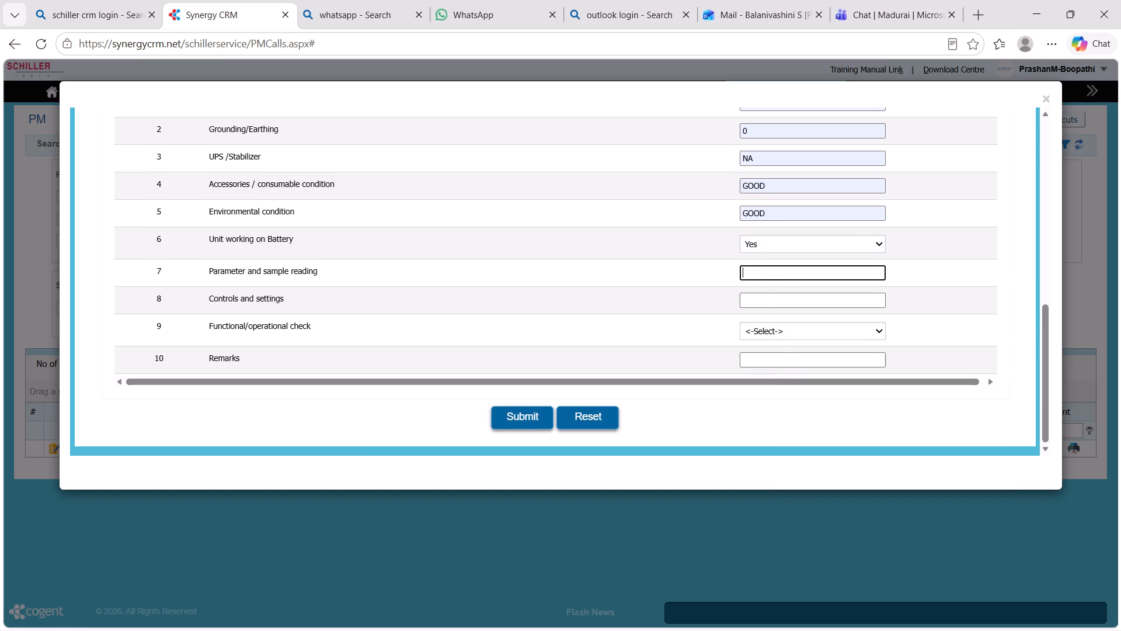
{"action": "left_click", "coordinate": [771, 279]}
{"action": "left_click", "coordinate": [789, 313]}
{"action": "left_click", "coordinate": [786, 298]}
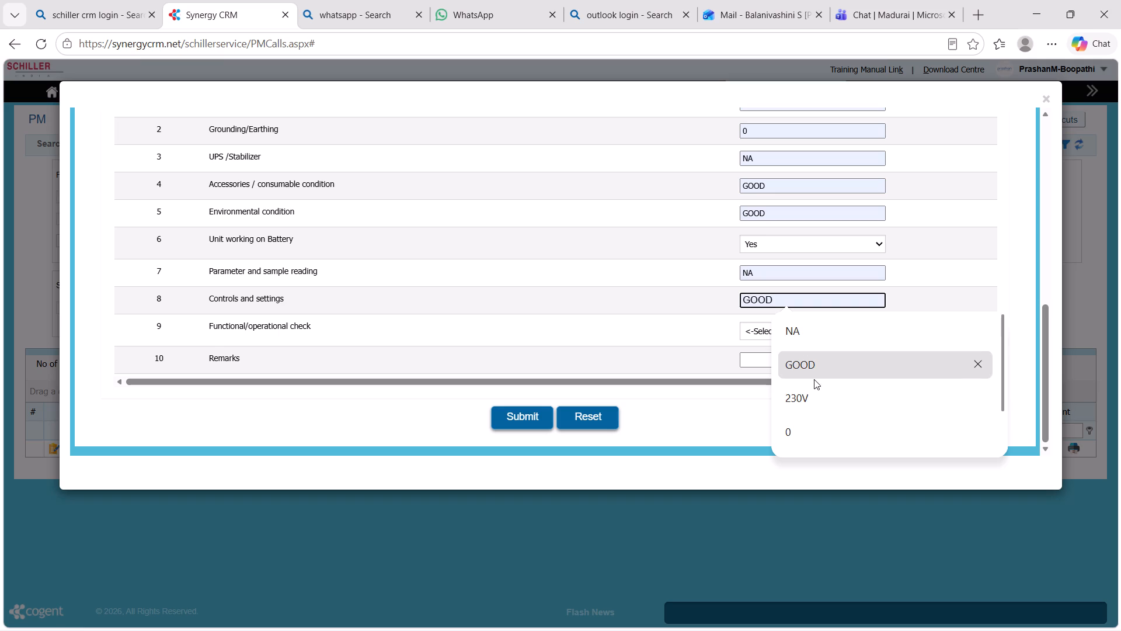
{"action": "scroll", "coordinate": [815, 375], "scroll_direction": "down", "scroll_amount": 3}
{"action": "left_click", "coordinate": [826, 405]}
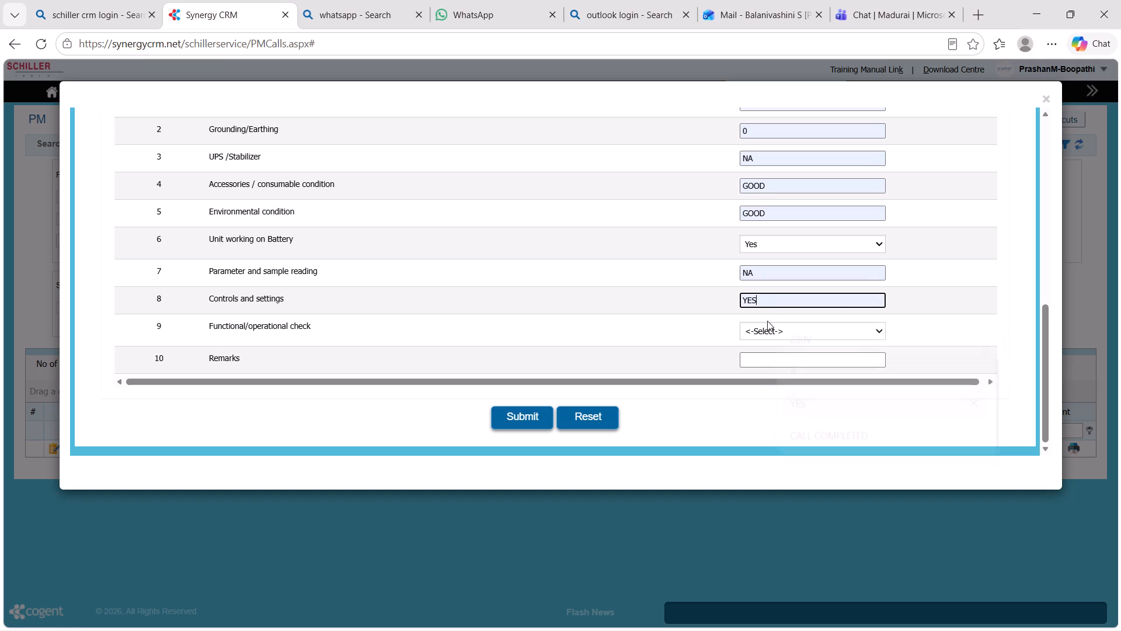
{"action": "left_click", "coordinate": [774, 335]}
{"action": "left_click", "coordinate": [807, 371]}
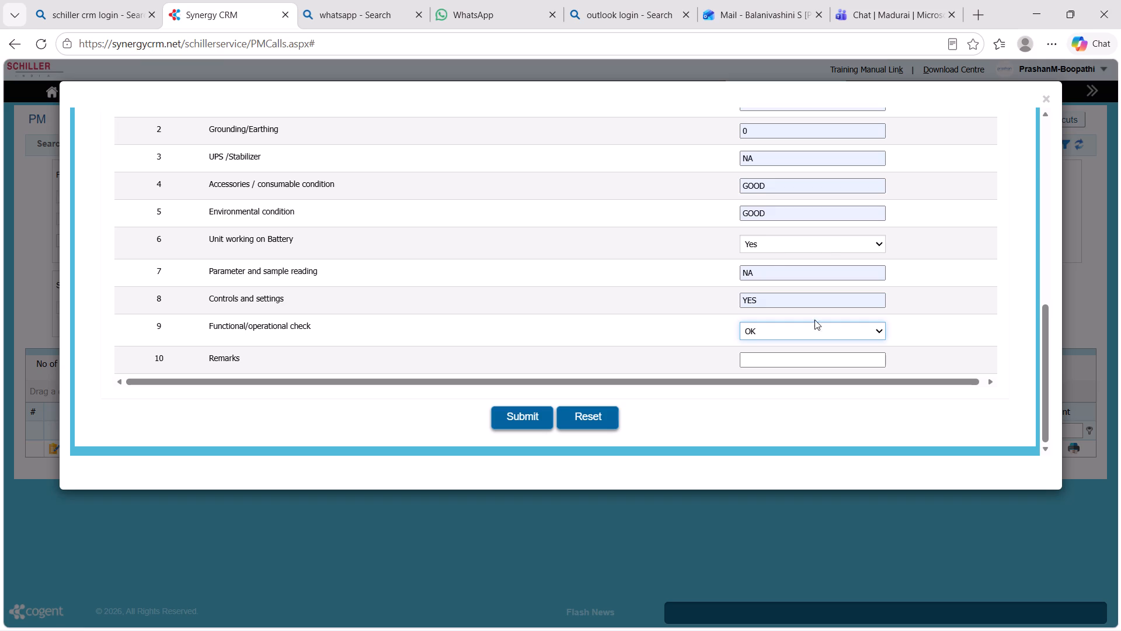
{"action": "left_click", "coordinate": [783, 368]}
{"action": "left_click", "coordinate": [782, 361]}
{"action": "scroll", "coordinate": [767, 335], "scroll_direction": "down", "scroll_amount": 3}
{"action": "scroll", "coordinate": [836, 456], "scroll_direction": "down", "scroll_amount": 4}
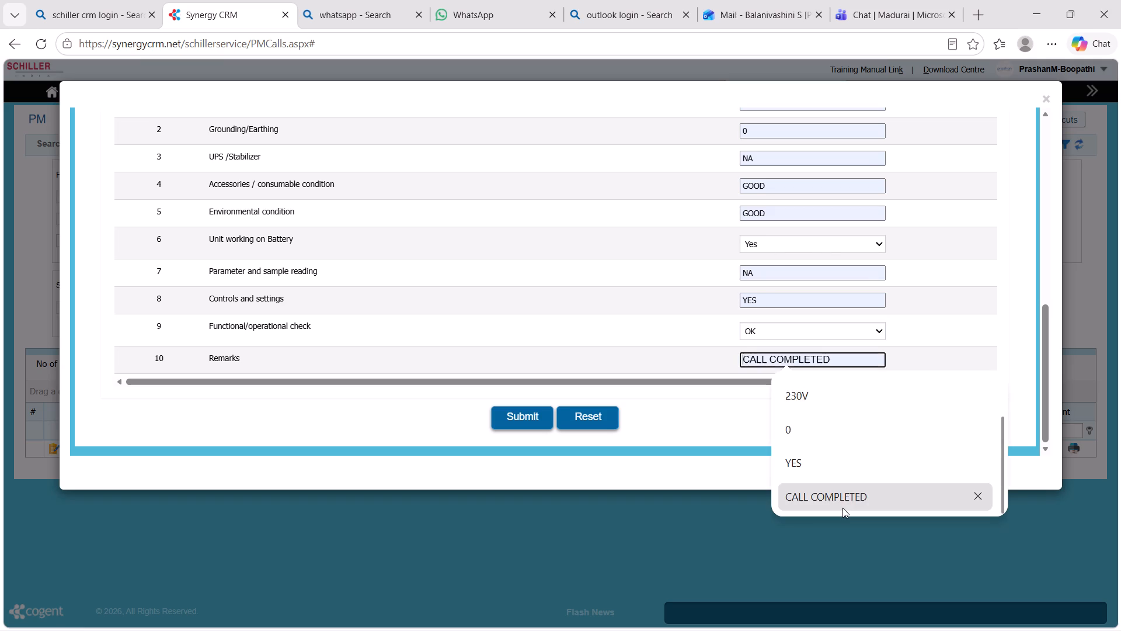
{"action": "left_click", "coordinate": [844, 498]}
{"action": "scroll", "coordinate": [652, 370], "scroll_direction": "down", "scroll_amount": 3}
{"action": "left_click", "coordinate": [529, 419]}
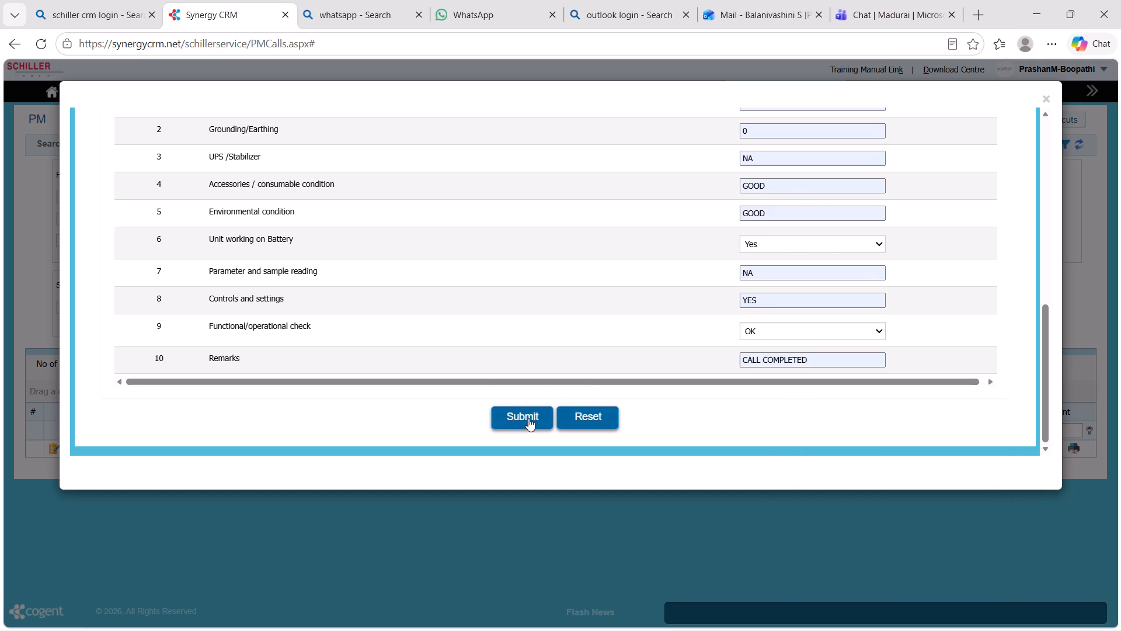
{"action": "left_click", "coordinate": [697, 141]}
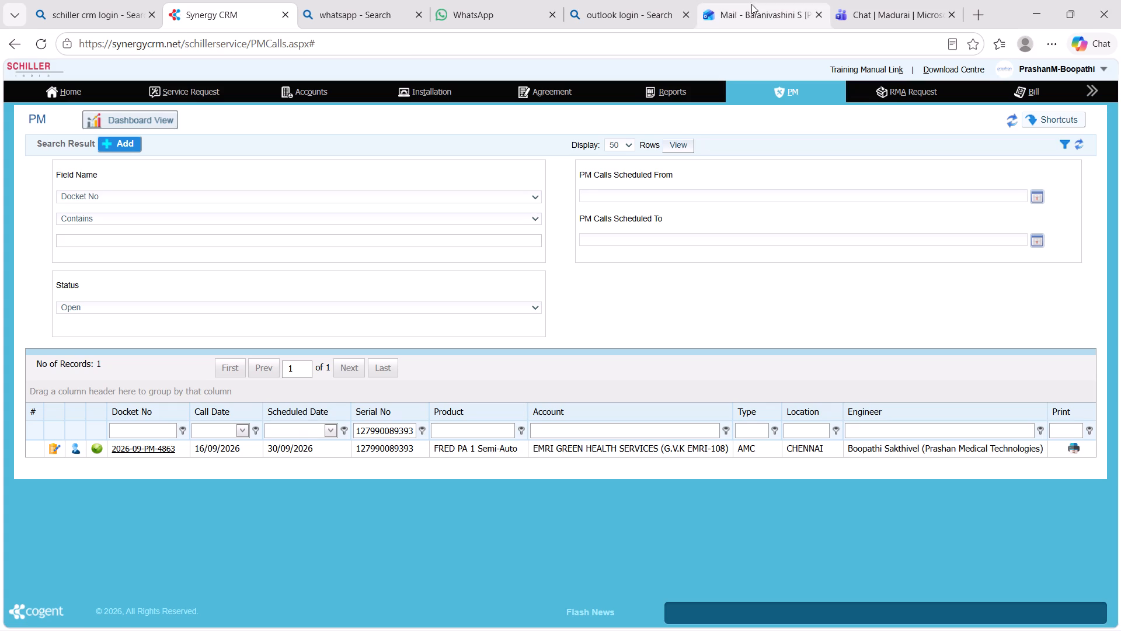
Filter the open PM calls by serial number Q068E023343.
{"action": "left_click", "coordinate": [410, 431]}
{"action": "key", "text": "Right"}
{"action": "key", "text": "Right"}
{"action": "key", "text": "Right"}
{"action": "key", "text": "Right"}
{"action": "key", "text": "BackSpace"}
{"action": "key", "text": "BackSpace"}
{"action": "key", "text": "BackSpace"}
{"action": "key", "text": "BackSpace"}
{"action": "key", "text": "BackSpace"}
{"action": "key", "text": "BackSpace"}
{"action": "key", "text": "BackSpace"}
{"action": "key", "text": "BackSpace"}
{"action": "key", "text": "BackSpace"}
{"action": "key", "text": "BackSpace"}
{"action": "key", "text": "BackSpace"}
{"action": "key", "text": "BackSpace"}
{"action": "key", "text": "BackSpace"}
{"action": "key", "text": "BackSpace"}
{"action": "key", "text": "BackSpace"}
{"action": "key", "text": "BackSpace"}
{"action": "key", "text": "BackSpace"}
{"action": "key", "text": "BackSpace"}
{"action": "key", "text": "BackSpace"}
{"action": "key", "text": "BackSpace"}
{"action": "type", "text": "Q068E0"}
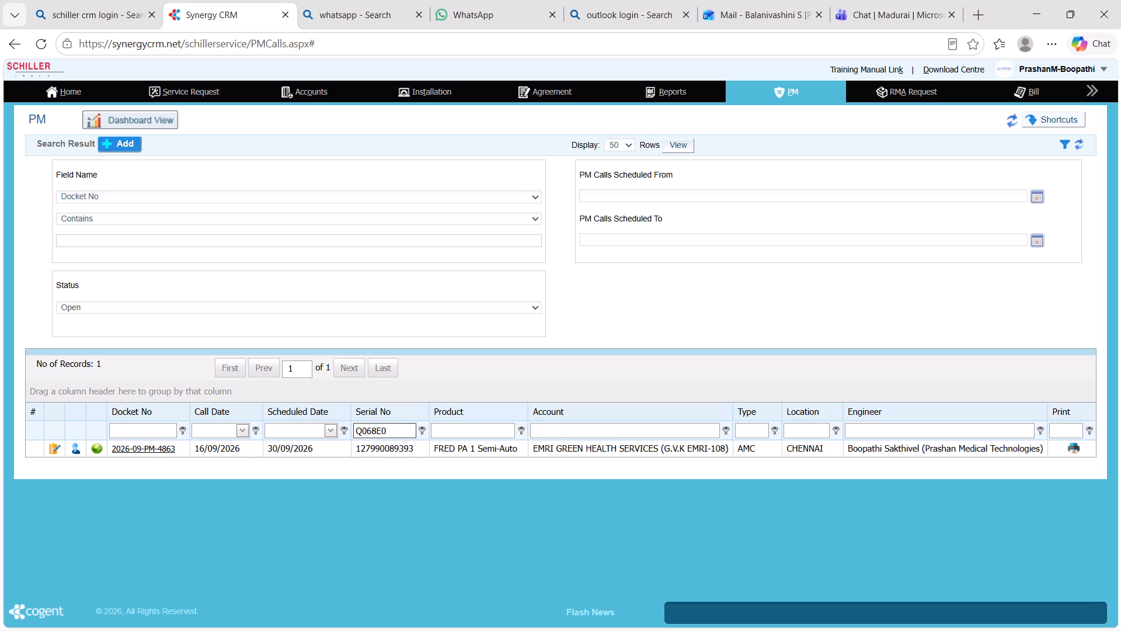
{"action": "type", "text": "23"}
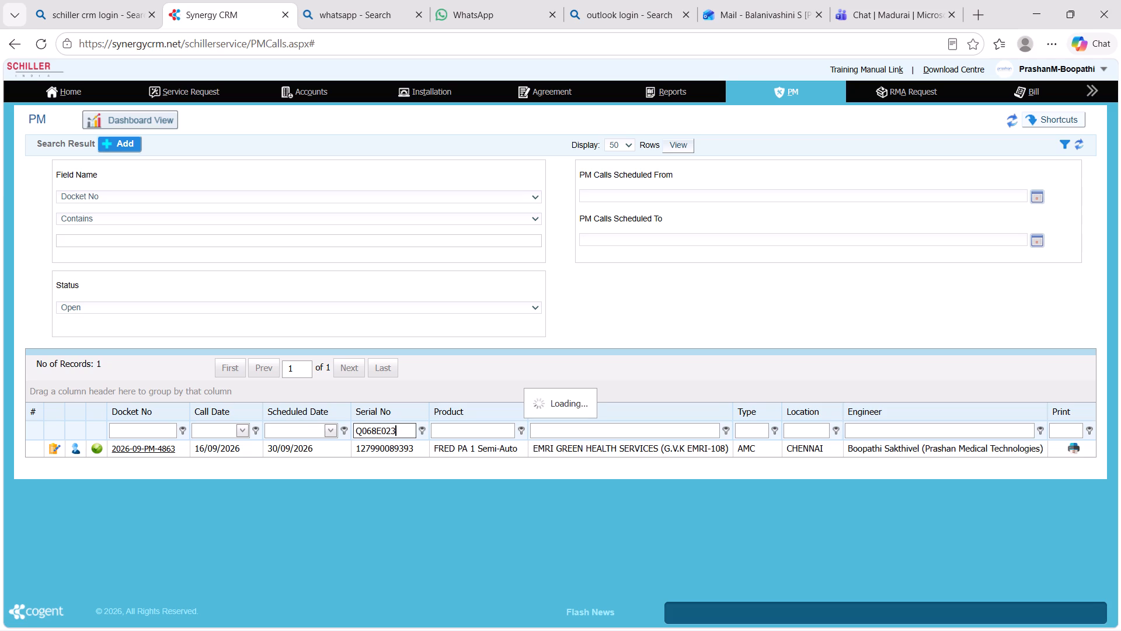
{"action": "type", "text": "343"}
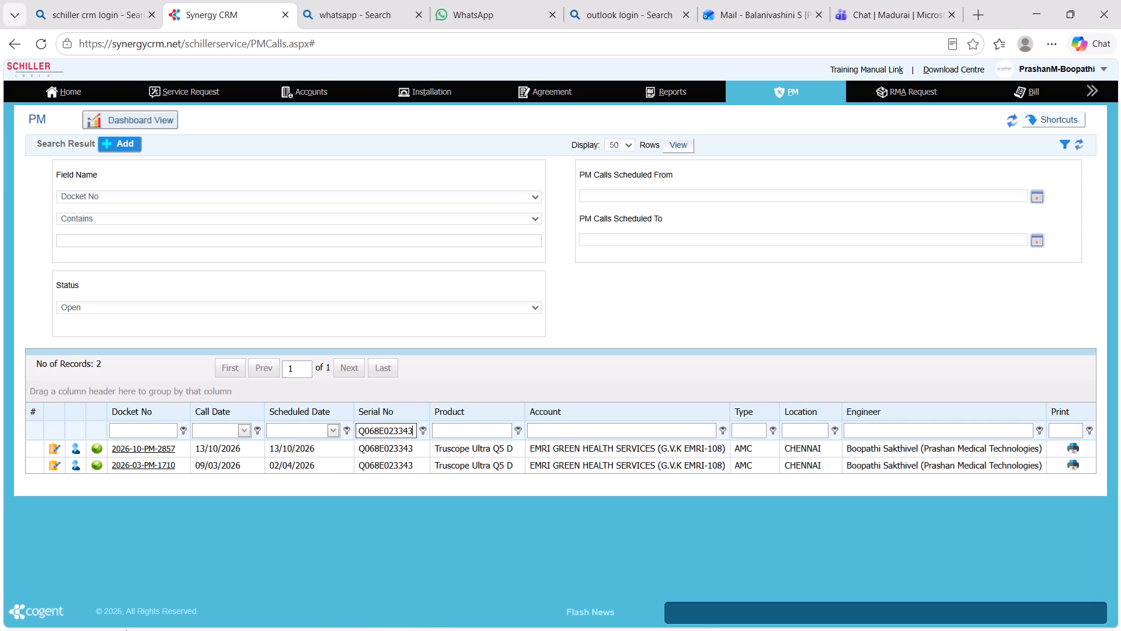
{"action": "left_click", "coordinate": [308, 591]}
Switch to the CallDetailReport (3) workbook in Excel, closing the three service report images in front of it.
{"action": "left_click_drag", "start_coordinate": [54, 562], "coordinate": [11, 557]}
{"action": "left_click", "coordinate": [1036, 12]}
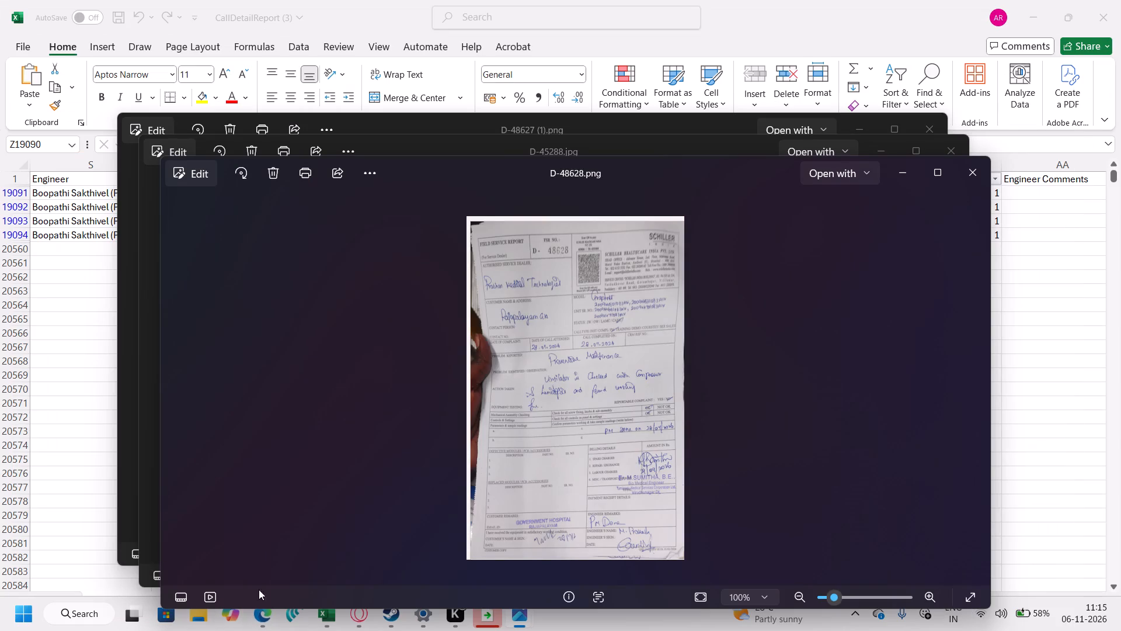
{"action": "left_click", "coordinate": [983, 169]}
{"action": "left_click", "coordinate": [959, 154]}
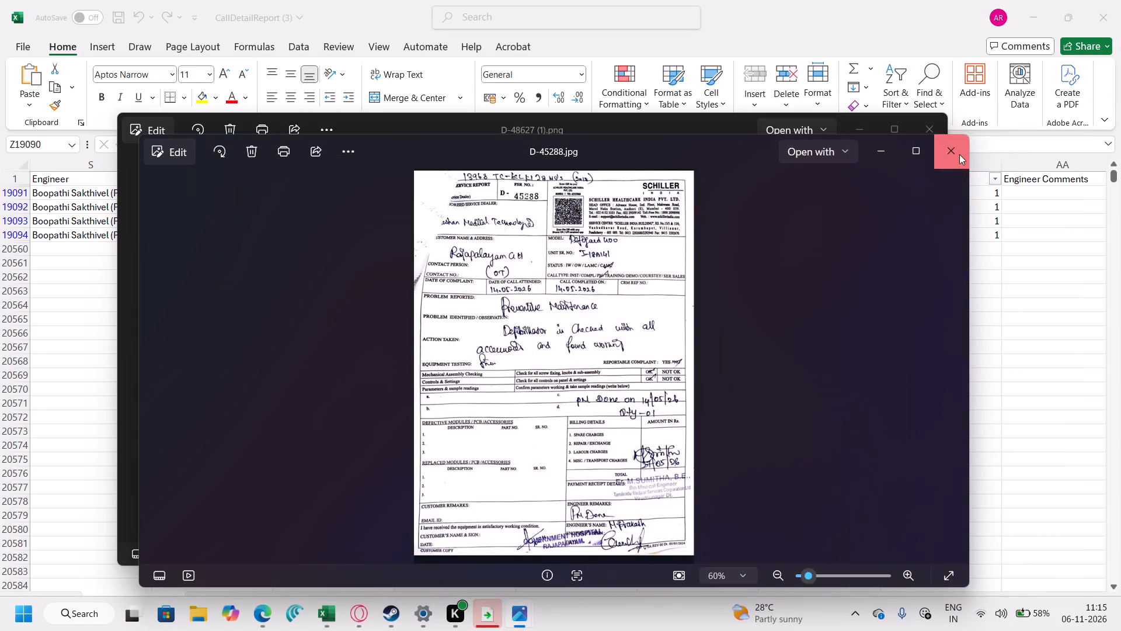
{"action": "left_click", "coordinate": [931, 129]}
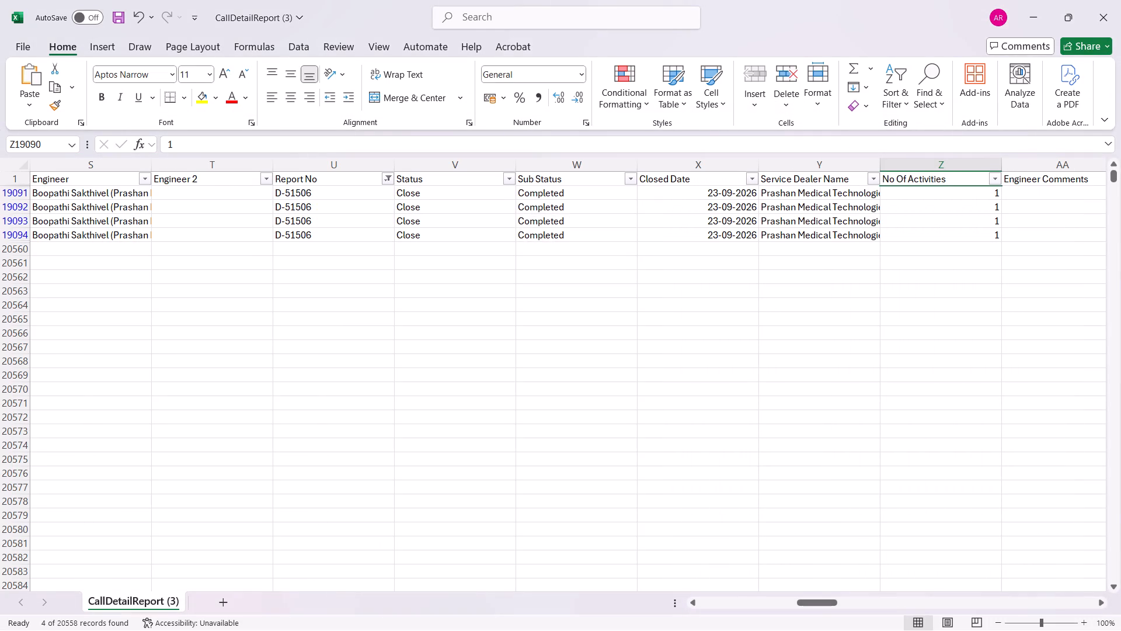
Search the Report No column's filter values for D-51513.
{"action": "left_click", "coordinate": [389, 176]}
{"action": "left_click", "coordinate": [294, 348]}
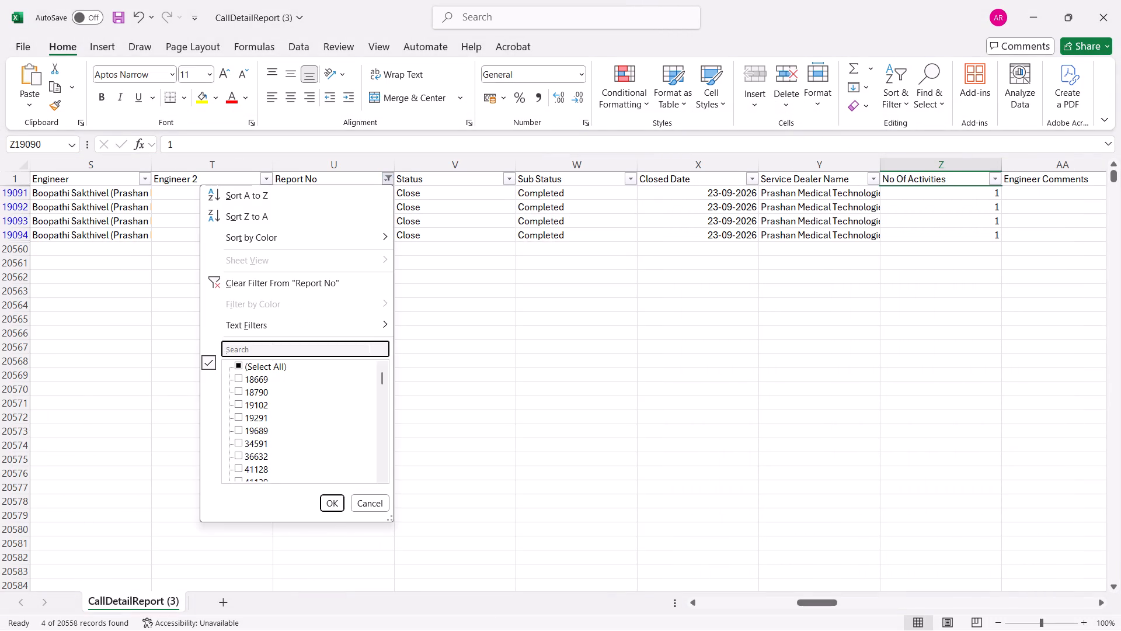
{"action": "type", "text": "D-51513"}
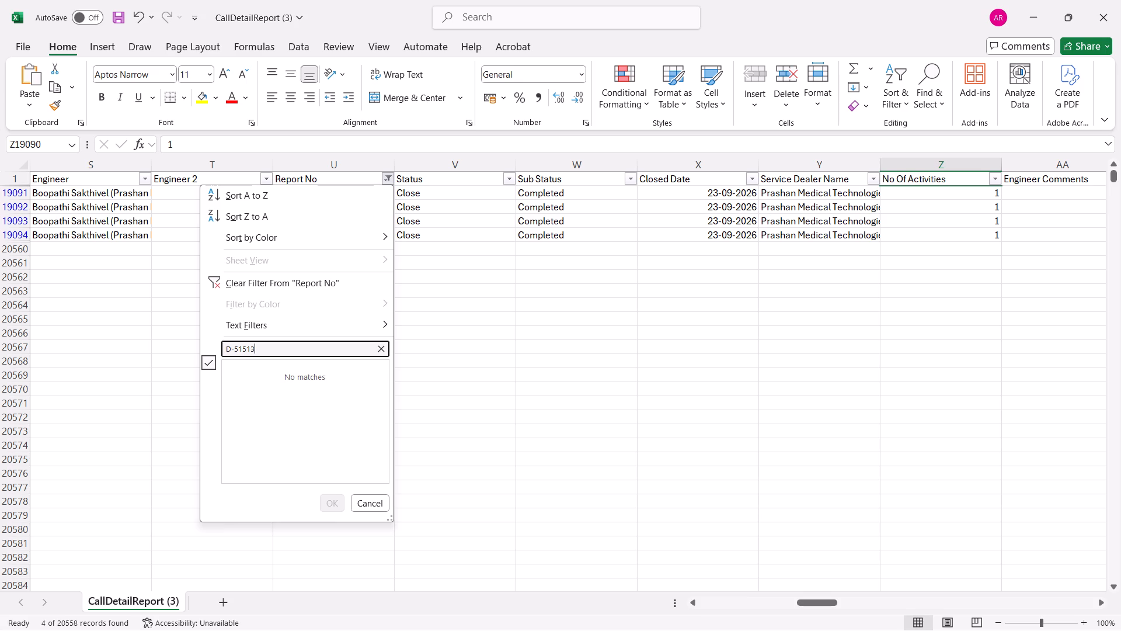
Search the Report No column's filter values for D-51514.
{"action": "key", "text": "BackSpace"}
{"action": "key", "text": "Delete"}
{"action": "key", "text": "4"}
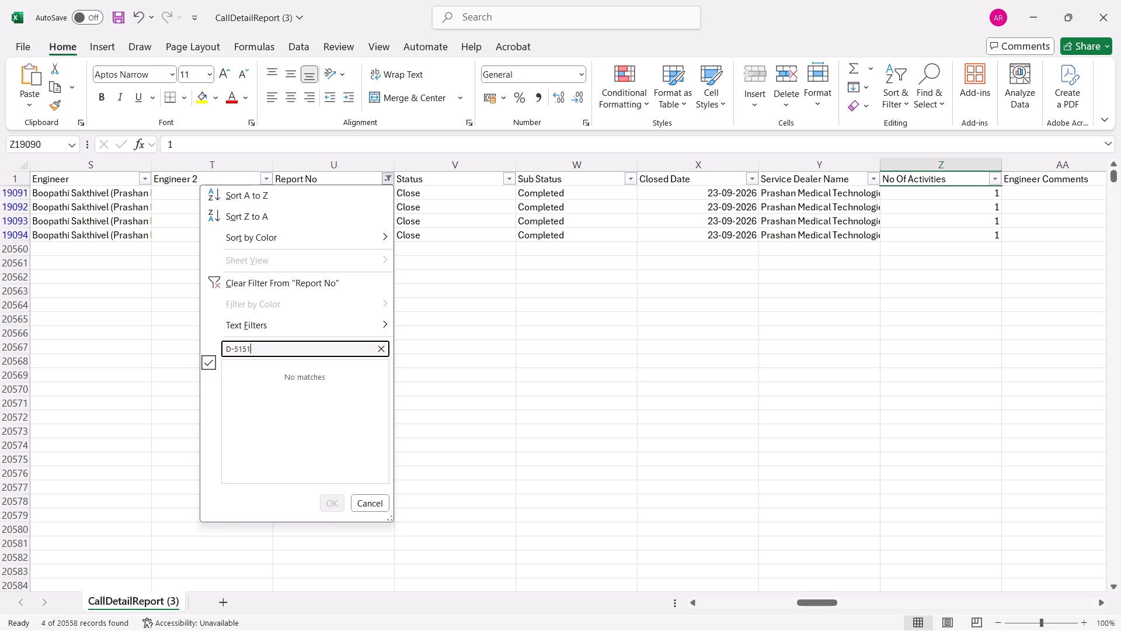
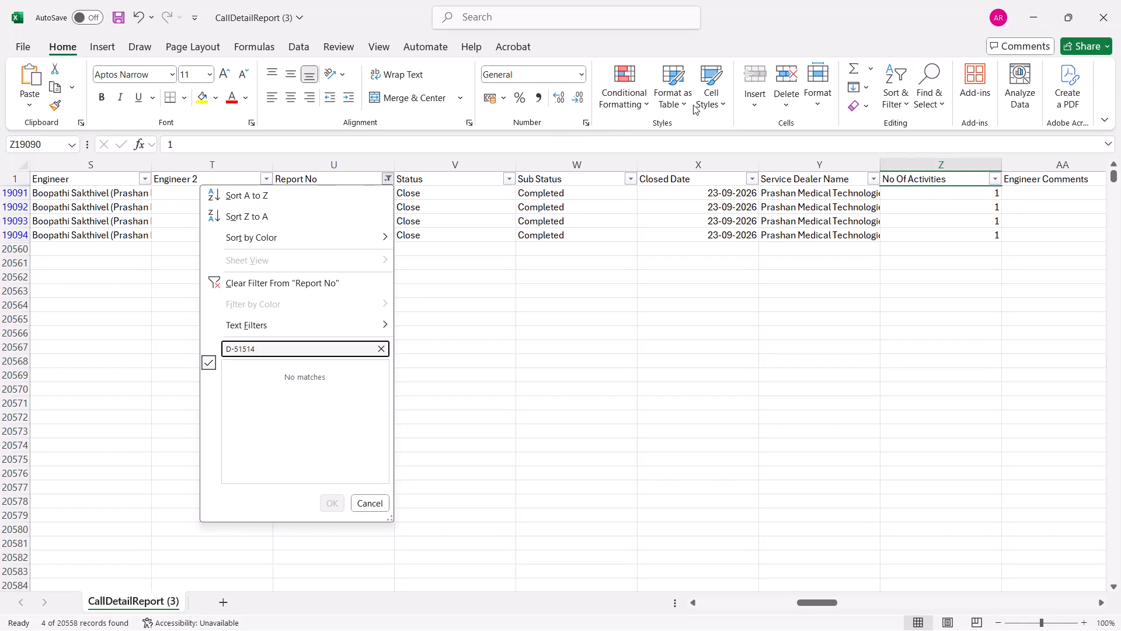
Dismiss the Report No column's filter without applying the search for D-51514.
{"action": "left_click", "coordinate": [1031, 13]}
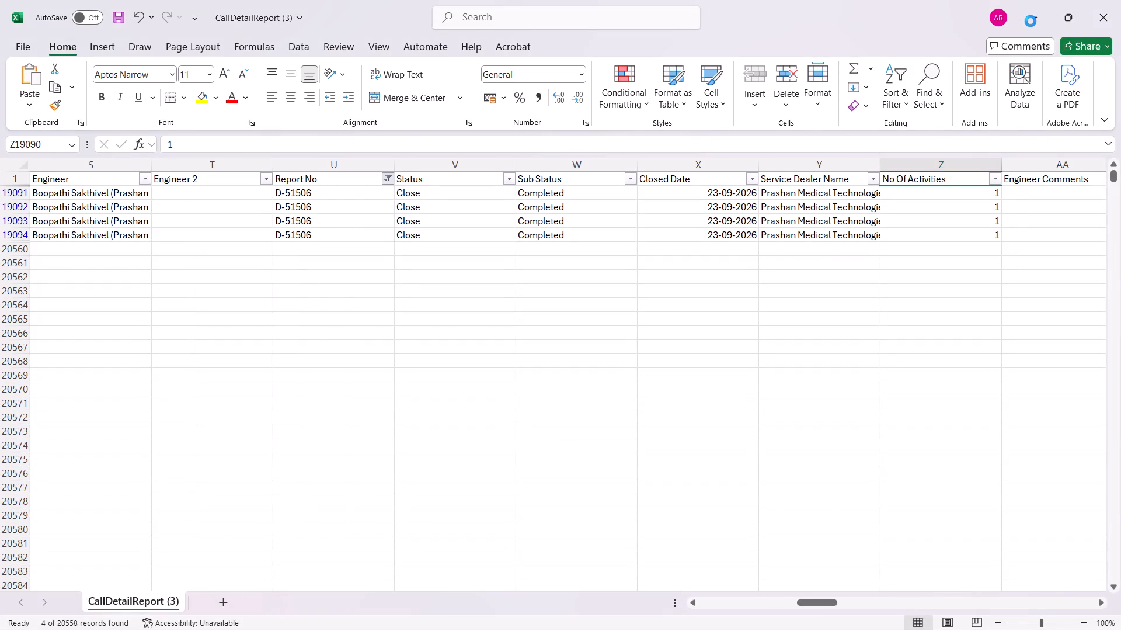